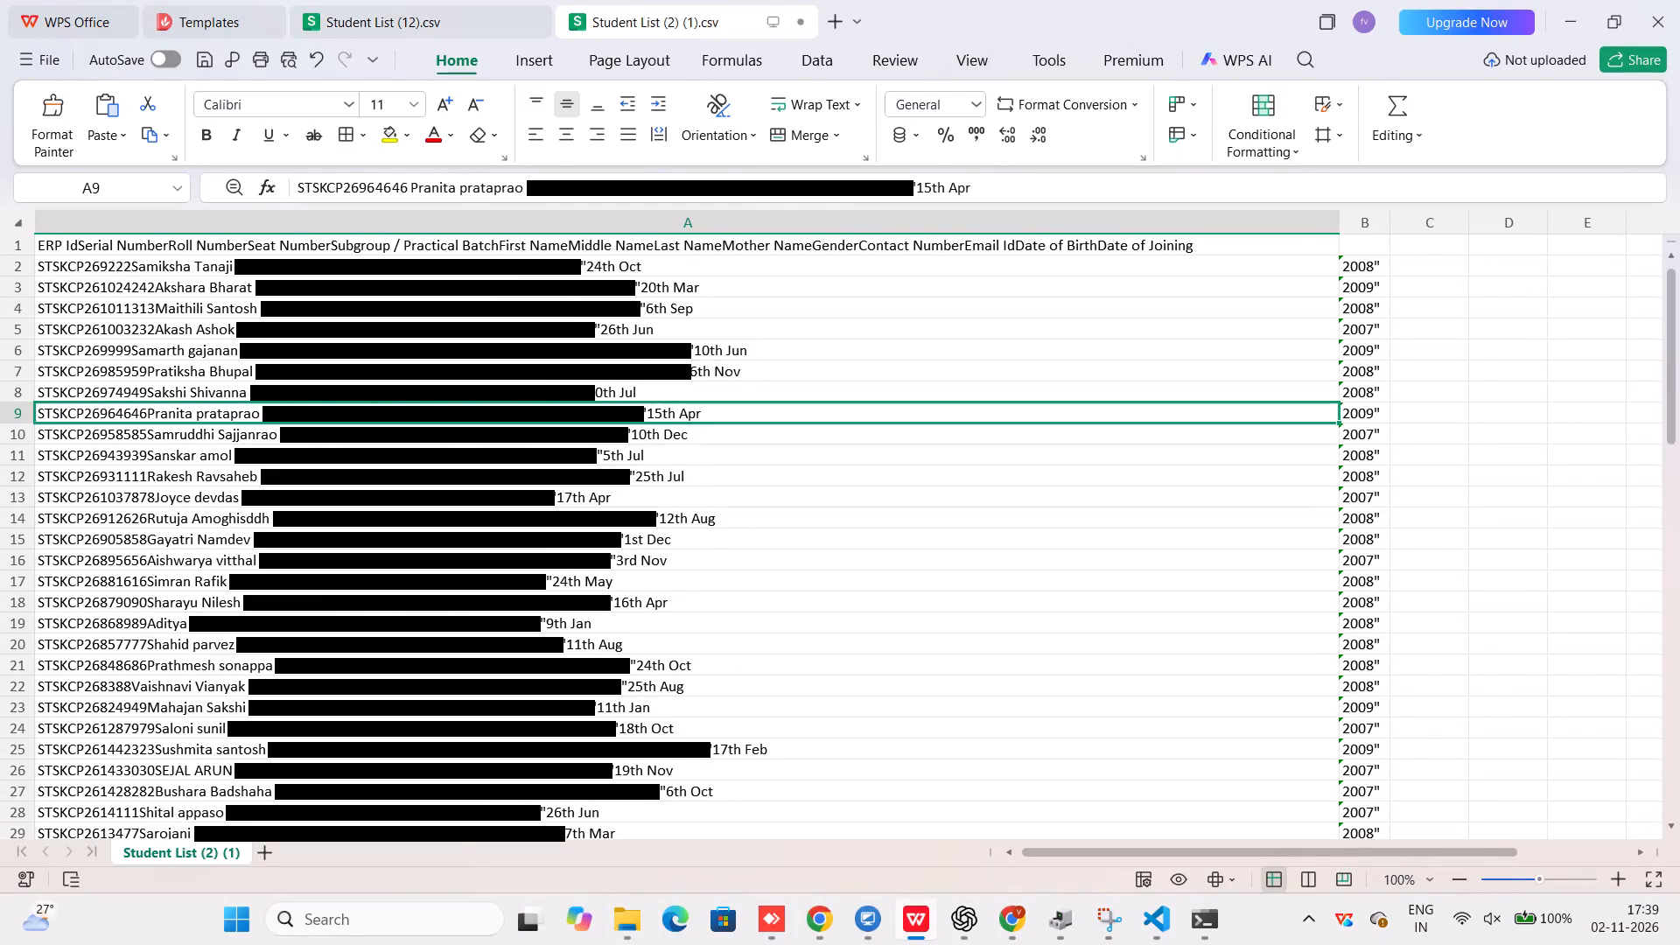
left_click(1581, 8)
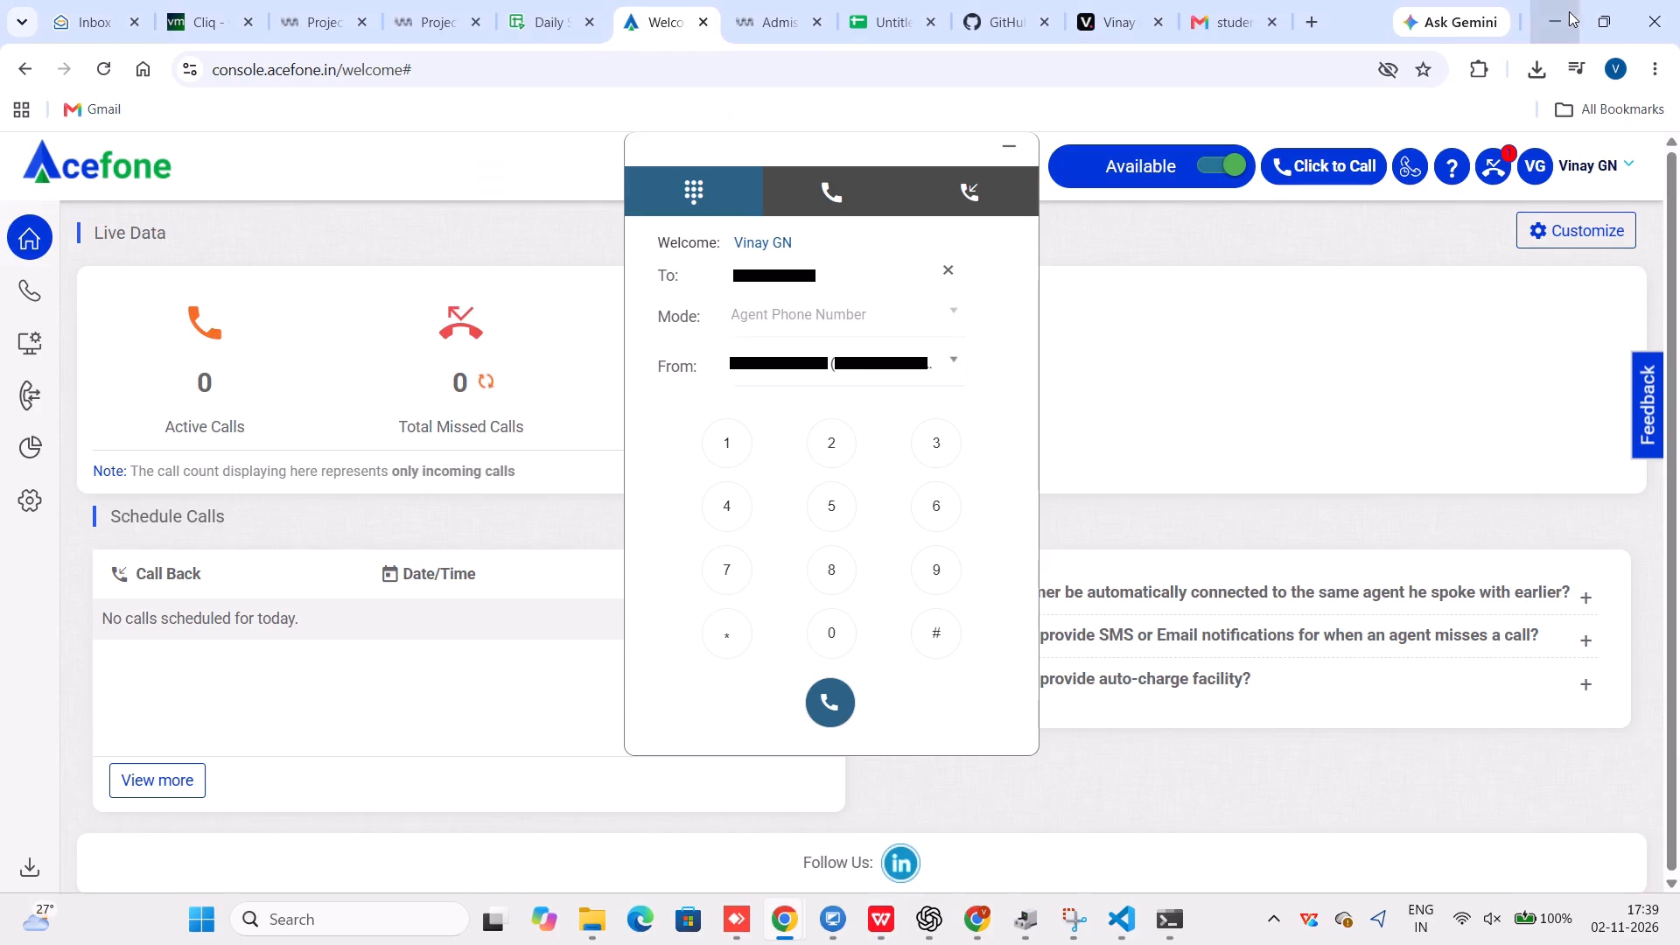
left_click(224, 0)
left_click(281, 0)
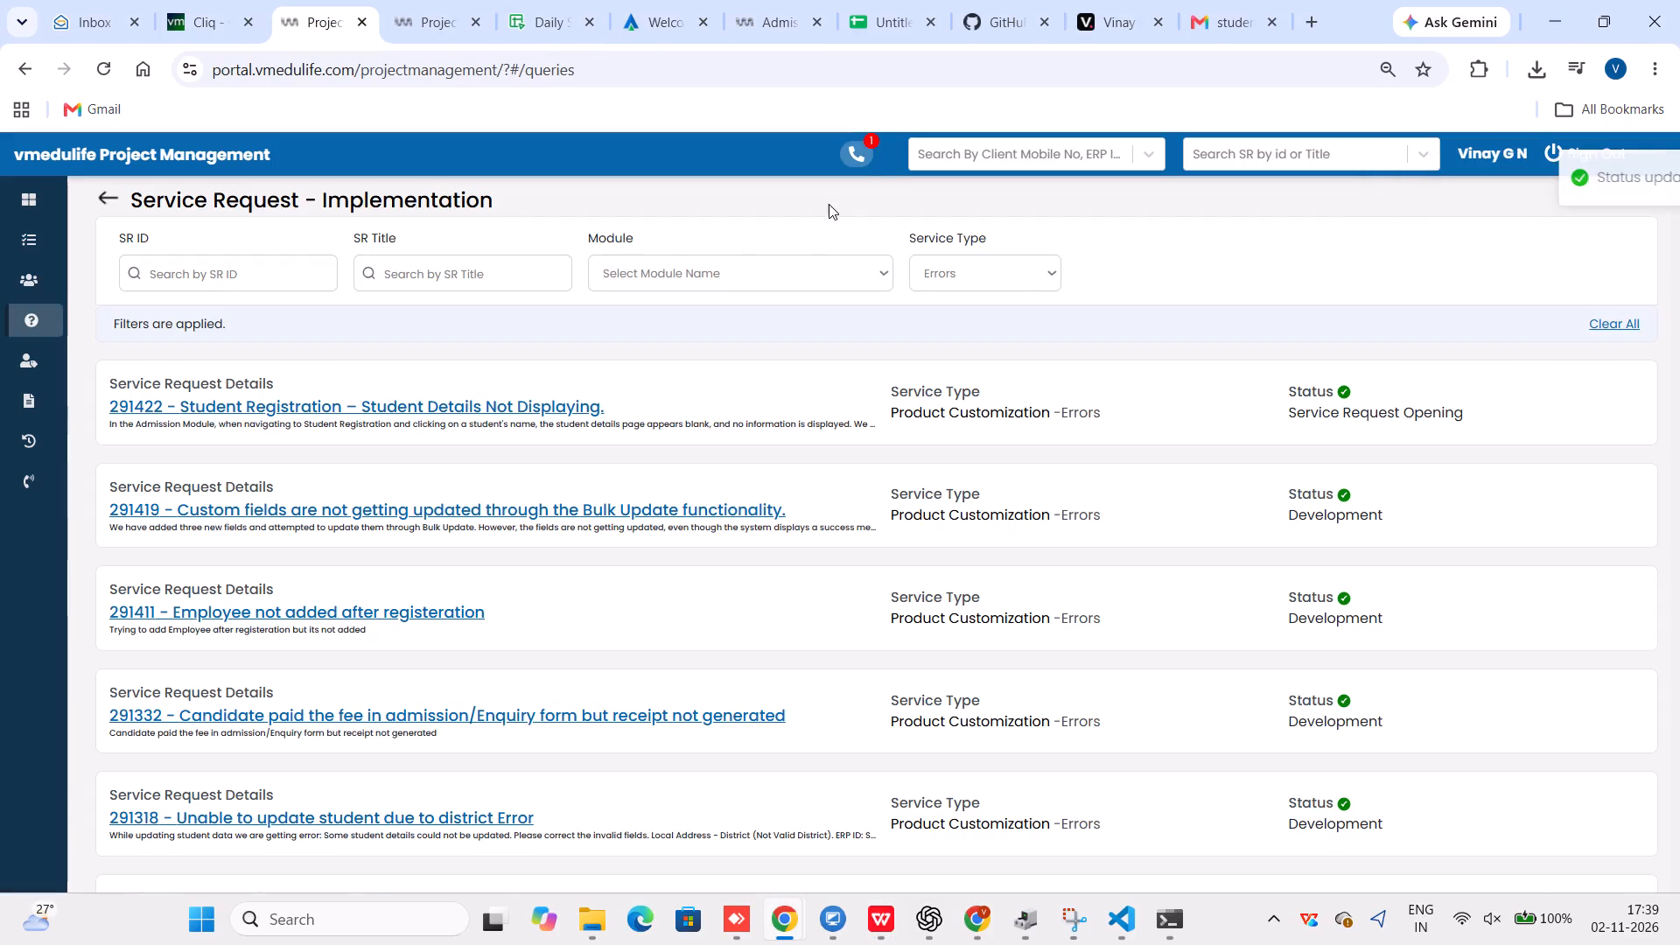
left_click(857, 160)
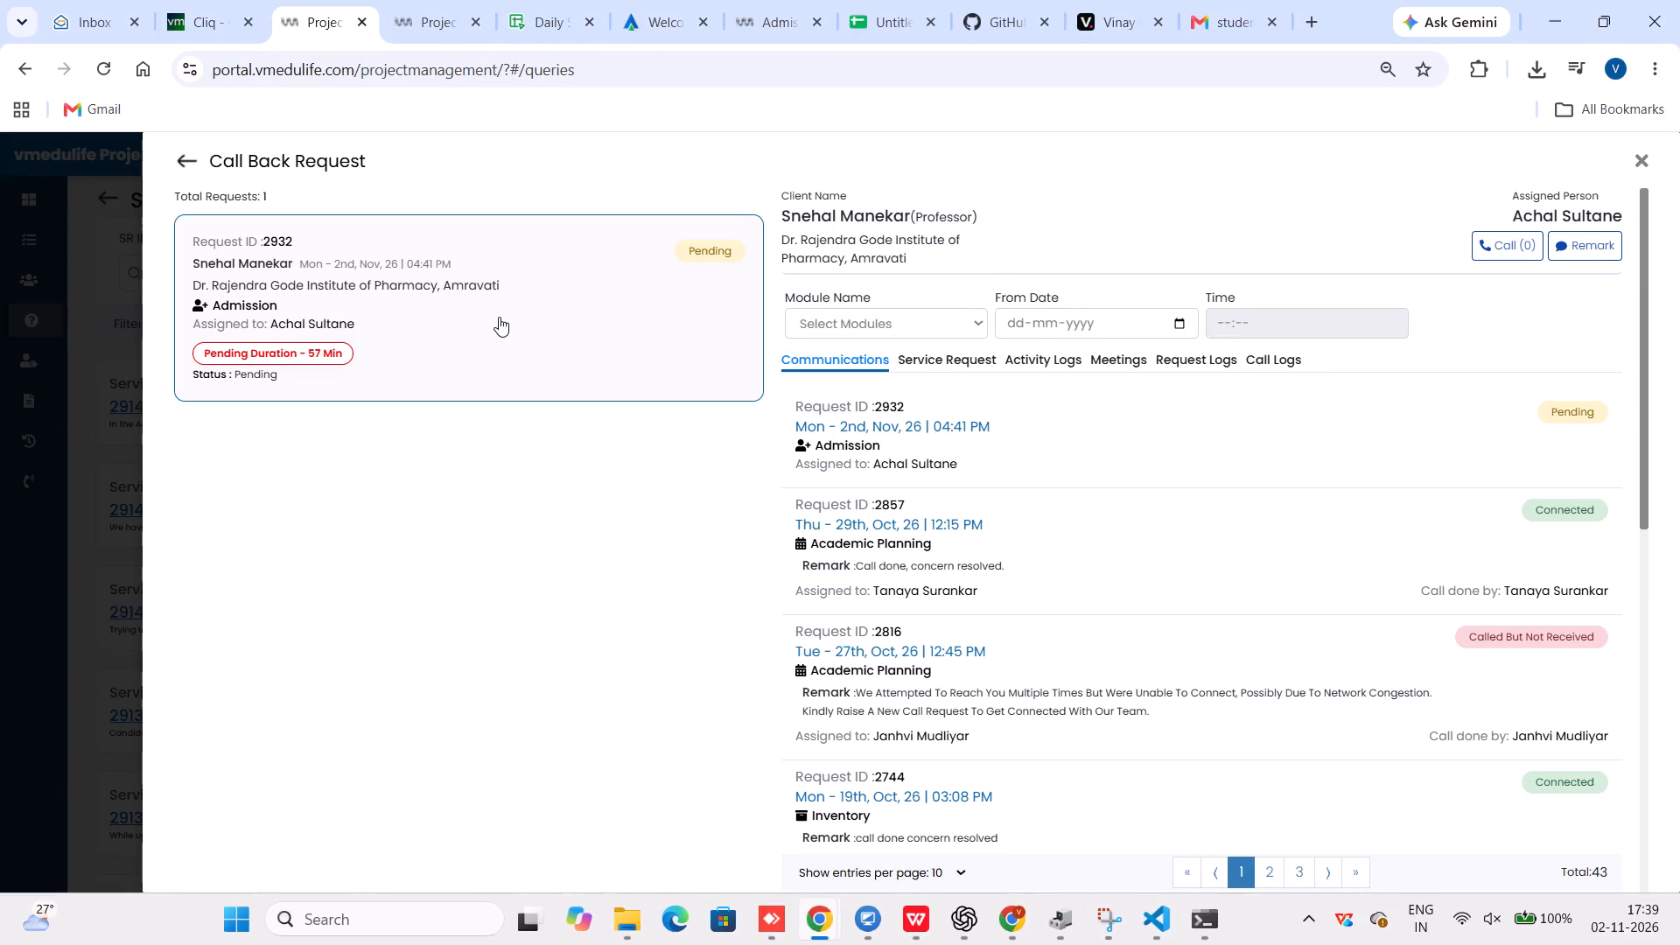
left_click(1508, 253)
left_click(996, 593)
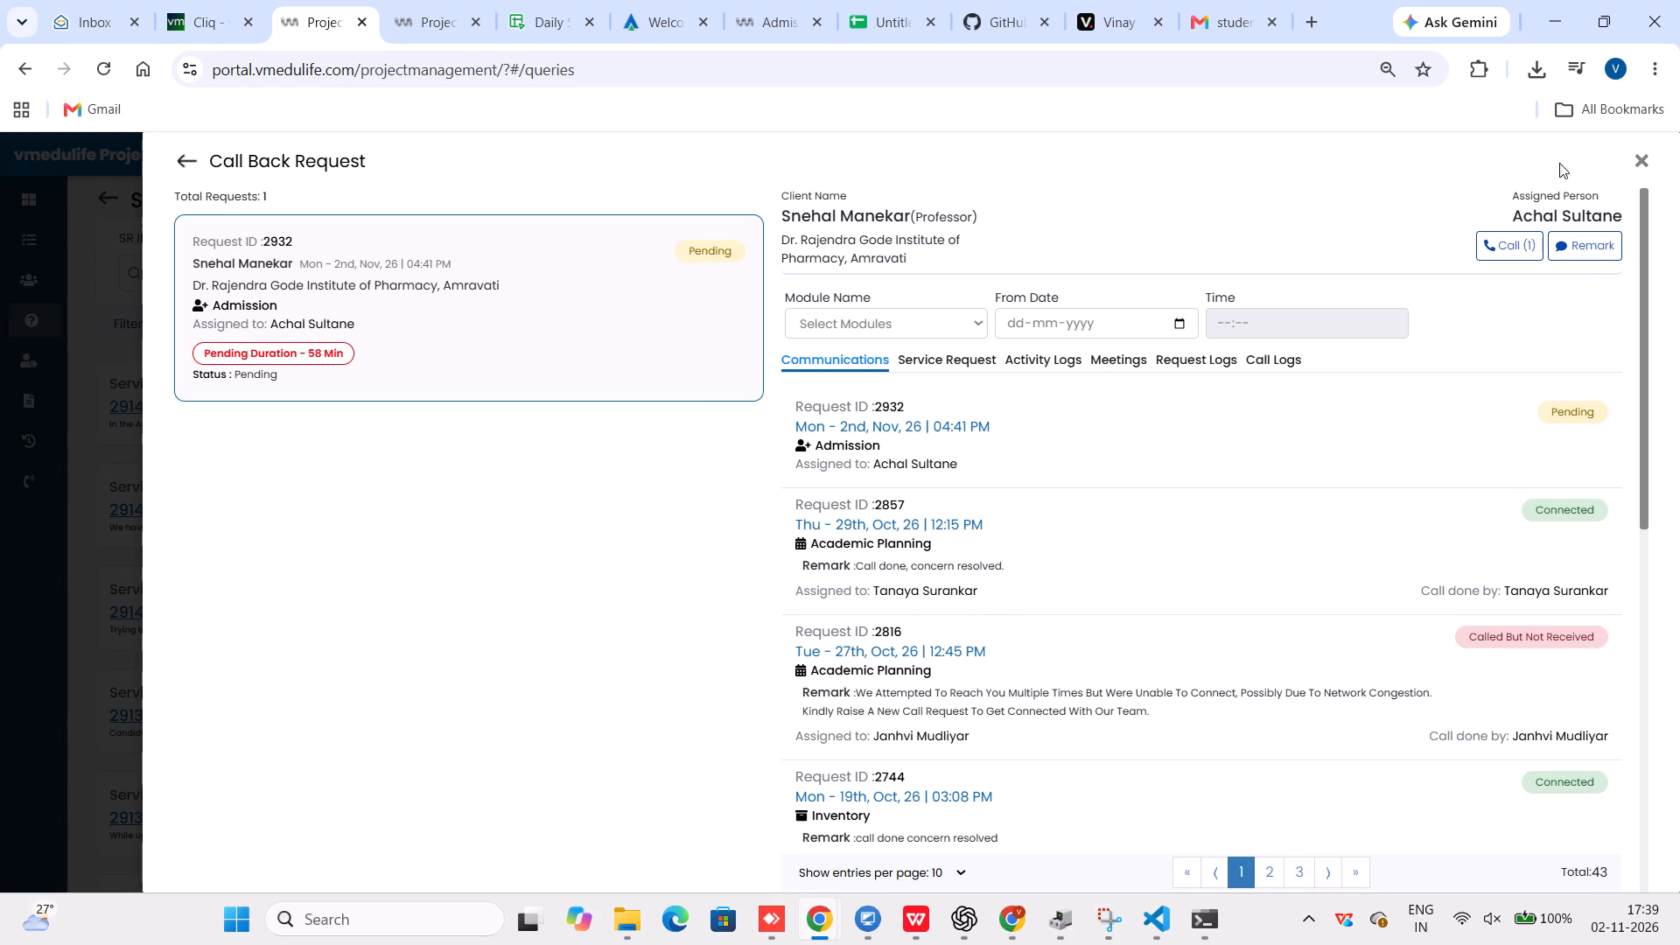
left_click(1641, 158)
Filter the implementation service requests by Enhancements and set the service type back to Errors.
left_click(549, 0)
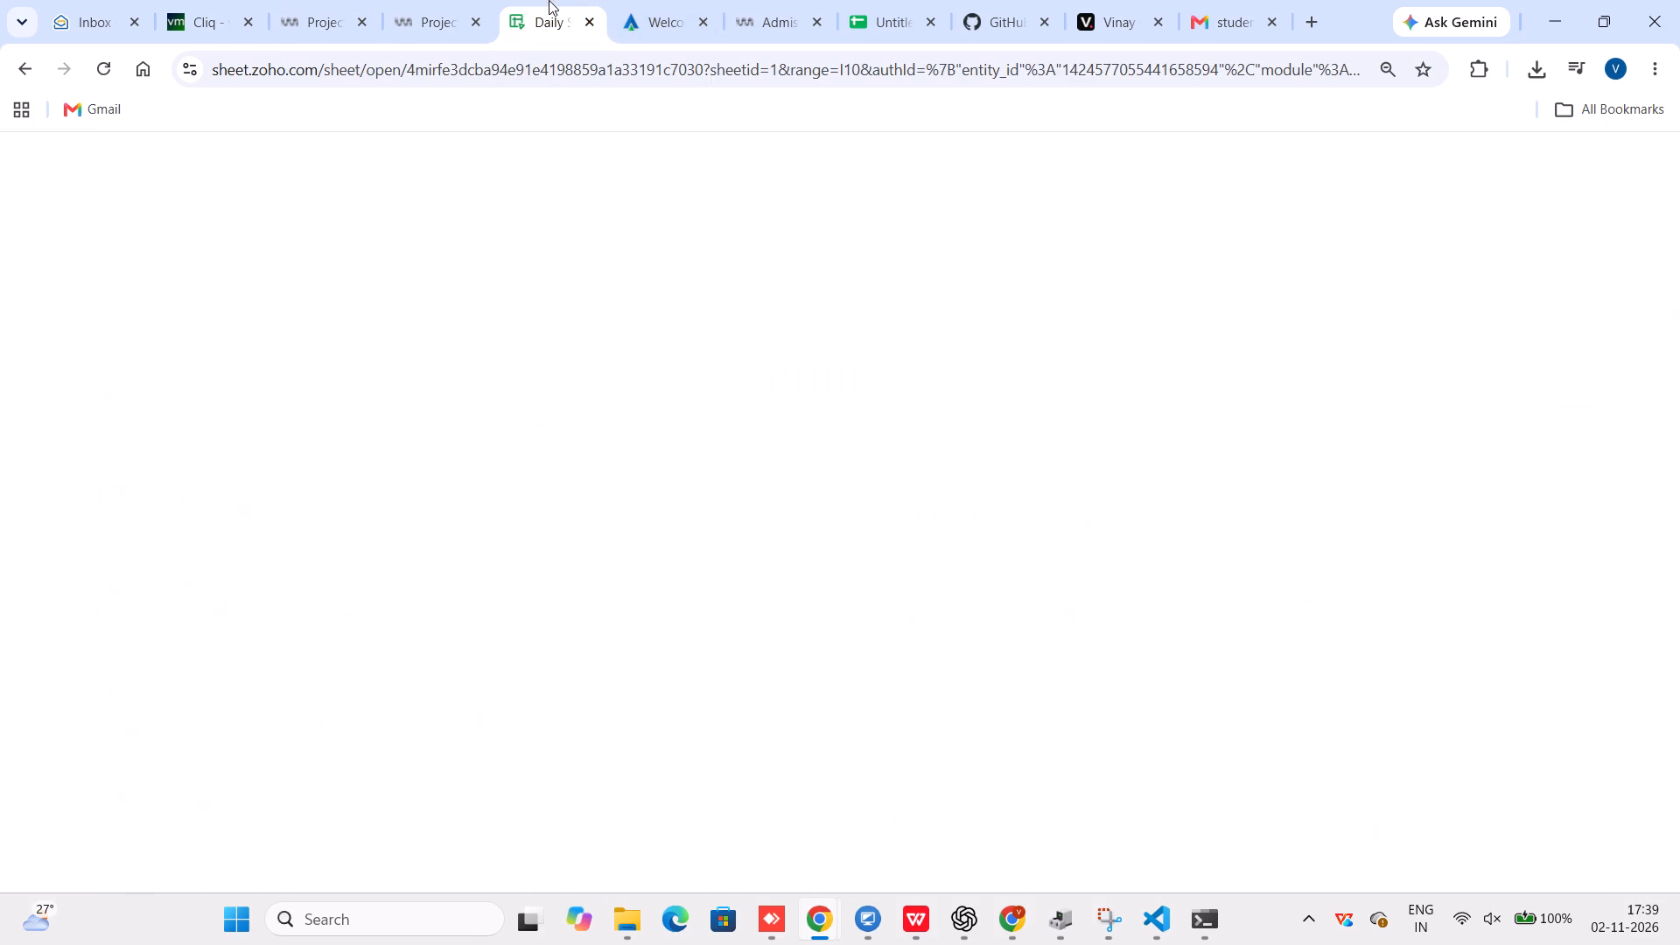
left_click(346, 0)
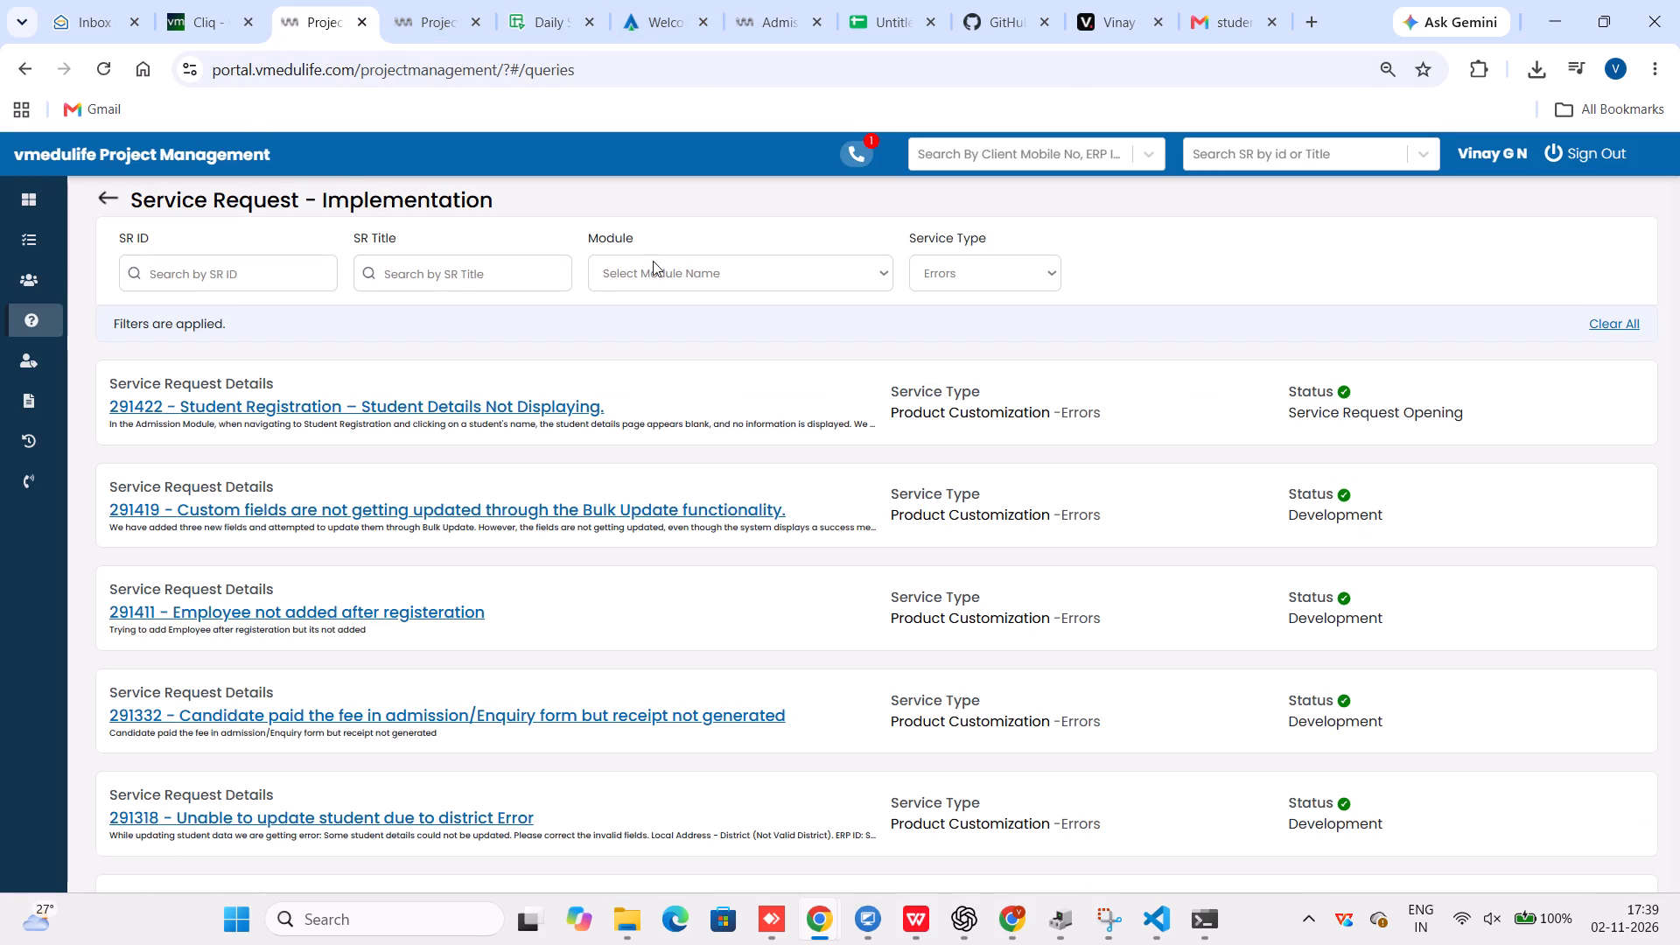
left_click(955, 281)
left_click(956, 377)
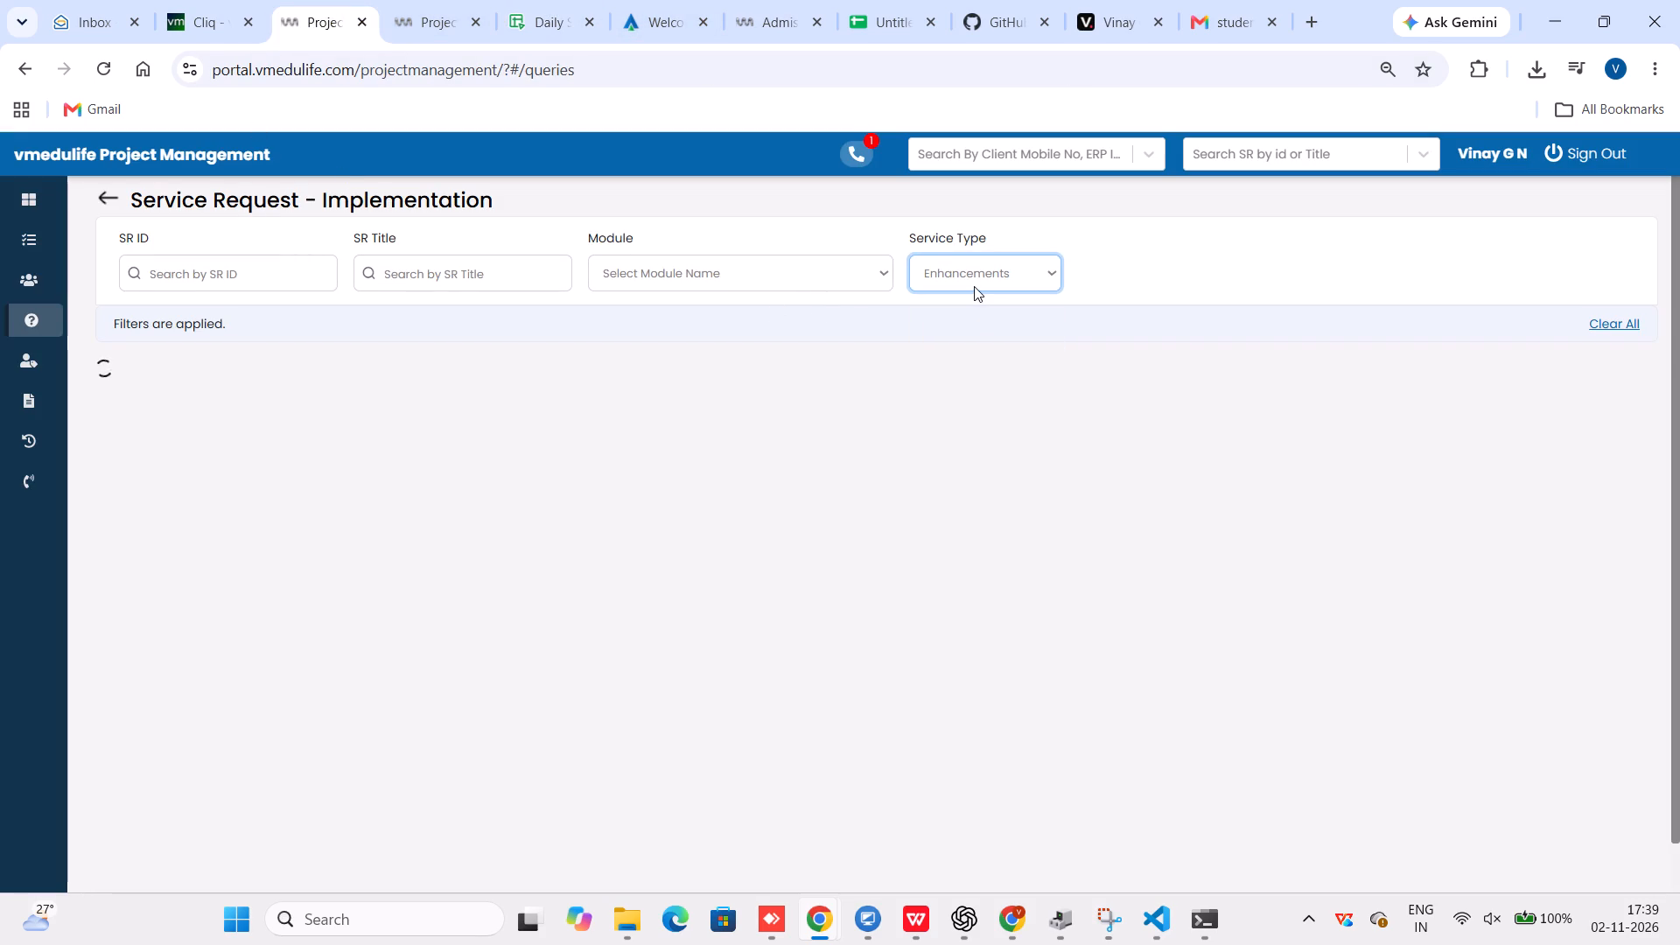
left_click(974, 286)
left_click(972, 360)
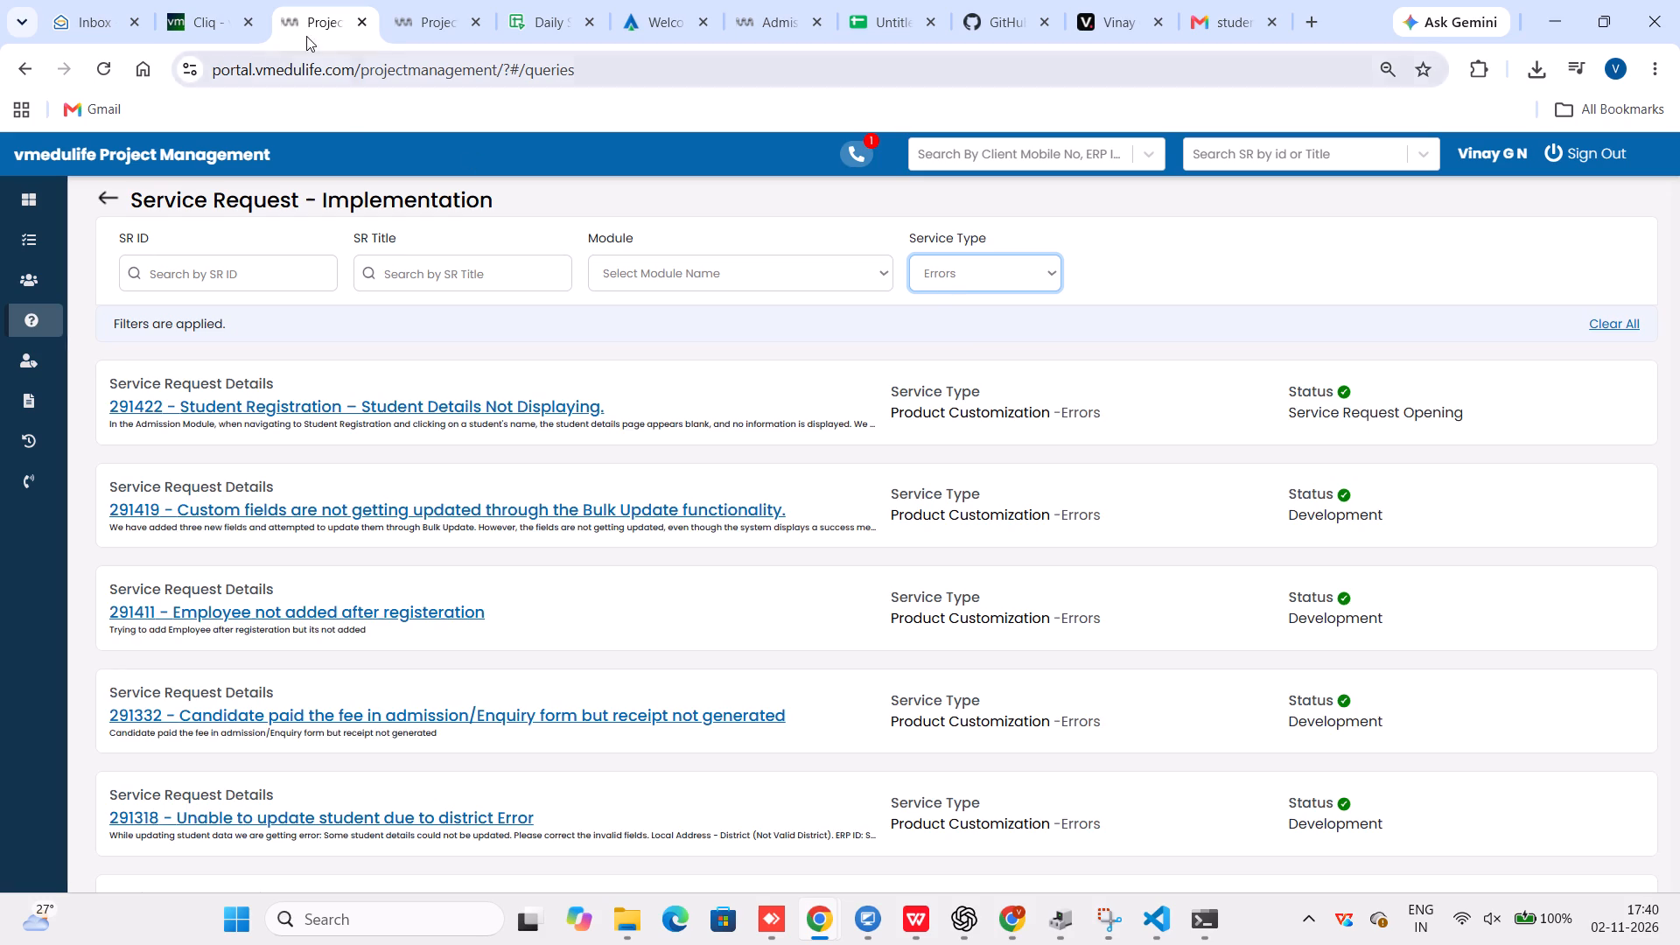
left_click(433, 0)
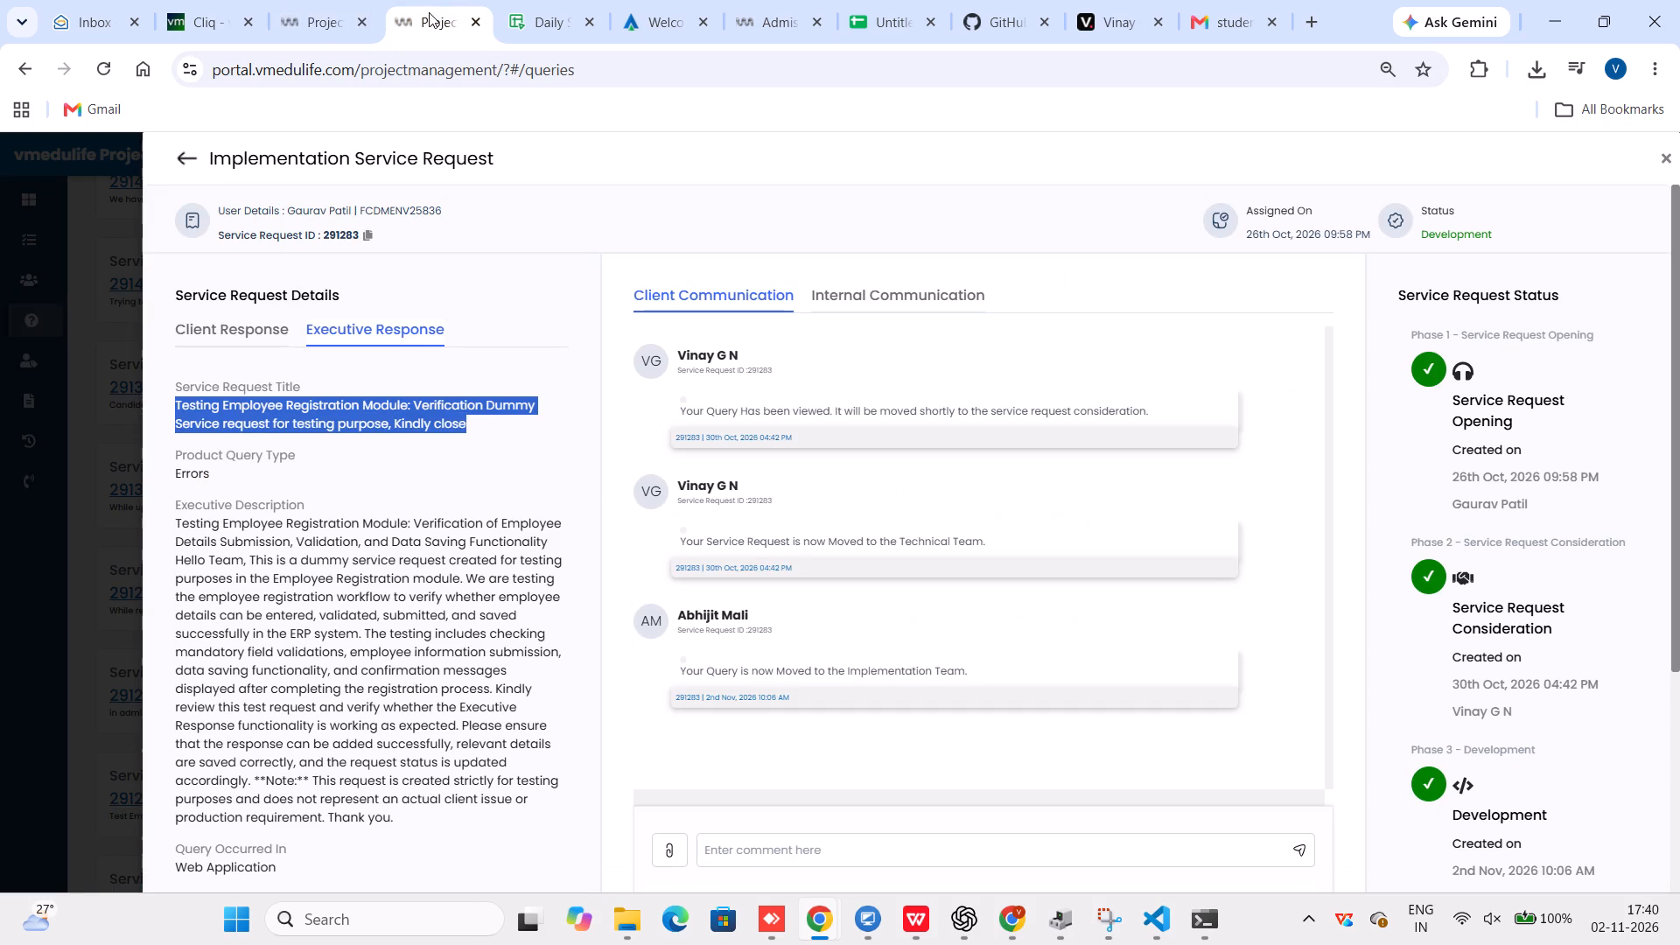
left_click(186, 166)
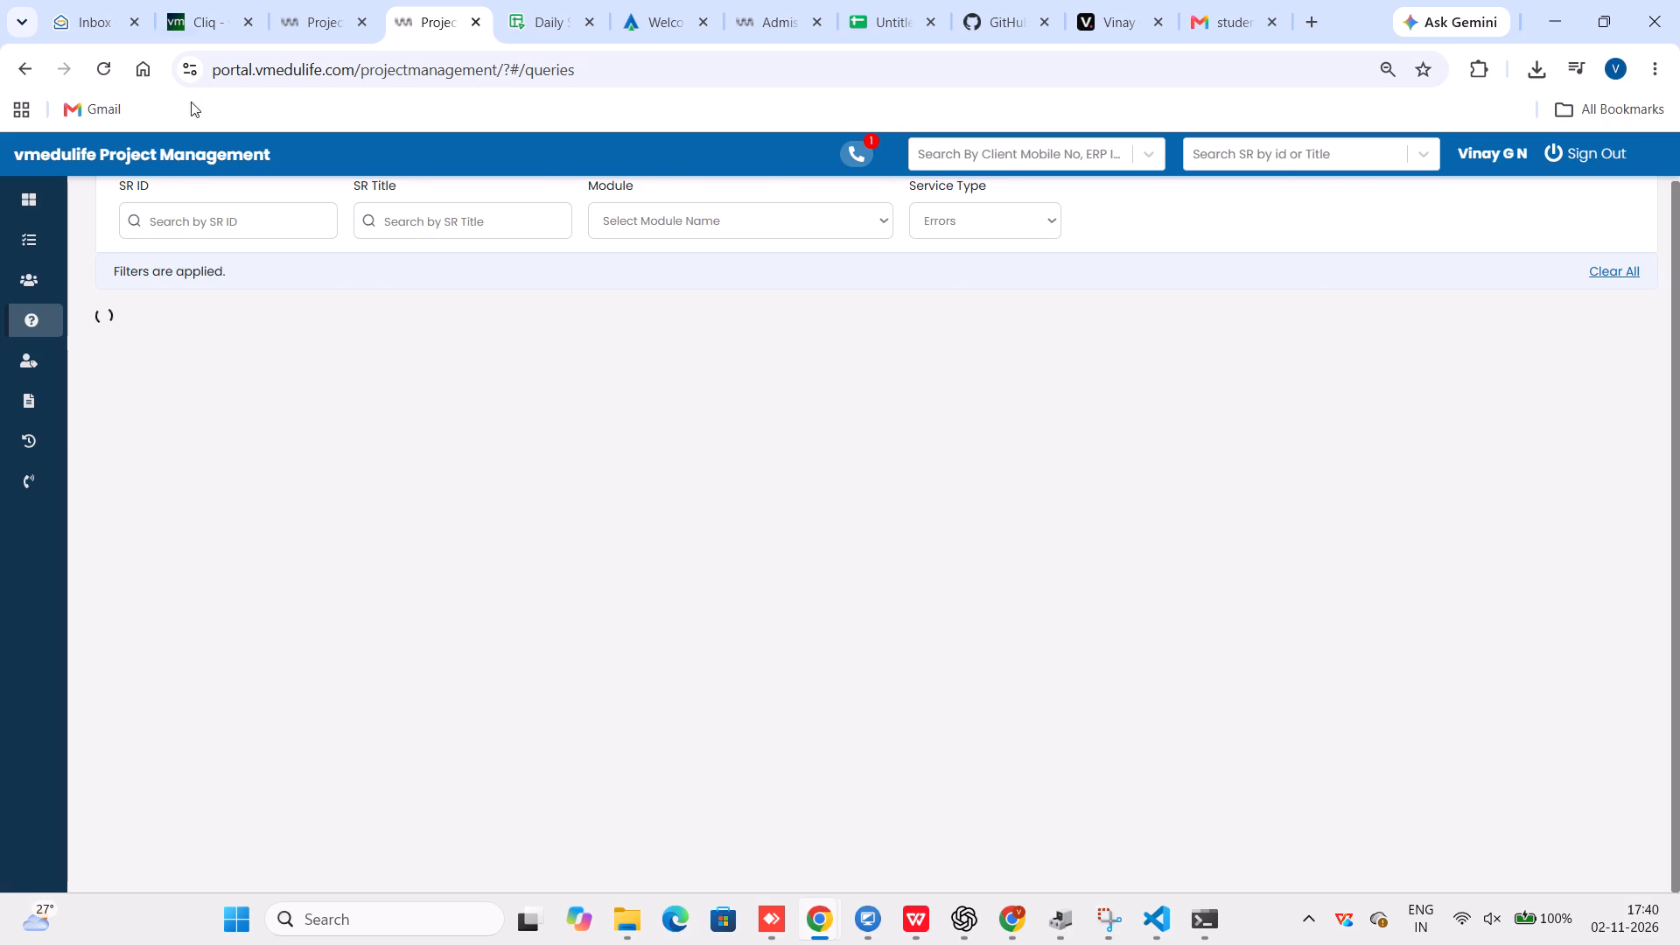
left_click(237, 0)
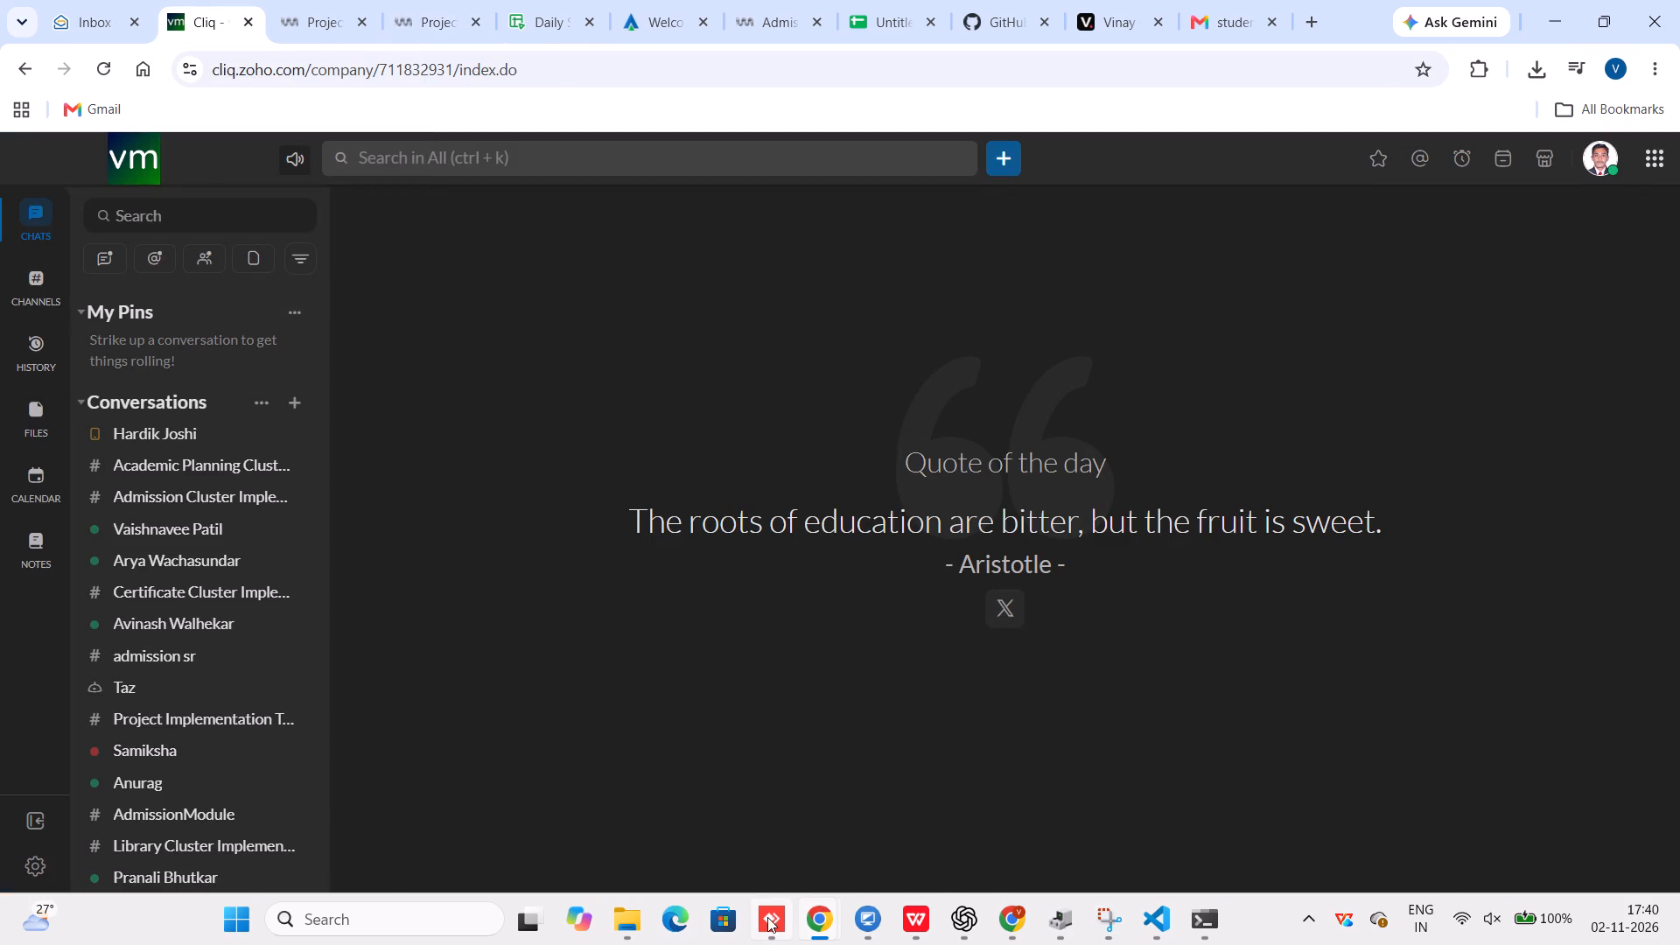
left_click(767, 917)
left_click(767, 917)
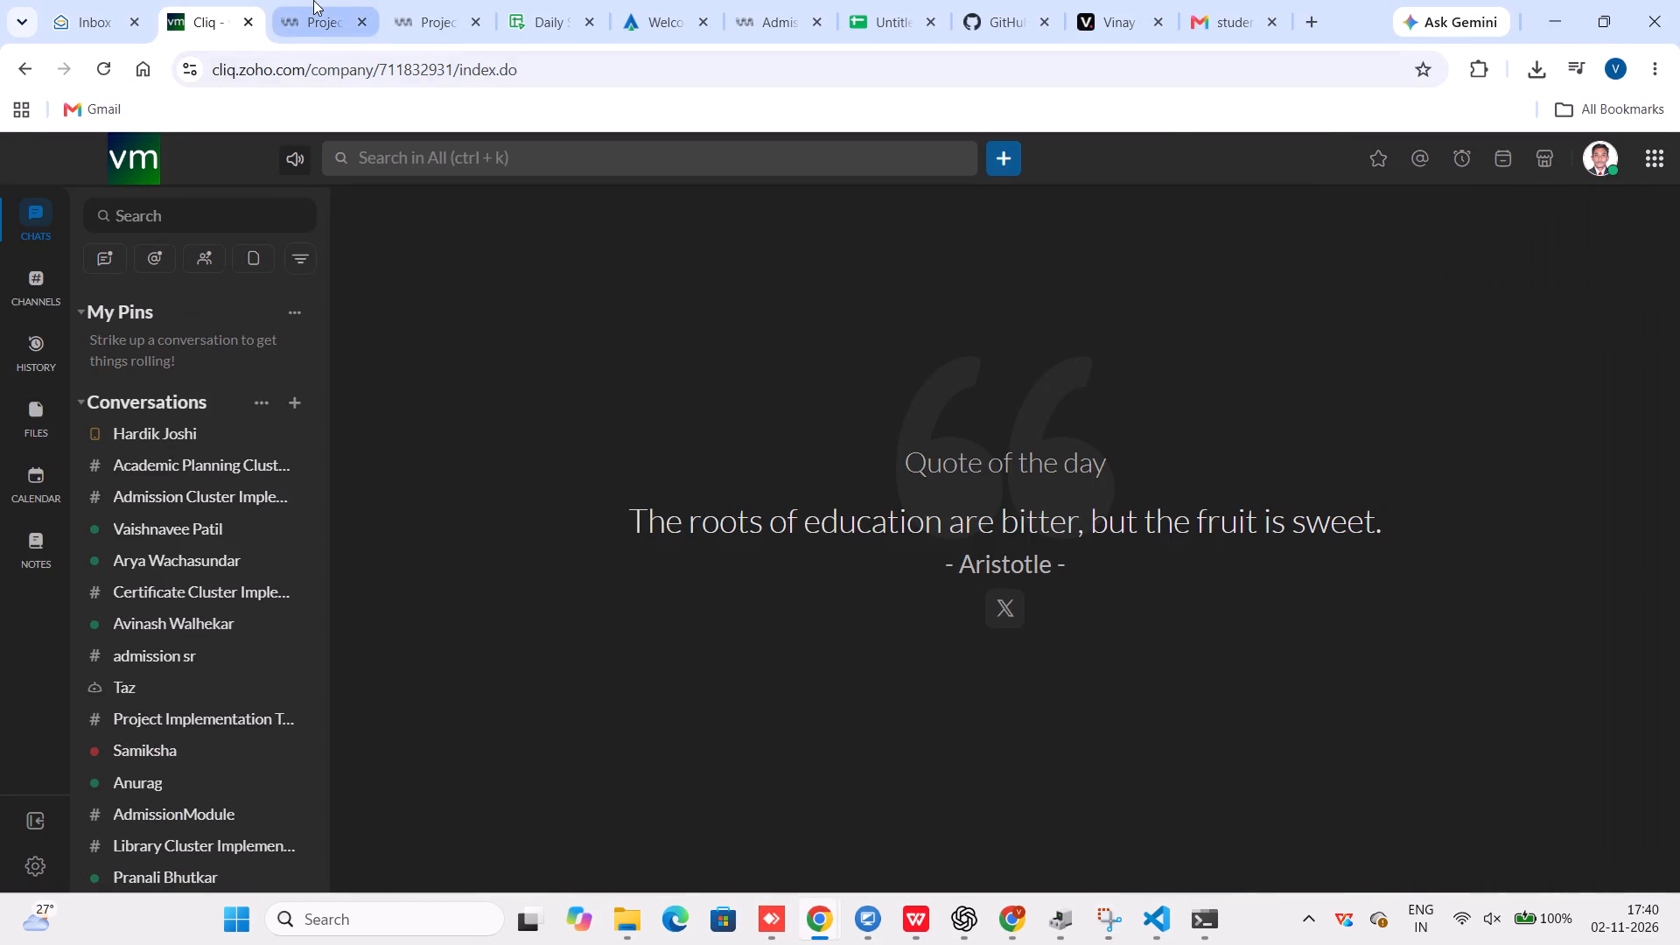
left_click(311, 0)
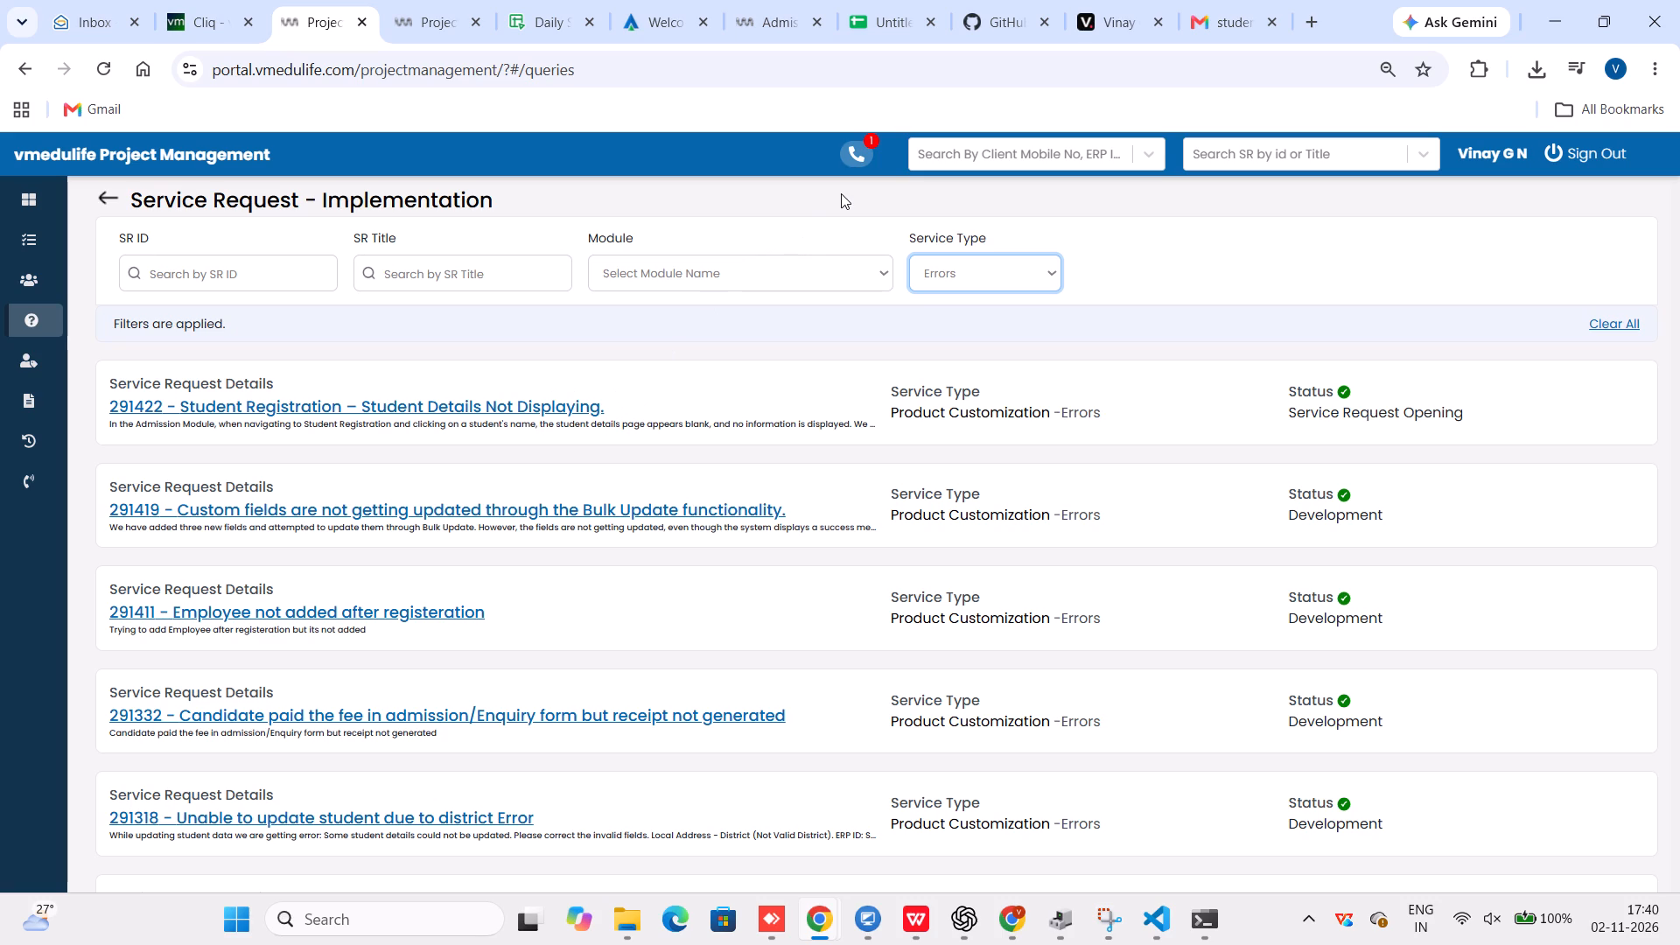
left_click(851, 145)
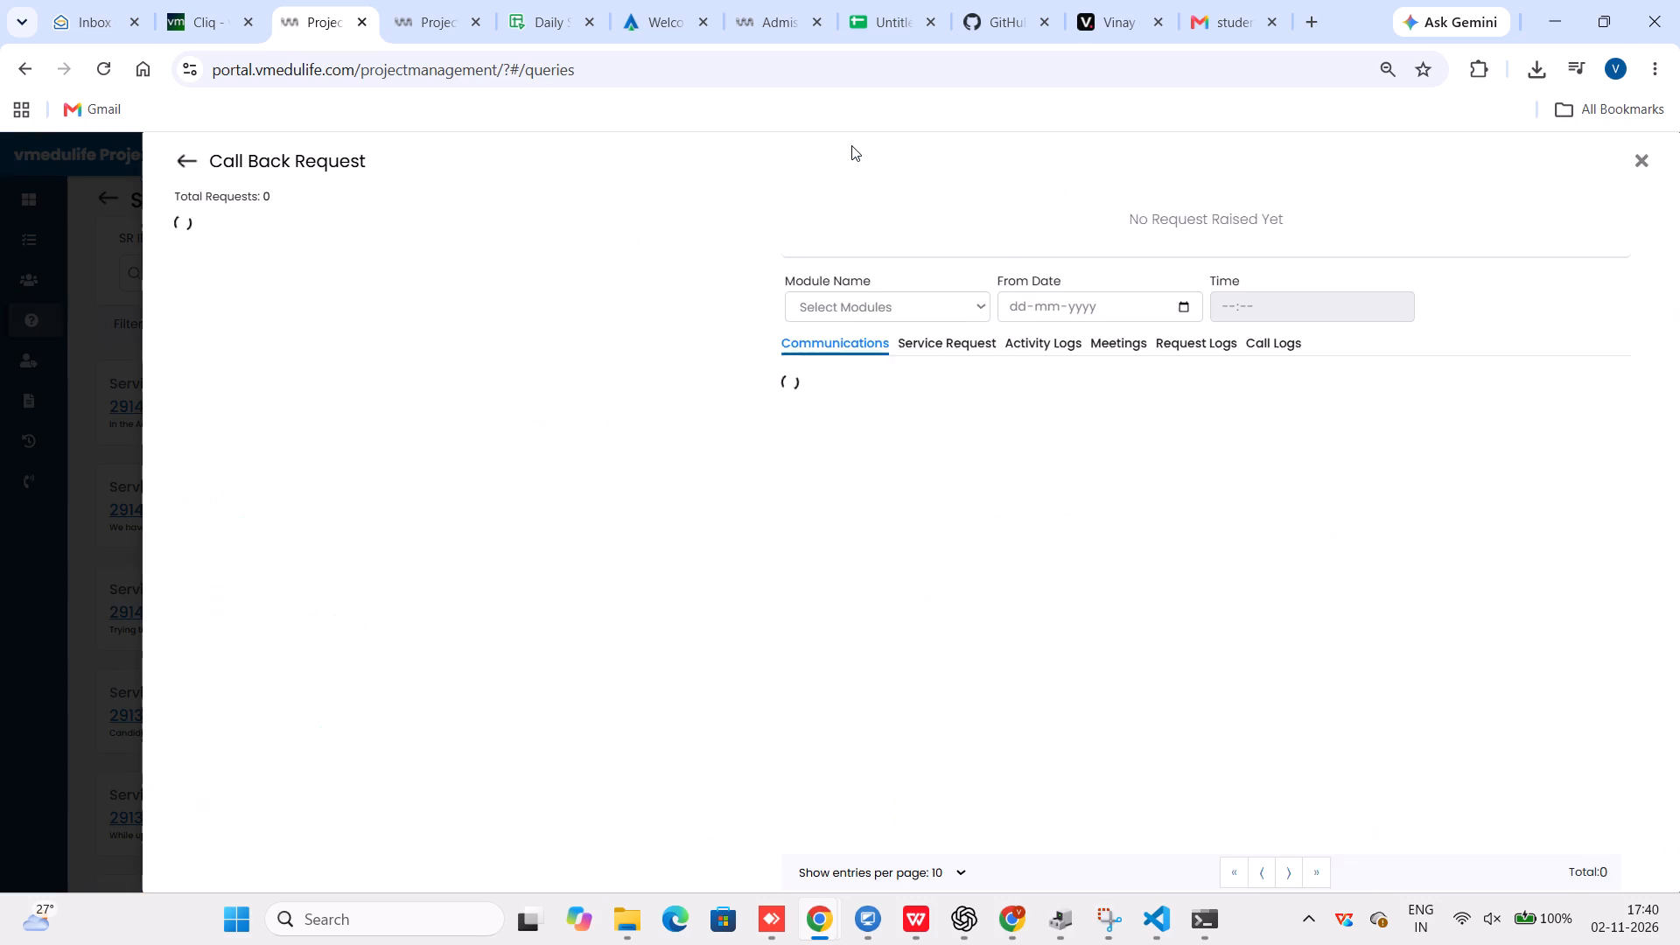
left_click(1594, 250)
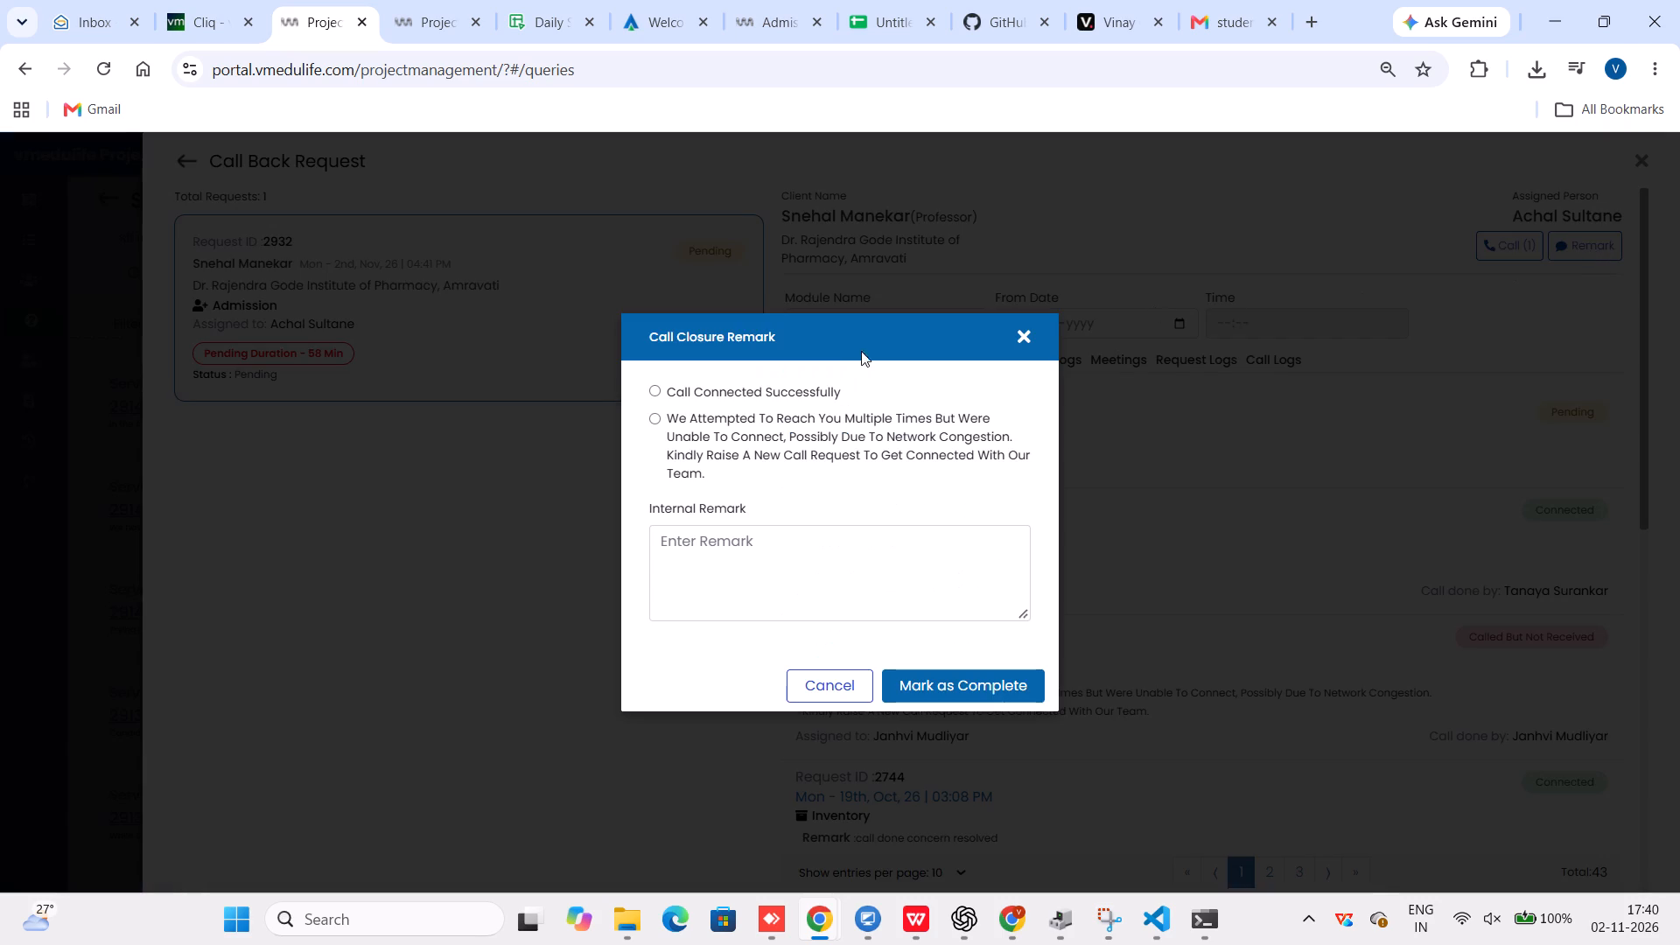
left_click(651, 394)
left_click(724, 563)
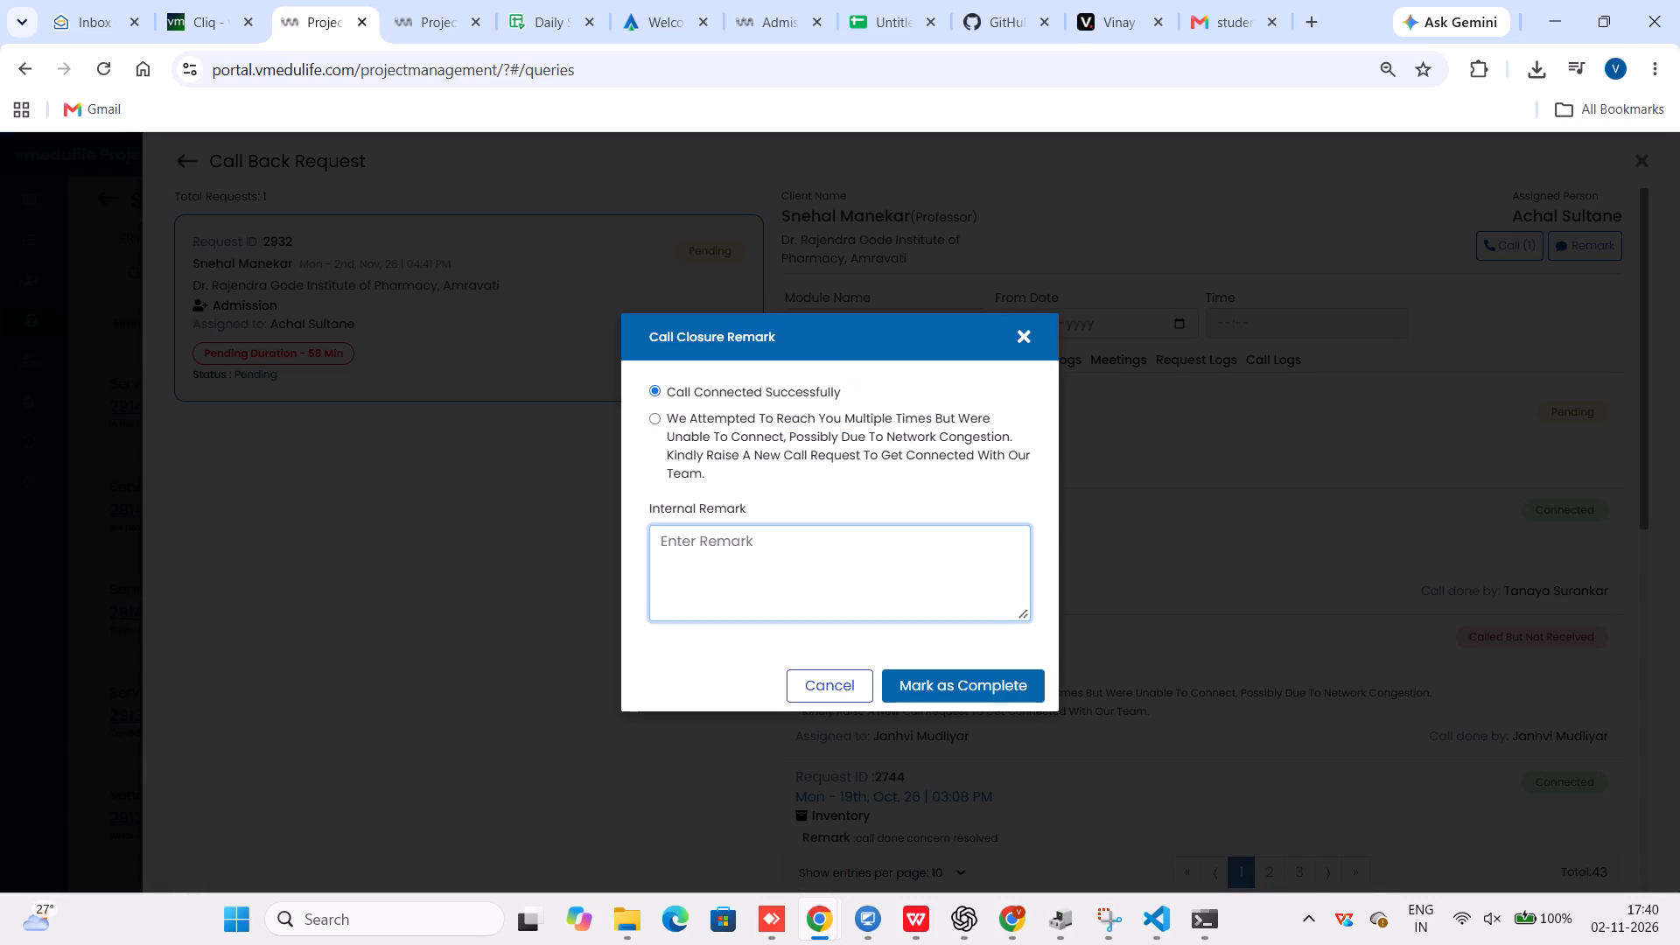
type("Call done")
type(",")
key("space")
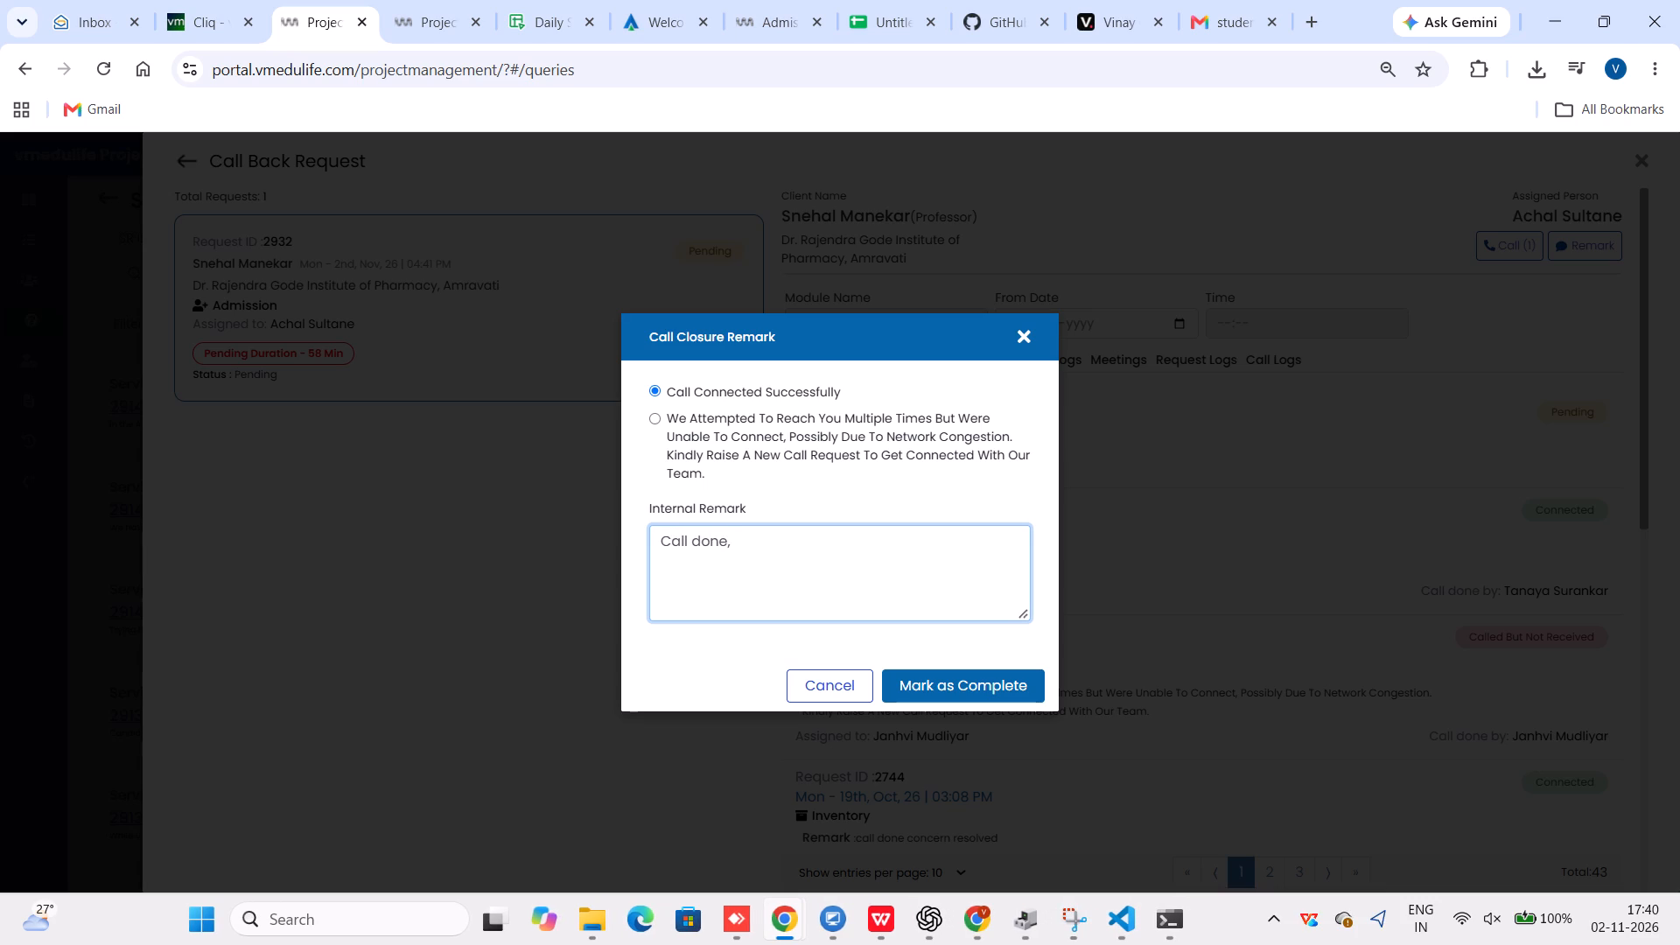
type("Concern already res")
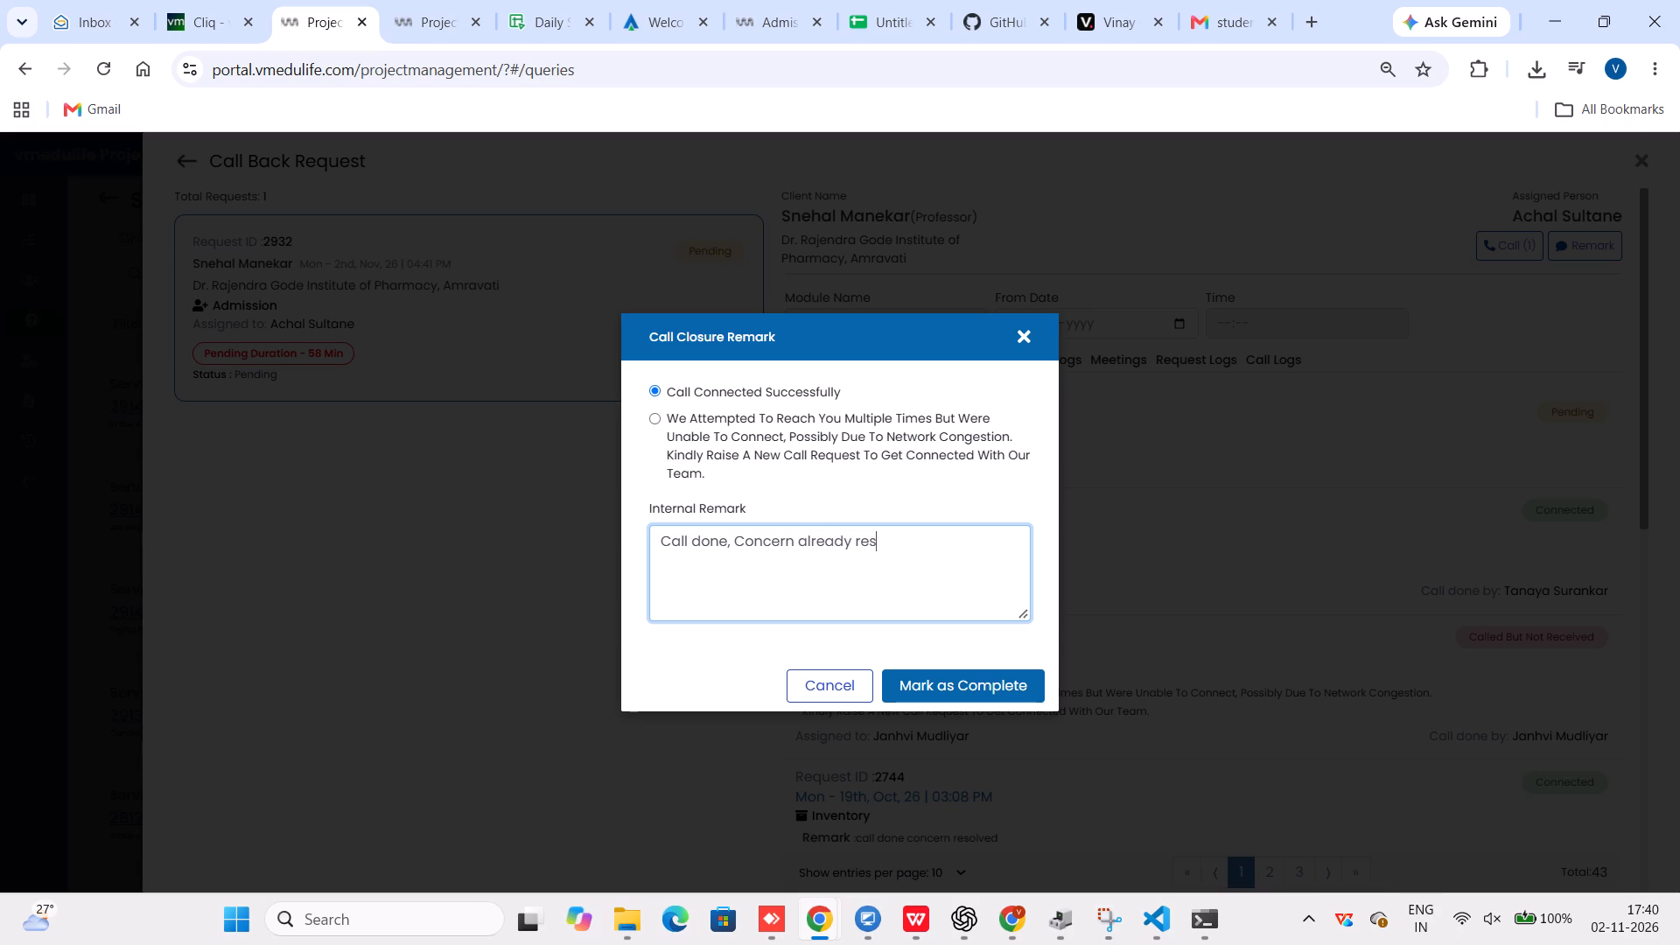
type("olved")
left_click(970, 683)
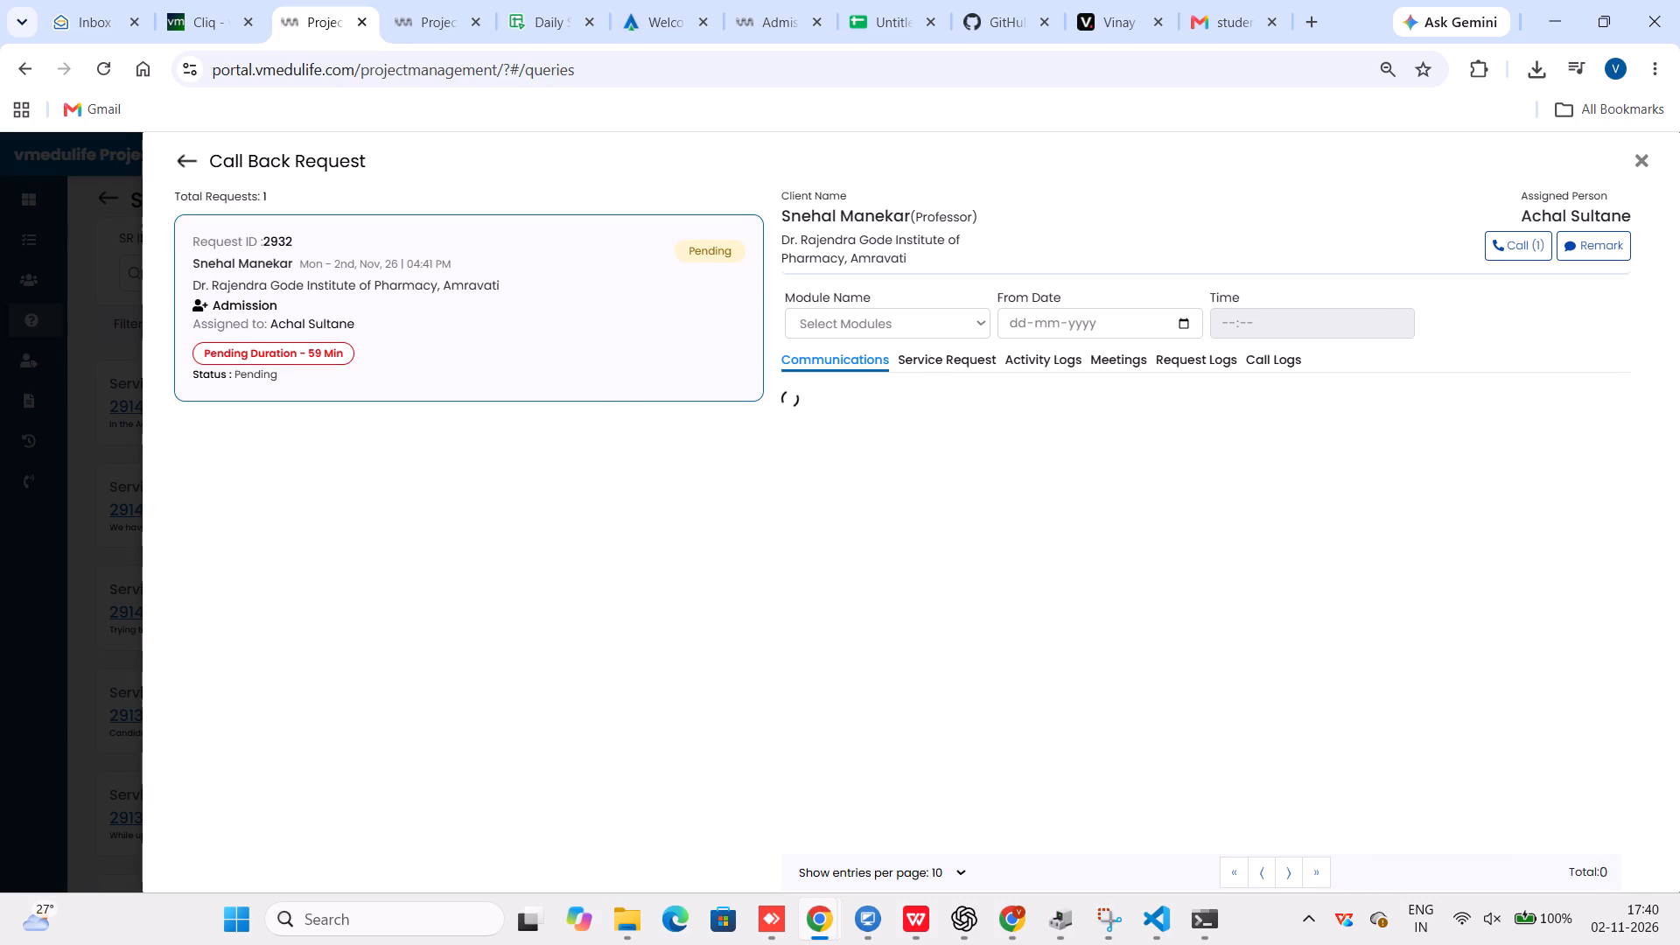
left_click(184, 154)
left_click(872, 152)
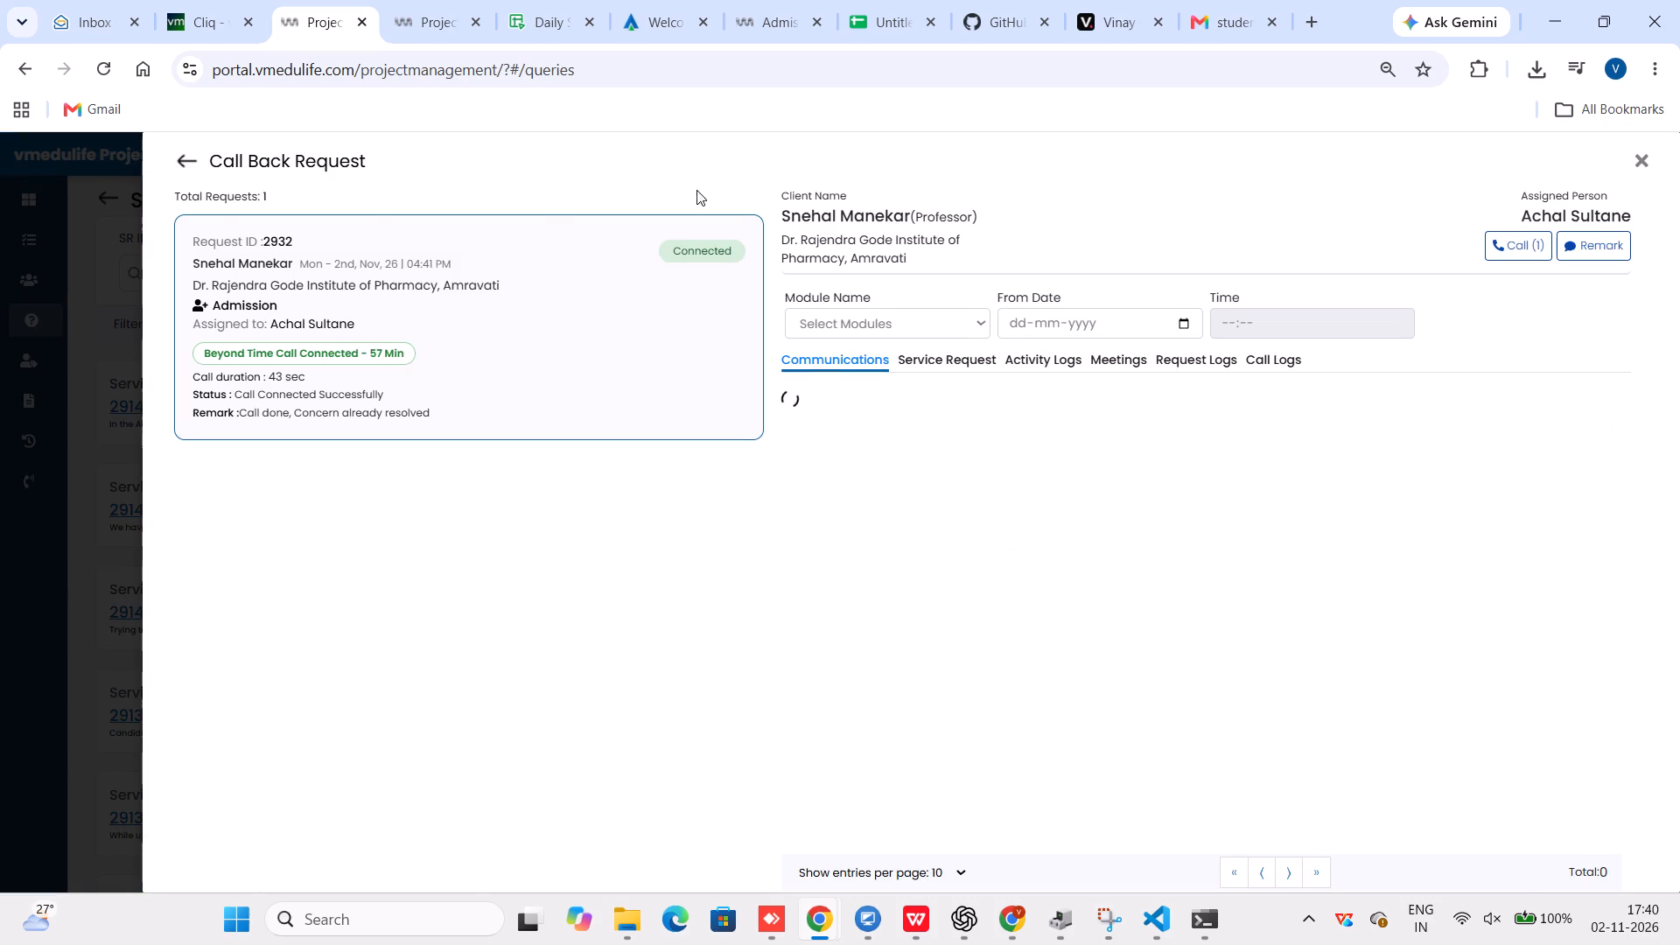
left_click(183, 166)
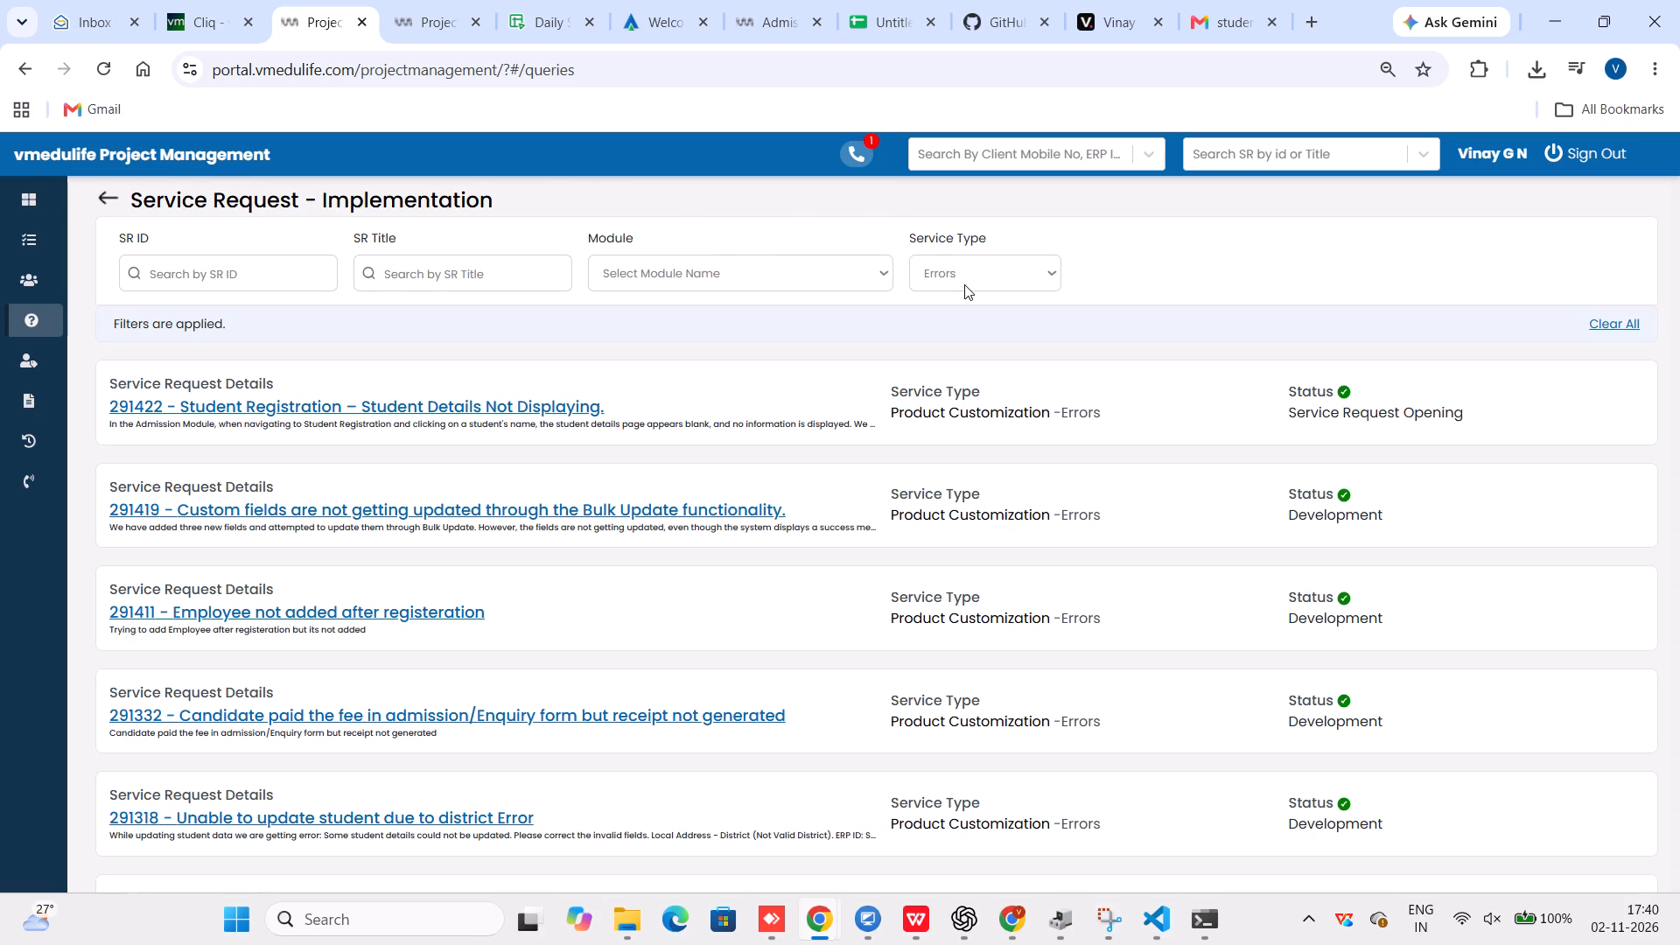
Open service request 291422 about student details not displaying and review its details.
left_click(401, 403)
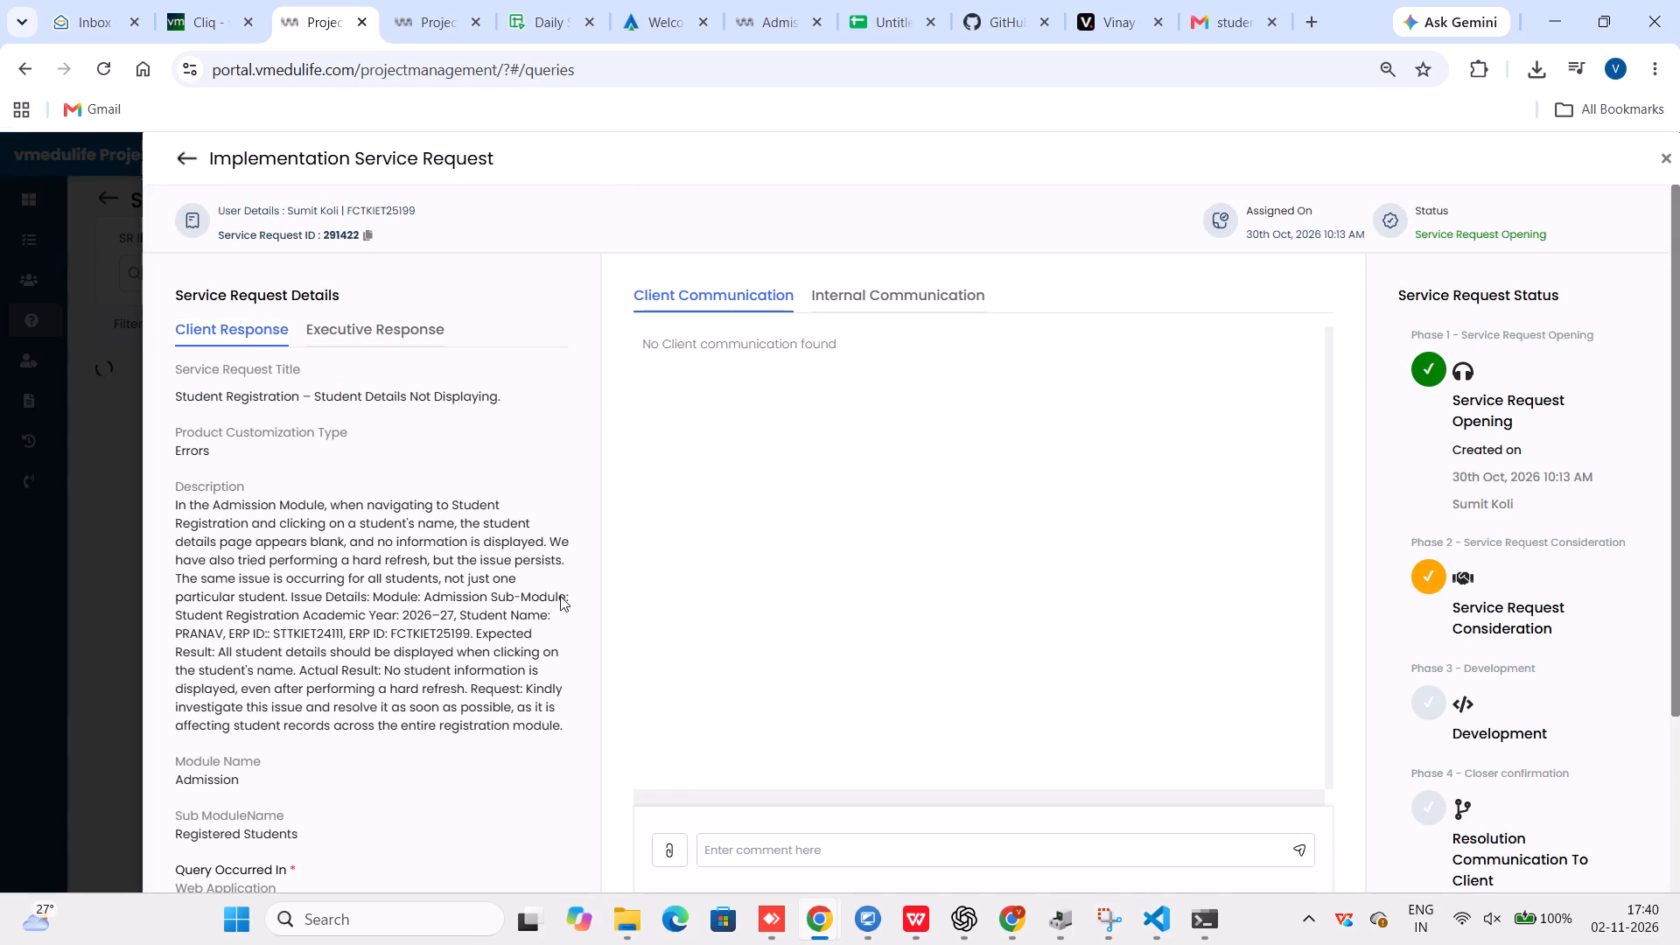
scroll(331, 679, "down", 4)
scroll(333, 681, "up", 5)
Copy the colleague's "Issue resolved on Production" reply about SR 291422 from the Cliq chat.
left_click(222, 0)
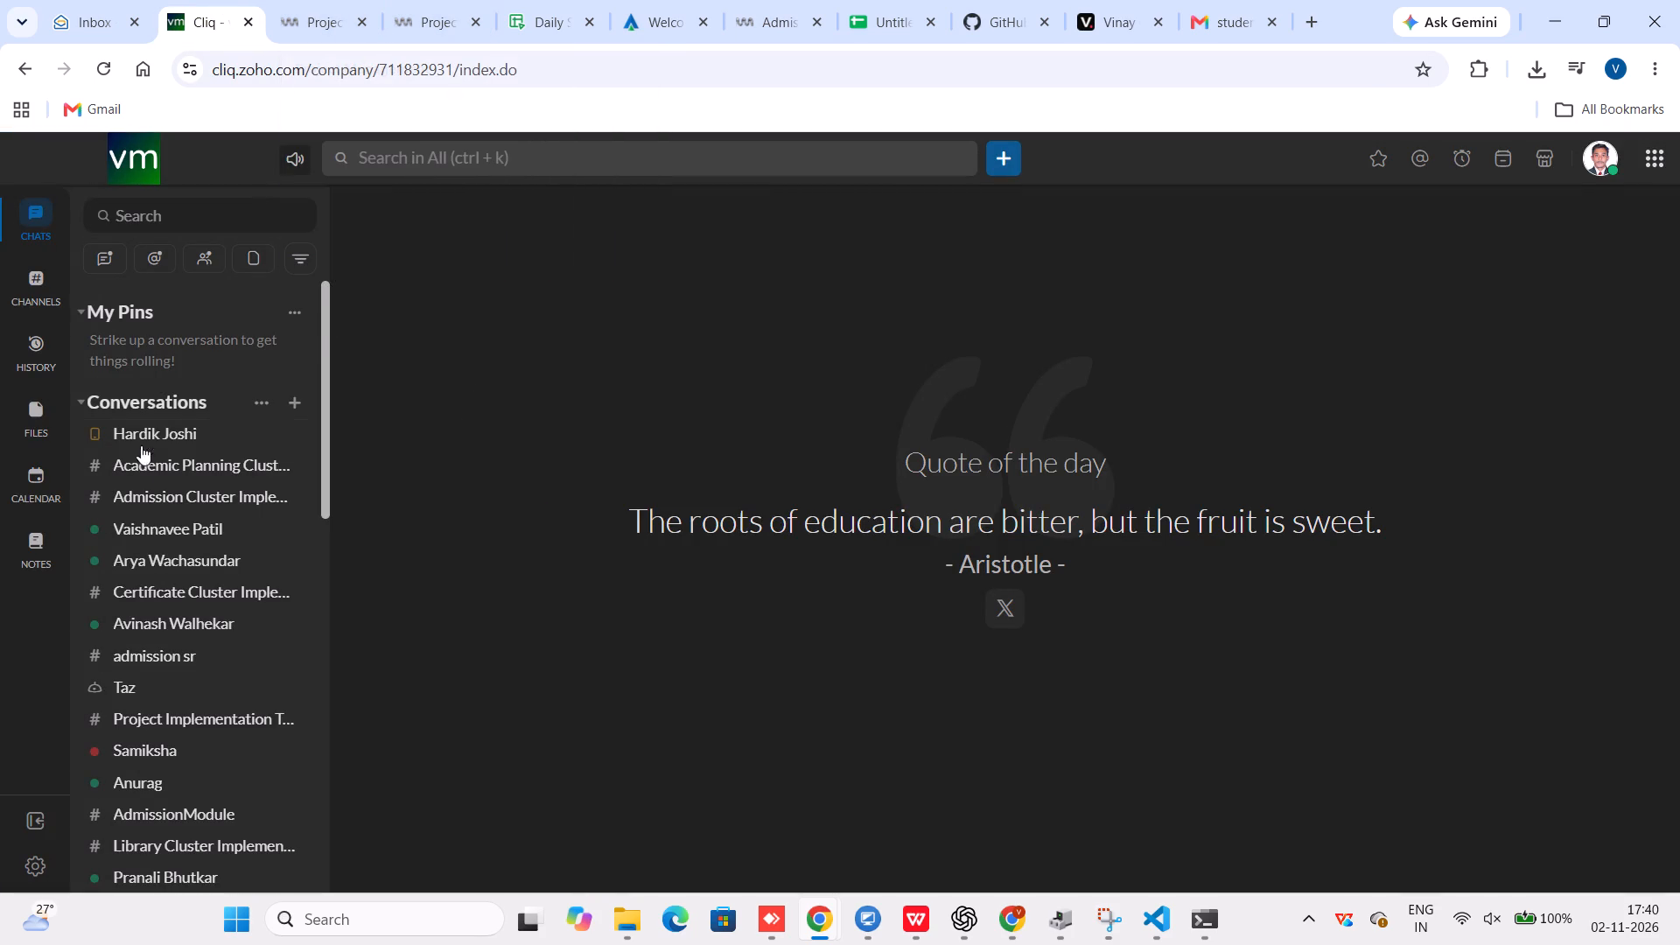
left_click(140, 534)
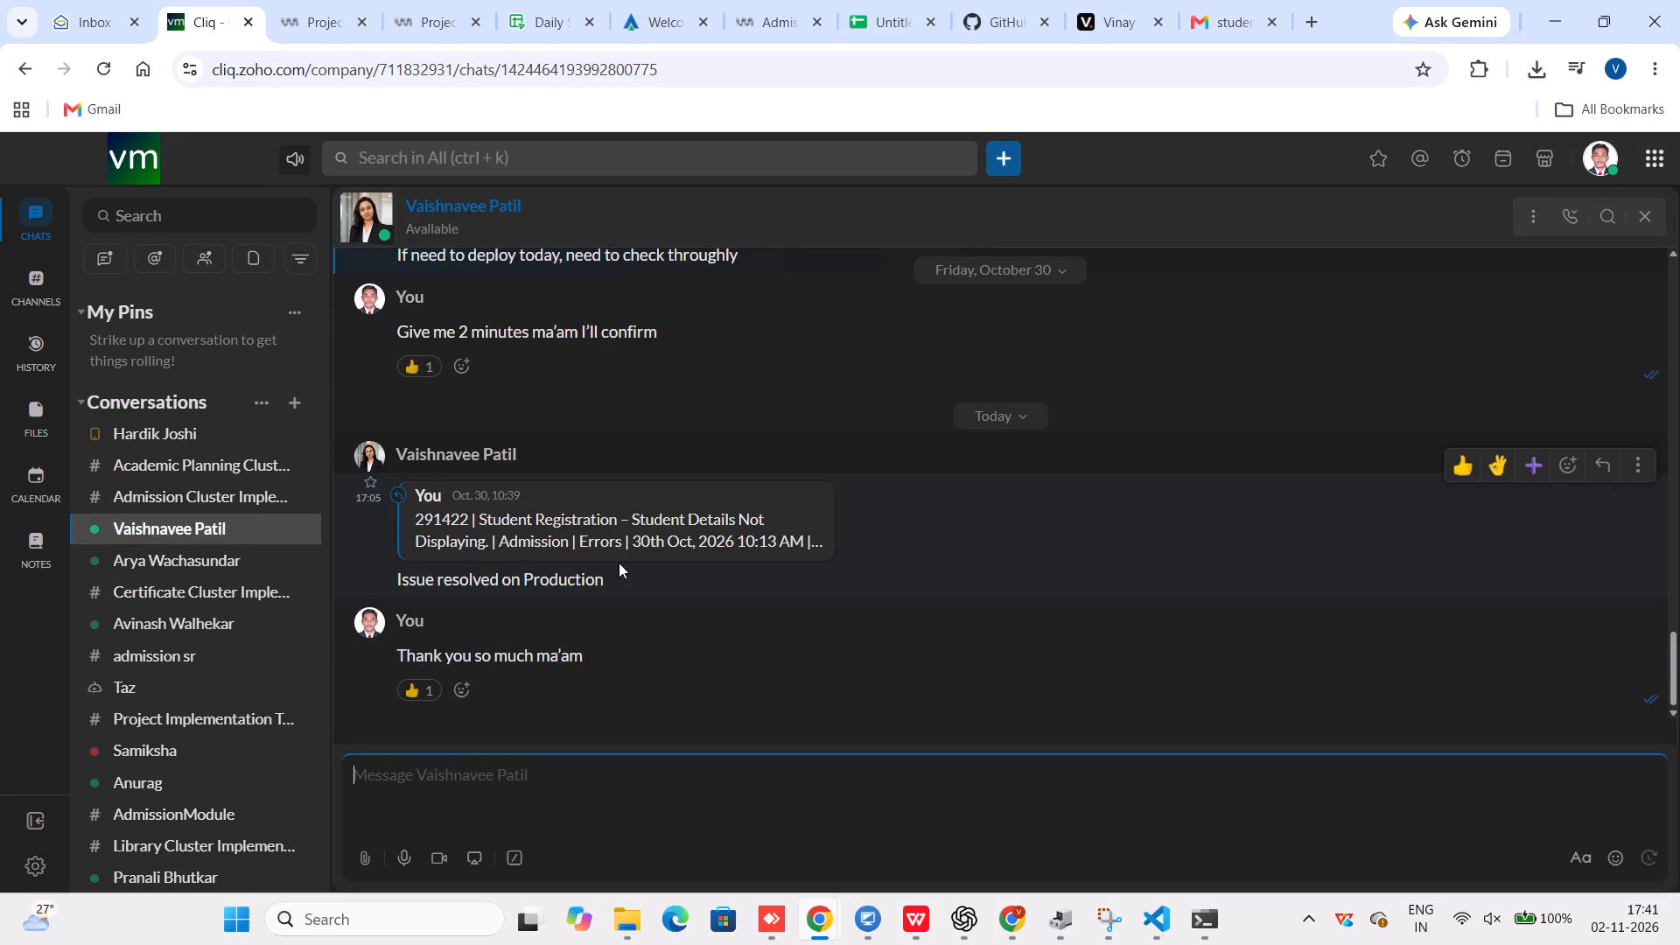
left_click(1634, 467)
left_click(1477, 409)
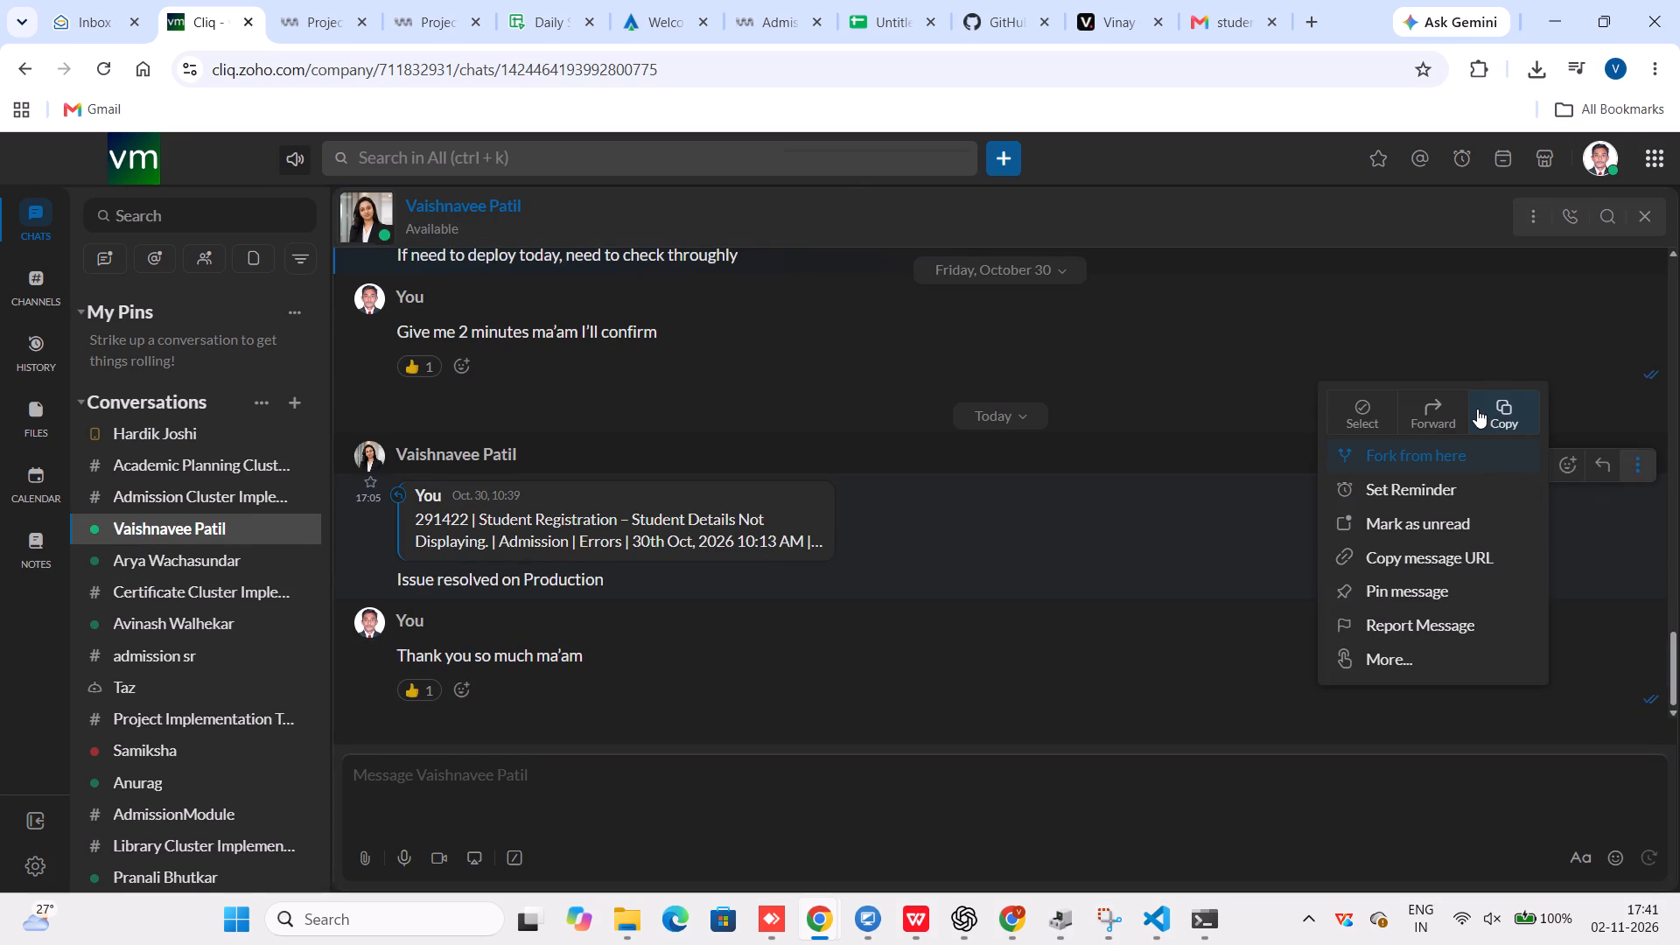
Replace the reason for SR 291422 in the Daily SR Tracking Sheet's Admission/Employee Cluster with the copied text "Issue resolved on Production".
left_click(493, 0)
left_click(531, 0)
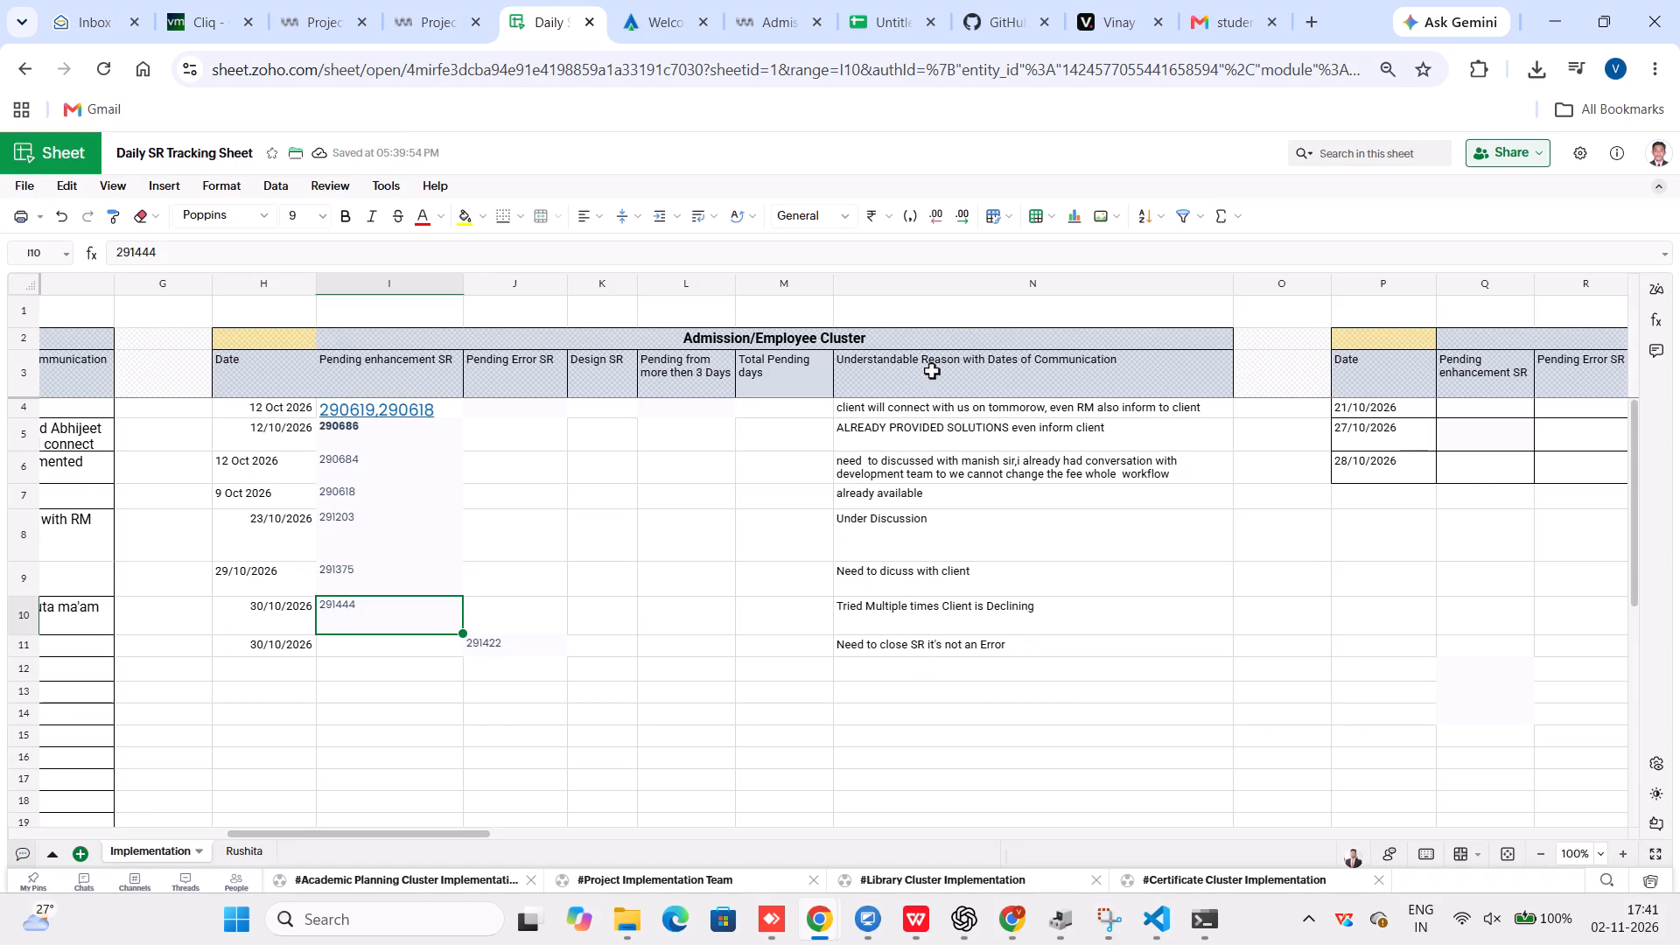
left_click(976, 640)
double_click(840, 645)
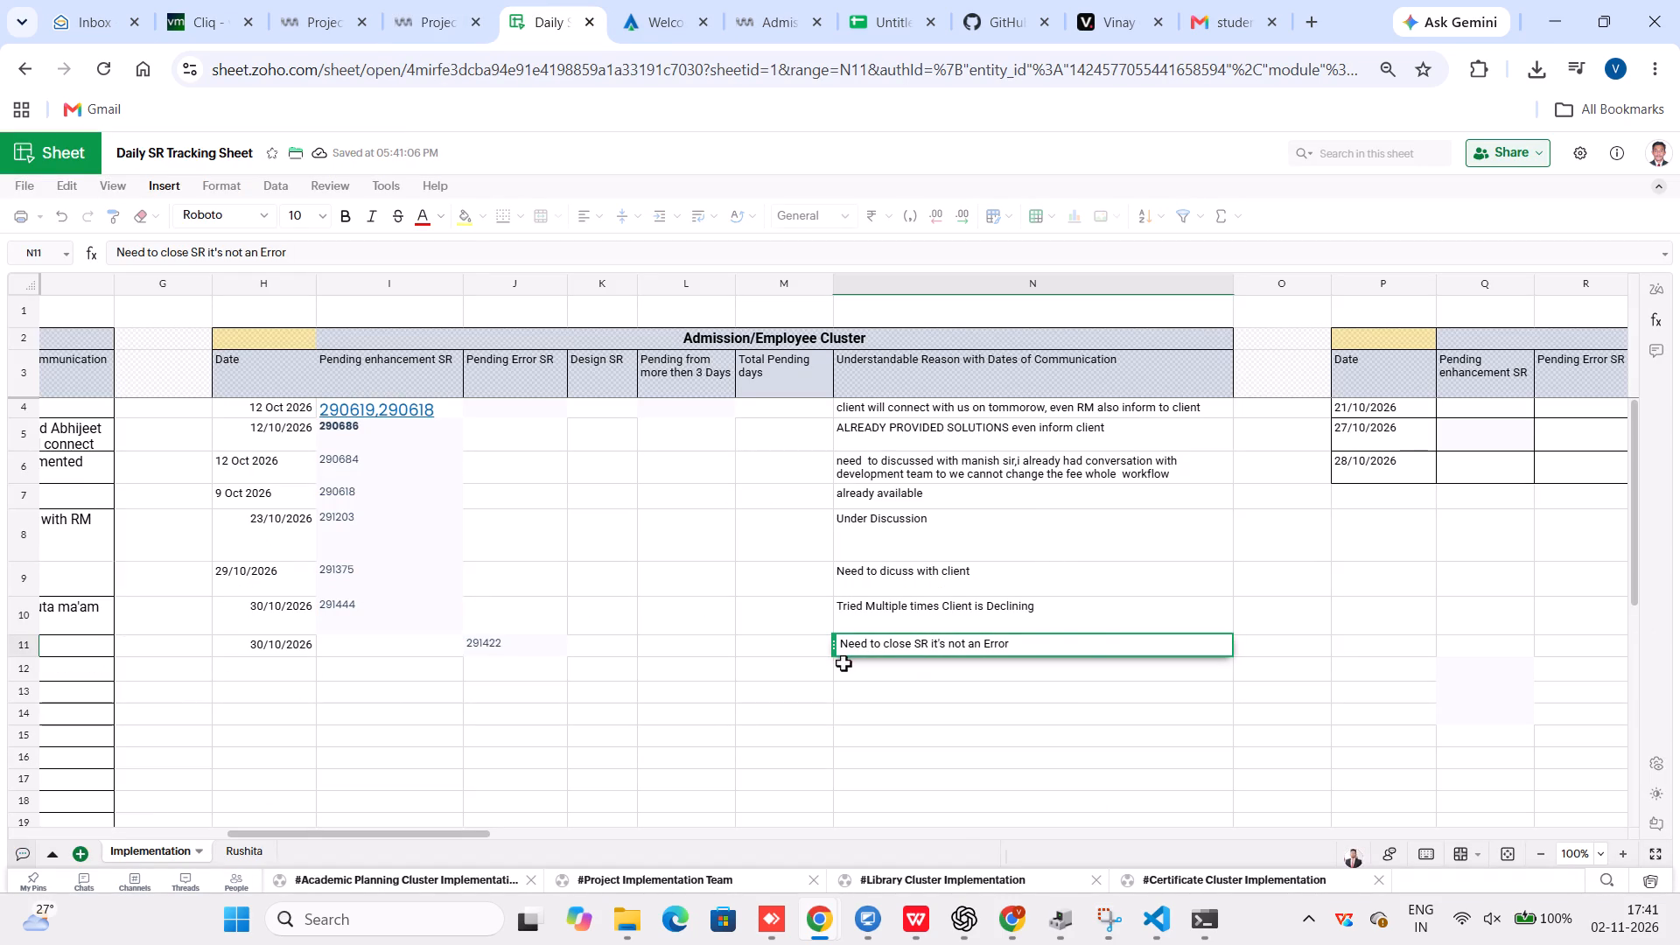
key("ctrl+v")
key("ctrl+space")
left_click(909, 650)
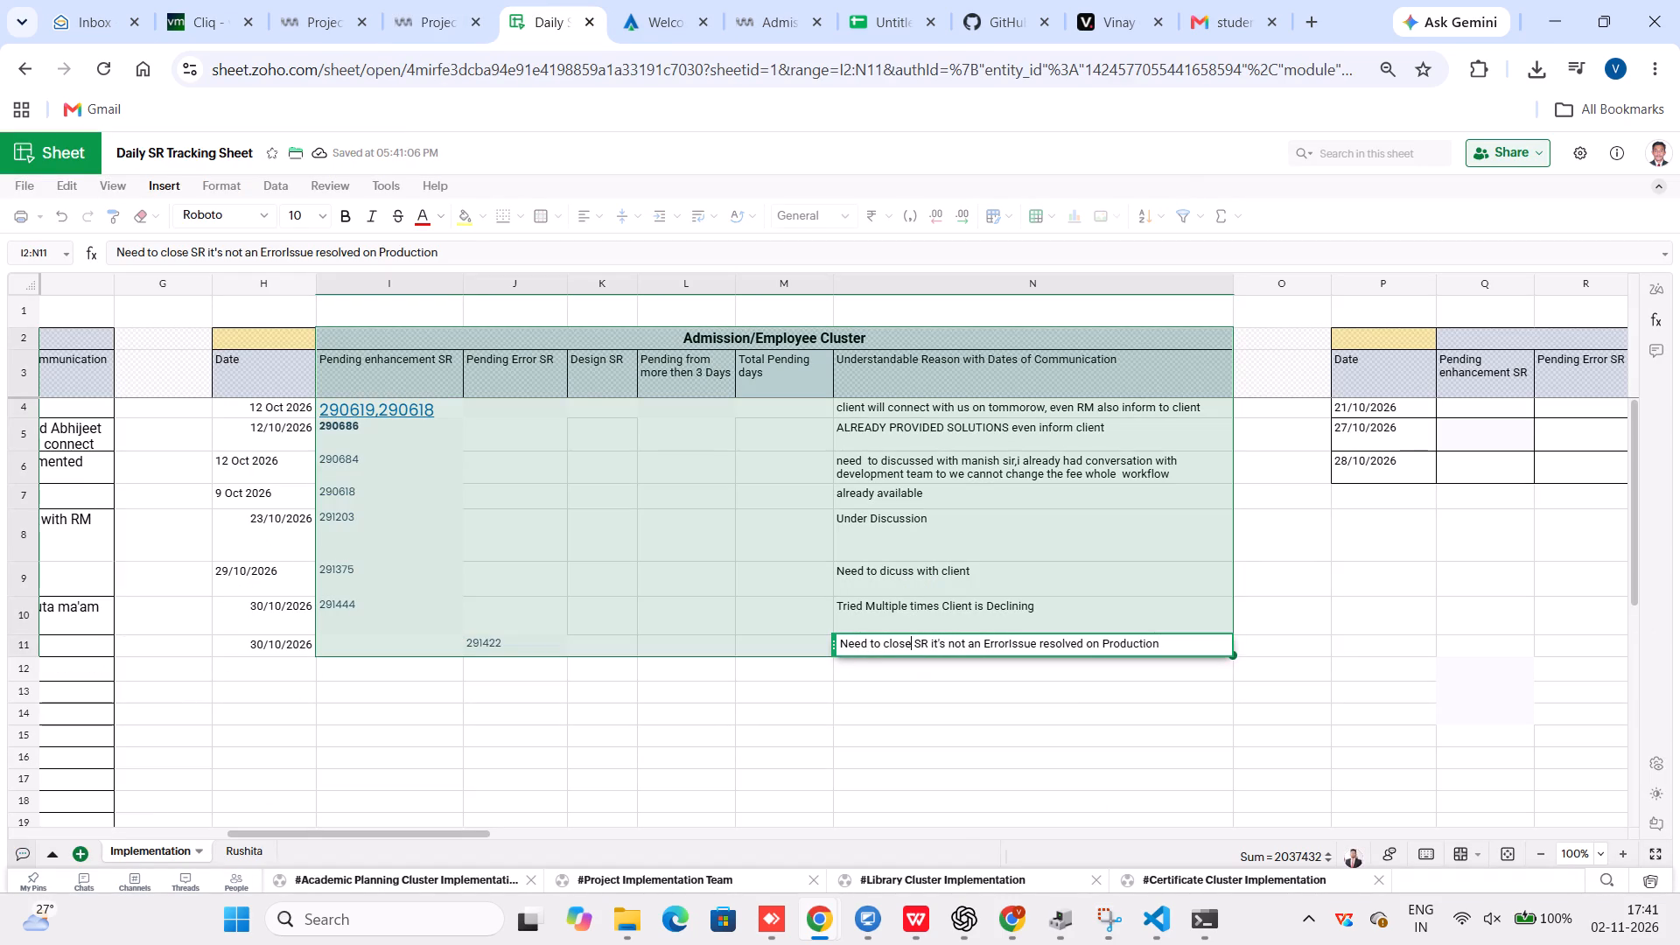
left_click(1141, 716)
left_click(1150, 652)
double_click(1171, 644)
left_click_drag(1172, 644, 1151, 646)
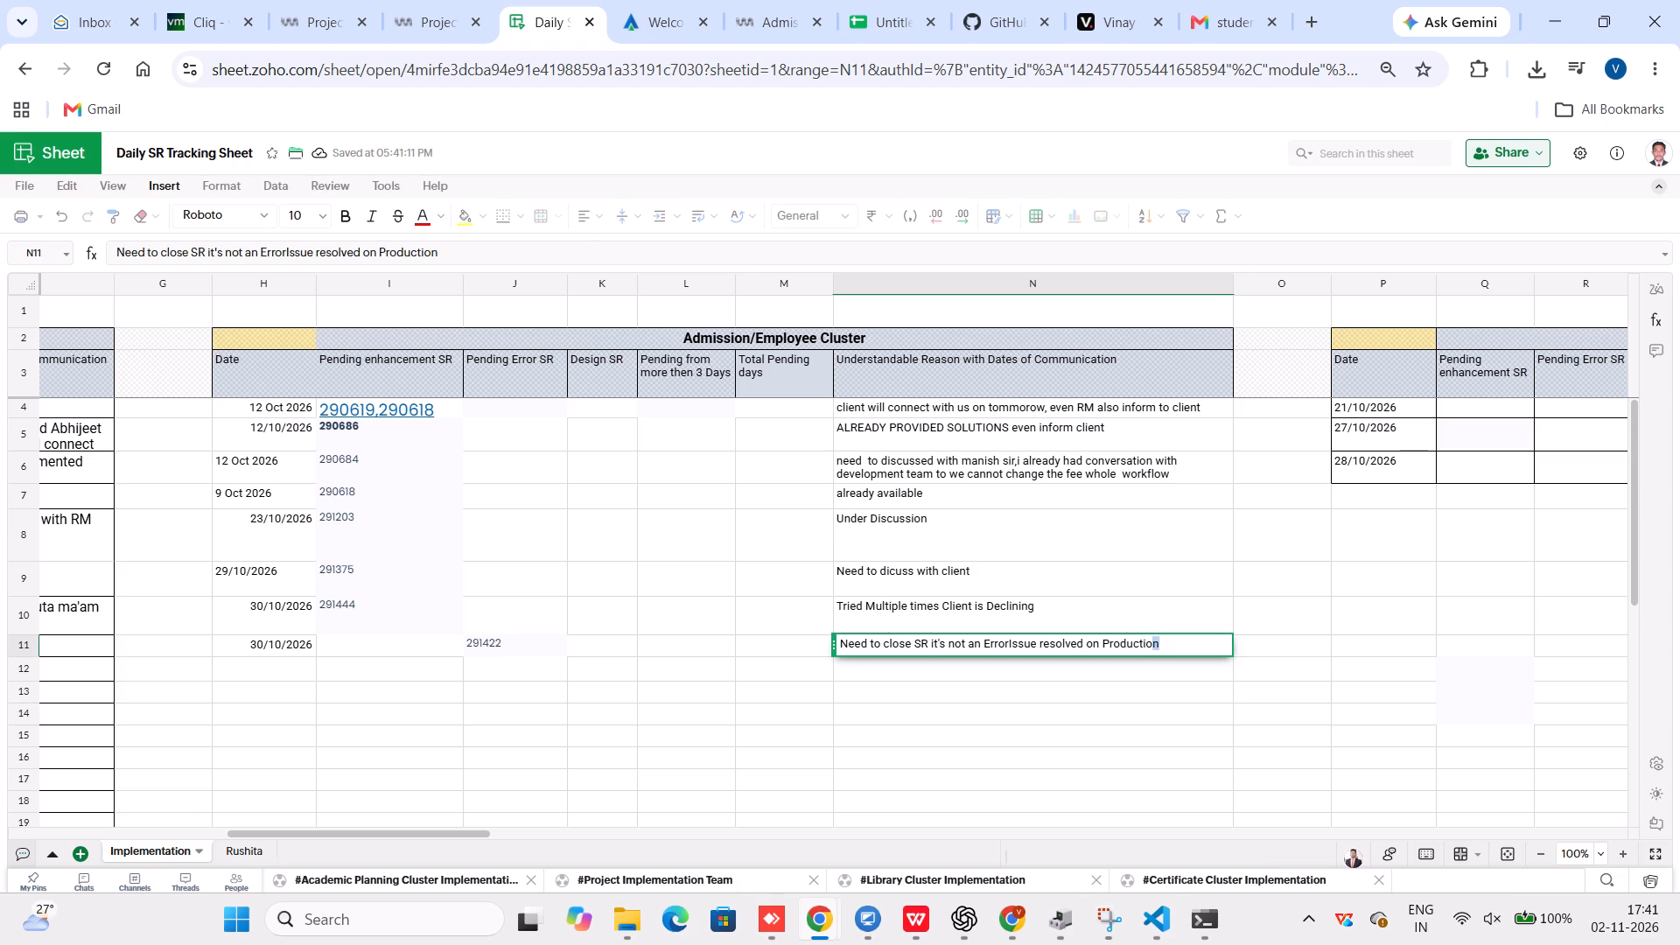
left_click_drag(1151, 646, 831, 658)
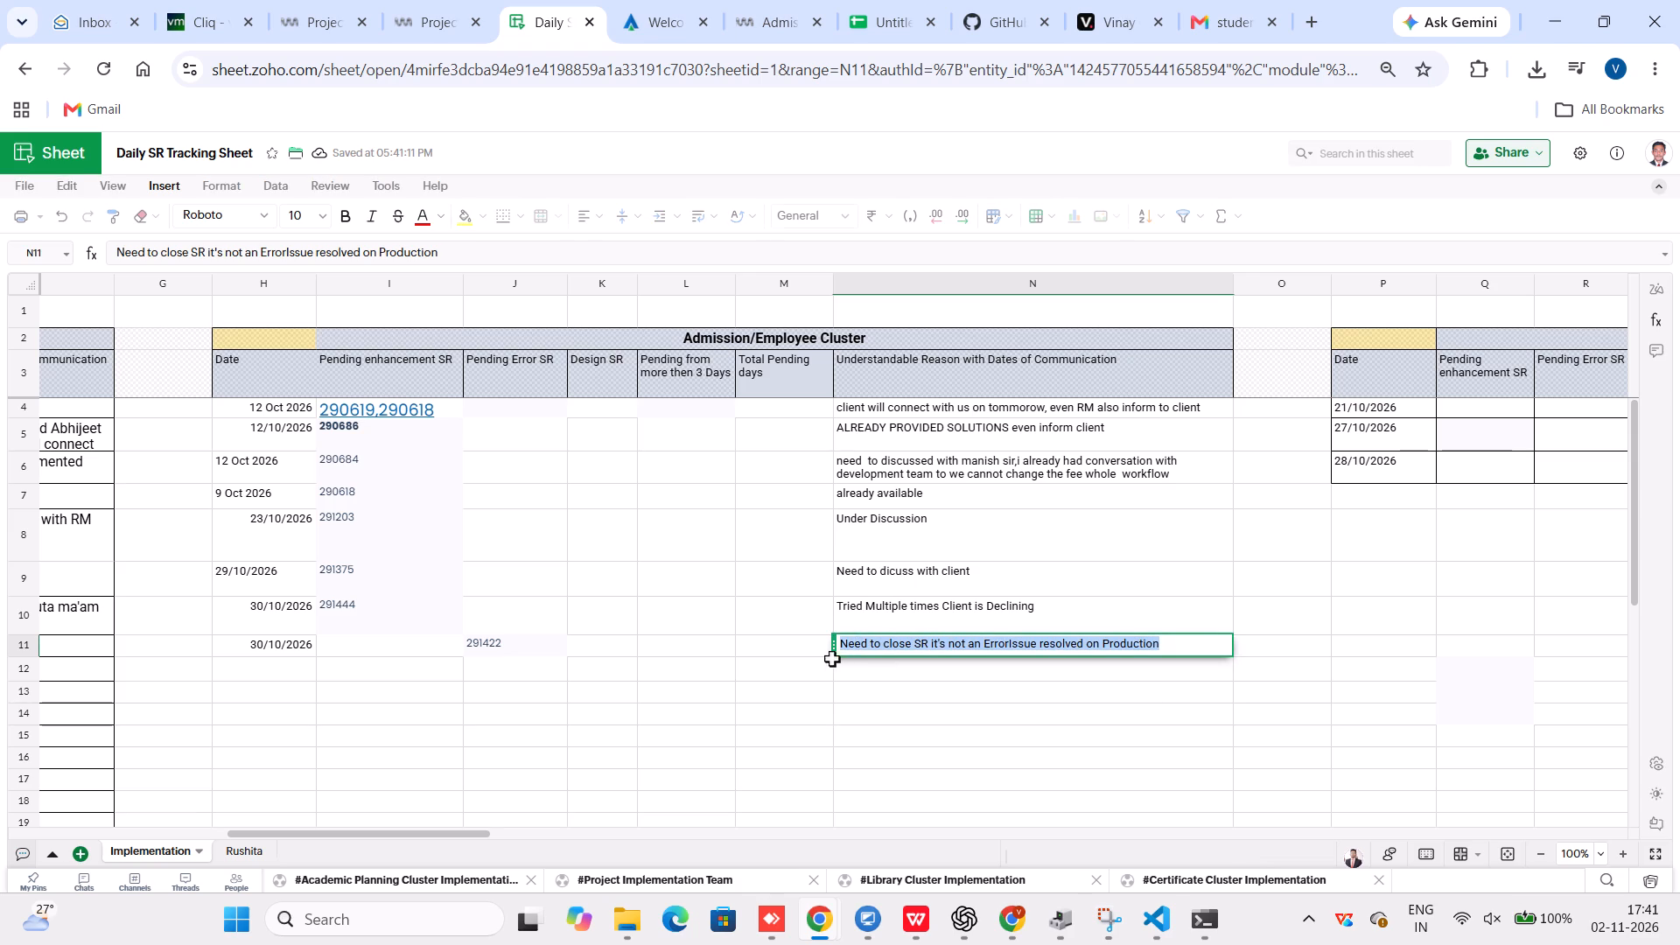
left_click_drag(831, 658, 825, 658)
key("BackSpace")
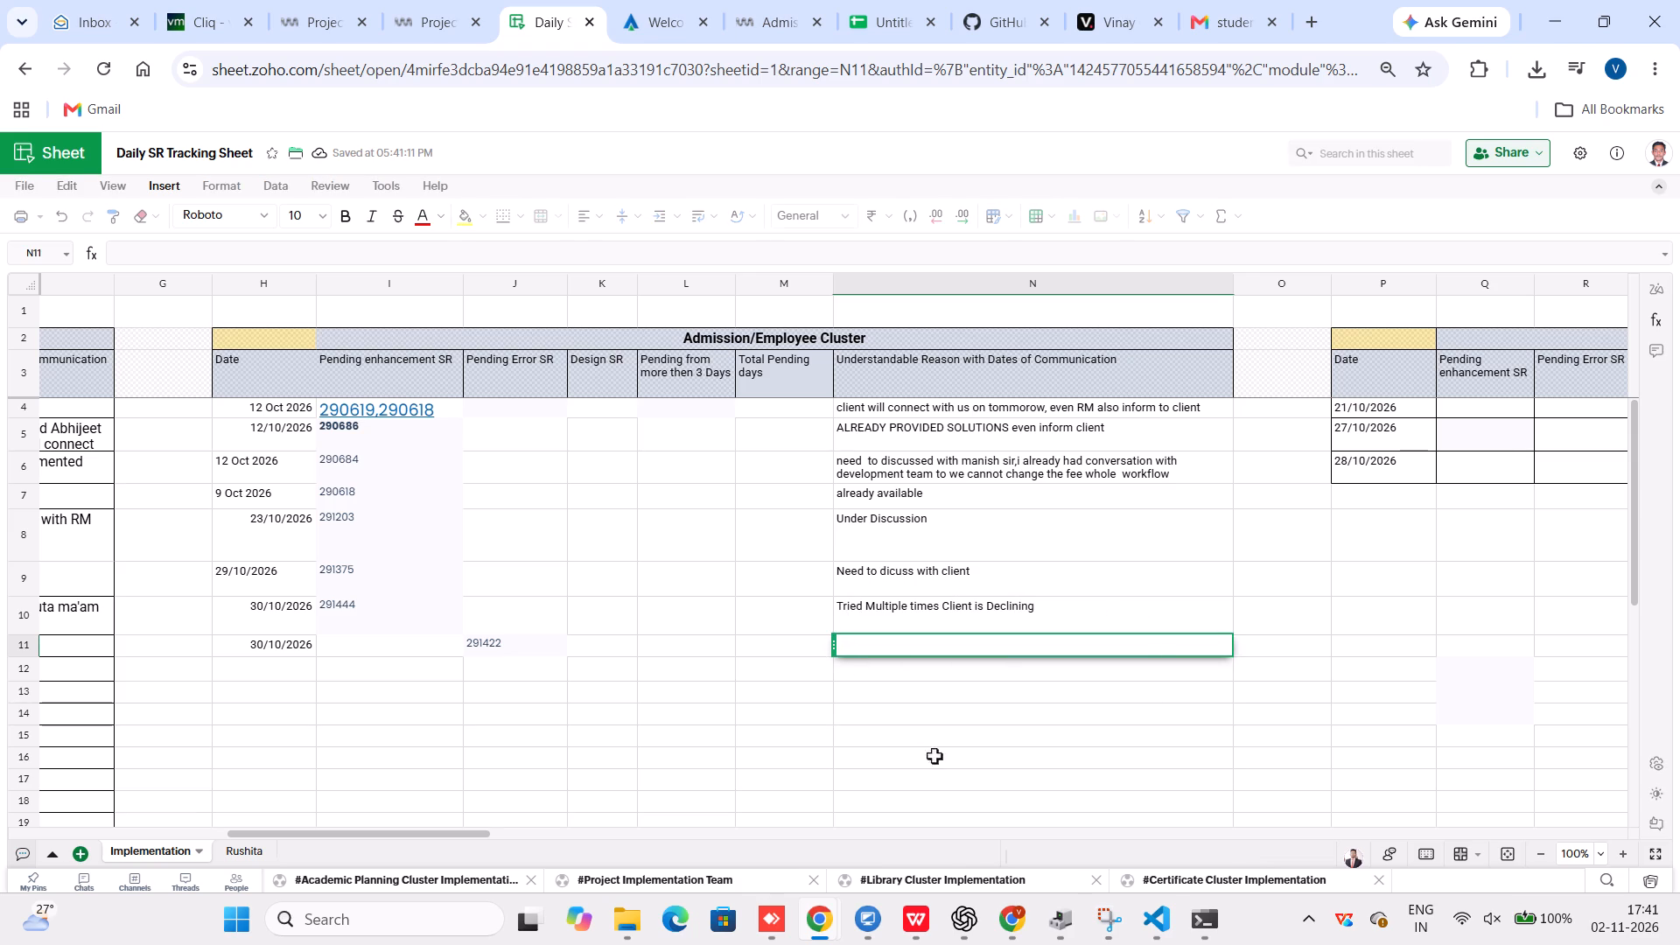
left_click(934, 755)
left_click(902, 638)
key("ctrl+v")
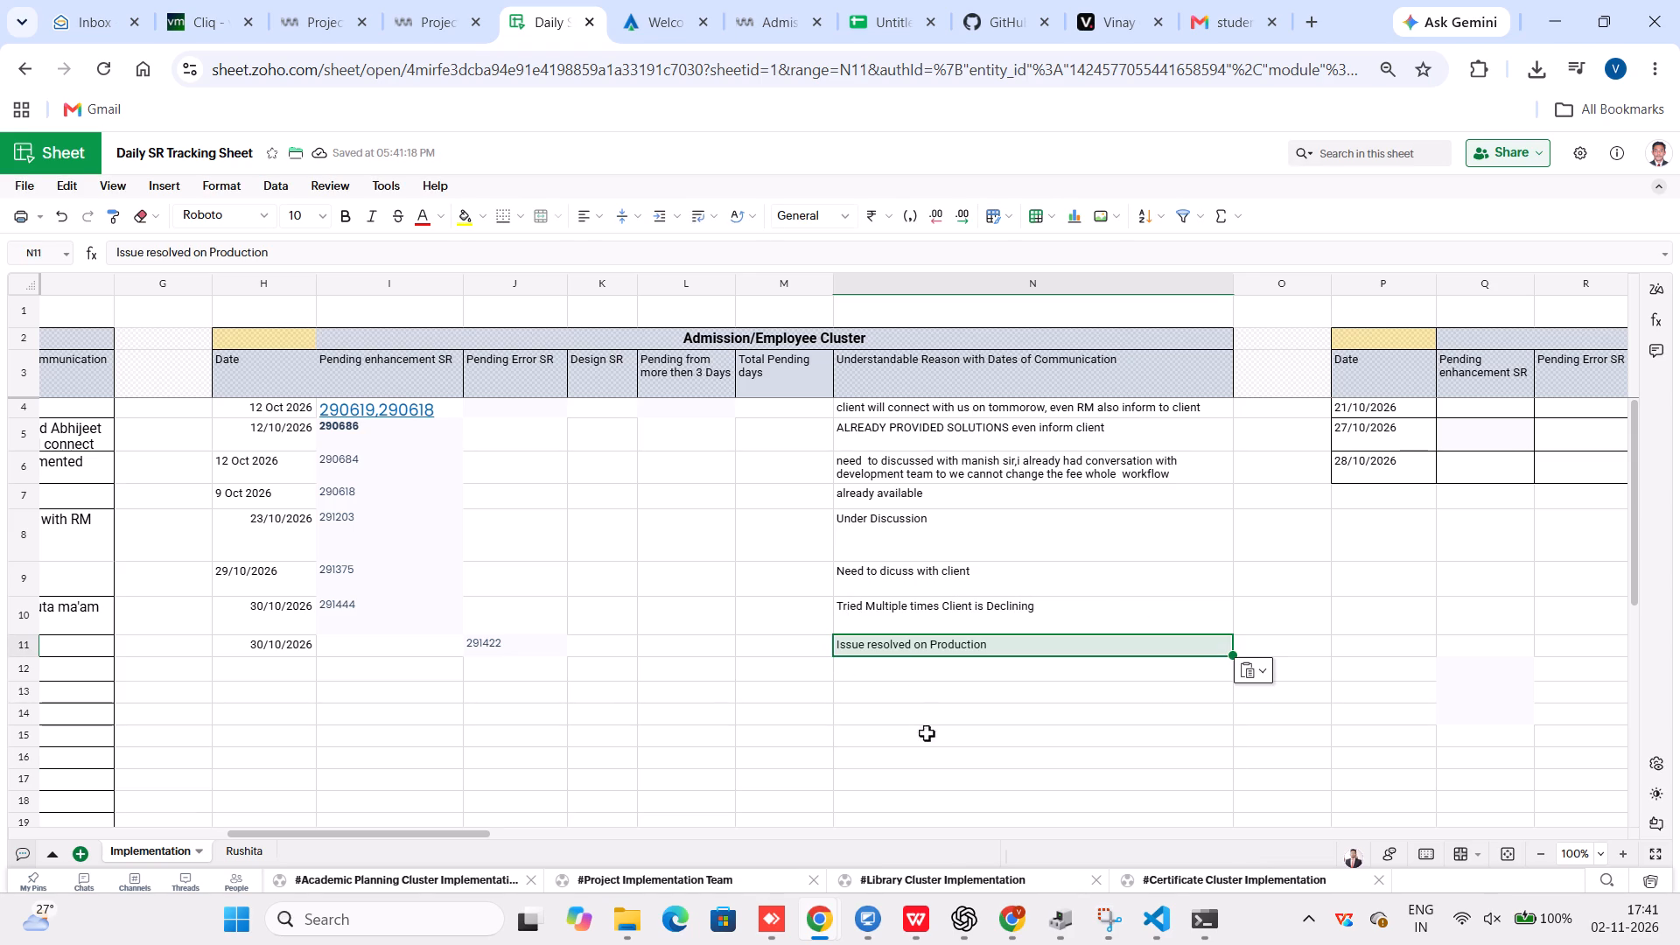
left_click(926, 732)
Append ", Need to close the SR" to the reason for SR 291422 in the Admission/Employee Cluster.
left_click(1023, 635)
double_click(1021, 645)
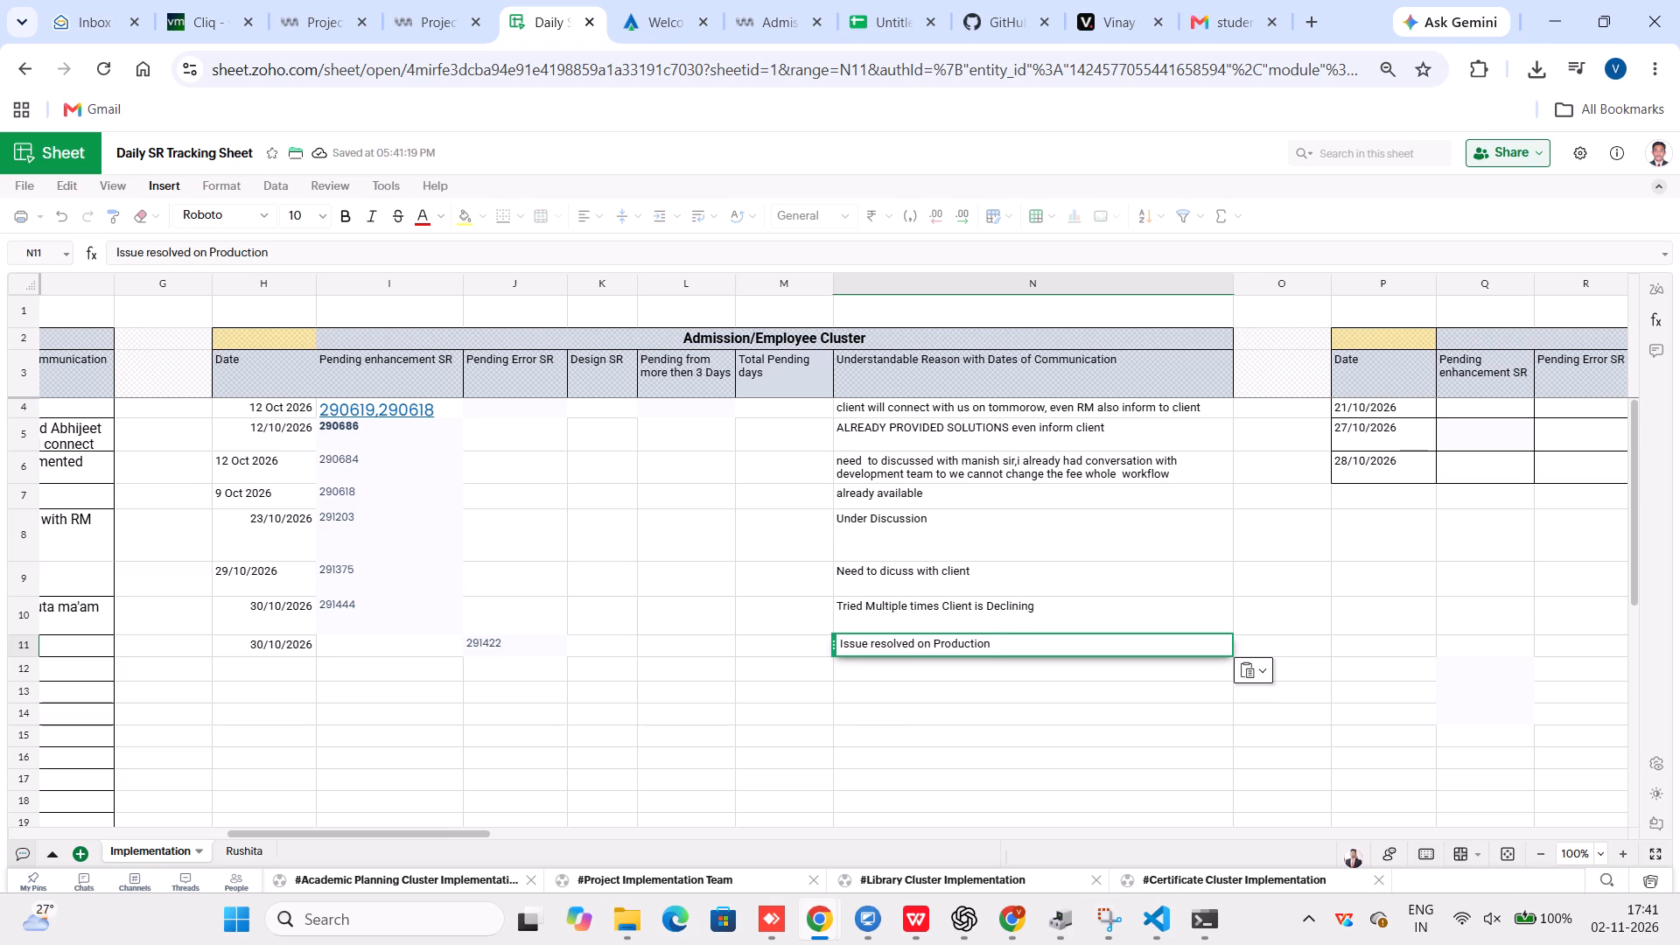
type(",")
key("space")
type("Need to close the SR")
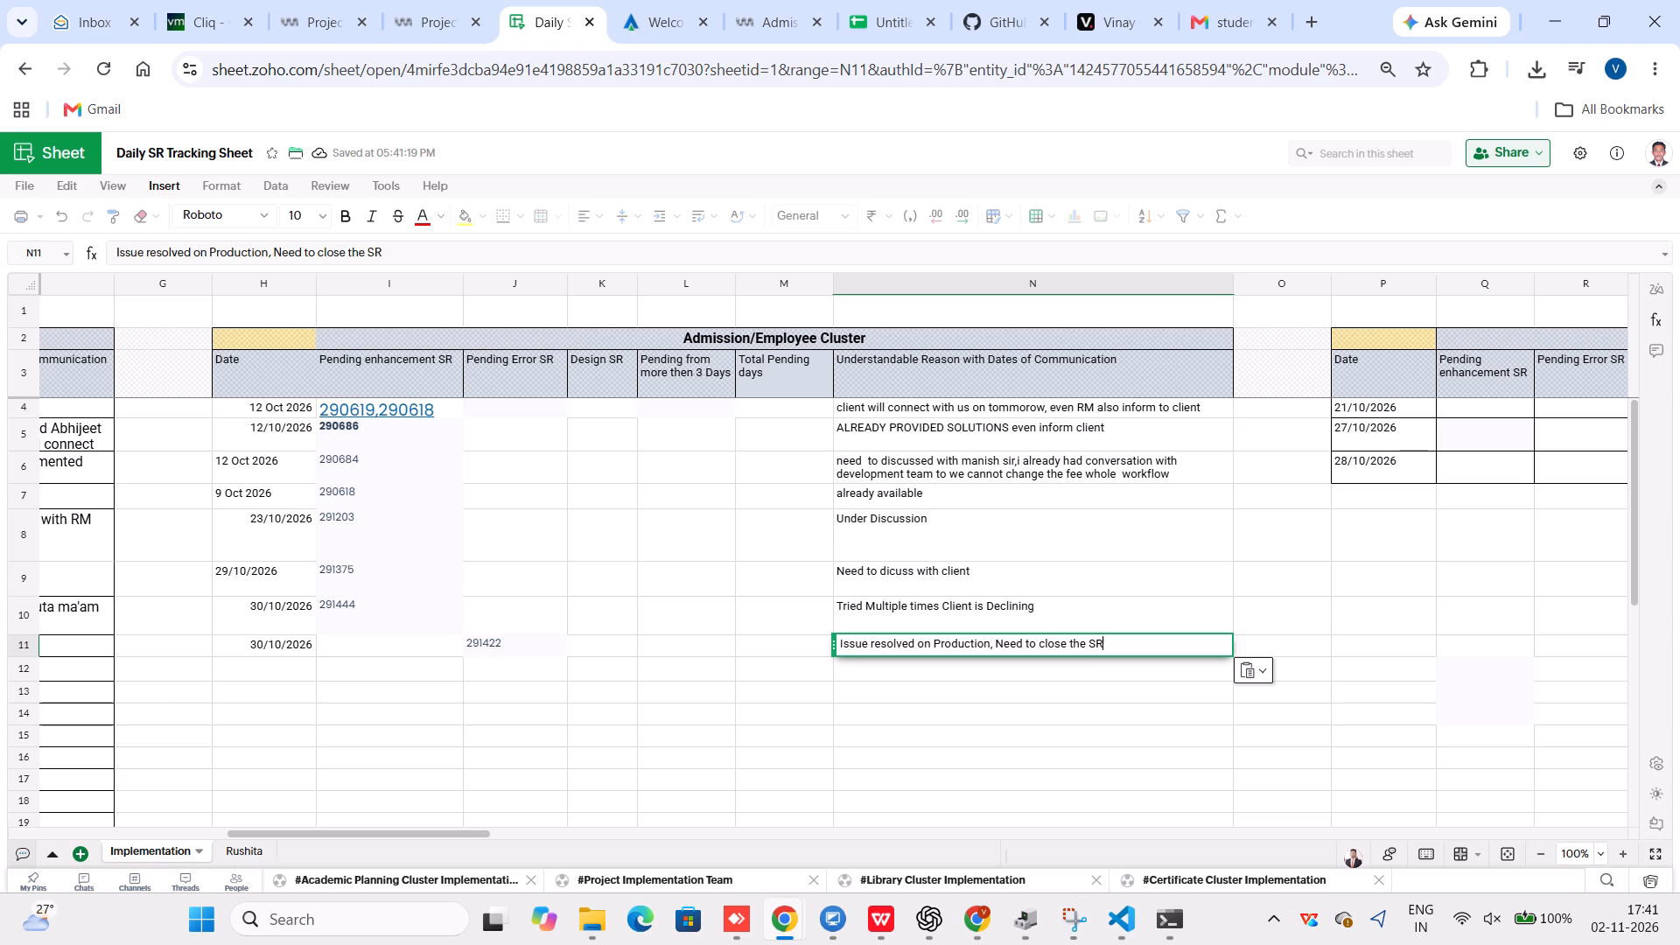
left_click(1060, 701)
left_click(1056, 615)
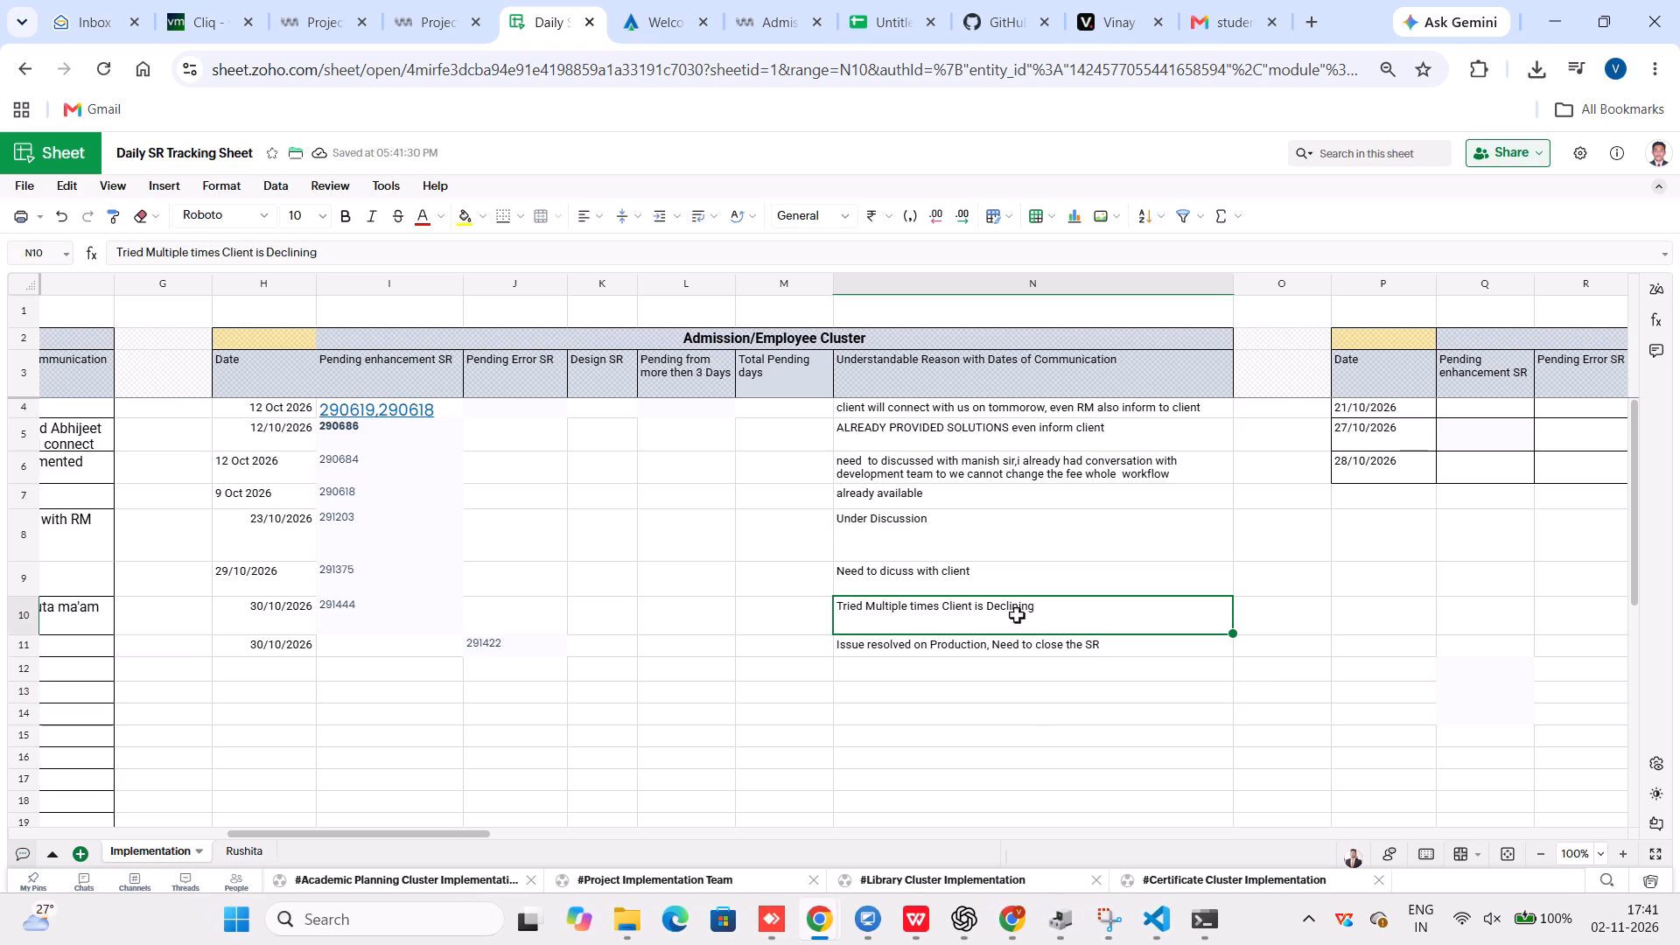
double_click(836, 606)
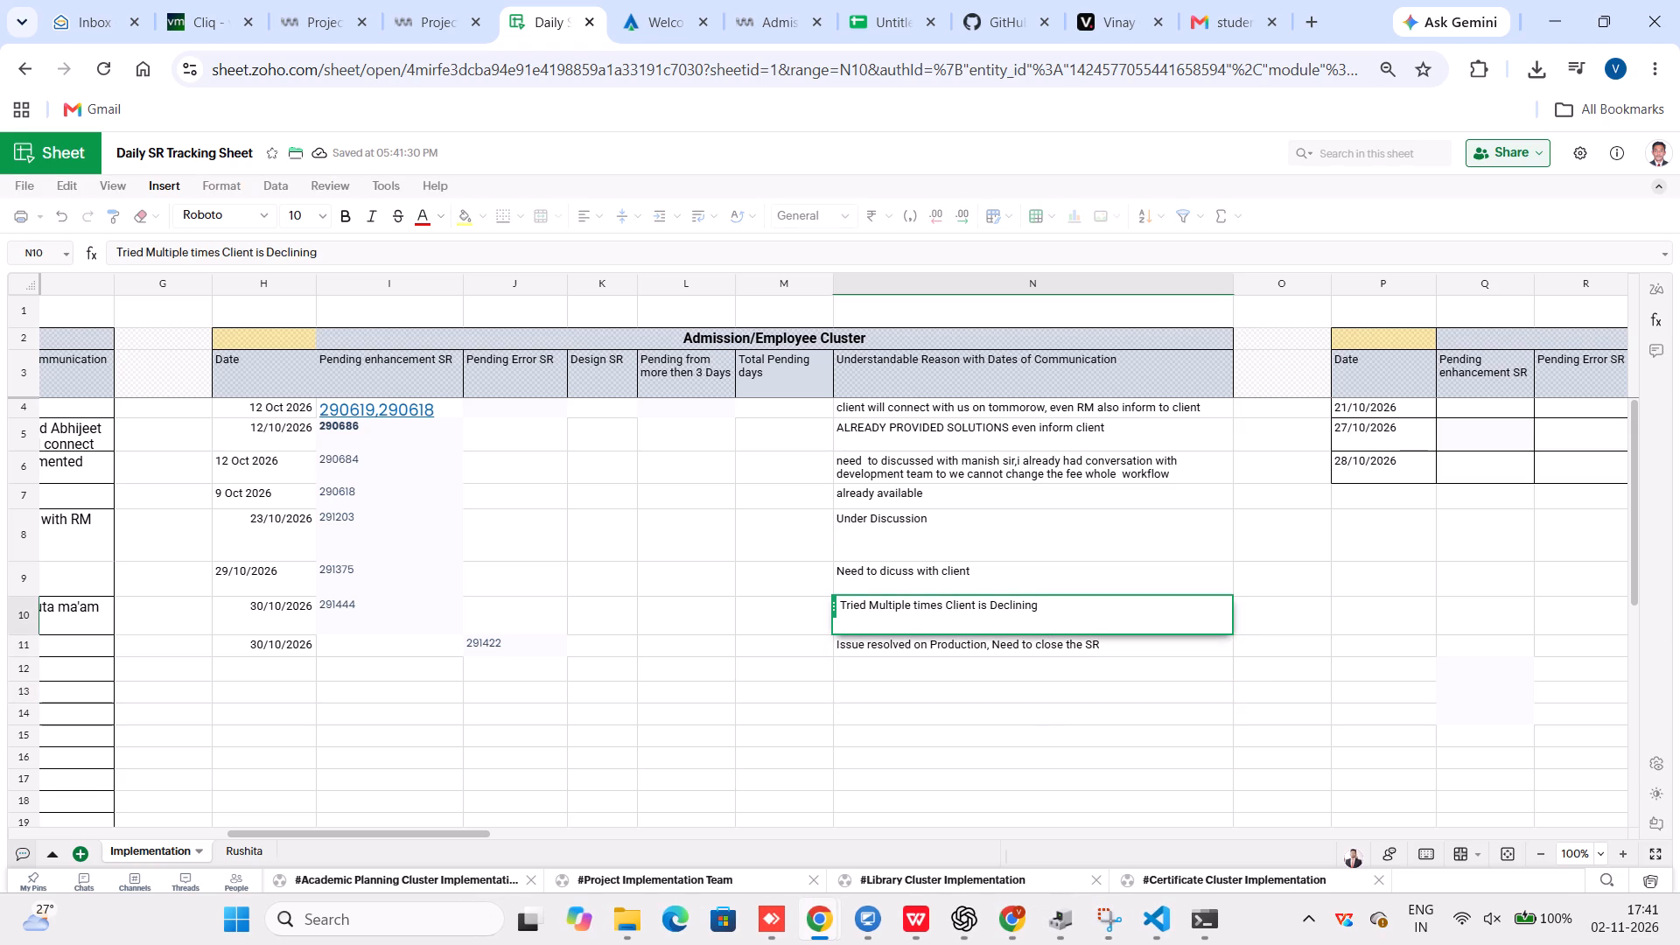
left_click(867, 606)
key("space")
type("calling toida")
key("BackSpace")
key("BackSpace")
key("BackSpace")
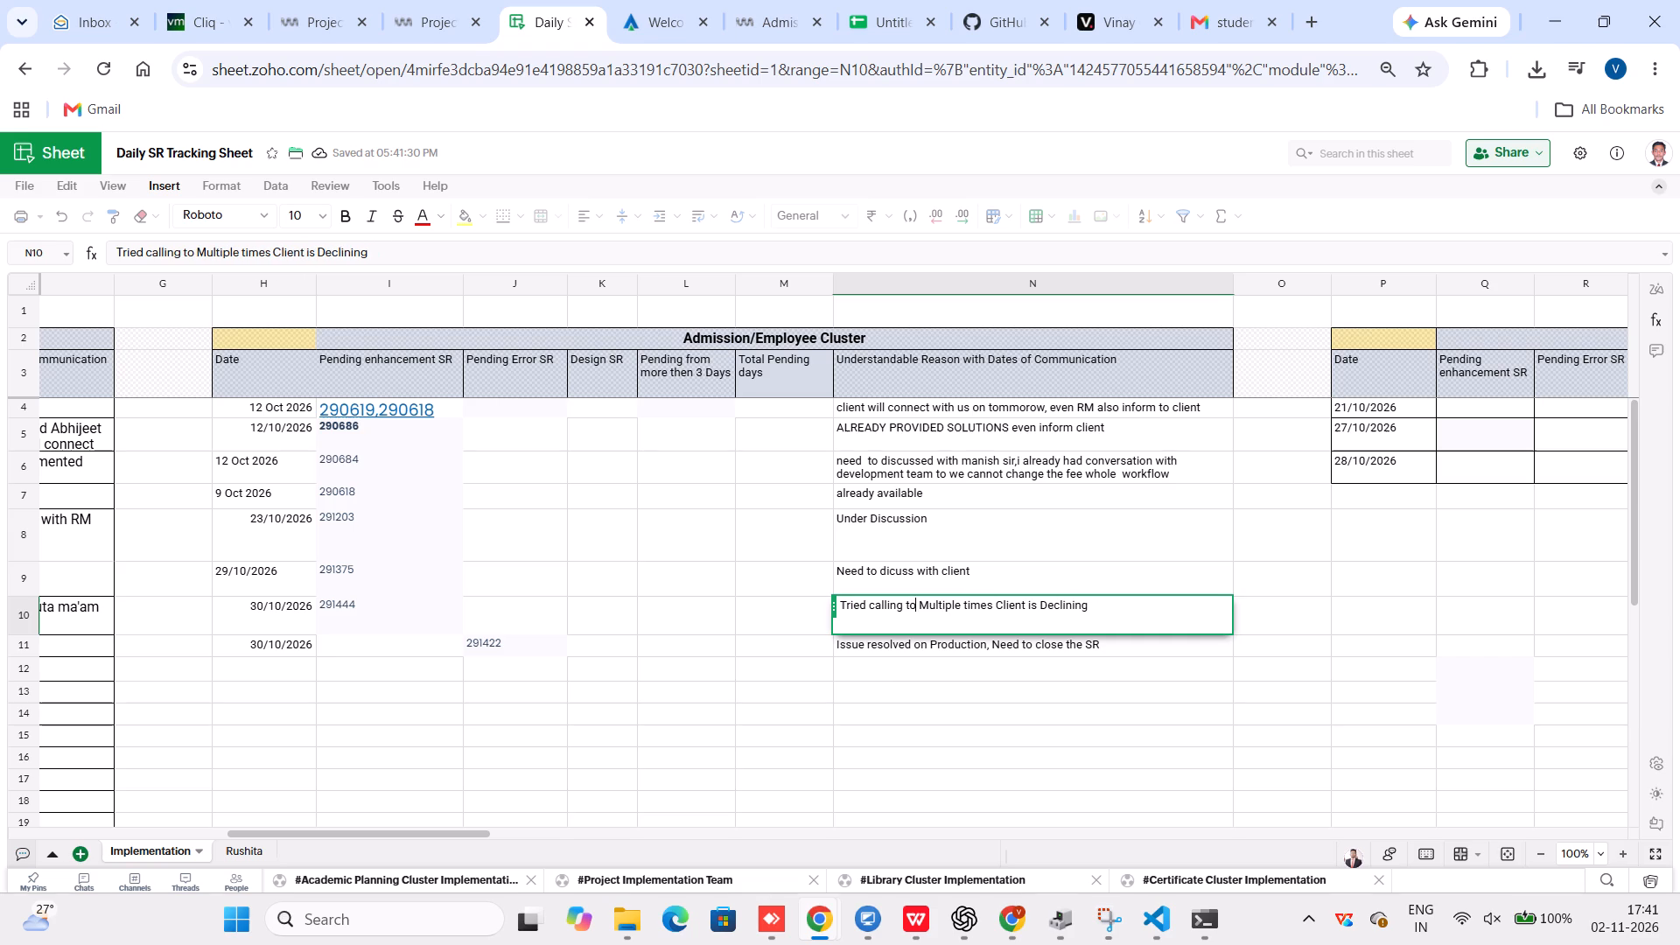
type("day")
key("Return")
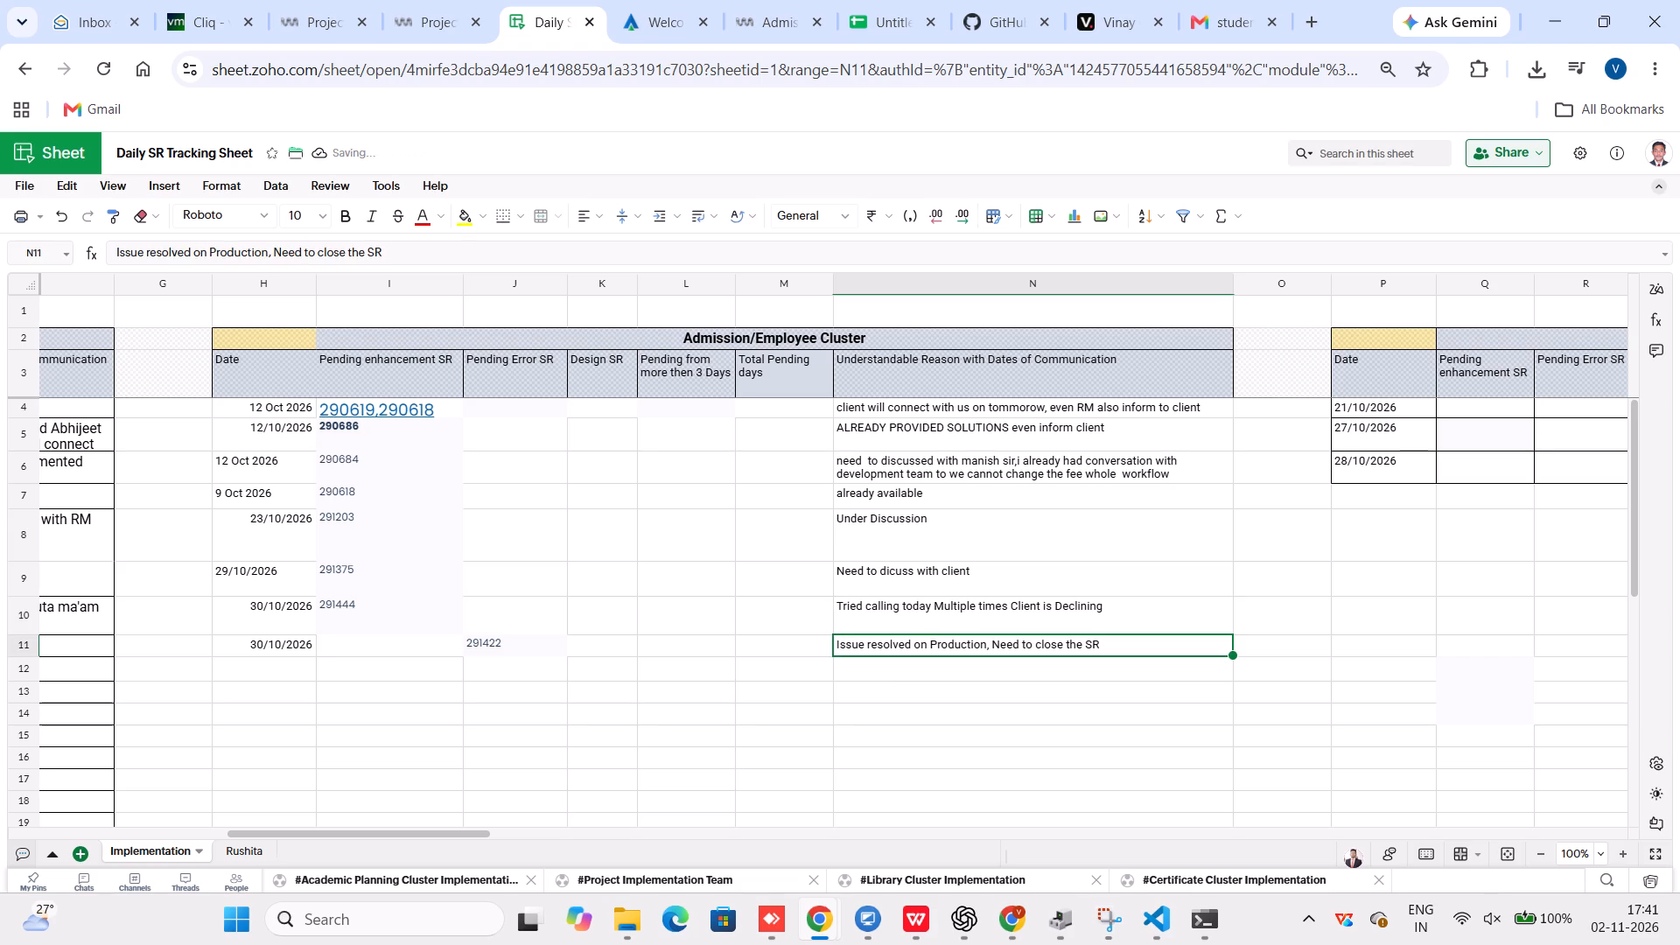
Copy SR number 291375 from the sheet, look it up in the vmedulife Project Management portal, review its details and close it.
left_click(377, 575)
key("ctrl+c")
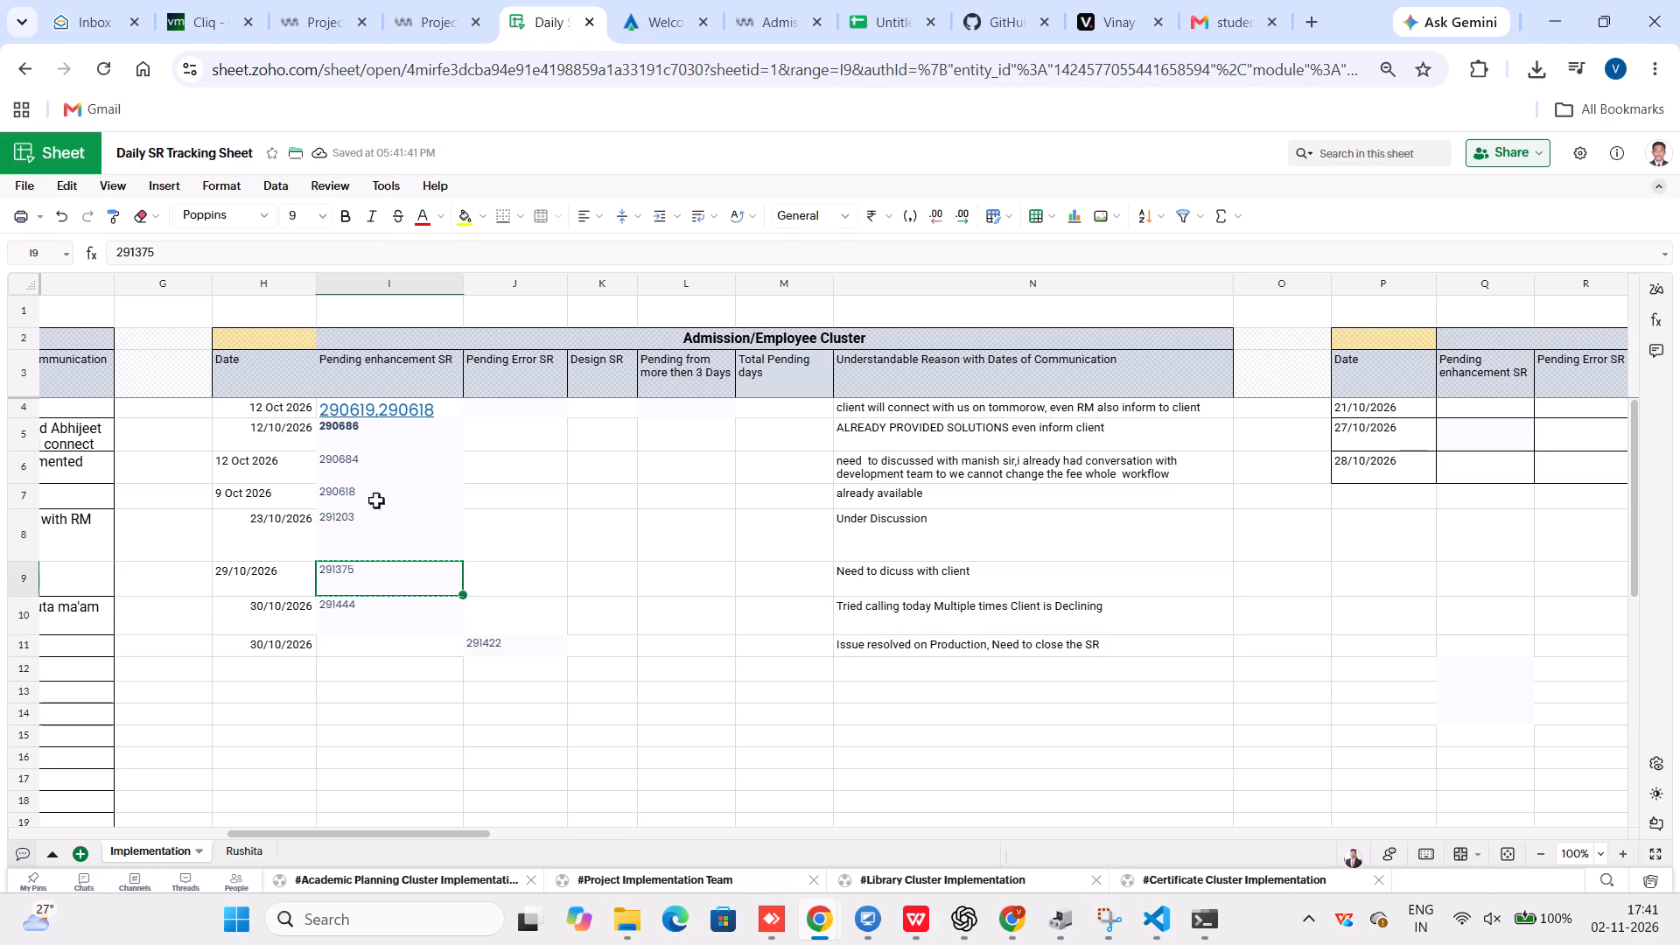
left_click(276, 0)
left_click(182, 161)
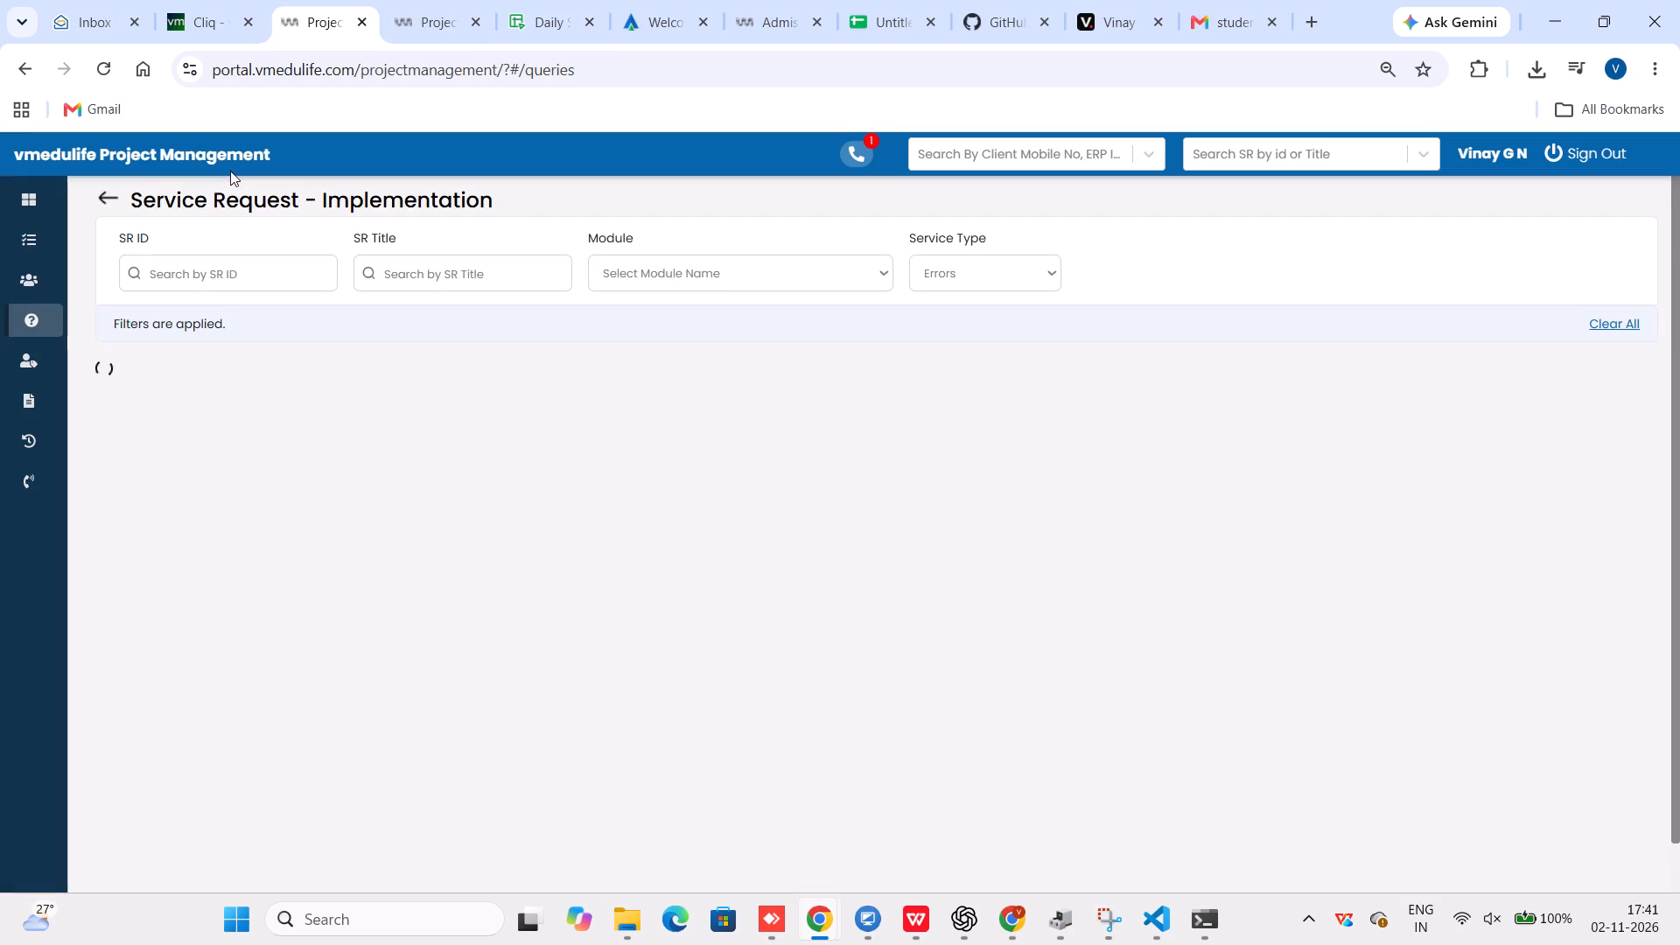
left_click(1280, 151)
key("ctrl+v")
left_click(1280, 213)
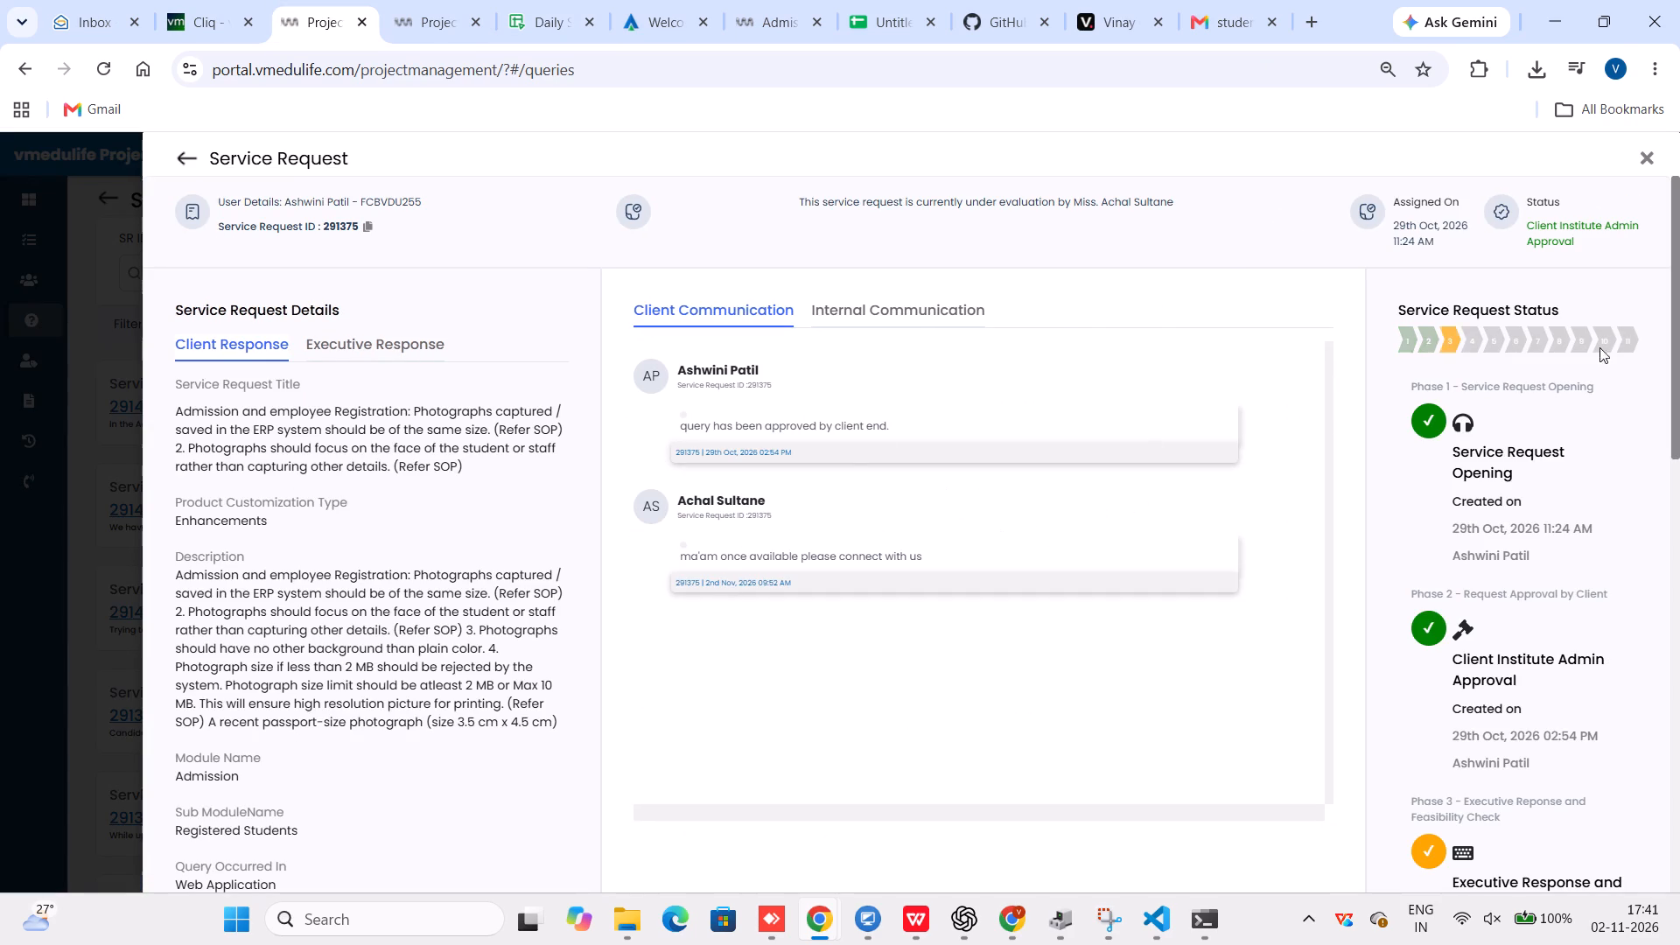
left_click(1644, 155)
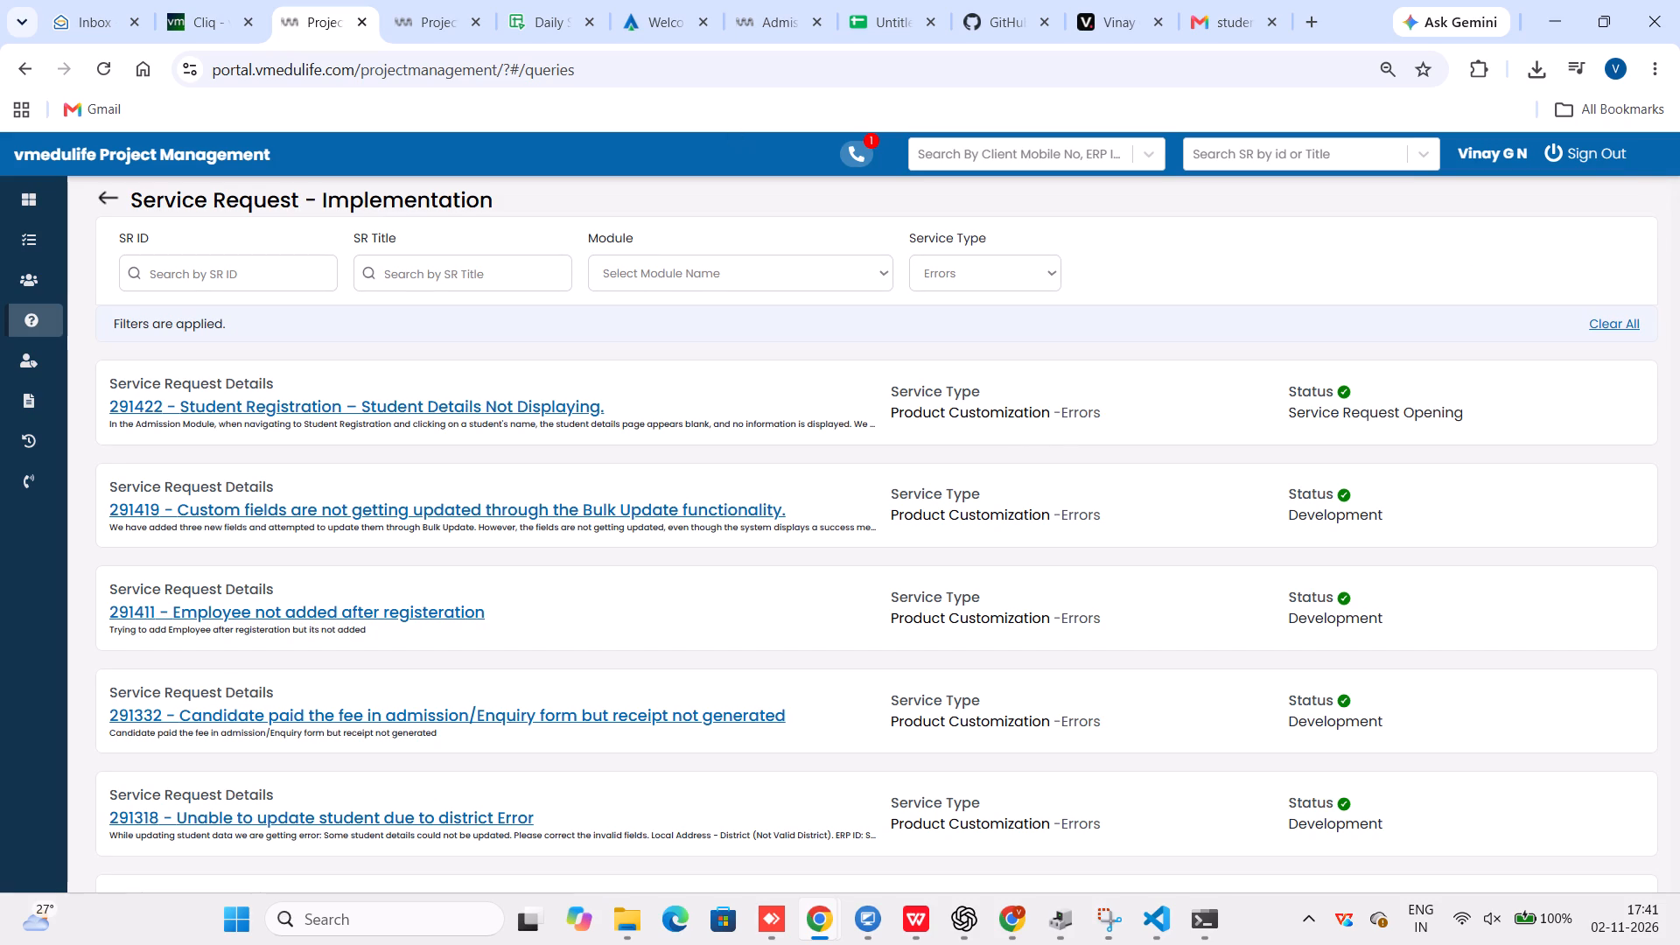
In the Daily SR Tracking Sheet, replace the reason for SR 291203 with "Discussed regarding enhancement and the required Functionalities".
left_click(545, 0)
left_click(948, 524)
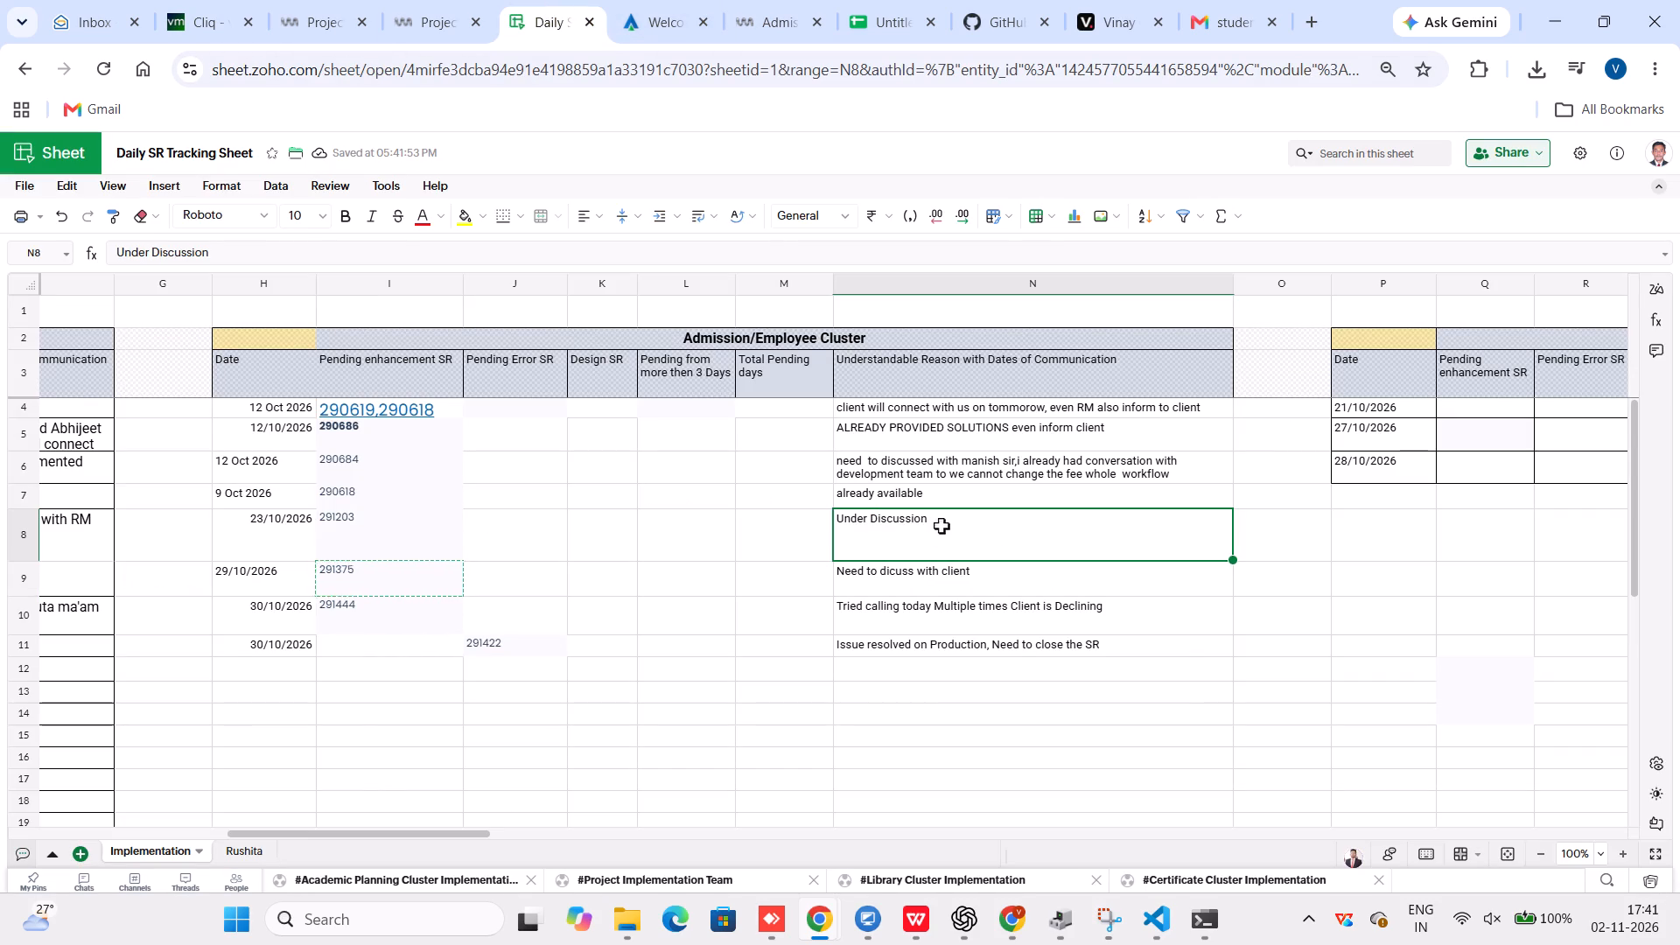
type("Discu")
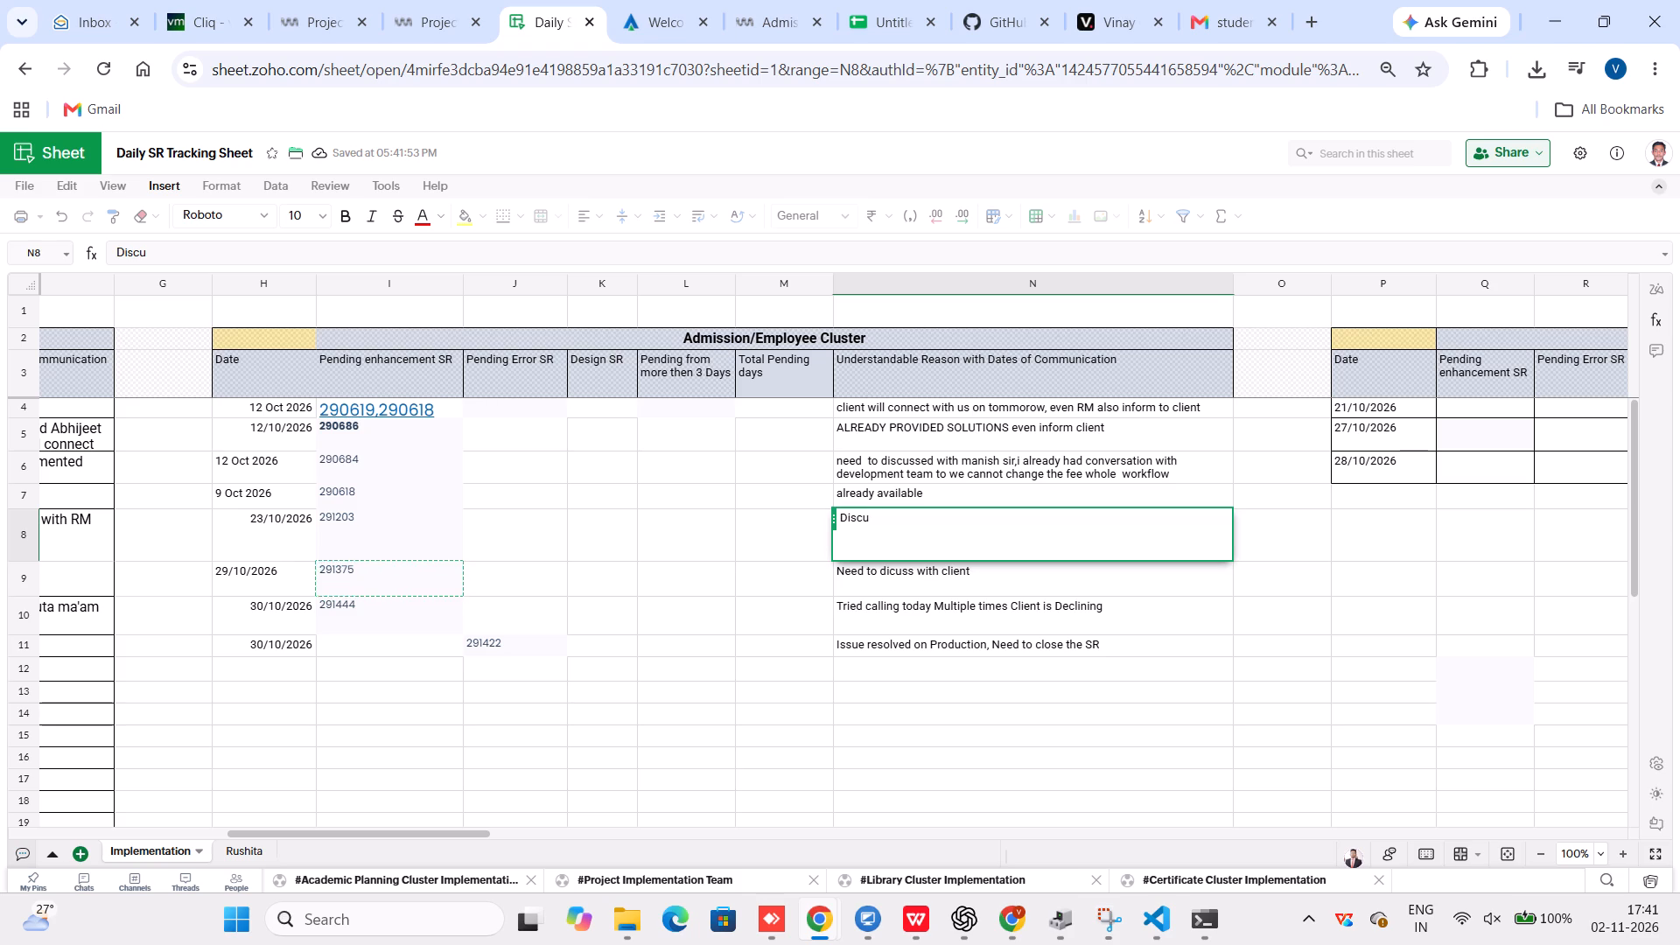
key("BackSpace")
type("ussed")
key("space")
type("regarding enj")
key("BackSpace")
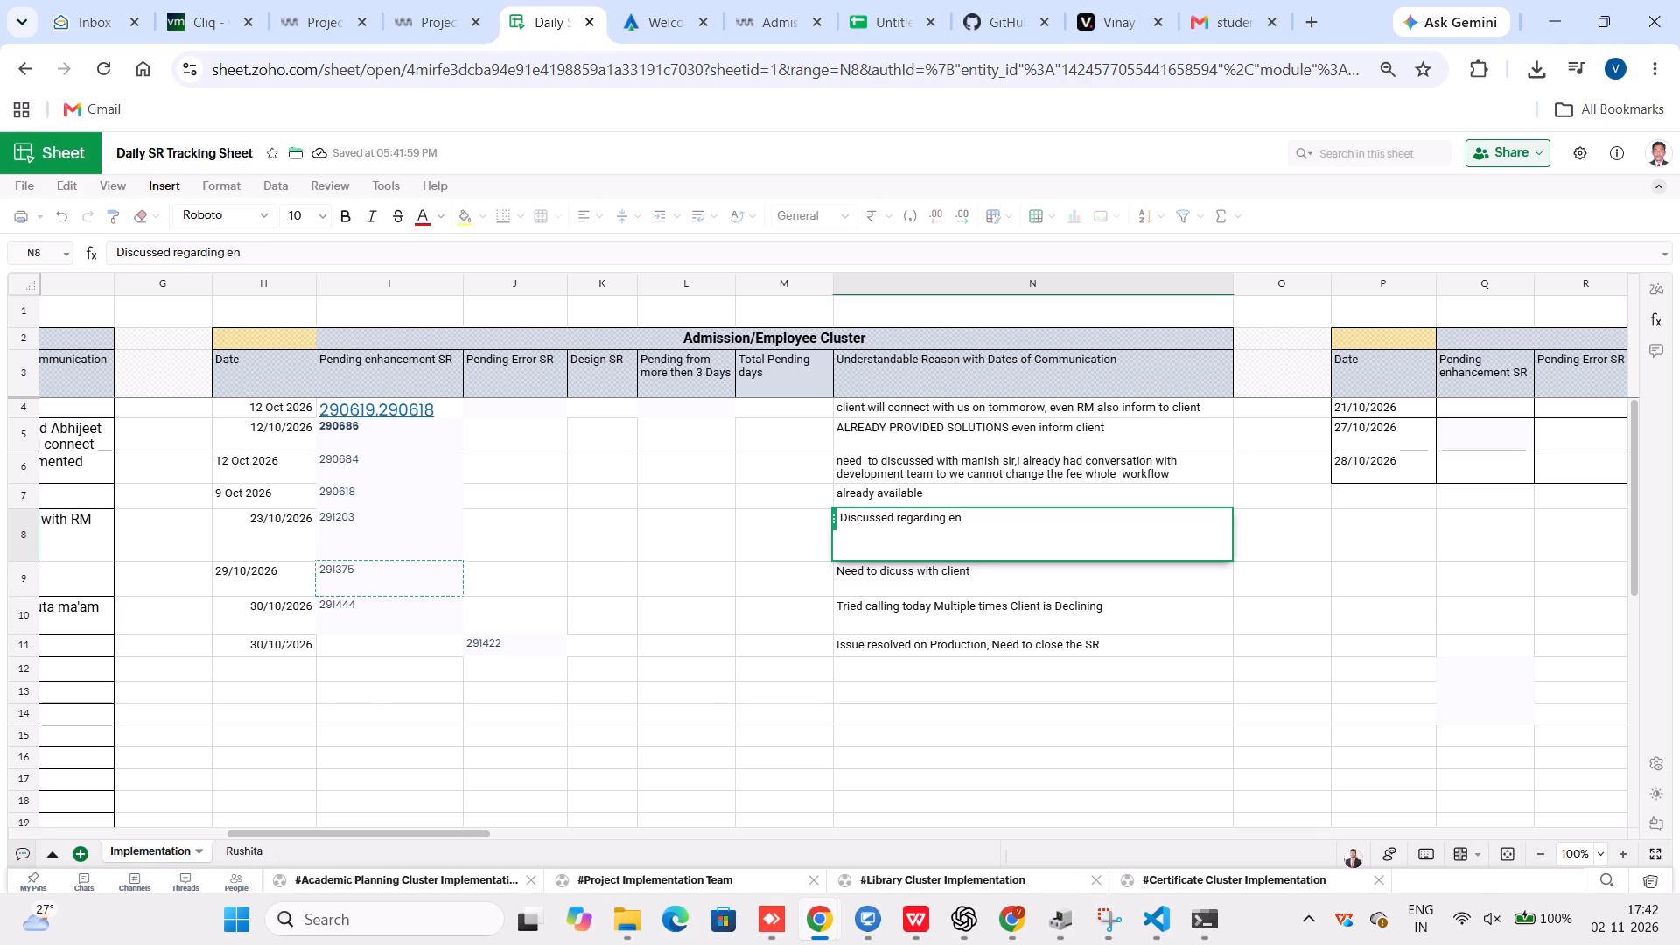
type("hancement")
key("space")
type("adn")
key("BackSpace")
key("BackSpace")
type("nd the required Functionalities")
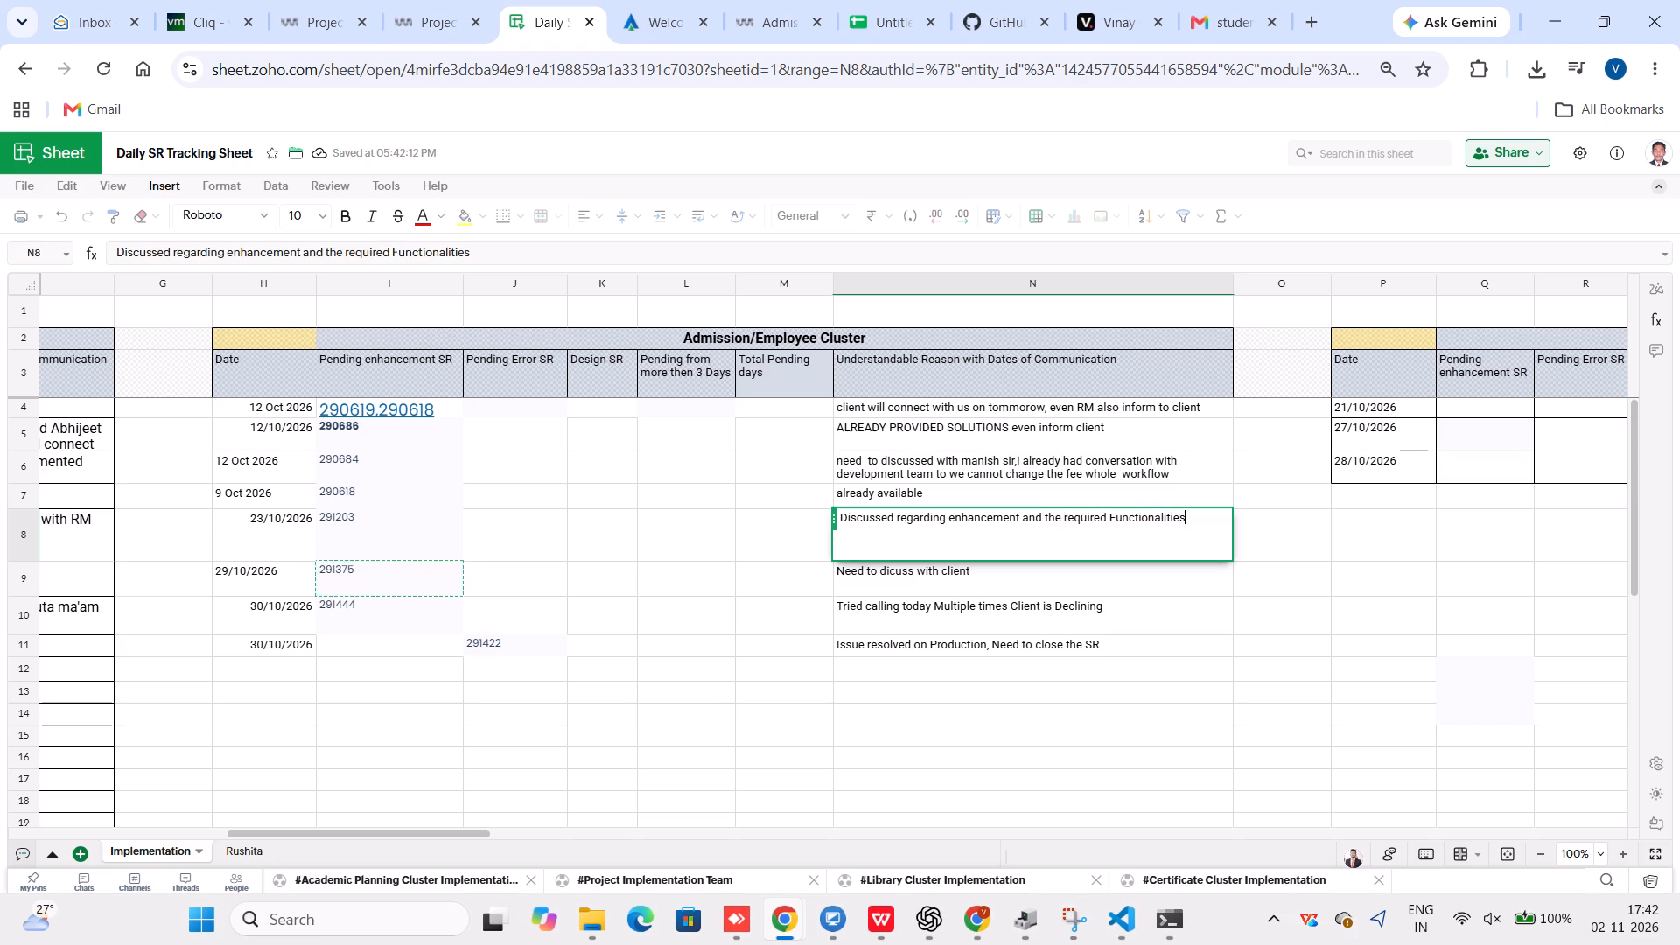
key("Return")
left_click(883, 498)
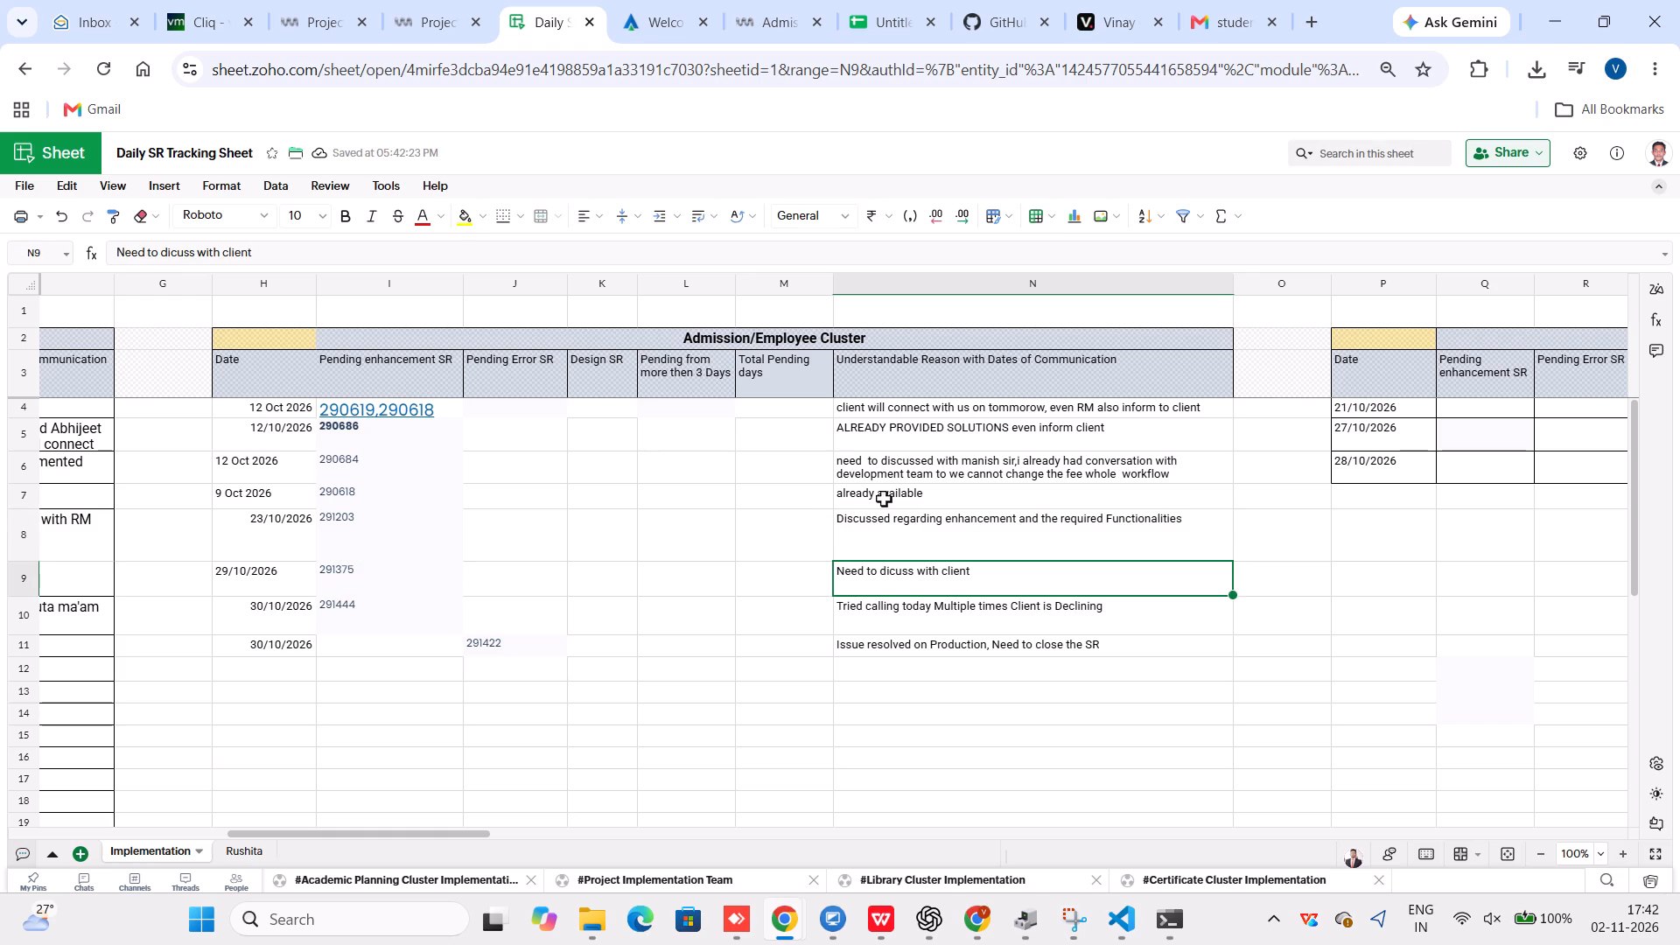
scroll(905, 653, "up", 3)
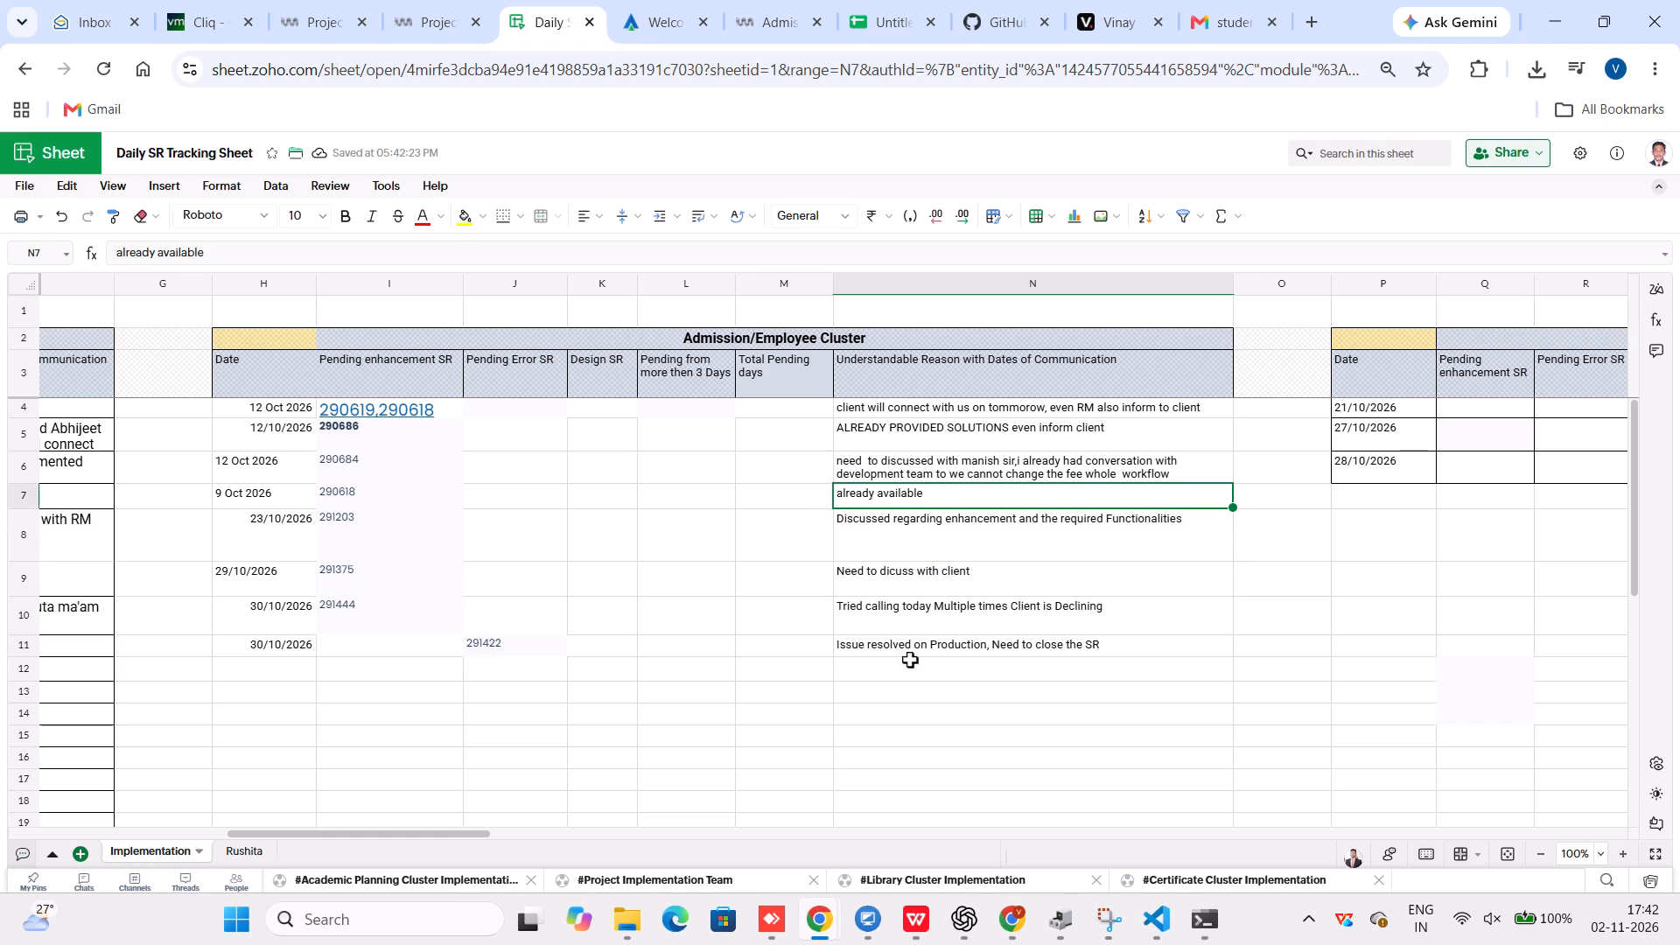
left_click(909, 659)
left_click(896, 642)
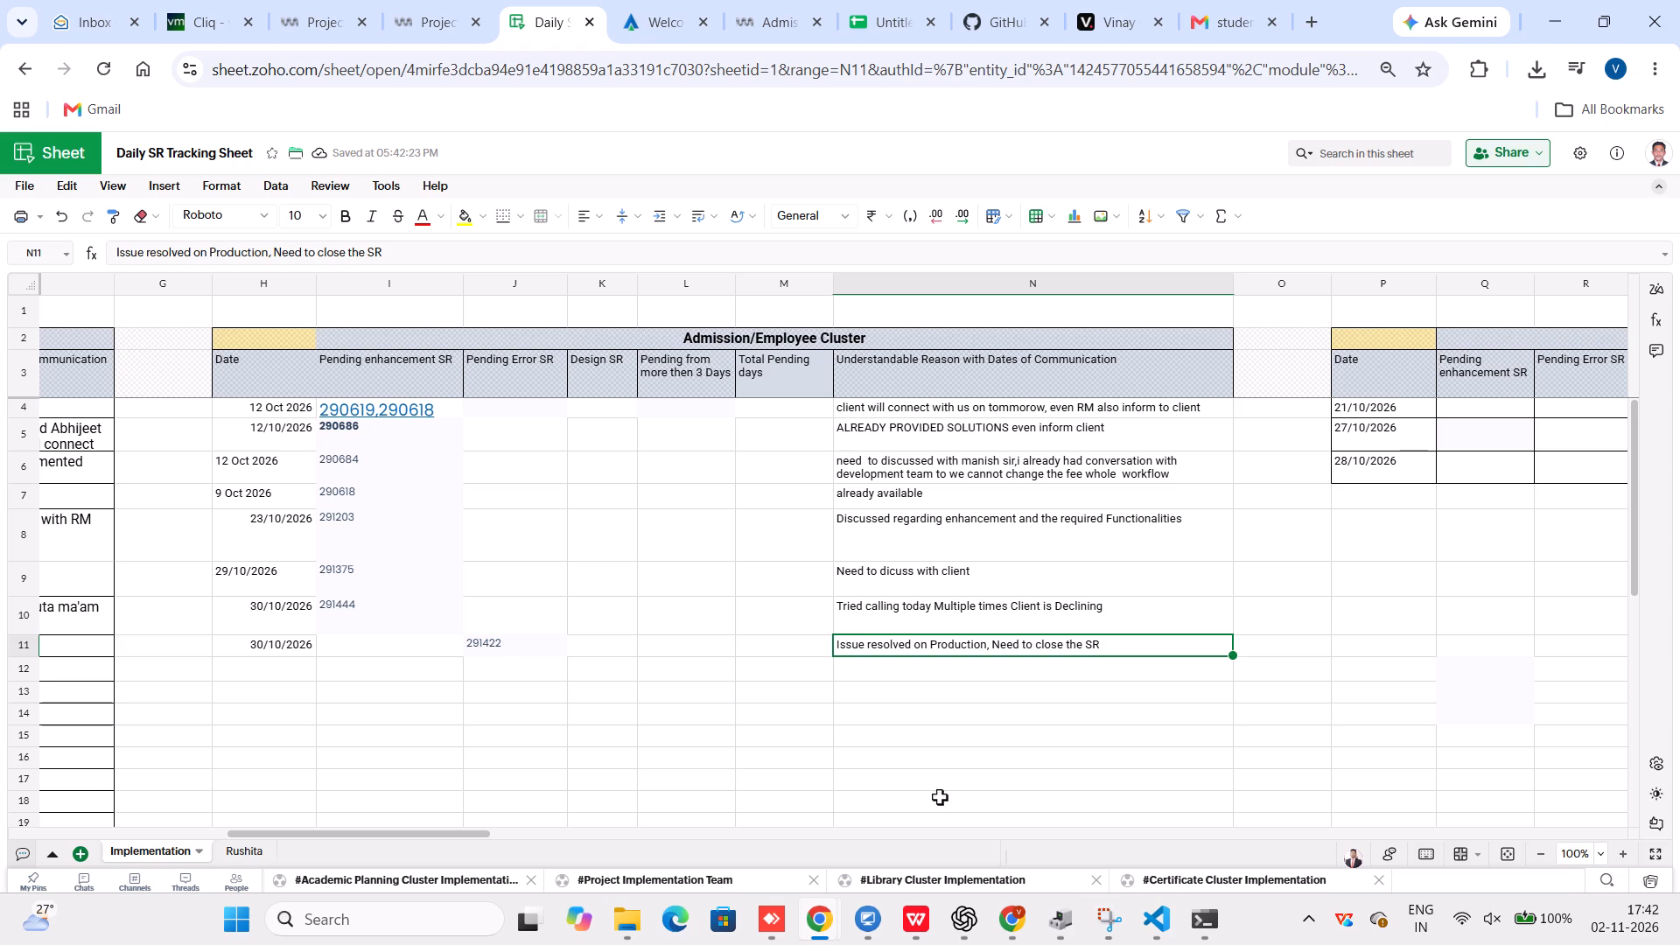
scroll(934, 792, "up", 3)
left_click(258, 644)
left_click(269, 557)
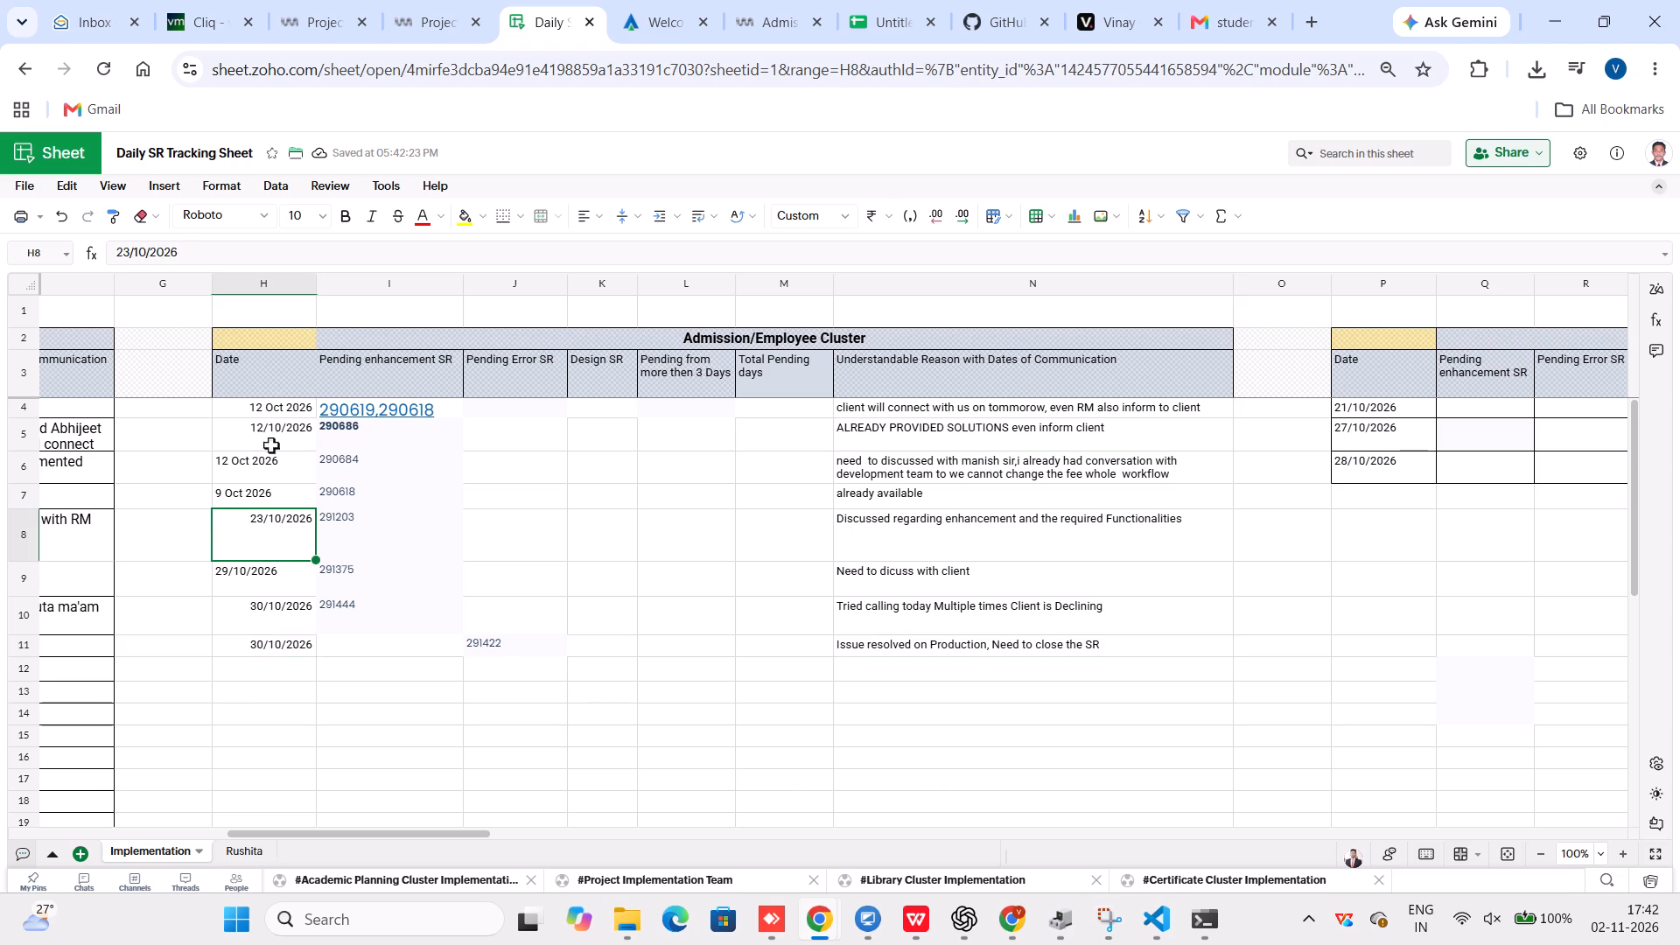
left_click(271, 615)
left_click(119, 212)
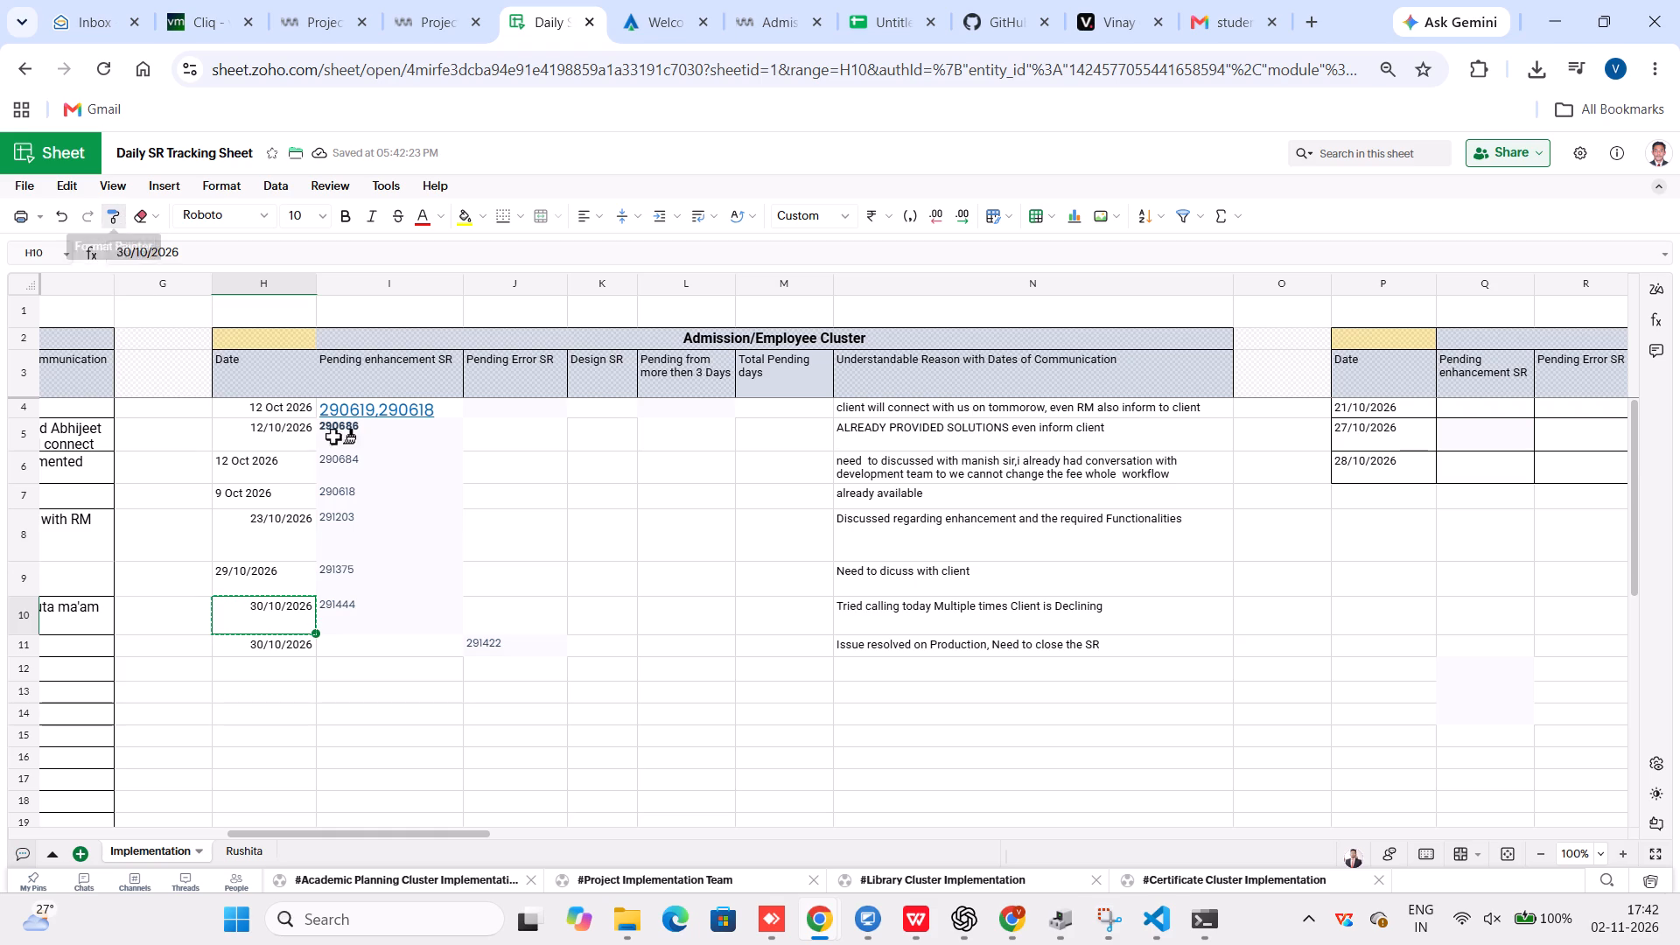
left_click_drag(276, 409, 276, 570)
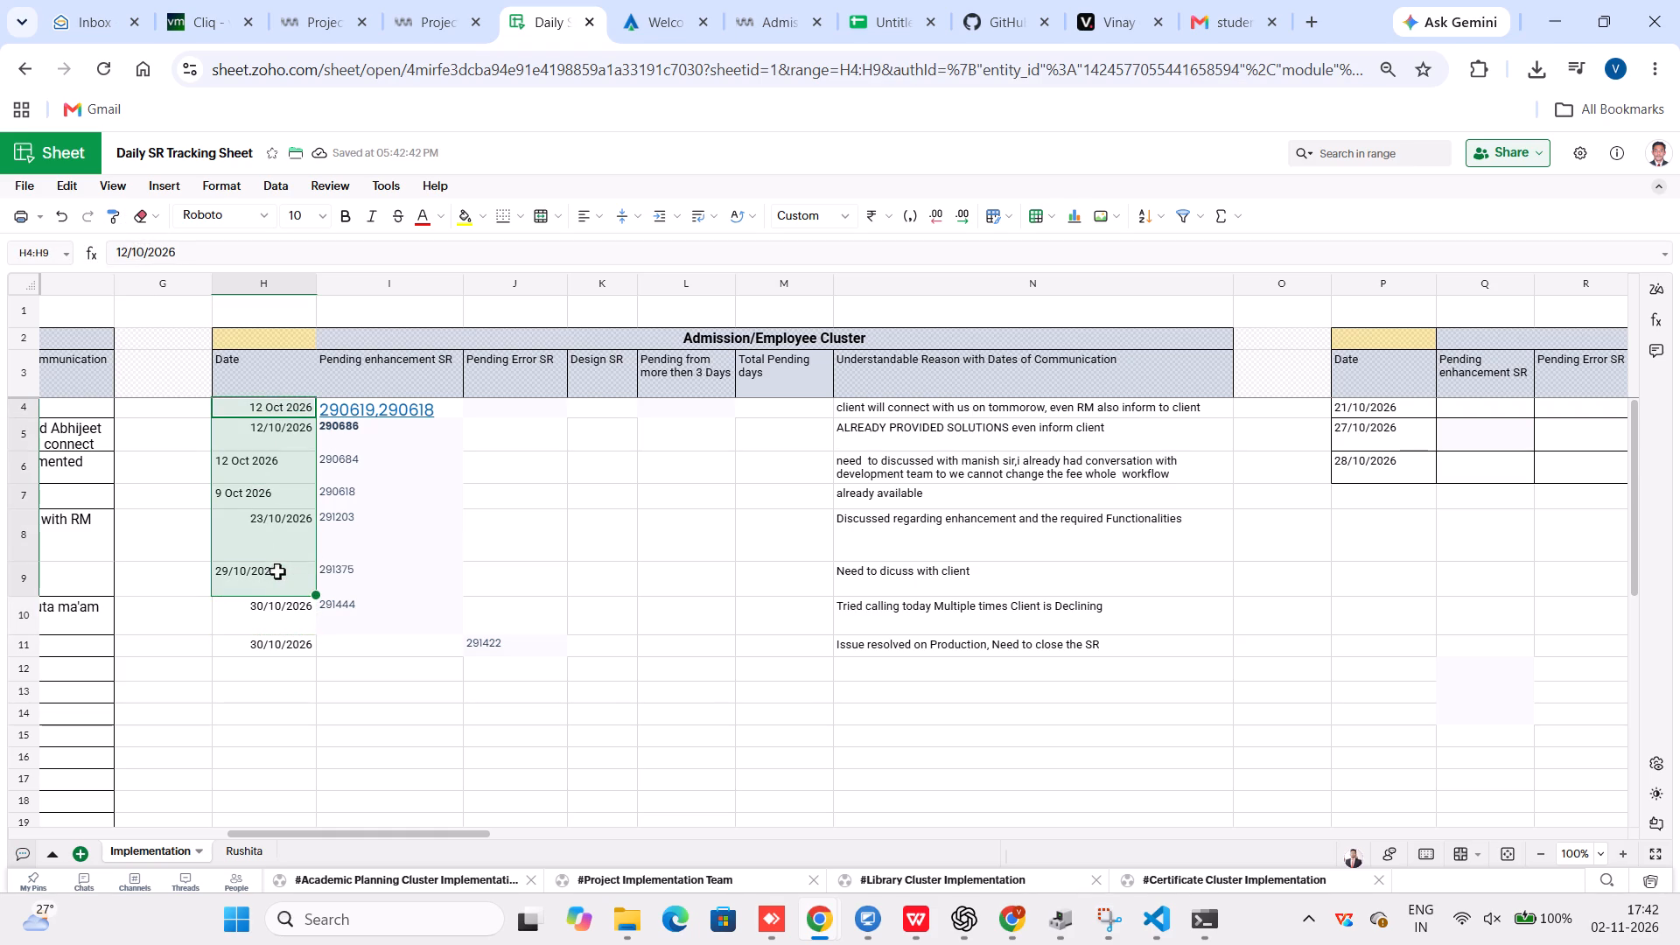
left_click(420, 701)
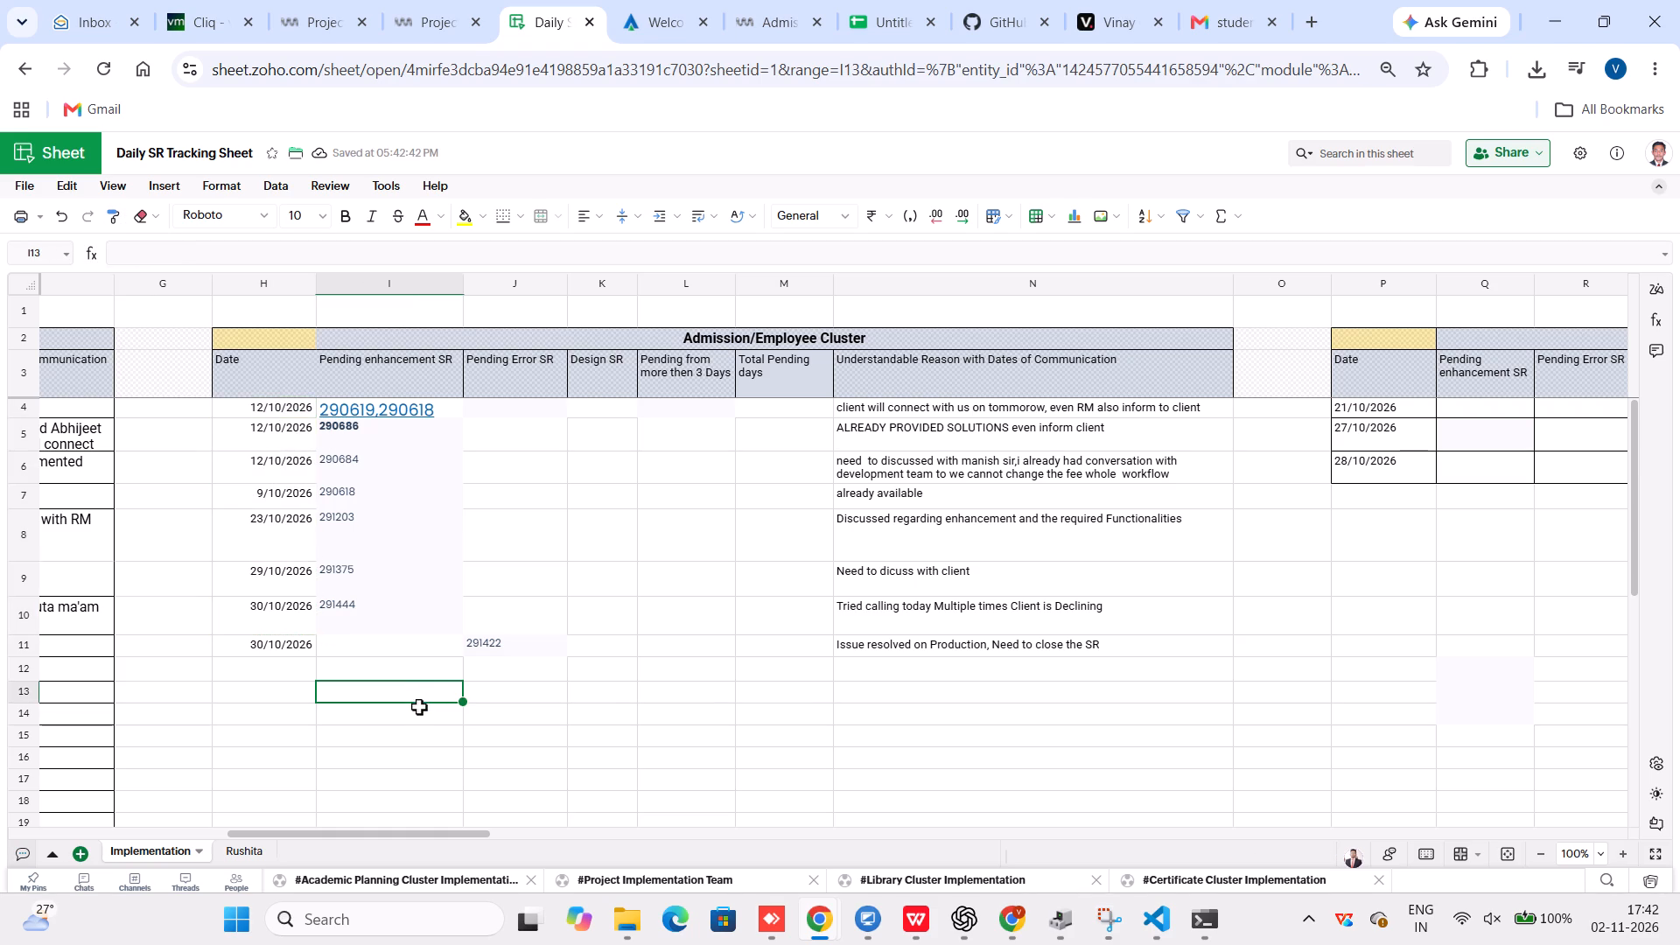
Copy the formatting of the 291444 cell onto the Pending enhancement SR entries in rows 4 to 10 with Format Painter.
left_click(498, 647)
left_click(341, 619)
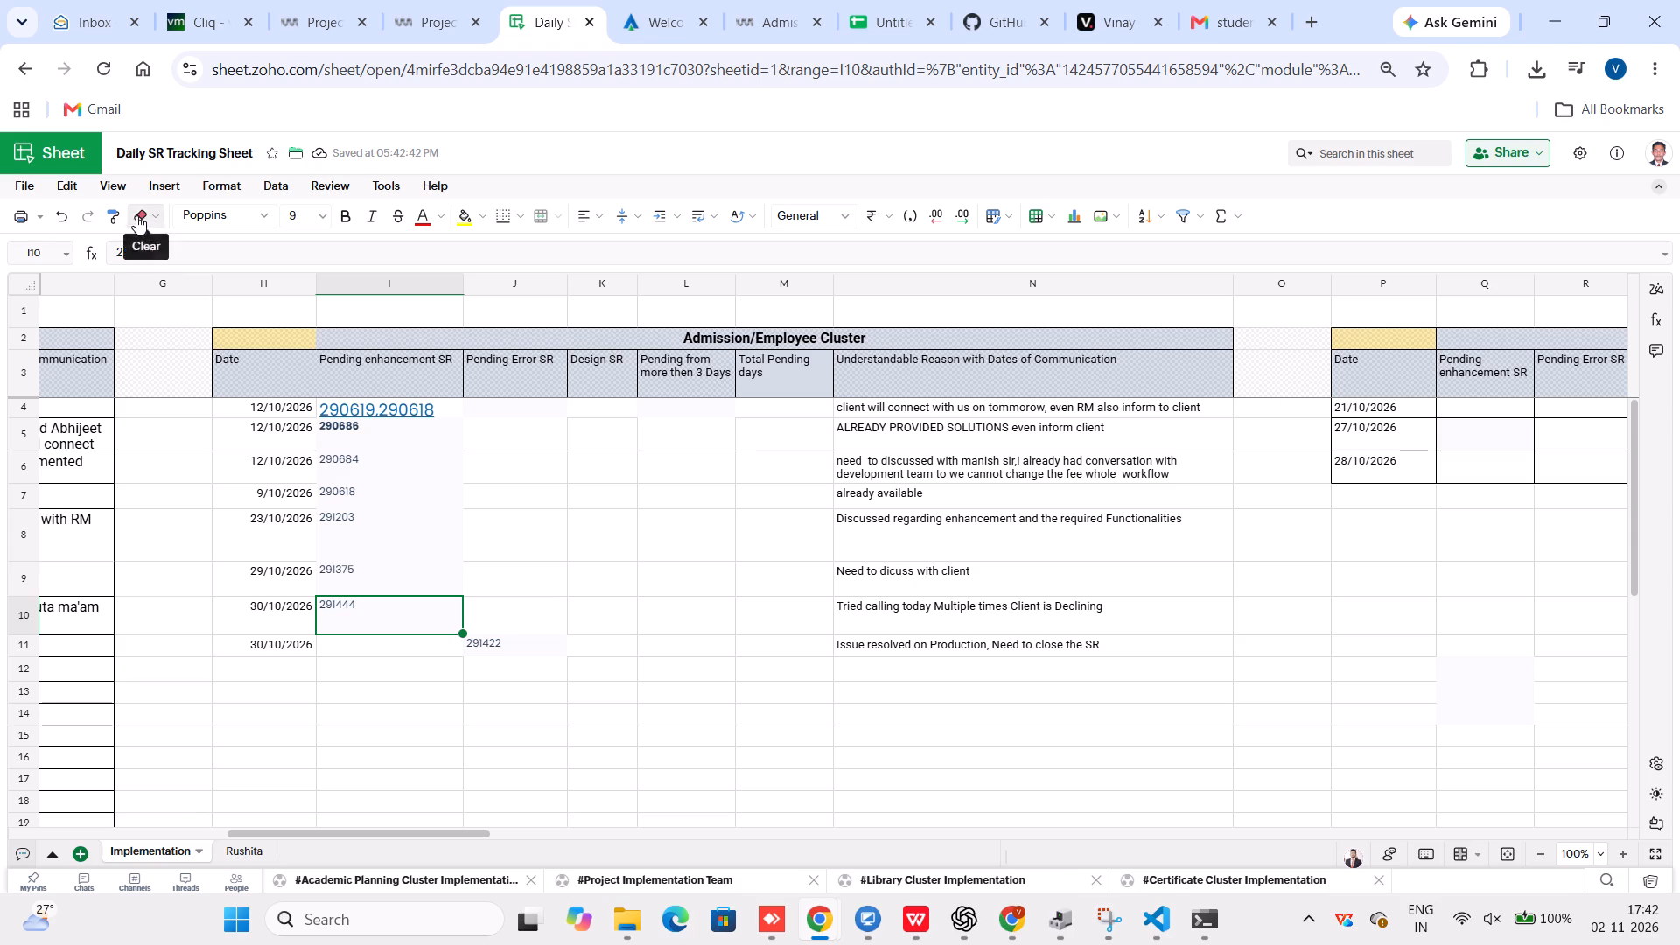
left_click(114, 214)
left_click_drag(353, 406, 354, 558)
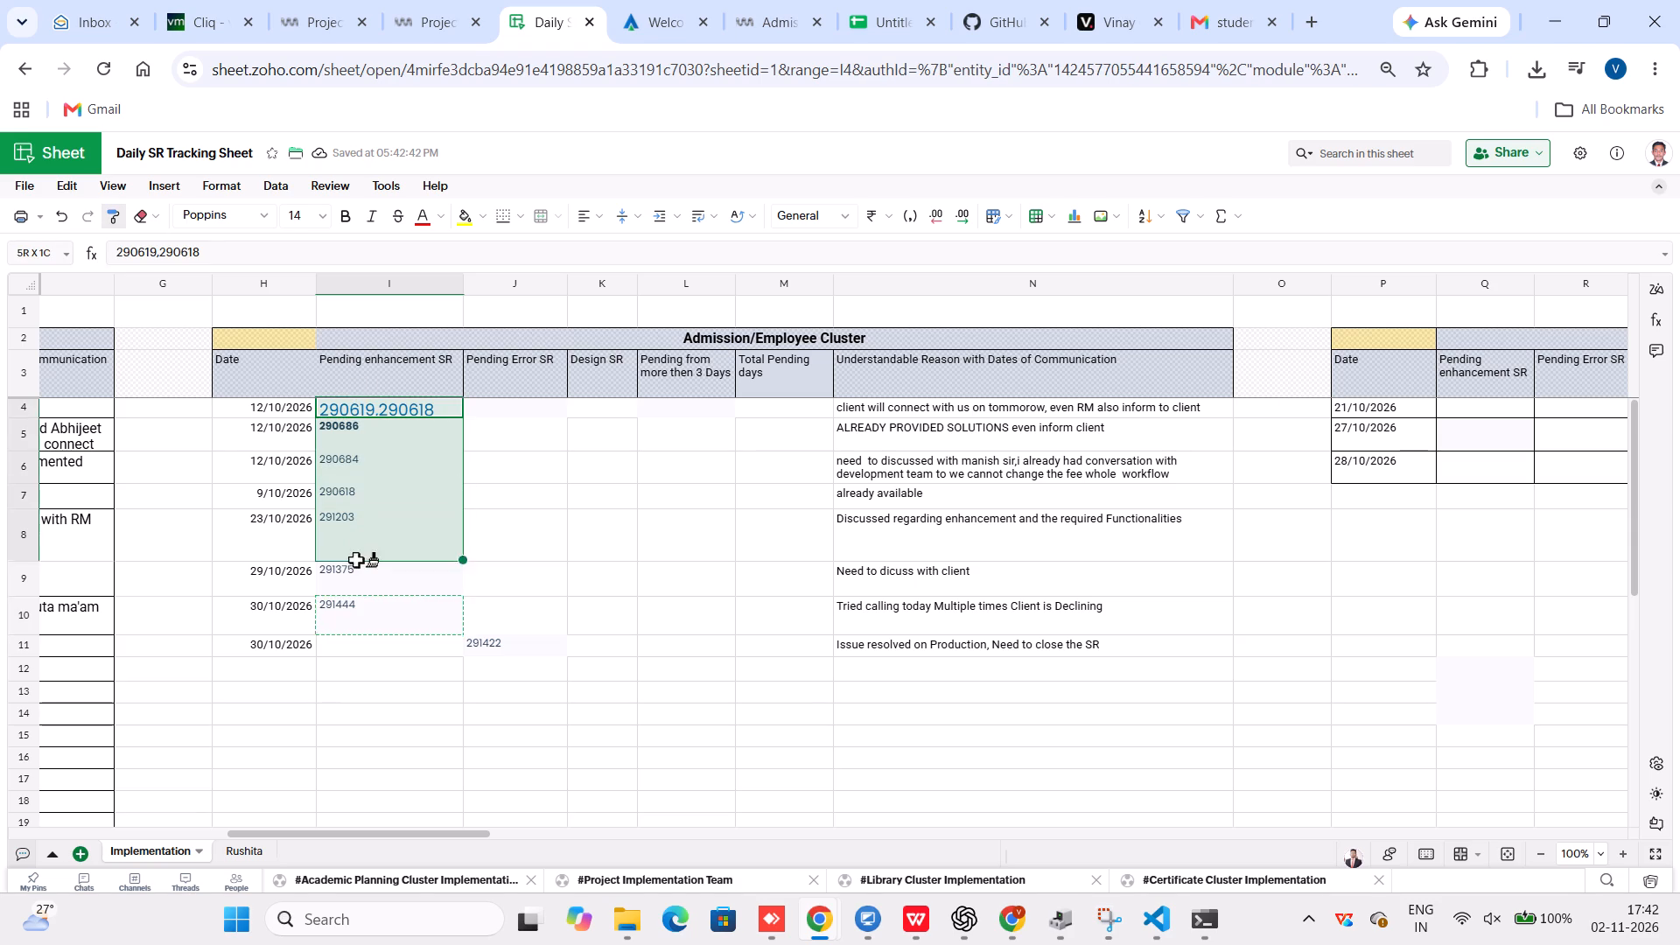
left_click_drag(354, 558, 356, 607)
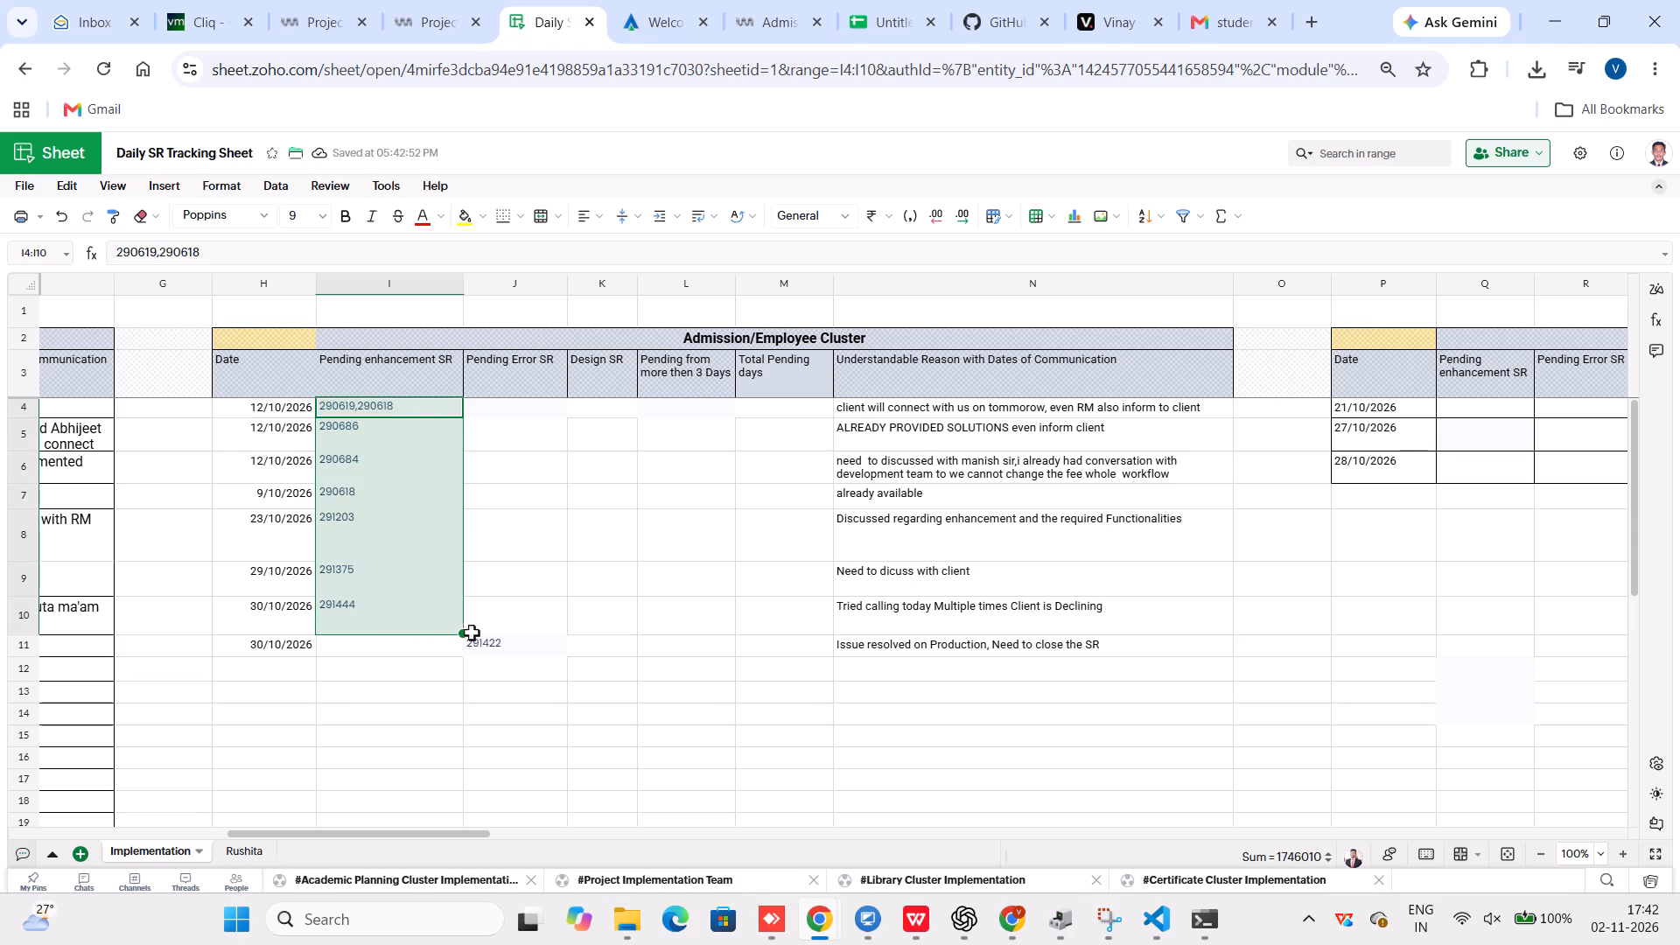
left_click(472, 632)
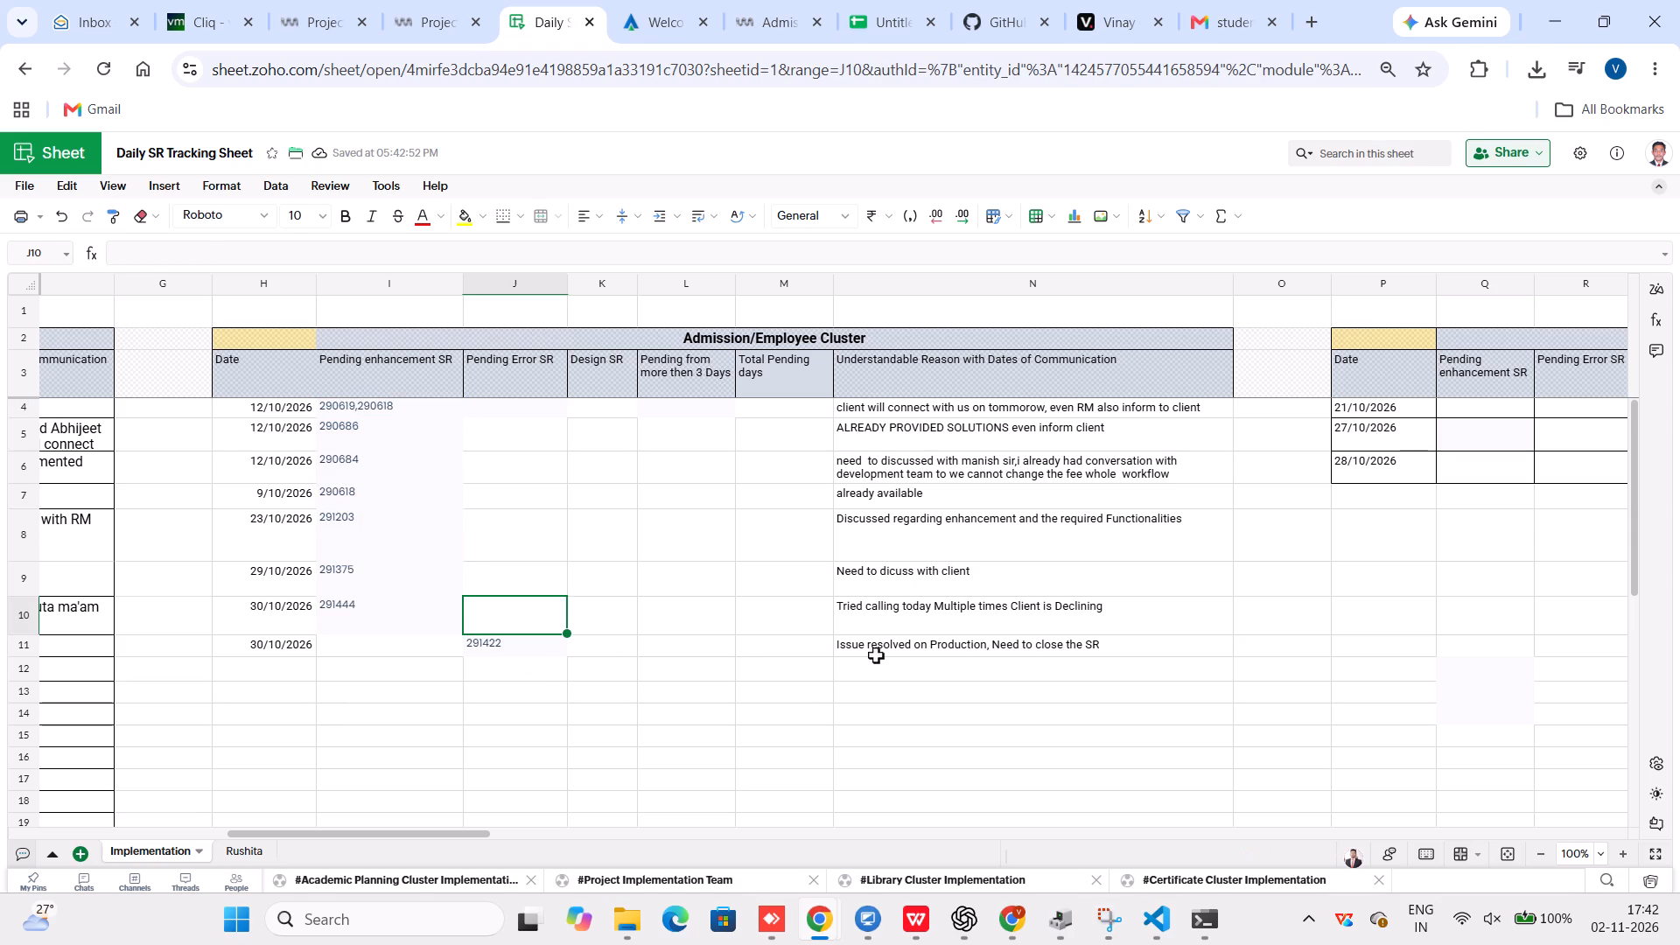
Copy the formatting of SR 291422's reason onto all Understandable Reason cells in rows 4 to 11 with Format Painter.
left_click(875, 651)
left_click(112, 212)
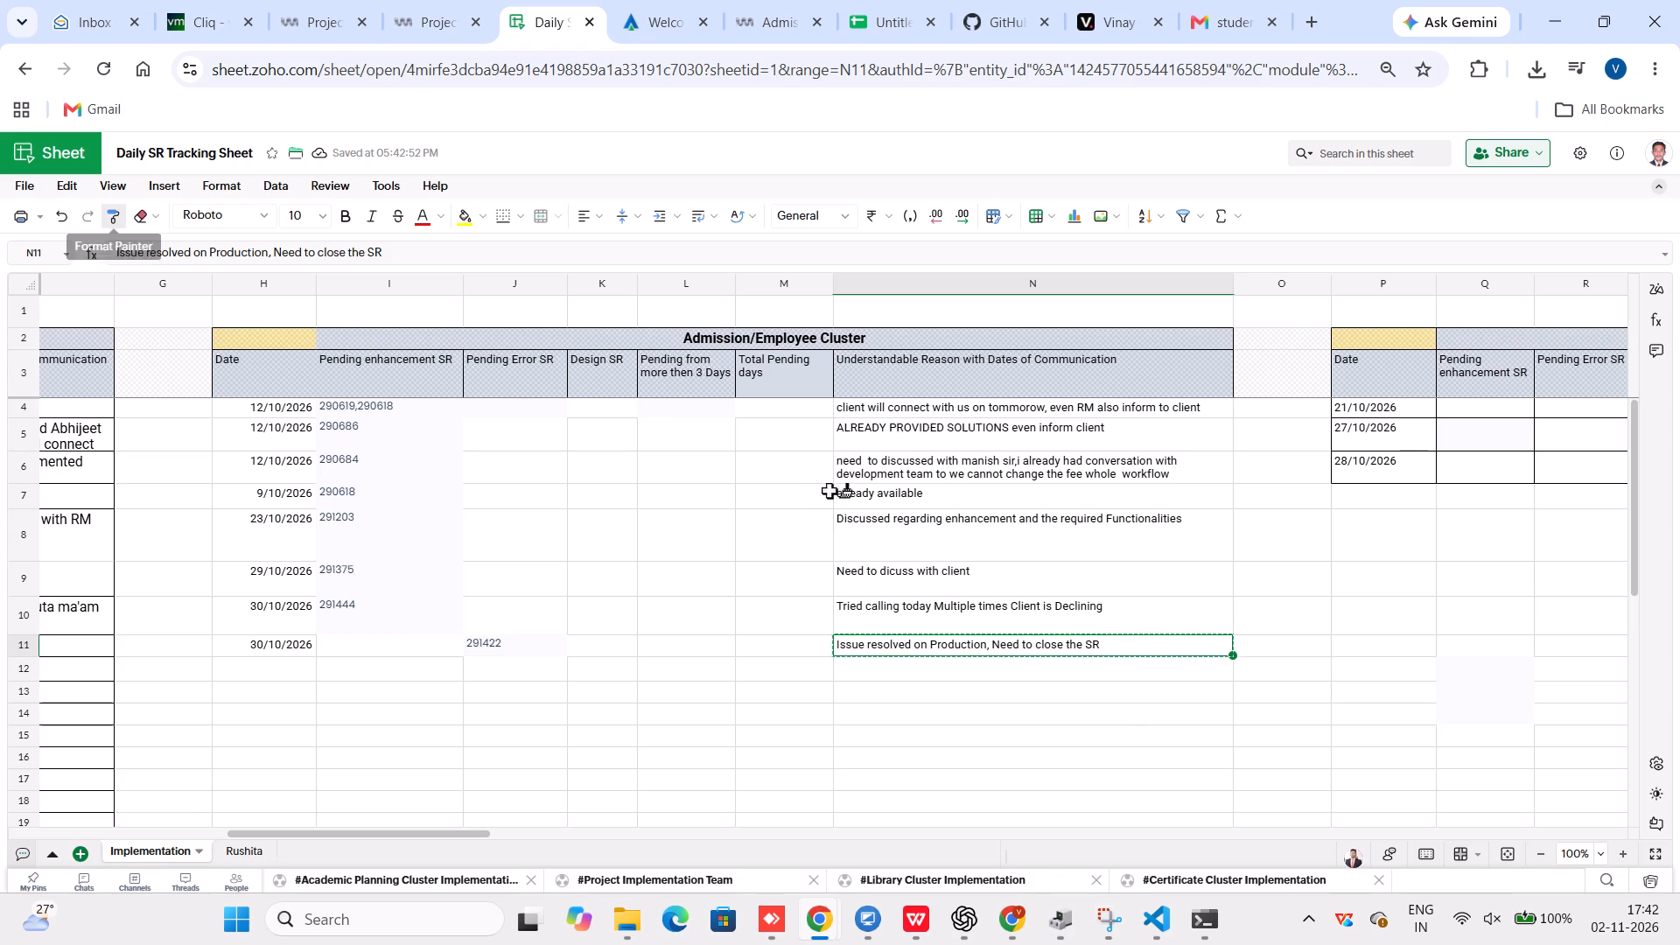
left_click_drag(900, 403, 949, 642)
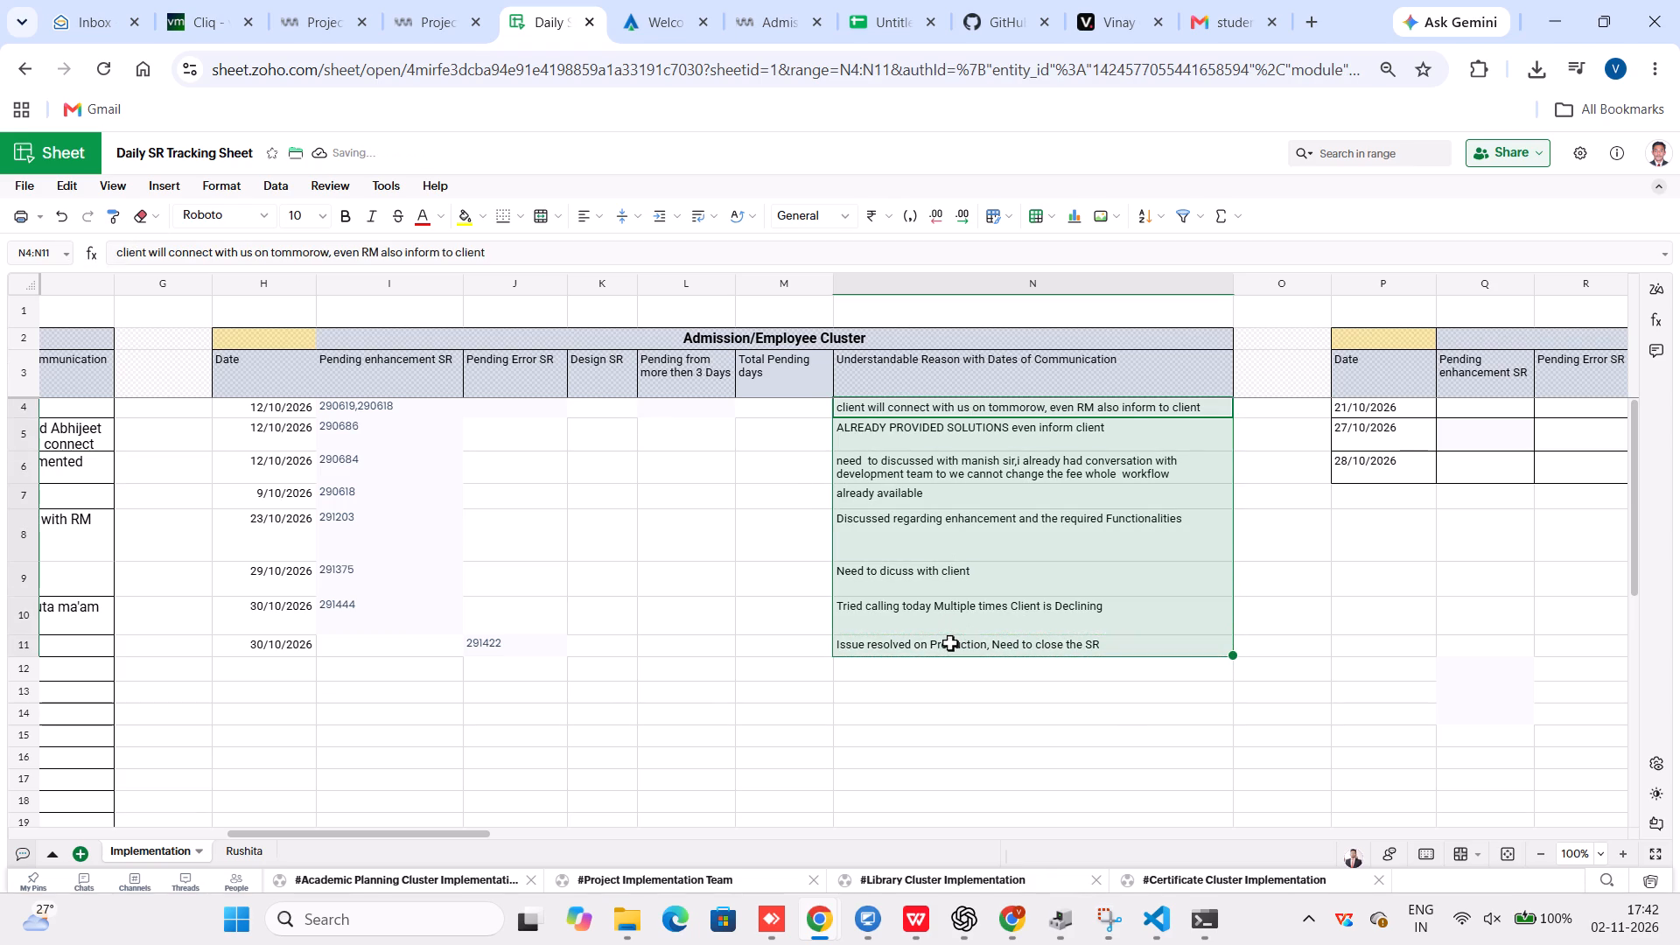
left_click(879, 697)
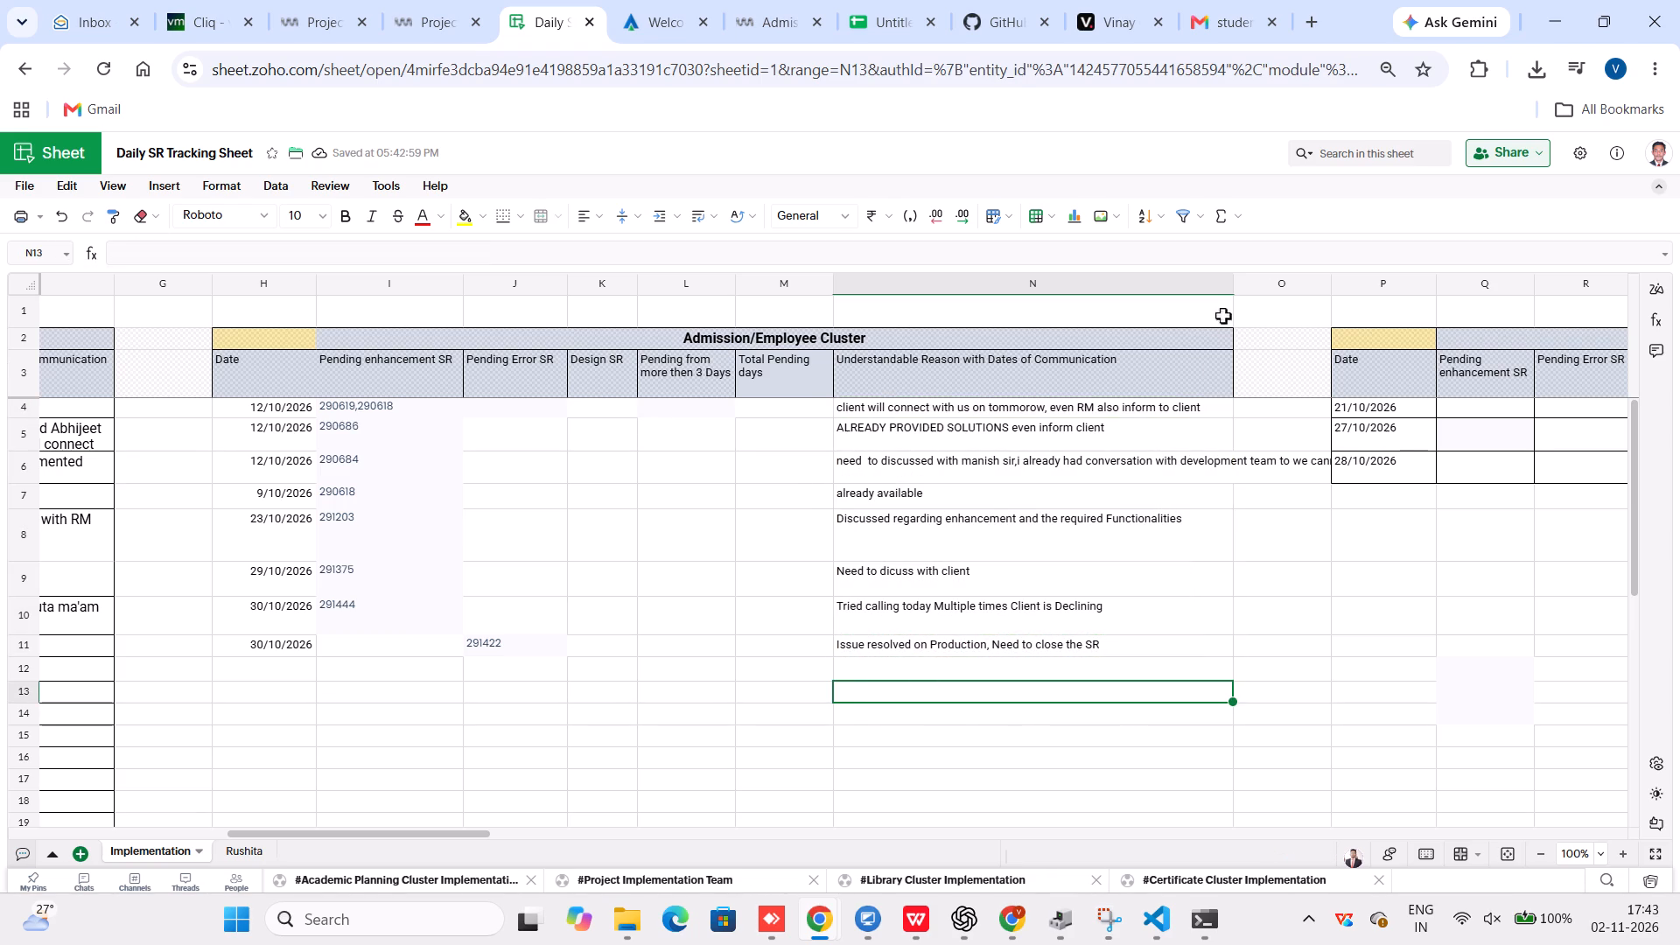
Auto-fit the width of the Admission/Employee Cluster's Understandable Reason column to its longest text.
double_click(1234, 286)
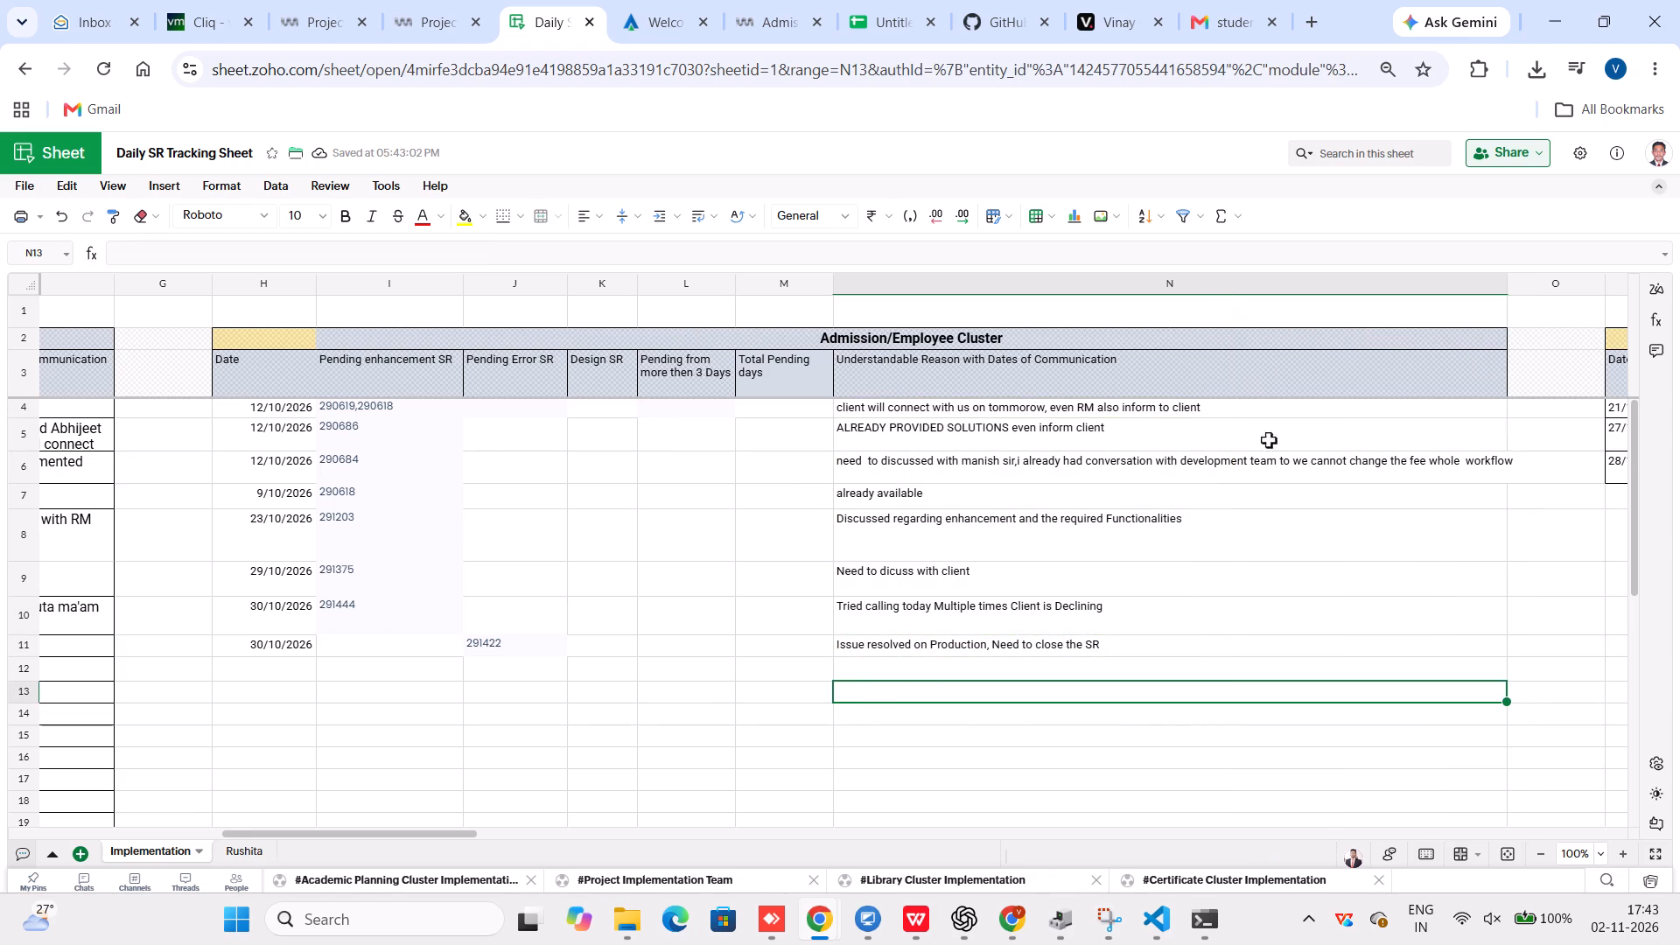
left_click(1512, 284)
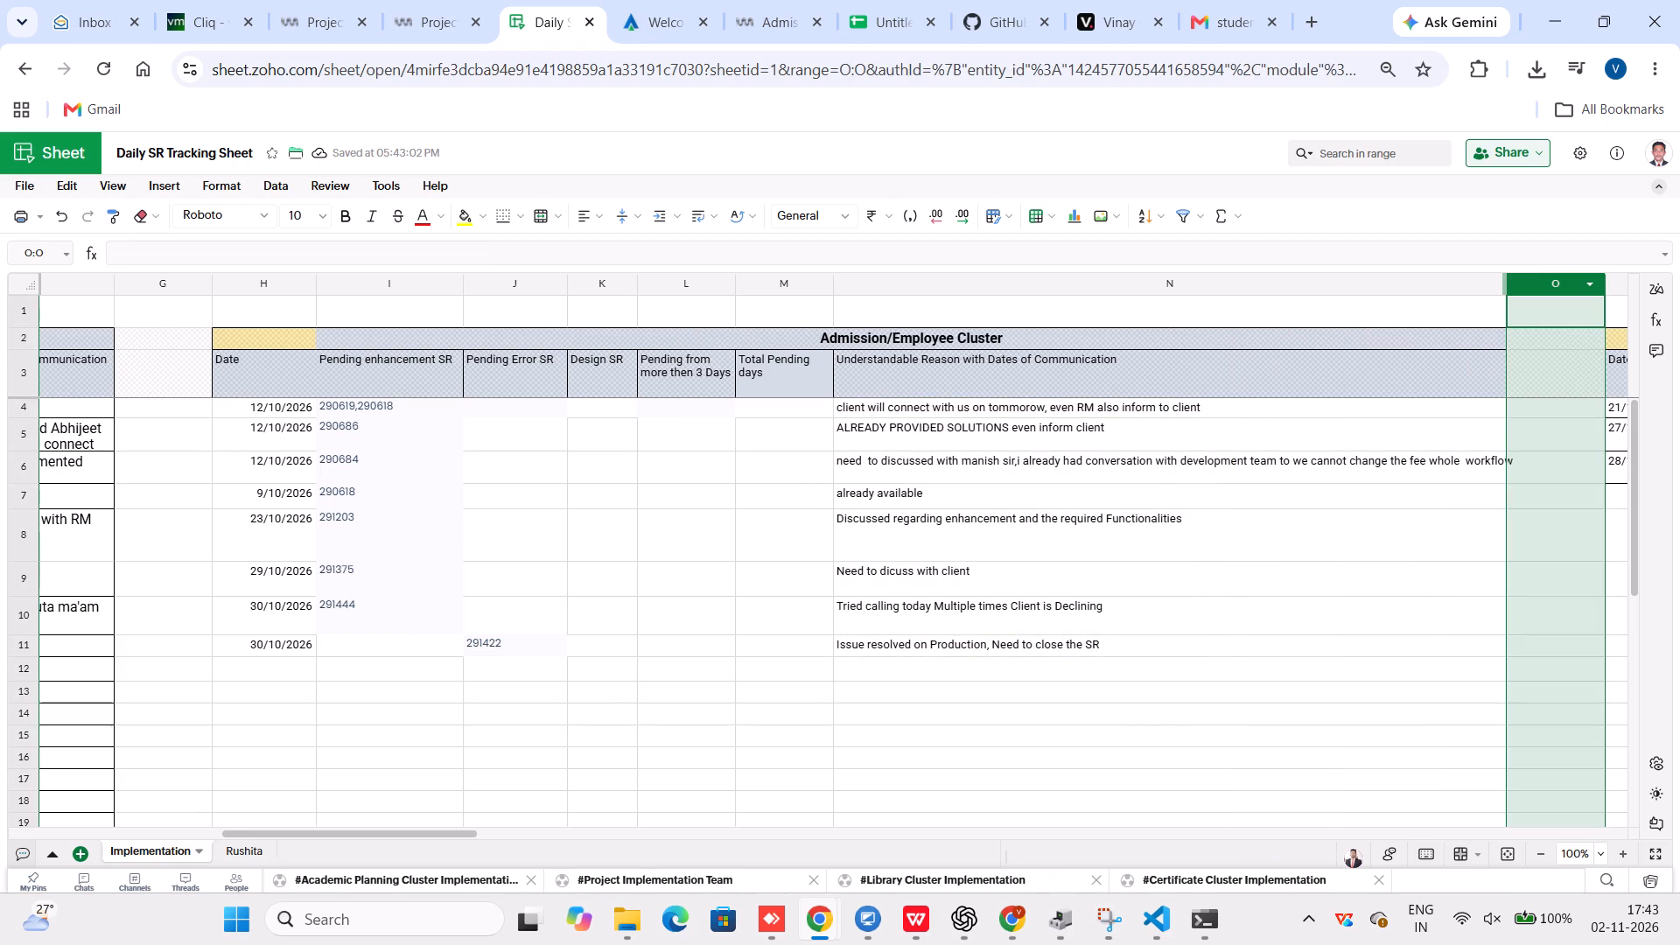
double_click(1505, 283)
left_click(1426, 638)
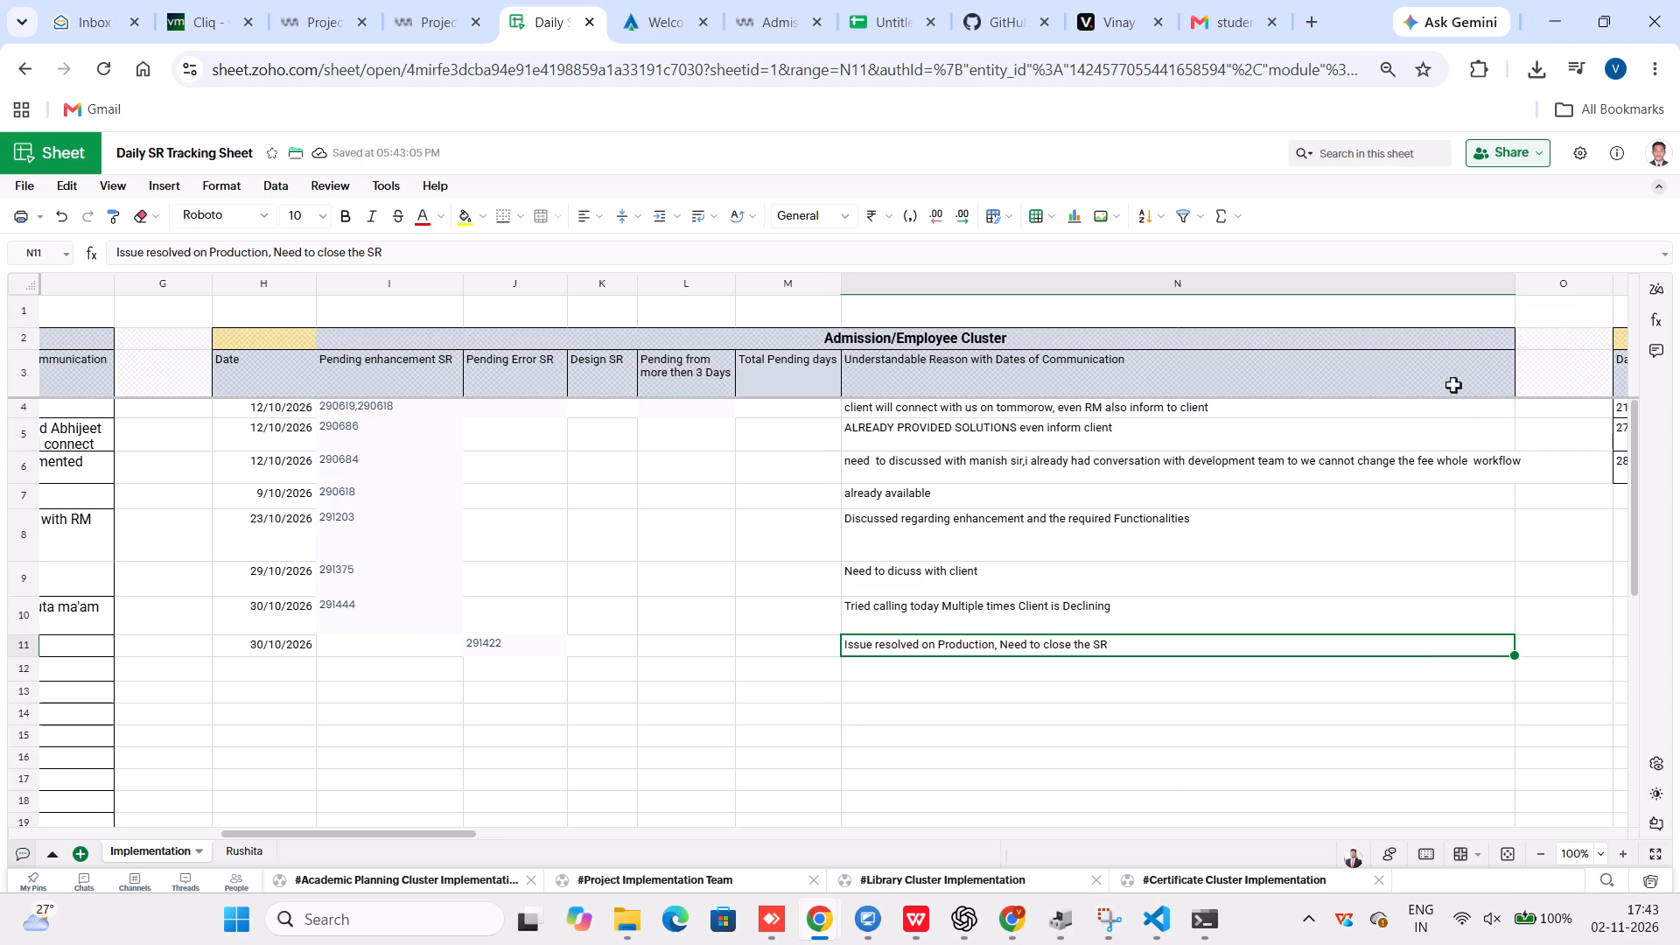
Widen the Admission/Employee Cluster's Understandable Reason column slightly so row 6's full text fits inside it.
left_click(1024, 704)
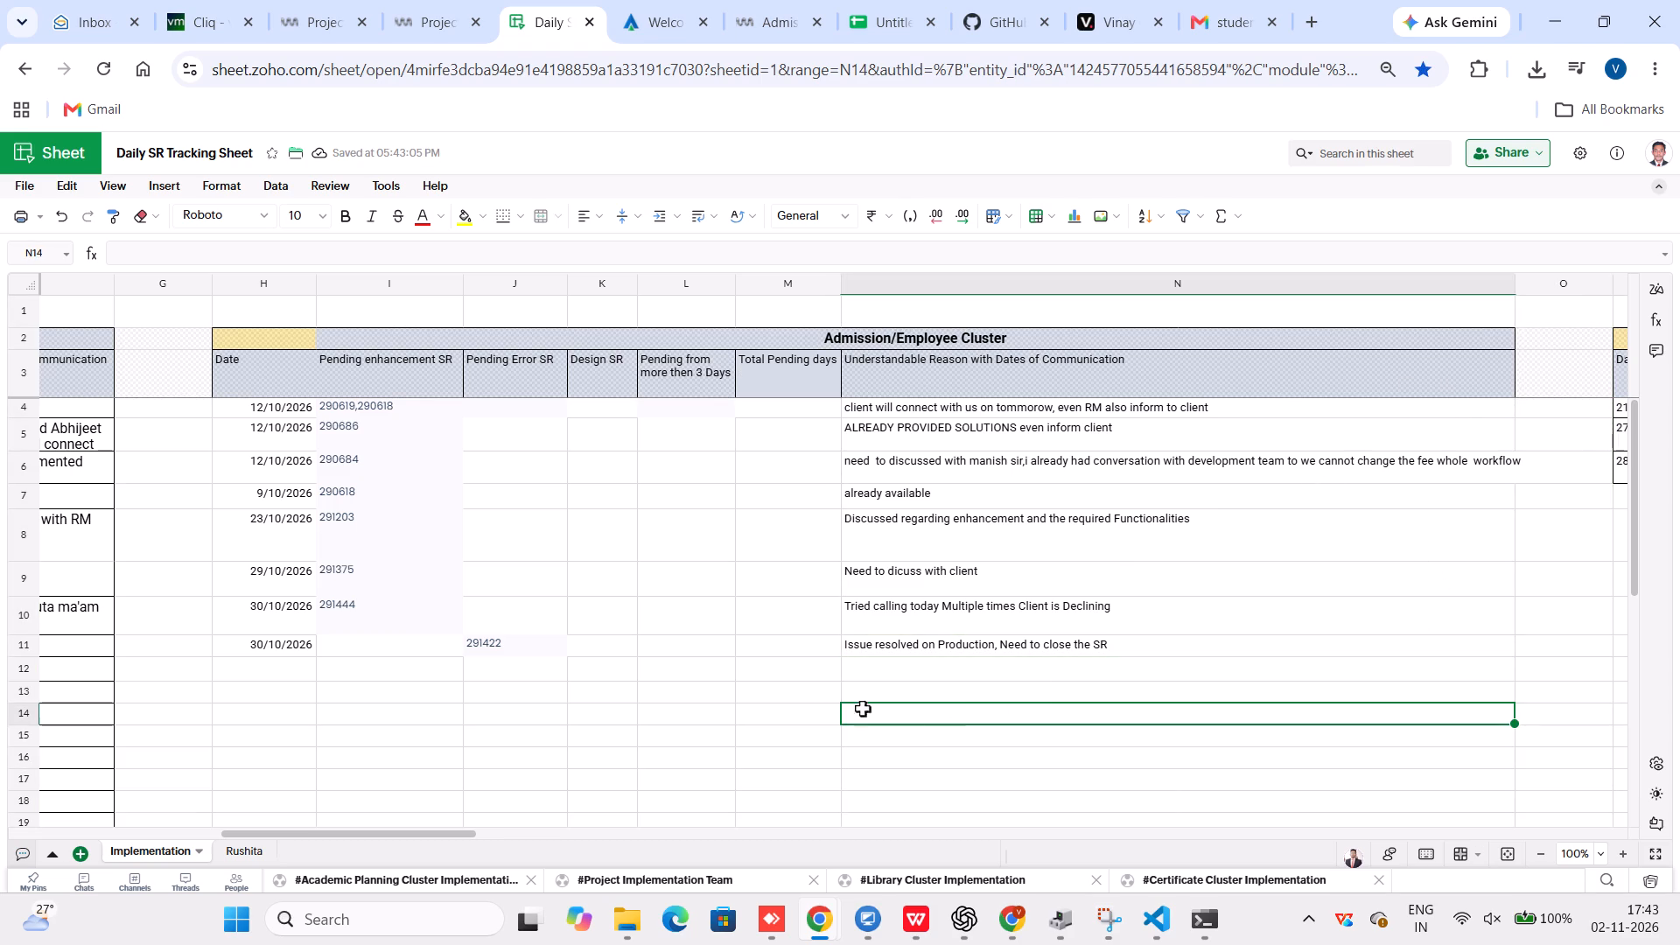
left_click(642, 672)
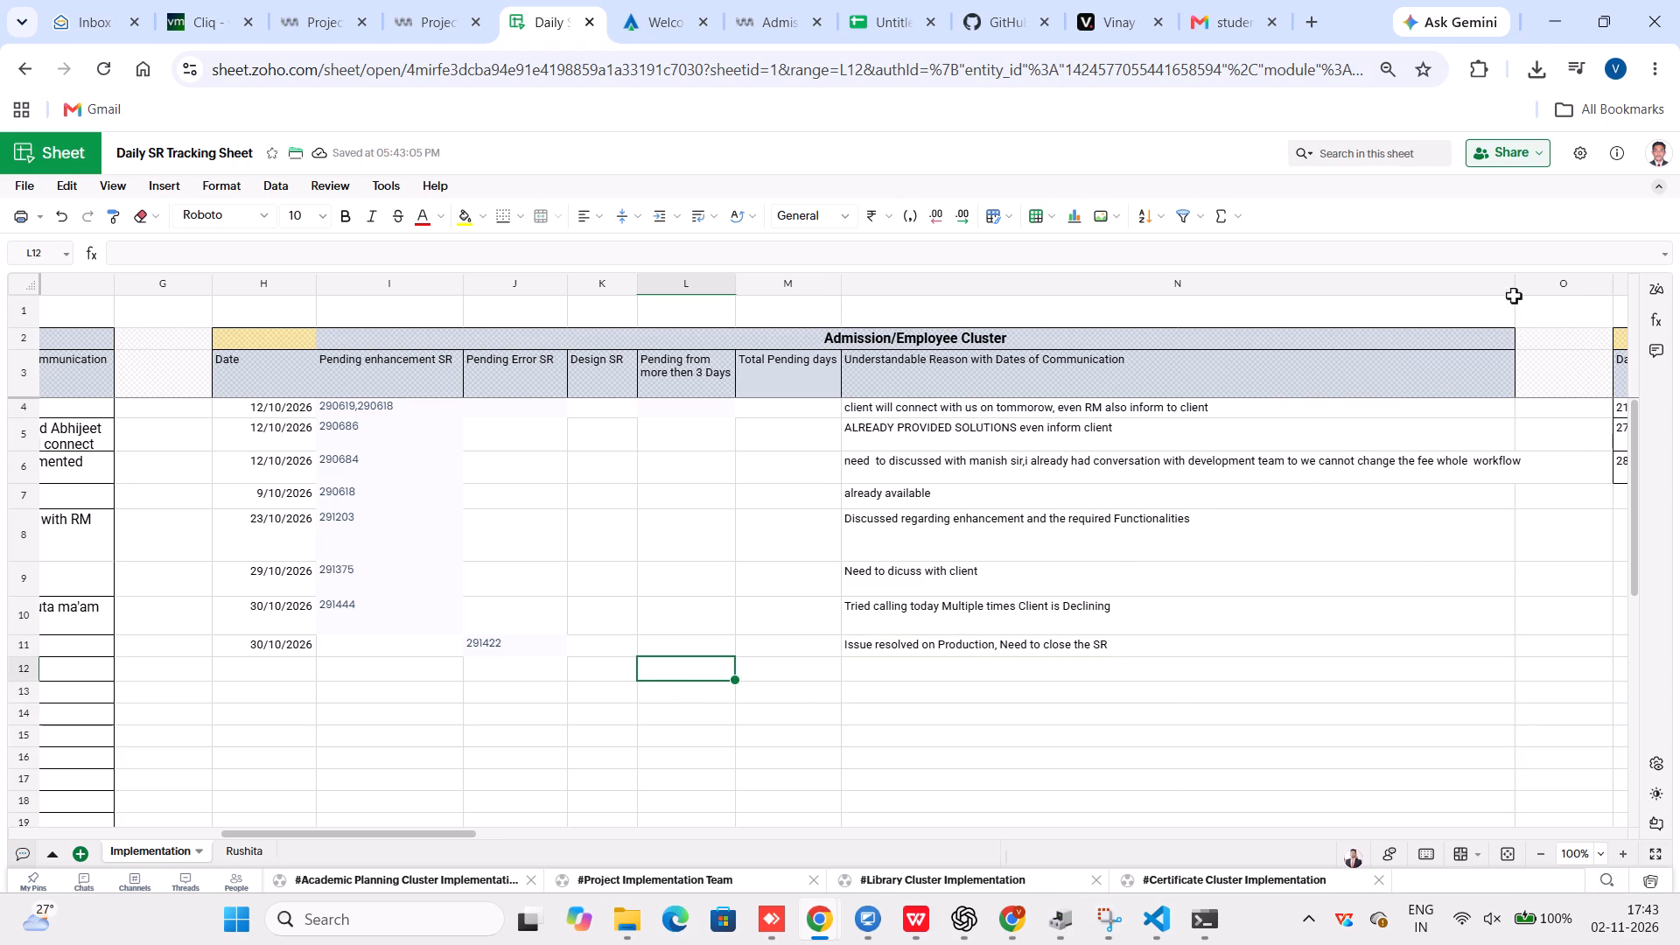
left_click_drag(1514, 285, 1524, 283)
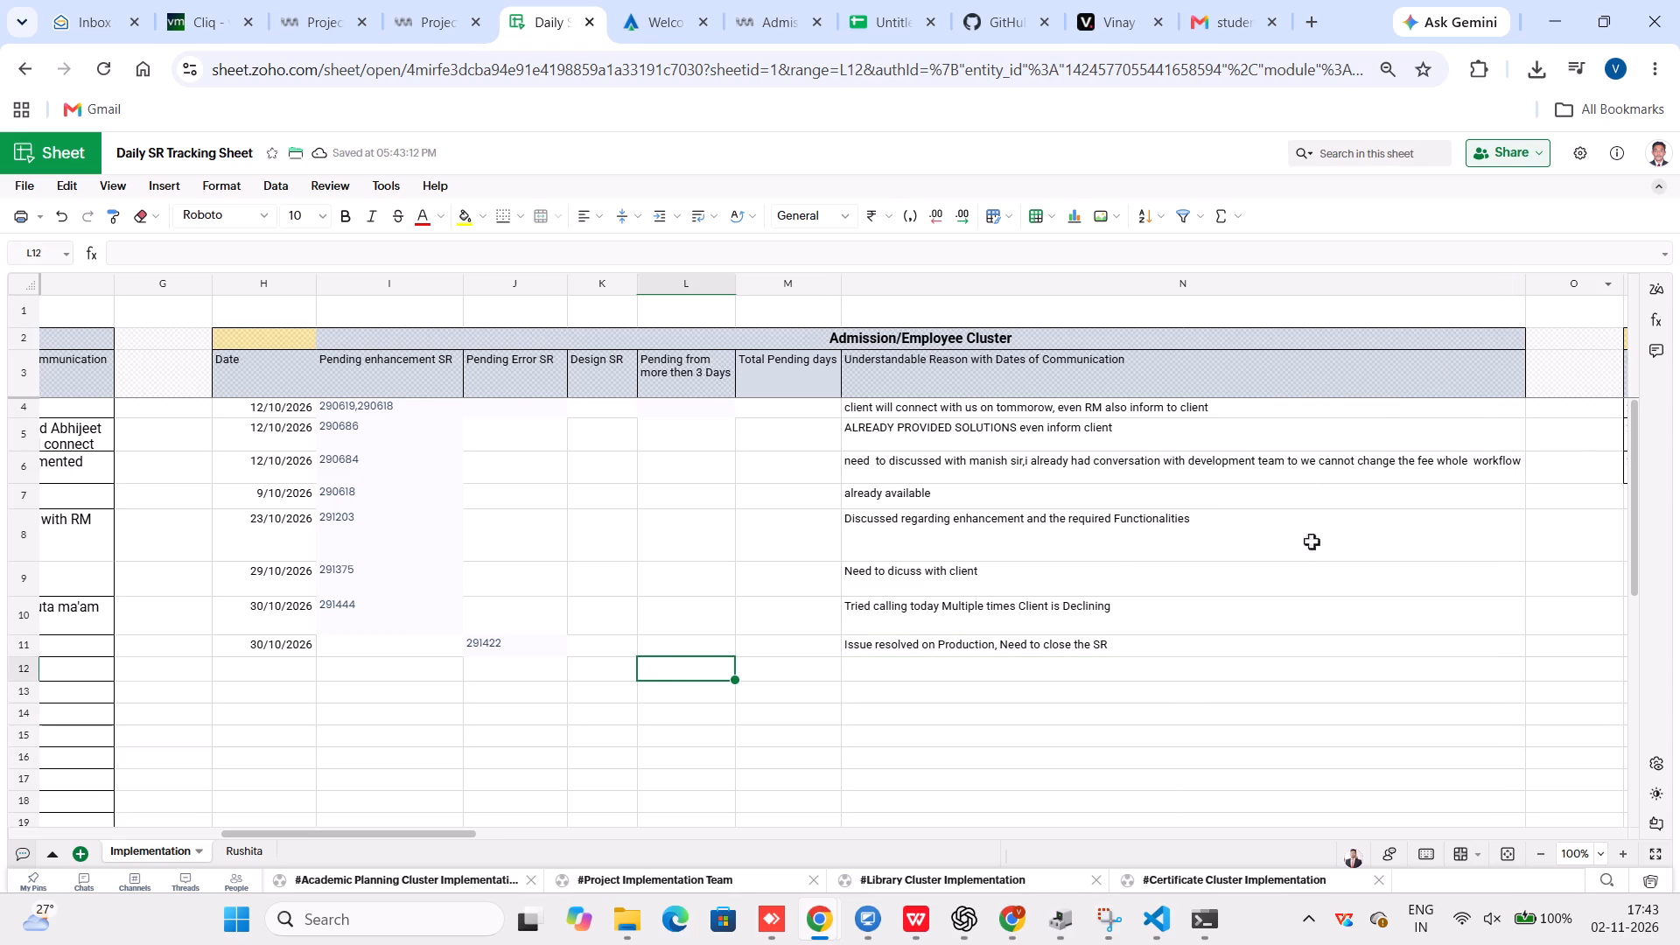
left_click(1270, 616)
scroll(906, 528, "up", 3)
left_click(661, 545)
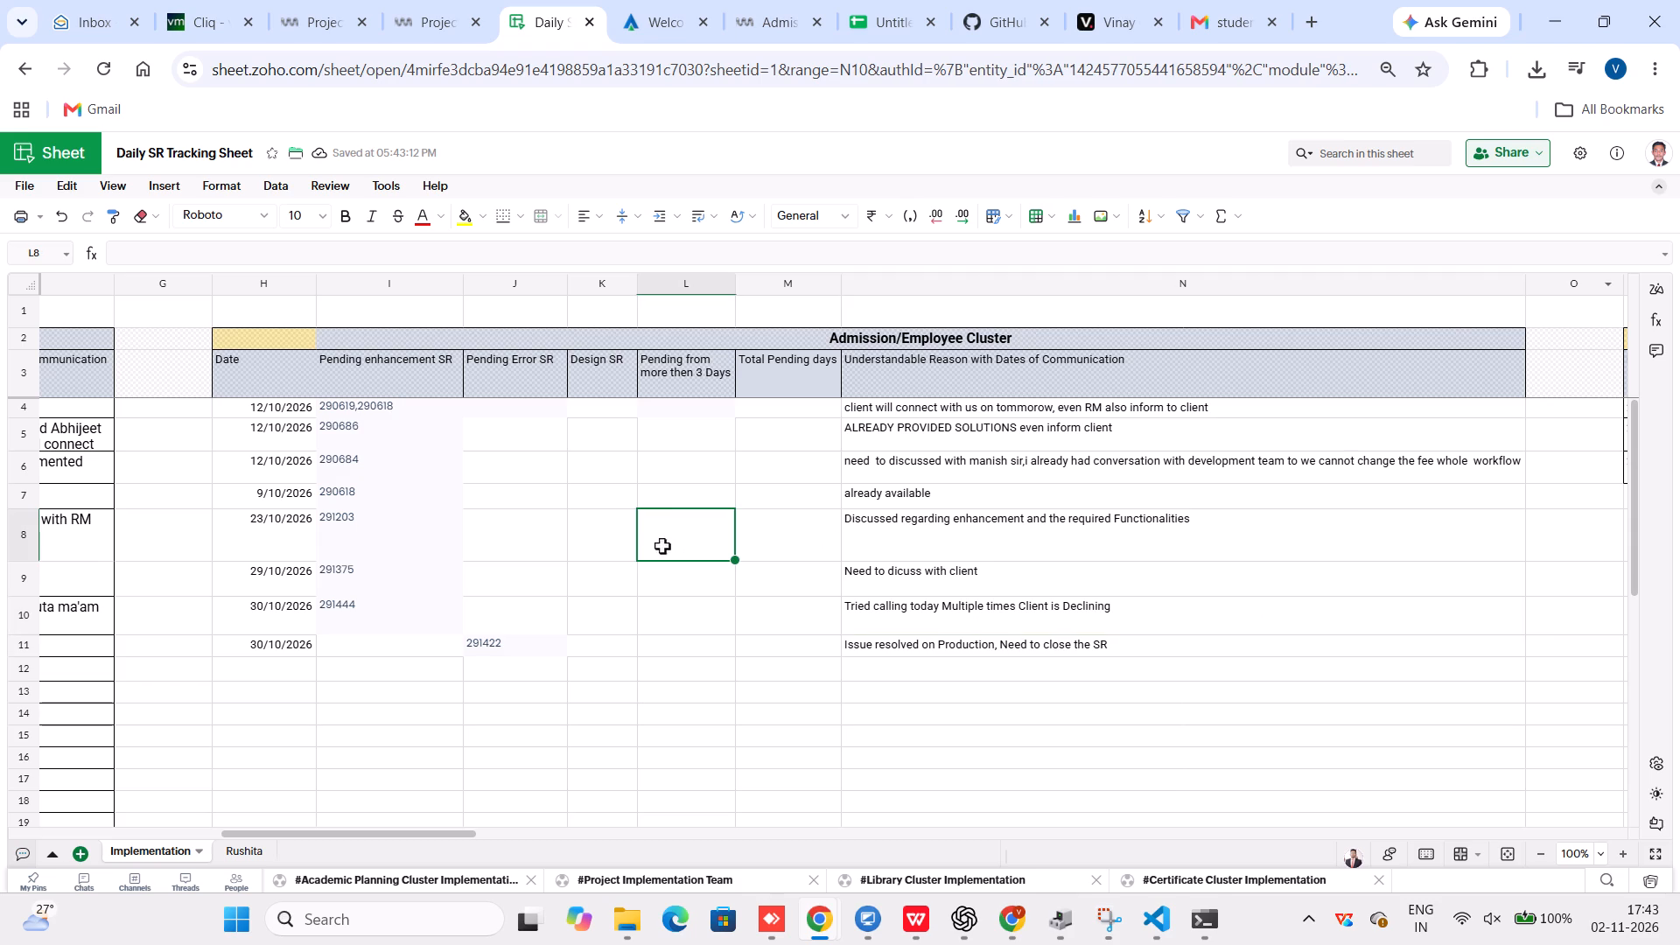
scroll(547, 569, "up", 4)
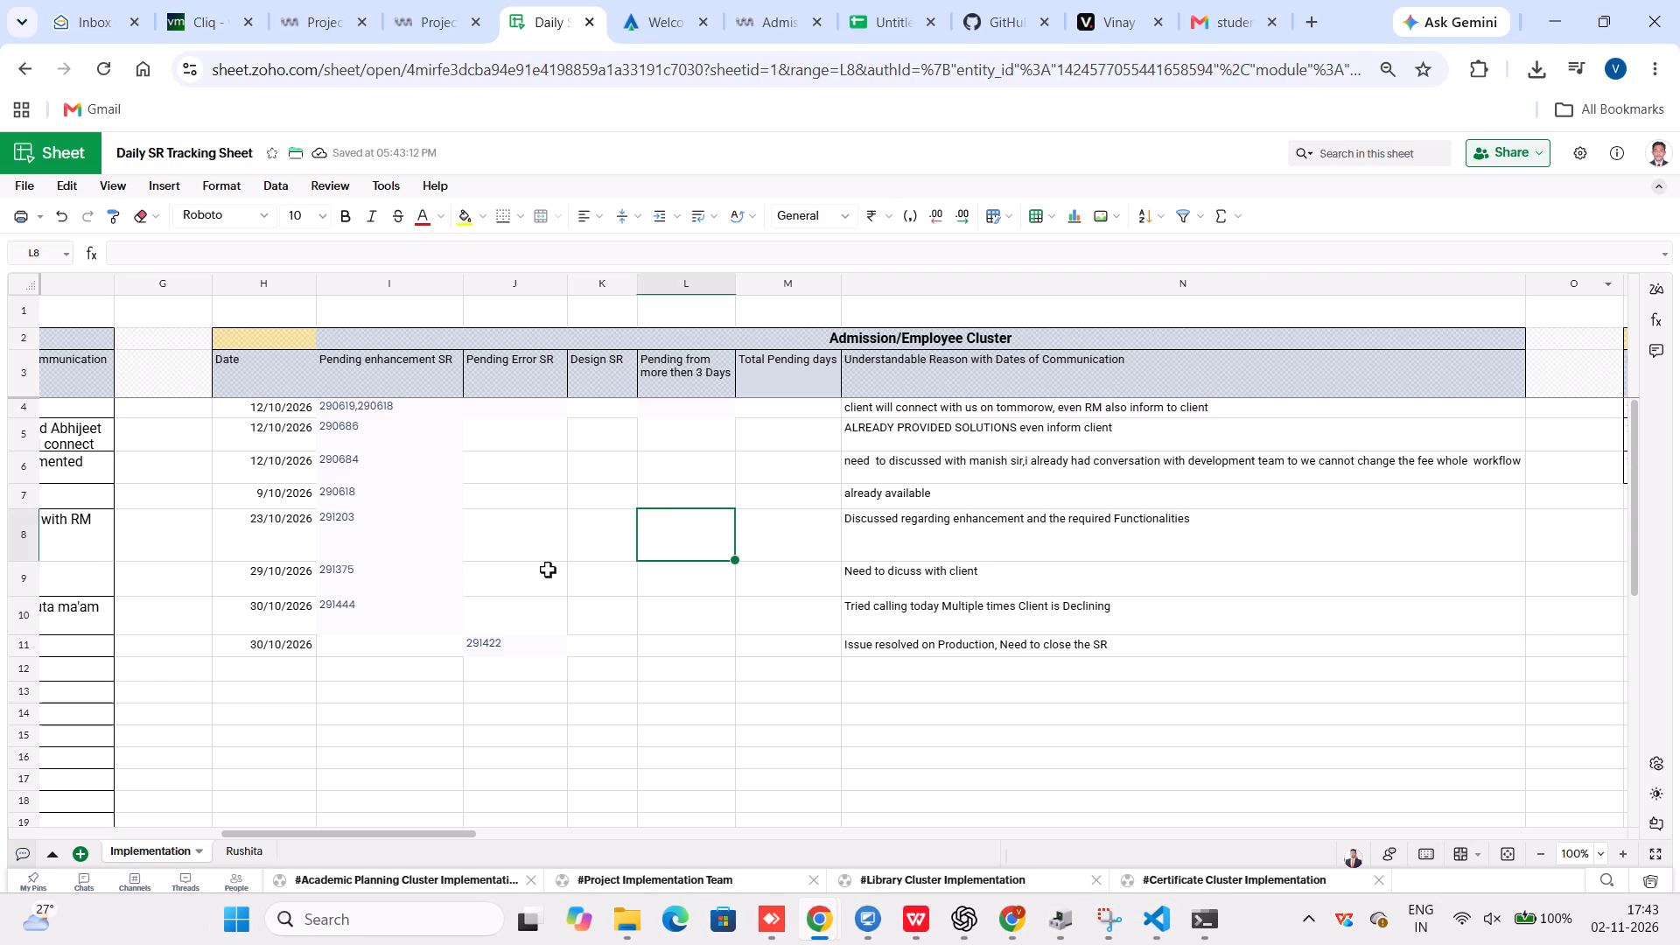
Switch to Cliq, close the open chat, search conversations for "rushi" and open the matching colleague's chat.
left_click(204, 0)
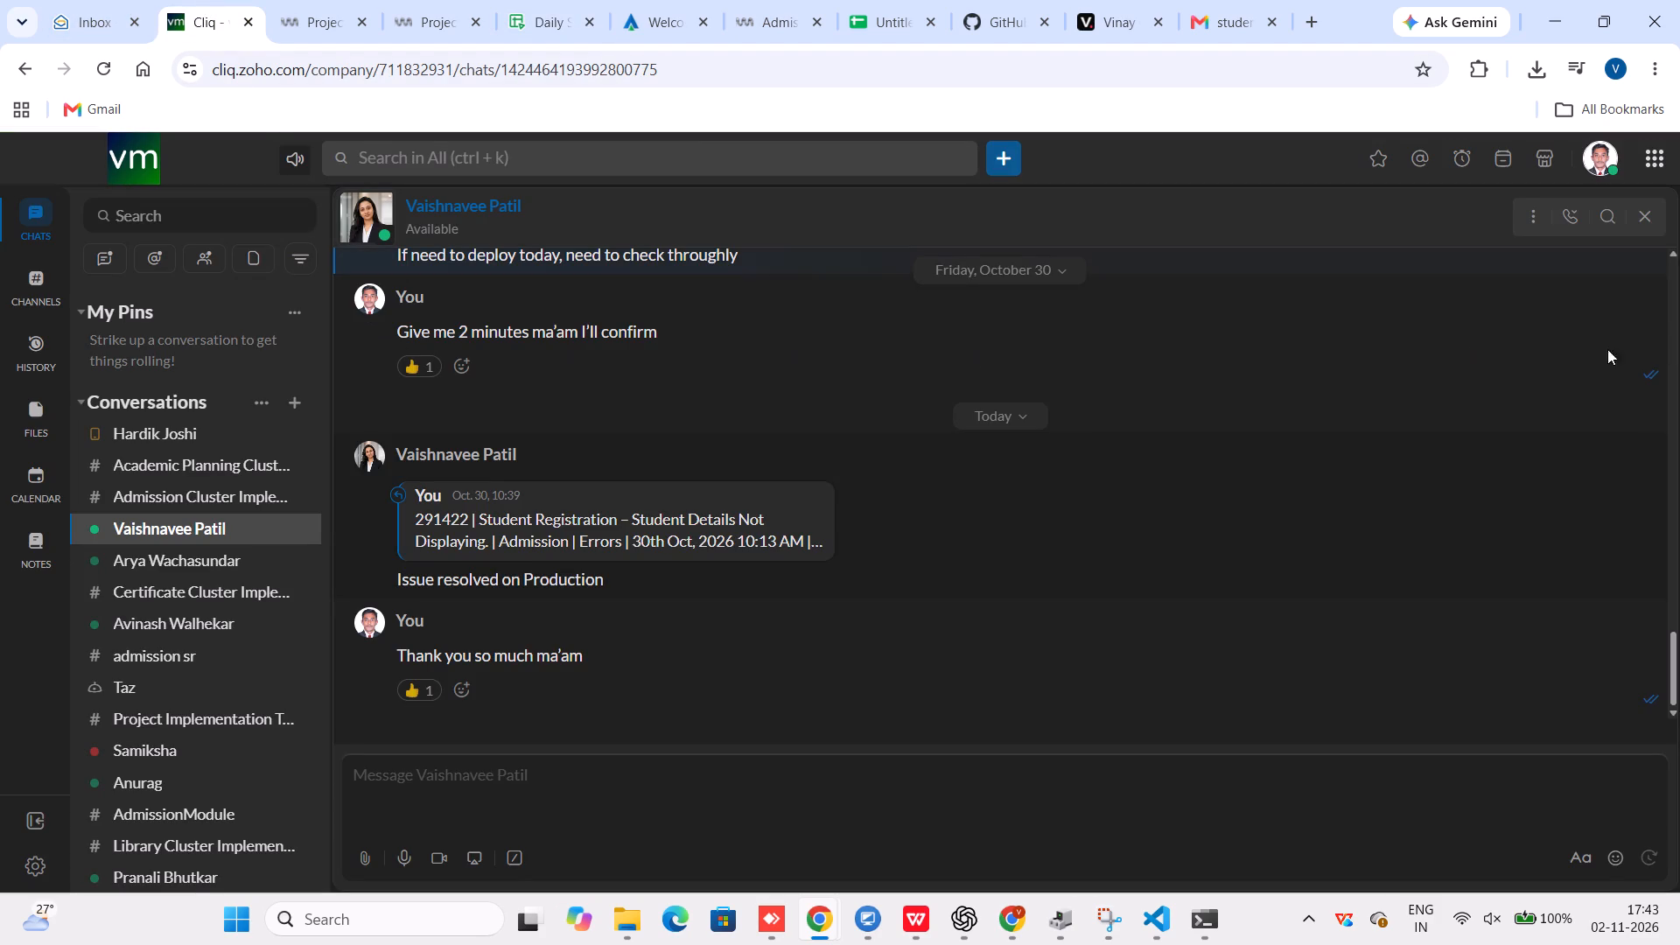
left_click(1651, 219)
left_click(114, 232)
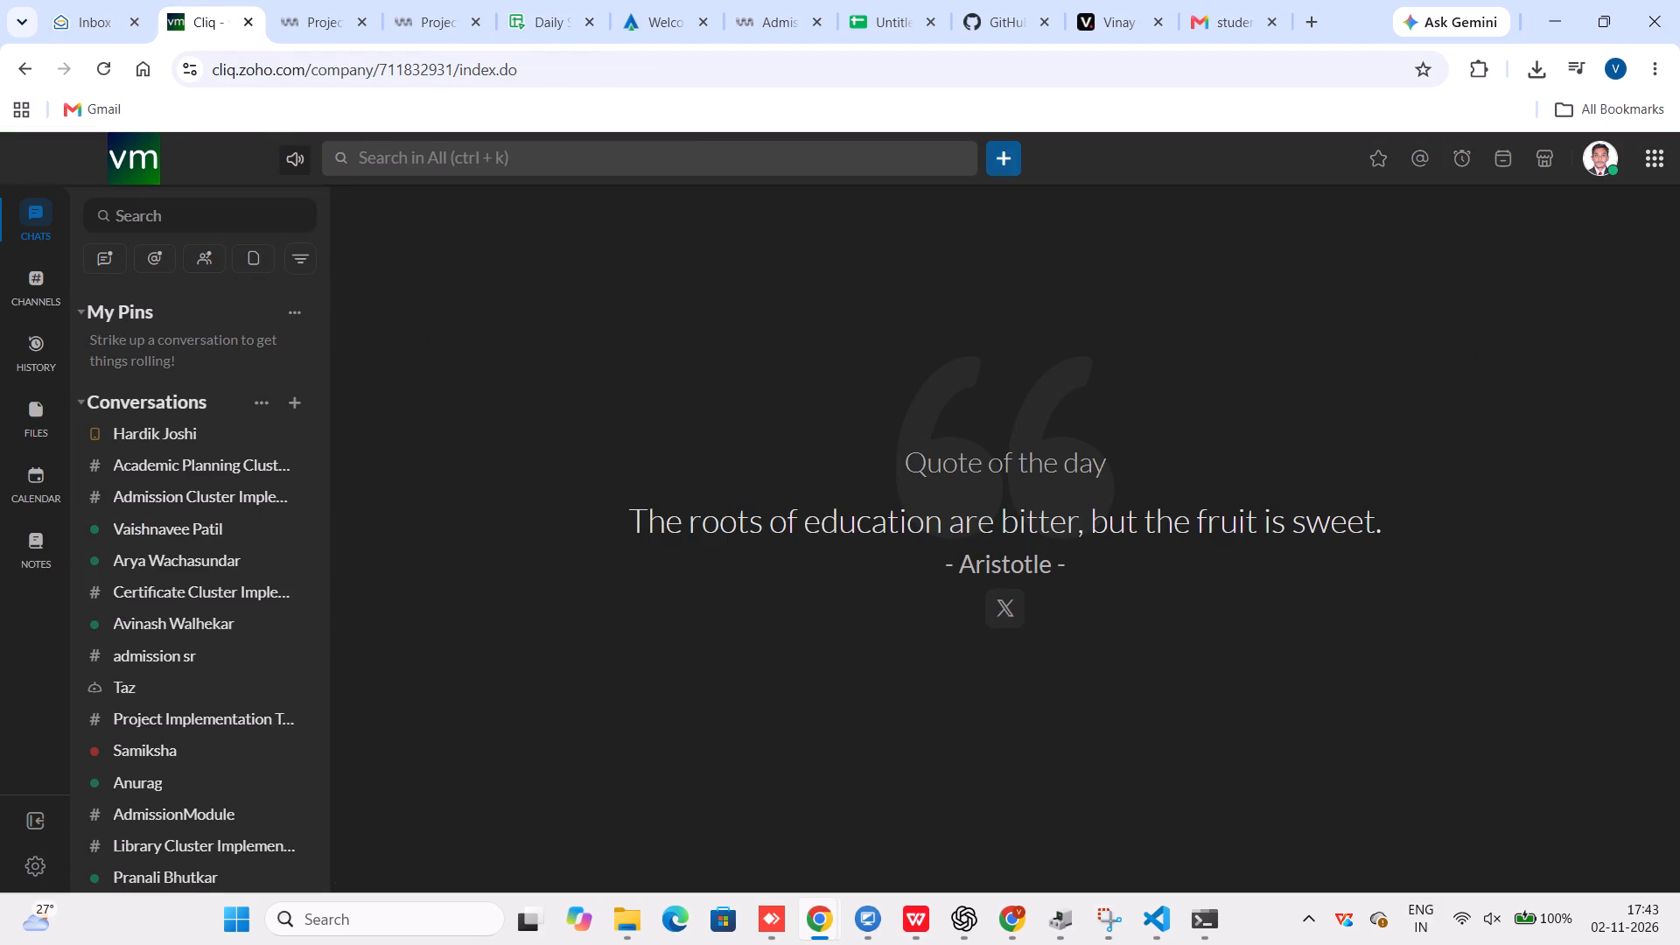
left_click(130, 210)
type("rushi")
left_click(161, 432)
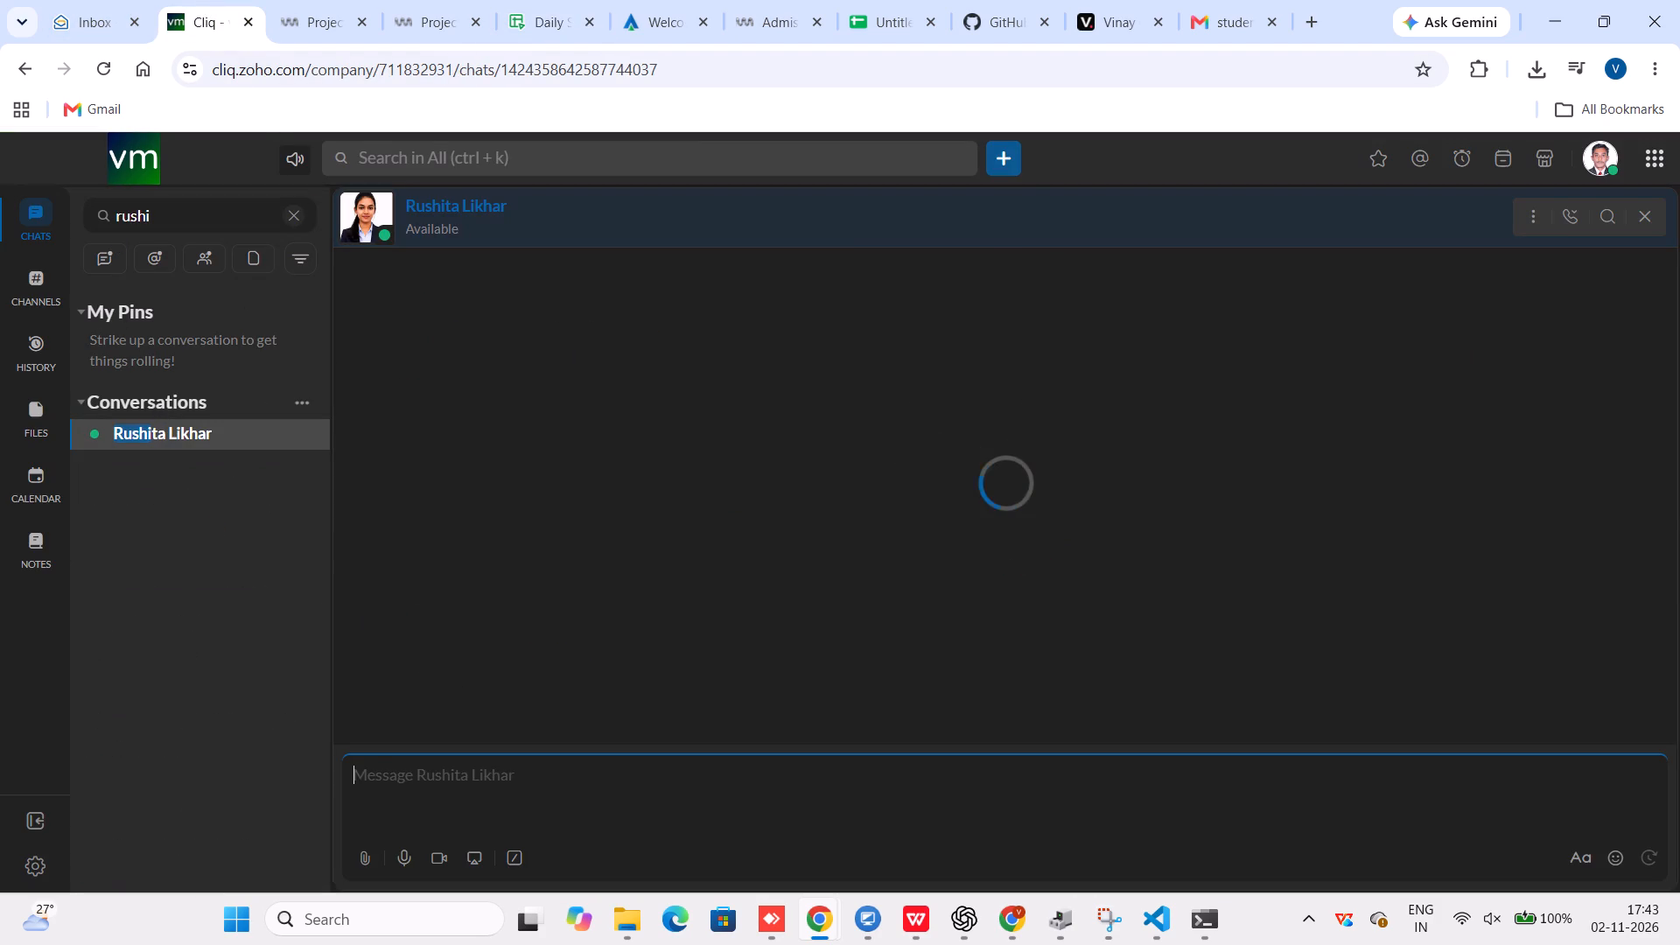
Copy the October 29 "Sheet updated" message, including its mention, and send it again to the same colleague.
scroll(838, 573, "up", 1)
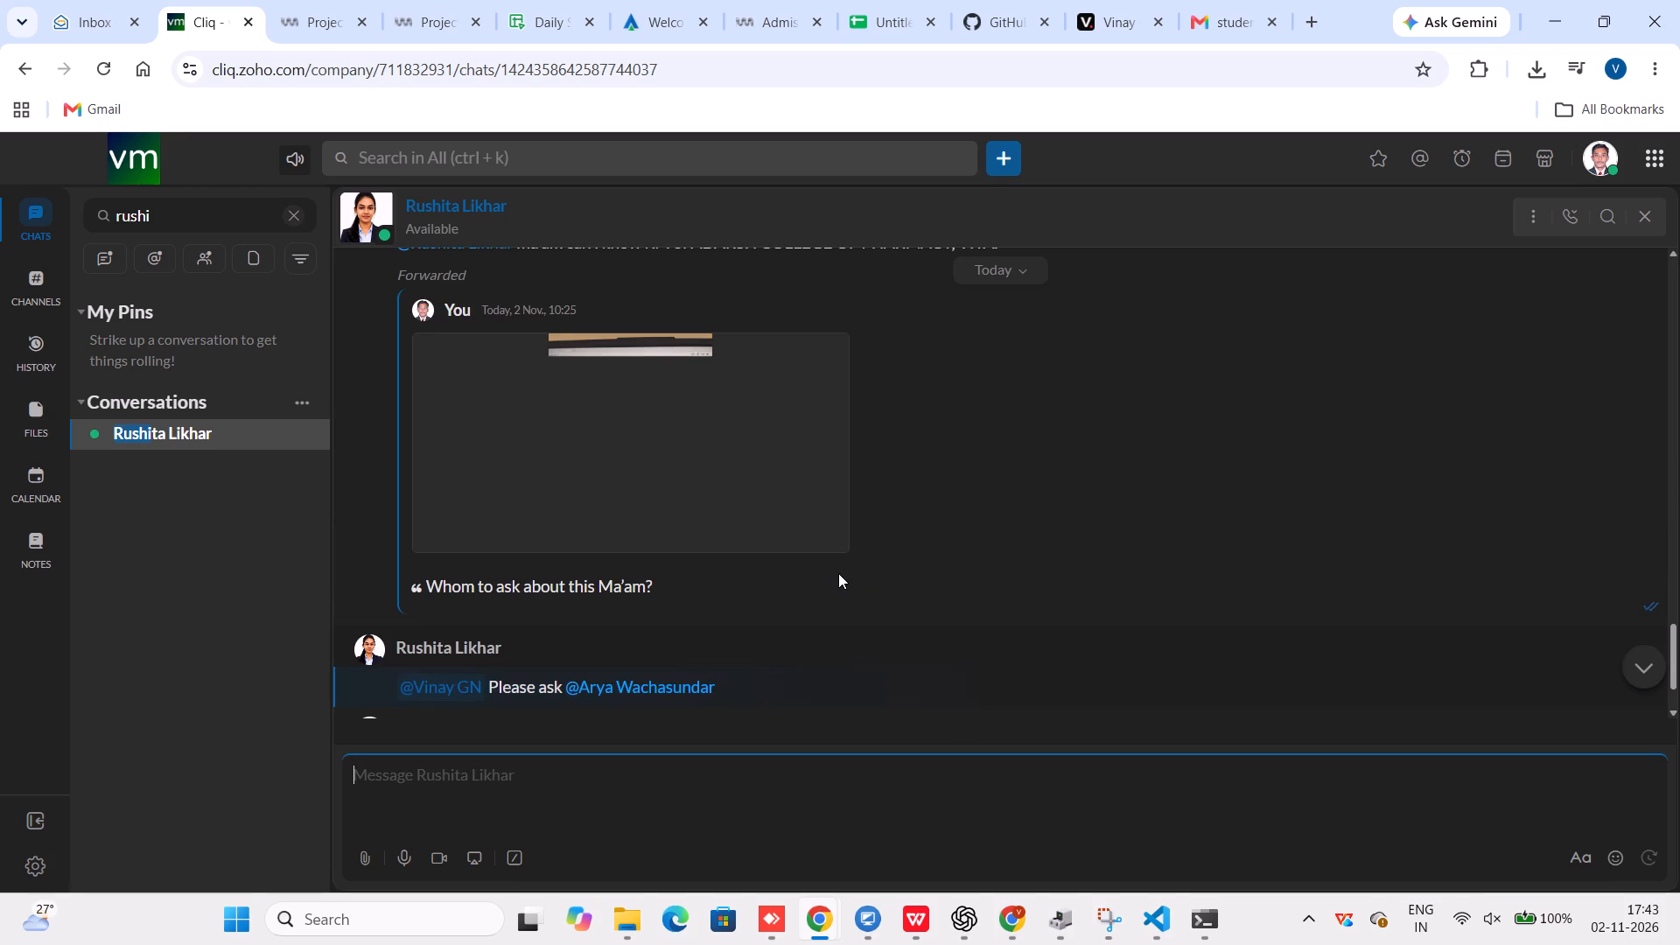
scroll(838, 573, "up", 3)
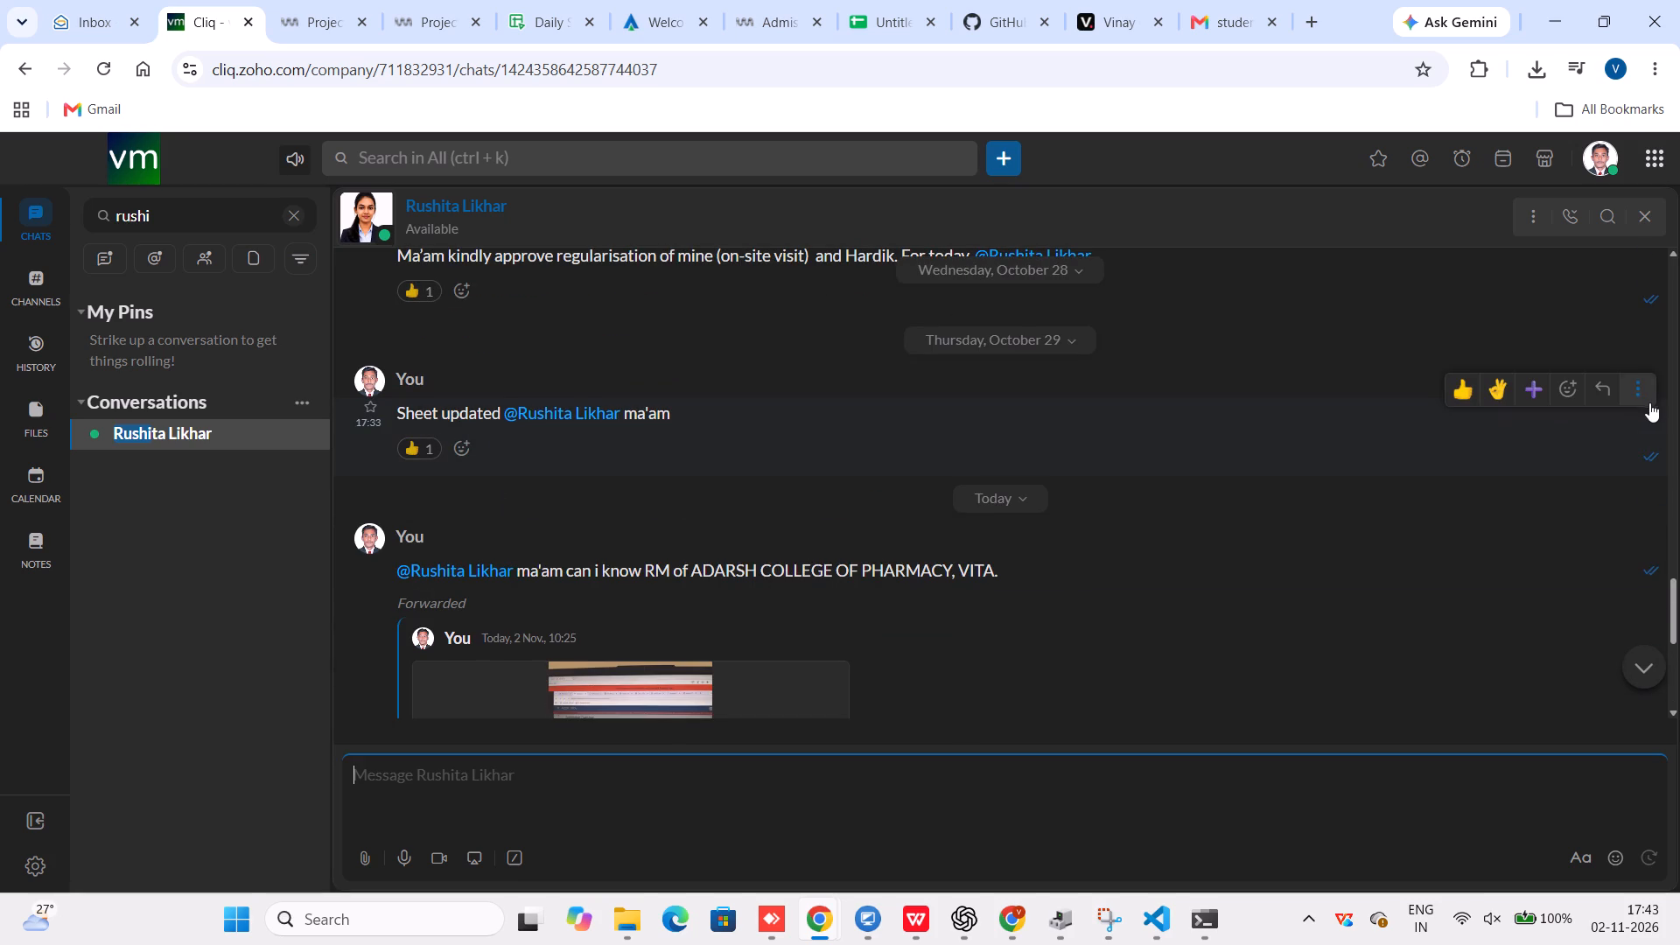
left_click(1633, 394)
left_click(1617, 439)
key("ctrl+v")
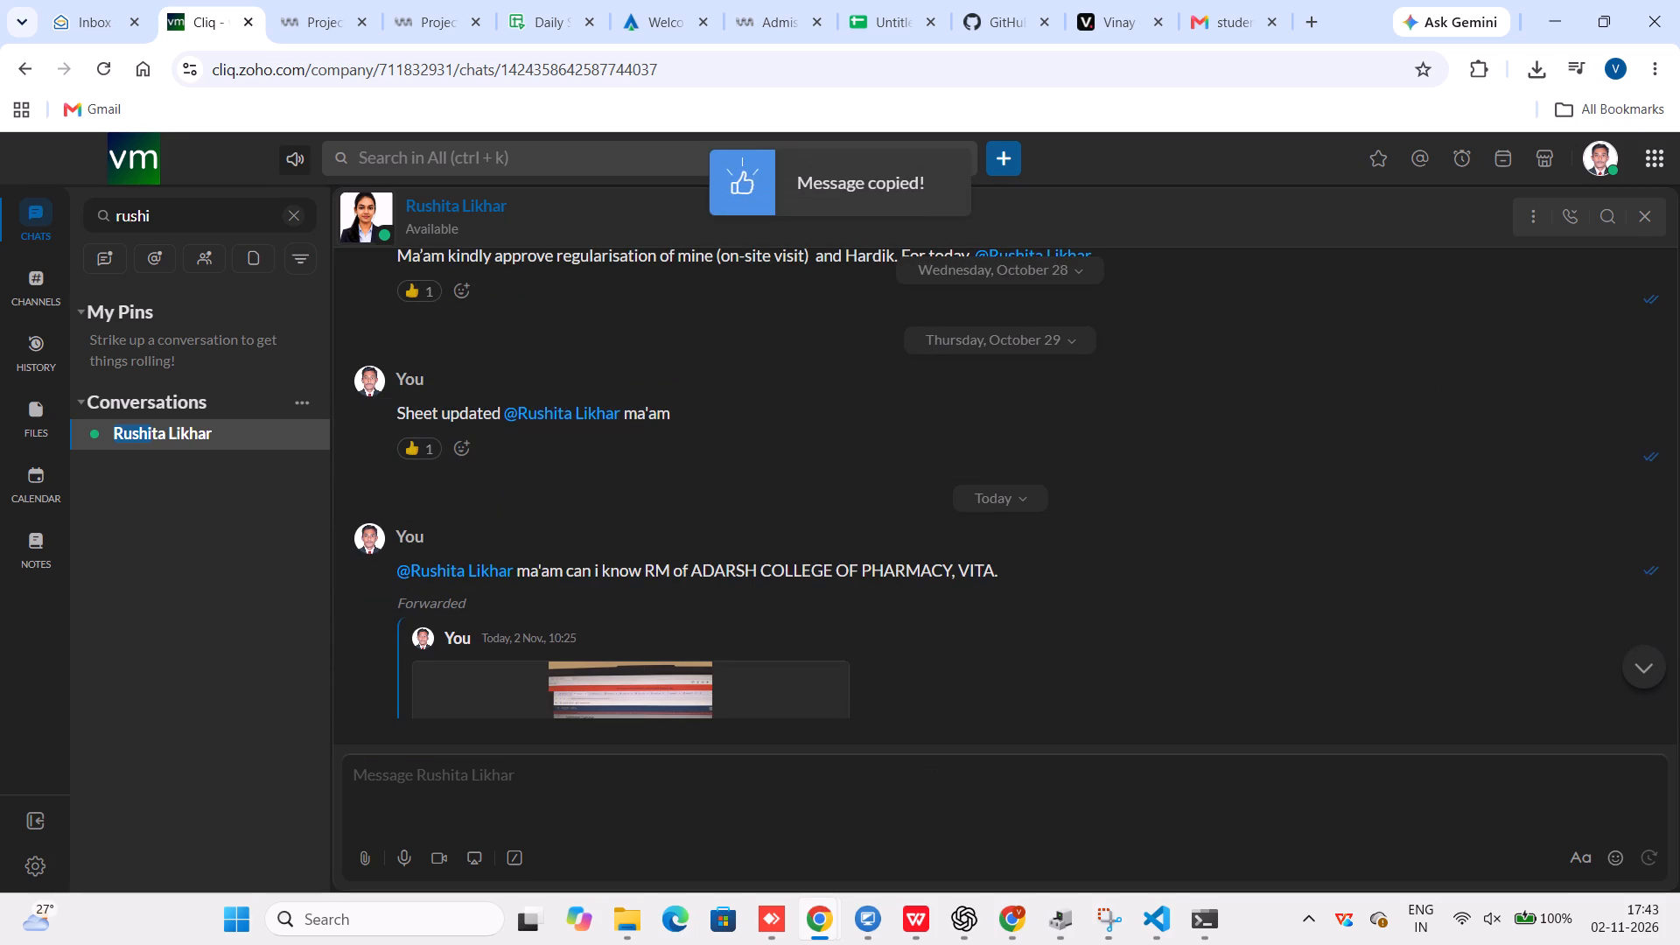
left_click(609, 778)
key("ctrl+v")
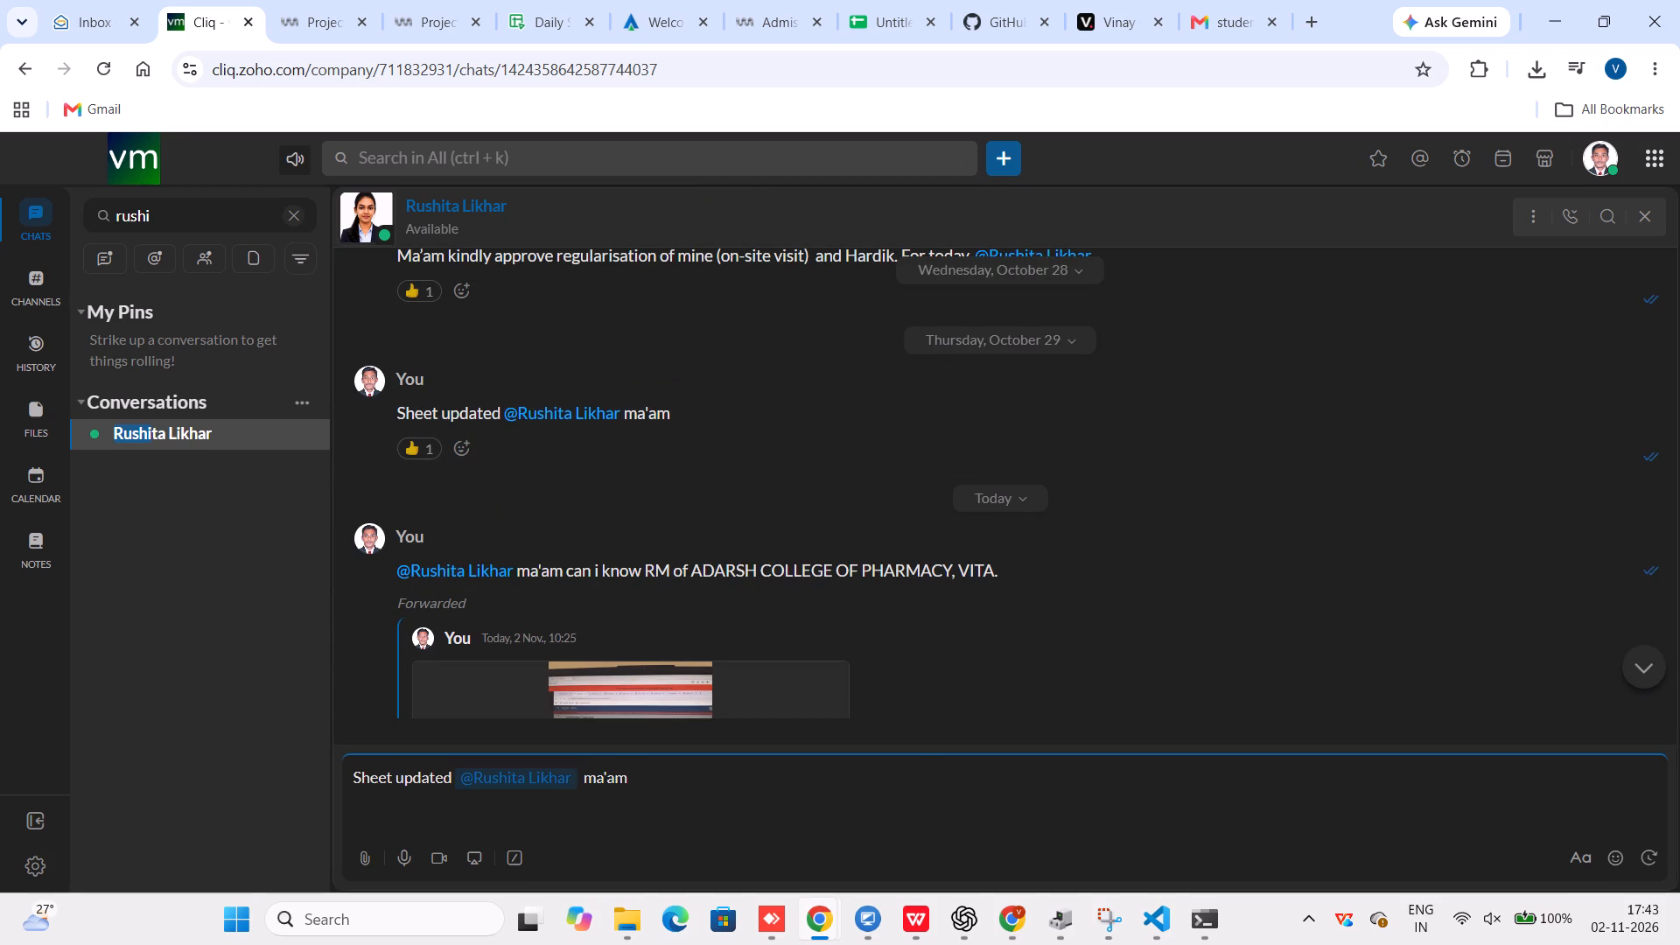
key("Return")
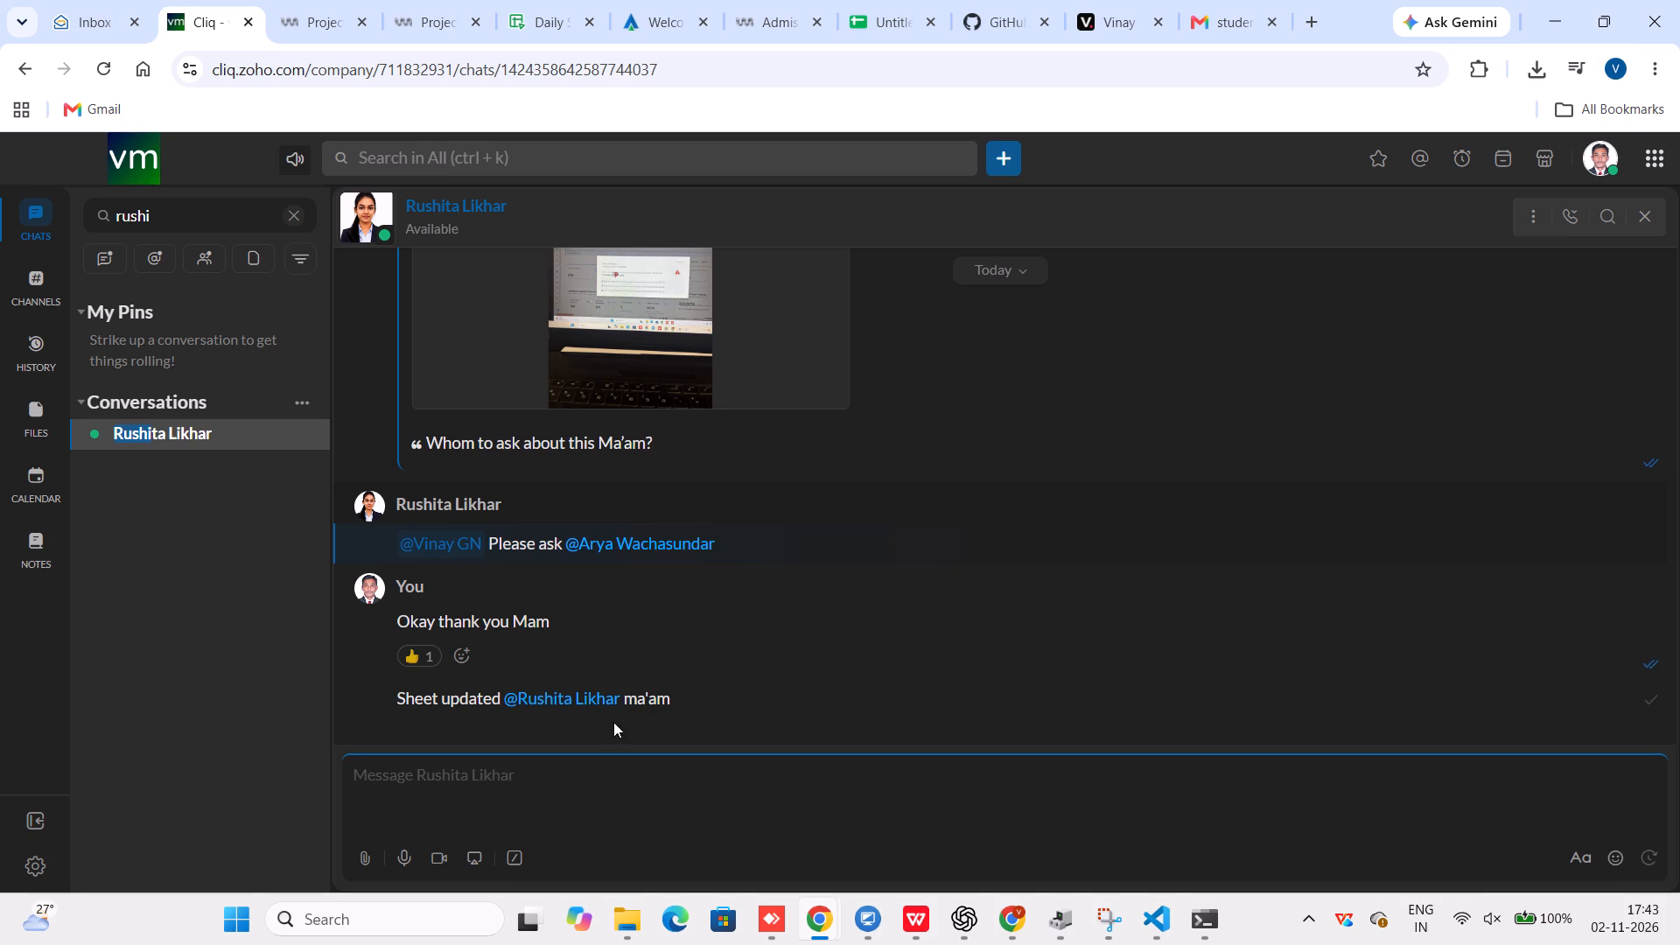
Copy the October 21 "Ma'am kindly approve regularisation of mine and Hardik. For today." message and paste it as a new draft.
scroll(805, 490, "up", 4)
scroll(689, 392, "up", 2)
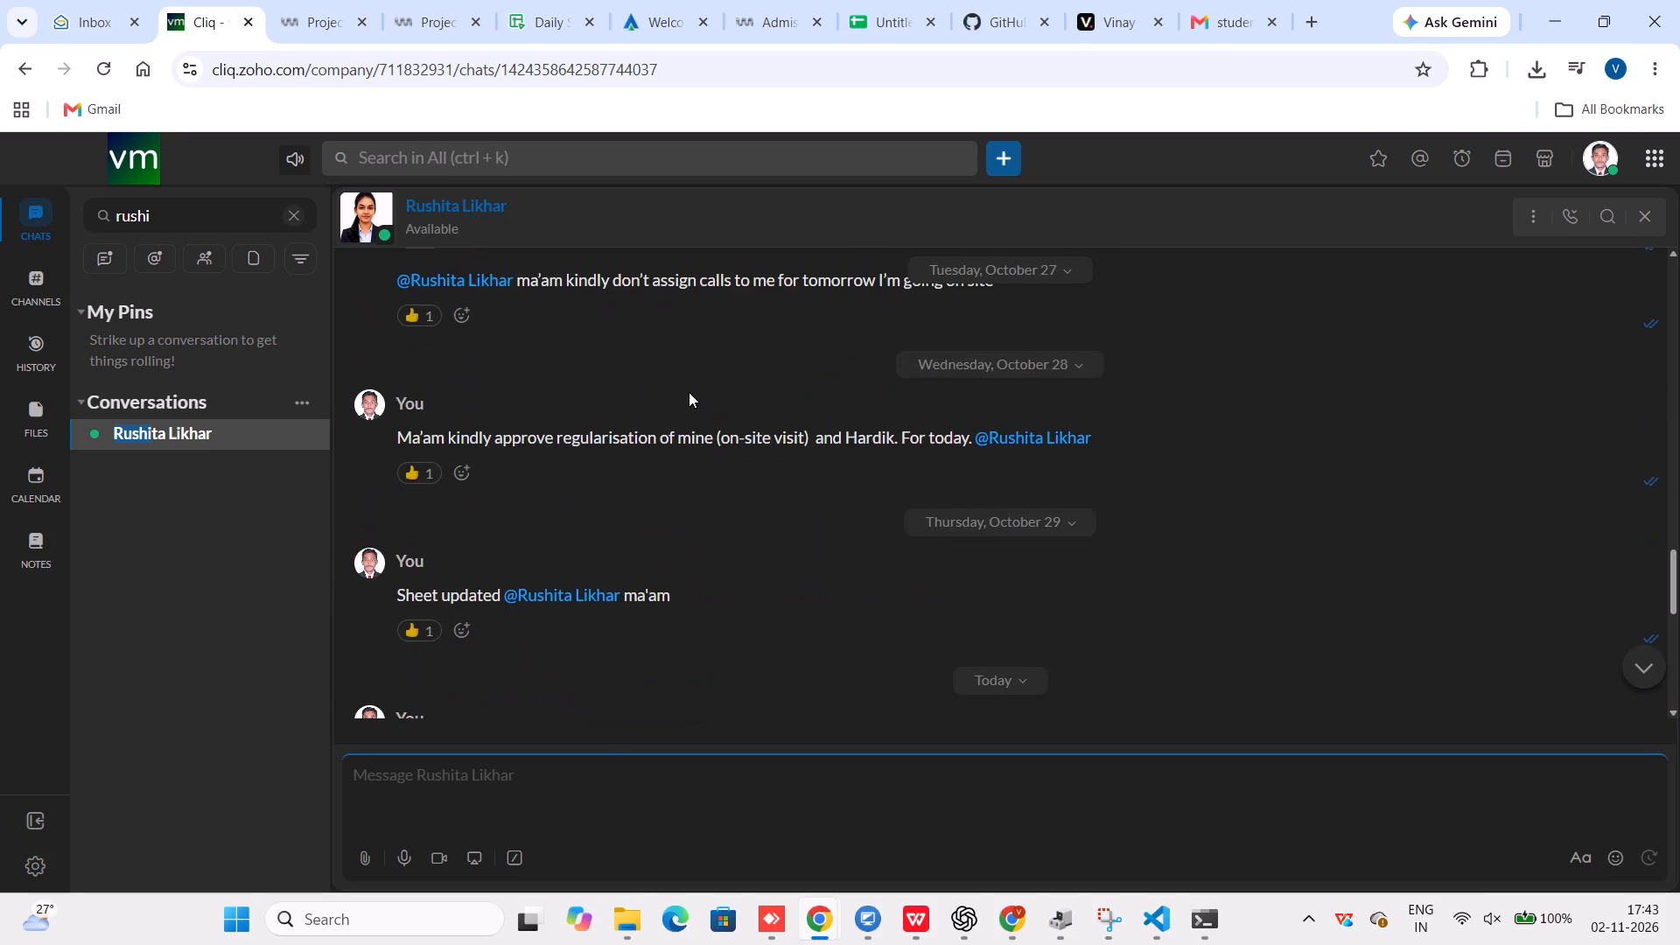
scroll(669, 451, "up", 2)
scroll(723, 507, "up", 1)
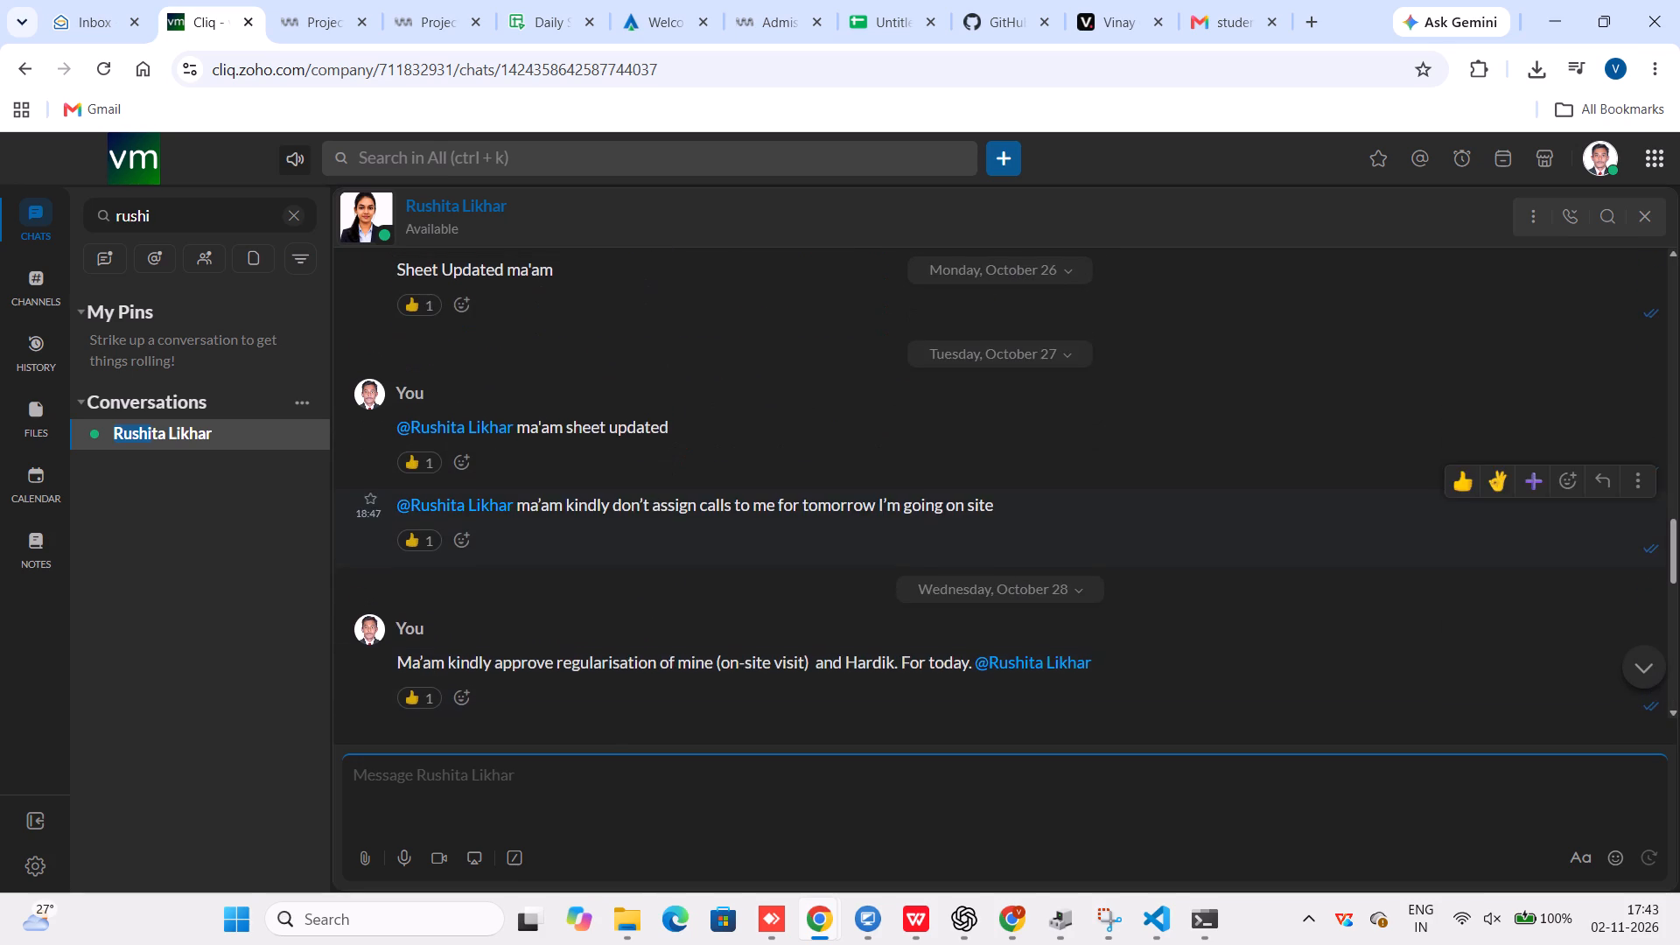
scroll(723, 507, "up", 1)
scroll(645, 495, "up", 5)
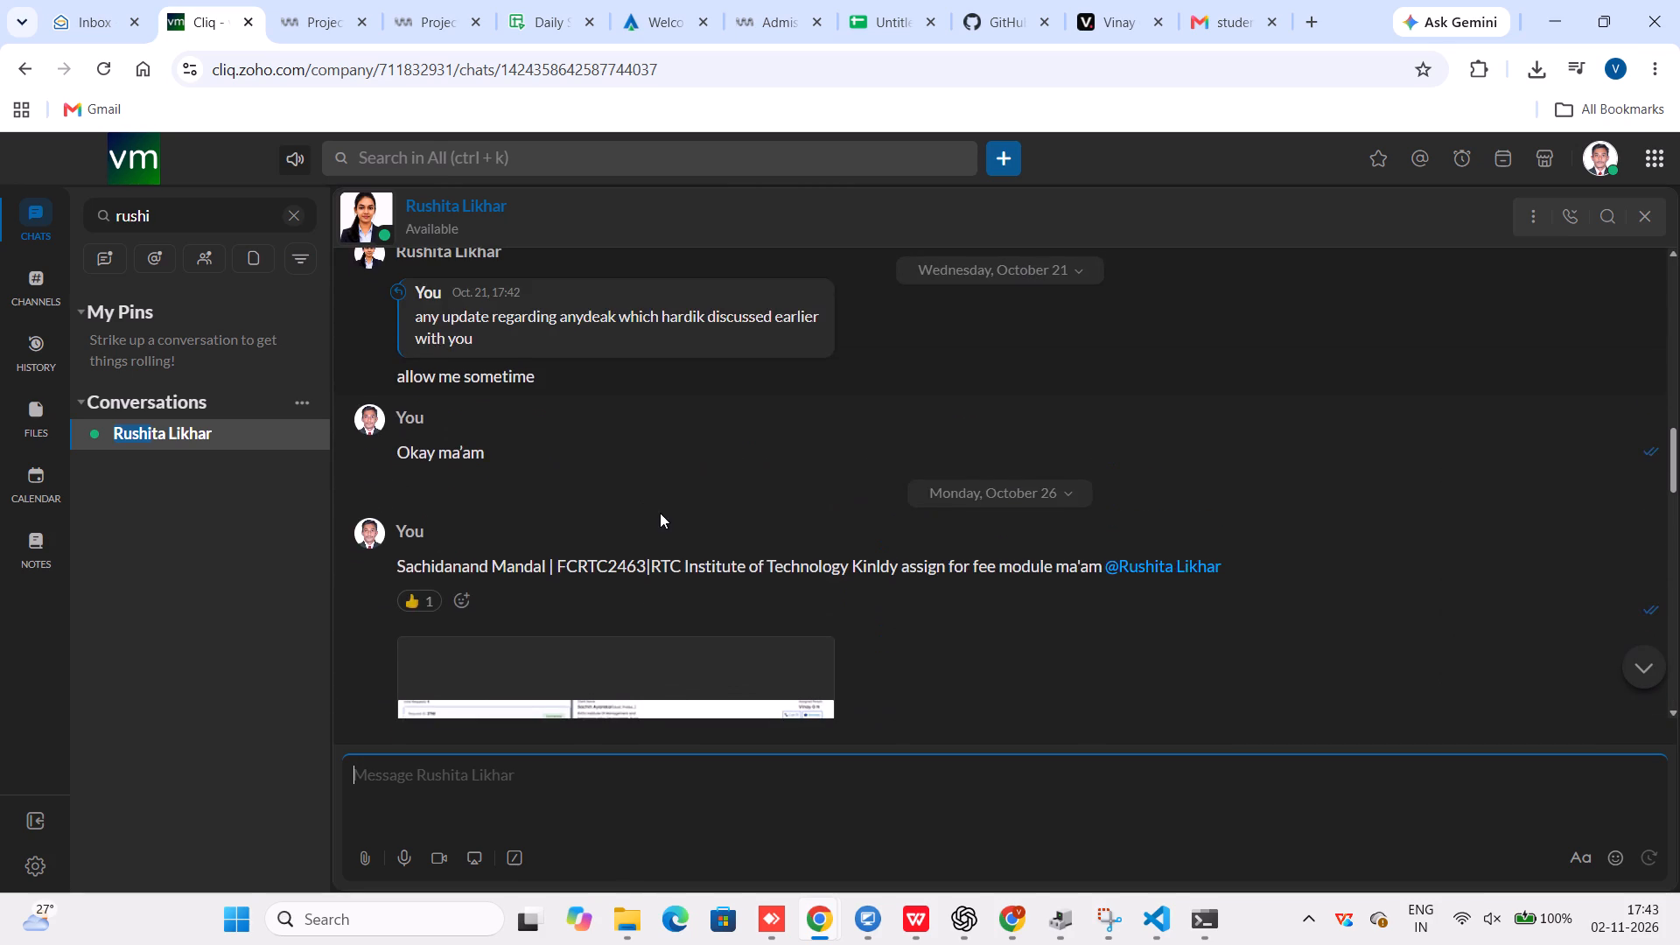
scroll(660, 513, "up", 2)
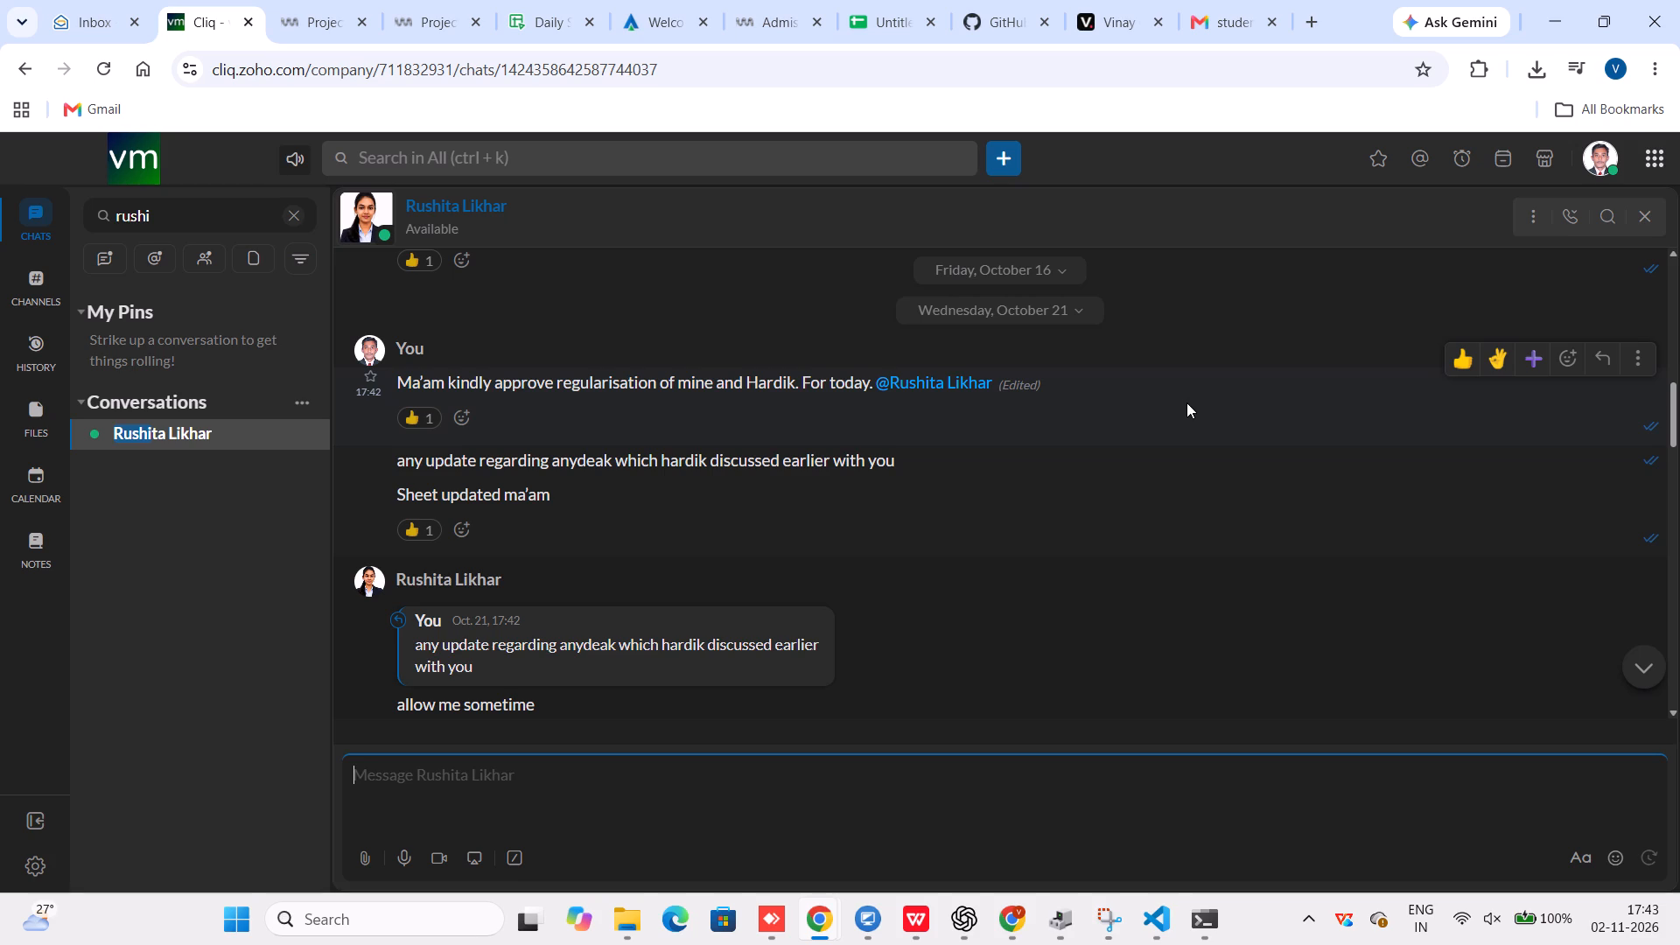
left_click(1648, 361)
left_click(1598, 419)
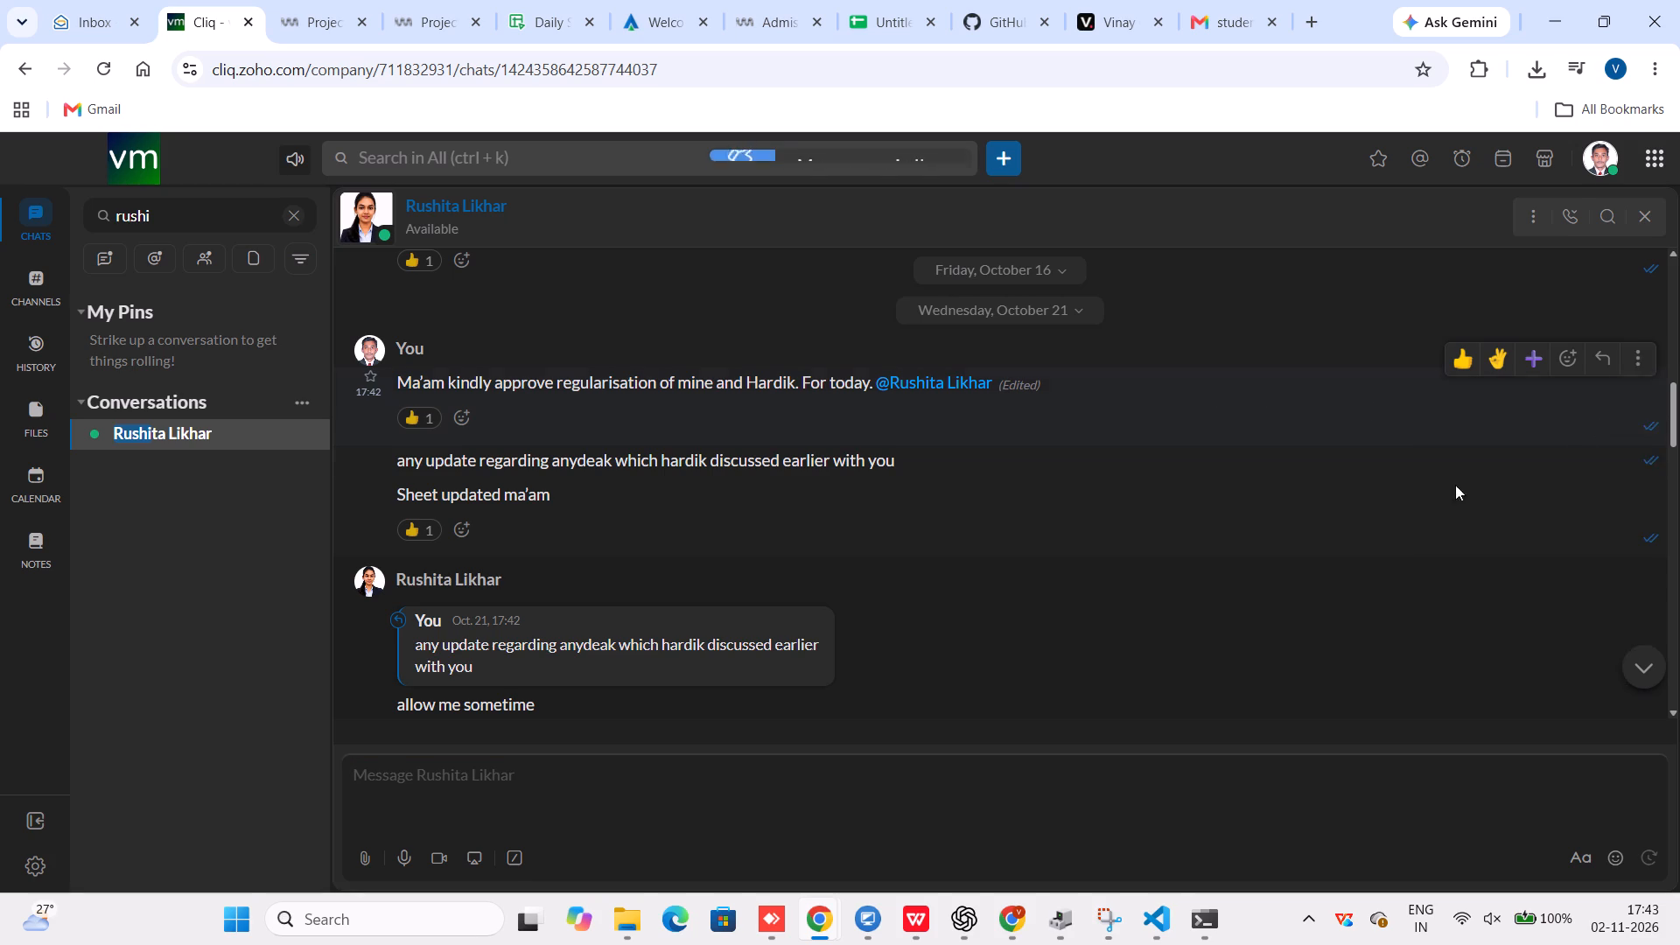
left_click(443, 792)
key("ctrl+v")
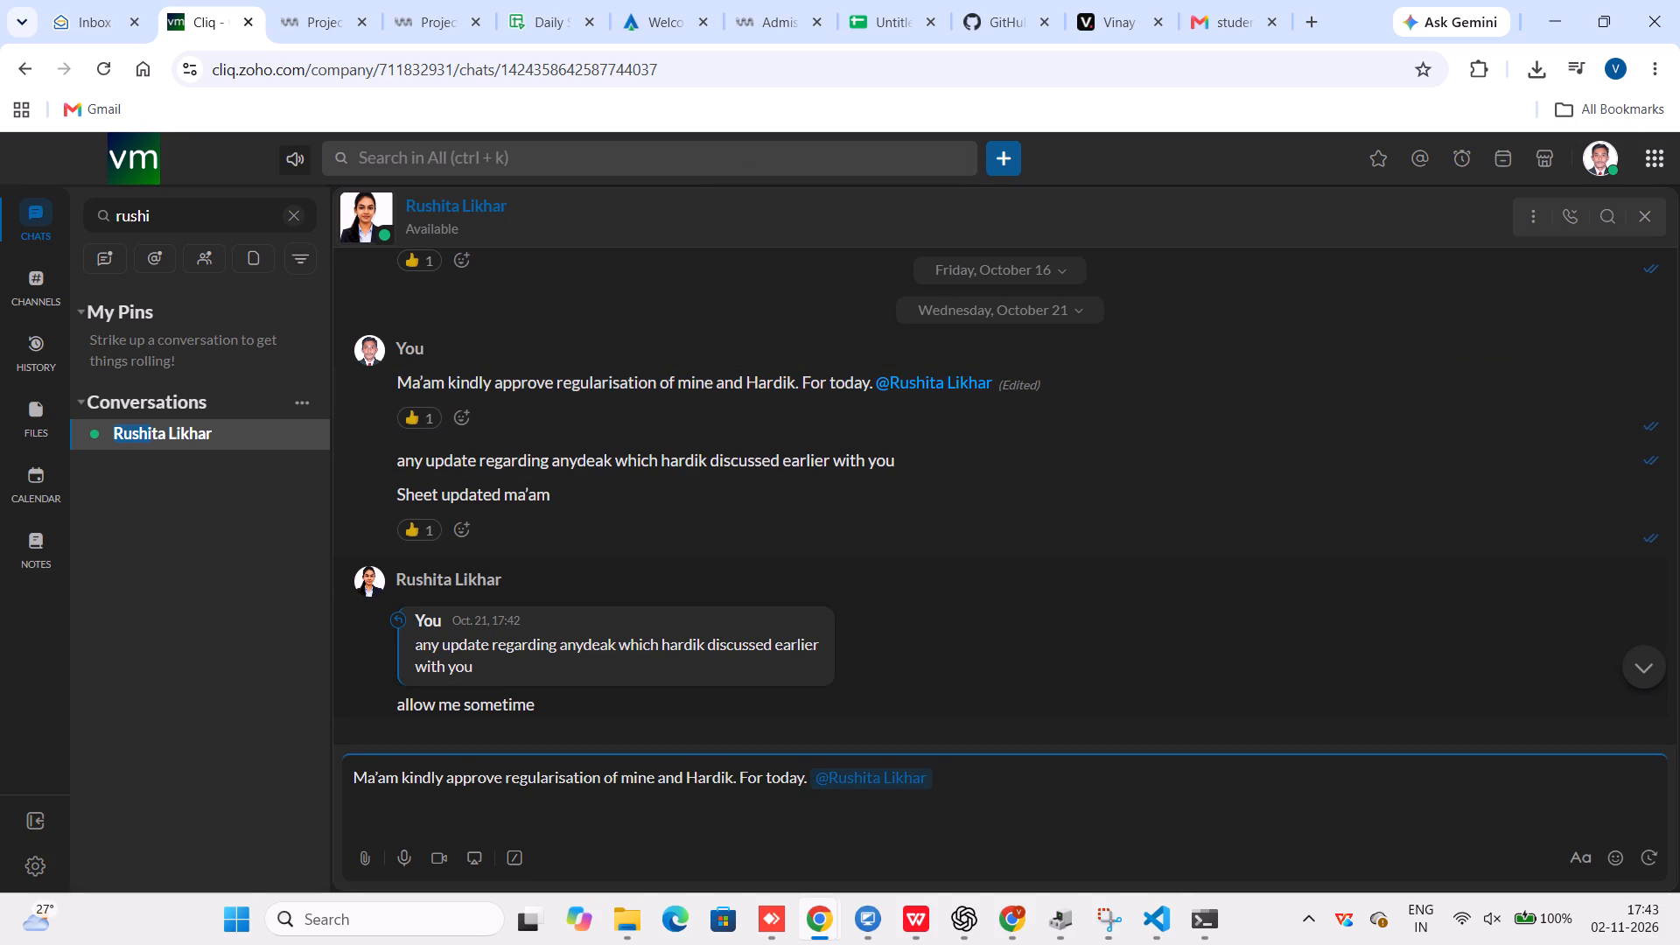
Switch to the Leave Management portal and check the attendance calendar, Attendance Regularization requests and notifications.
left_click(1008, 917)
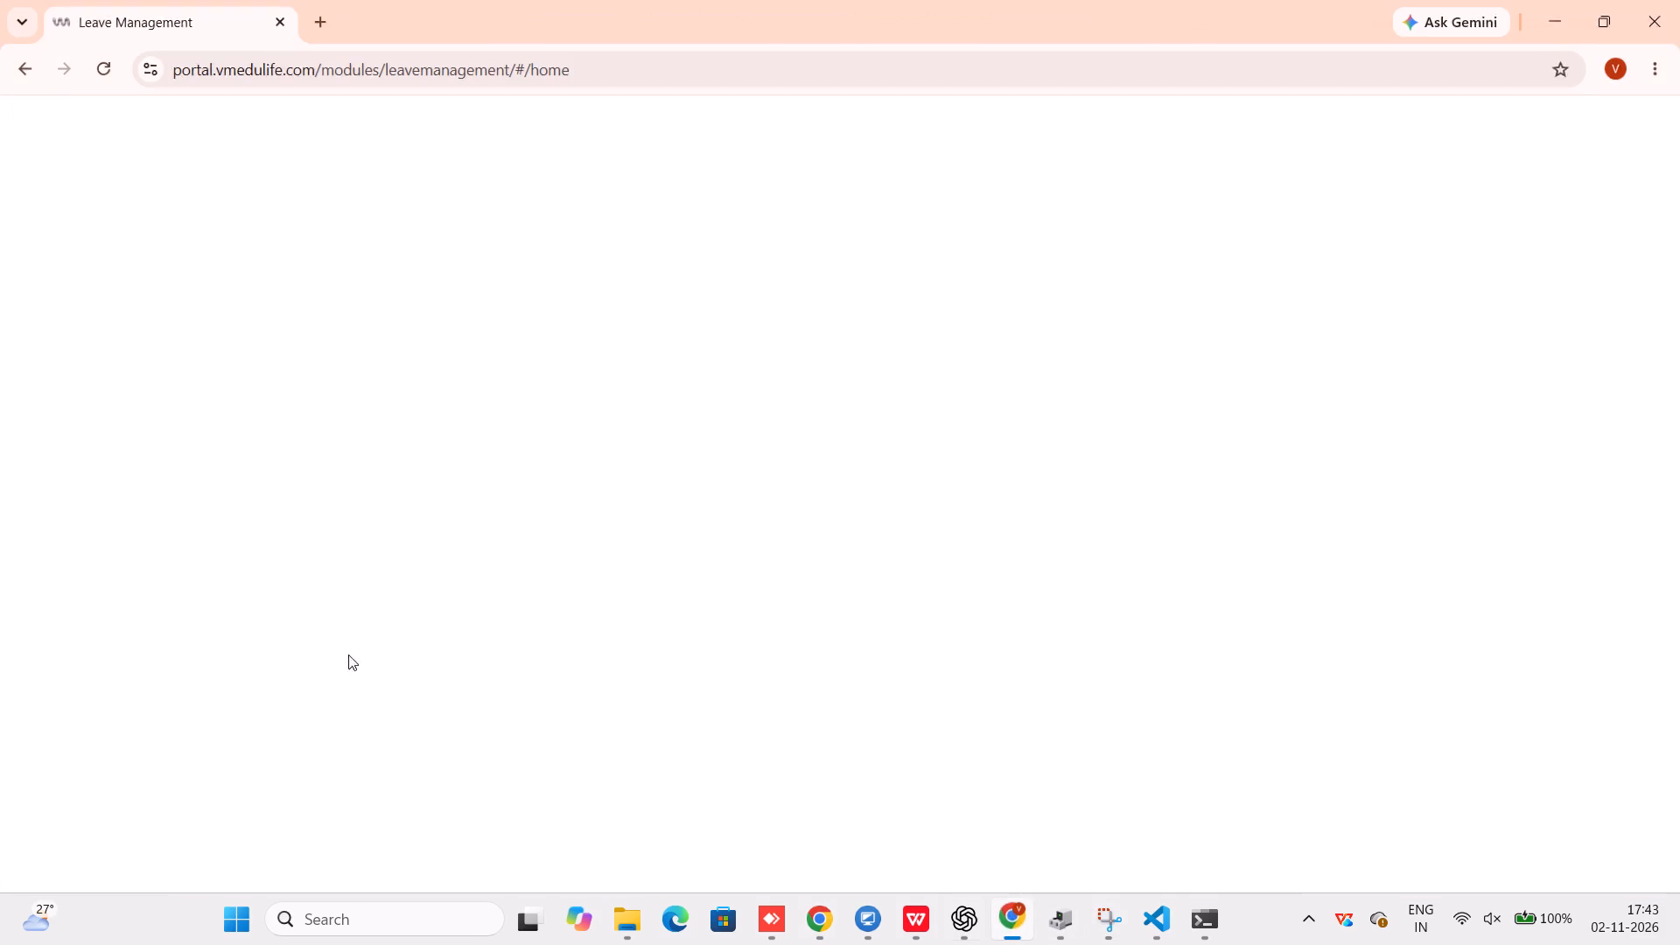
left_click(132, 388)
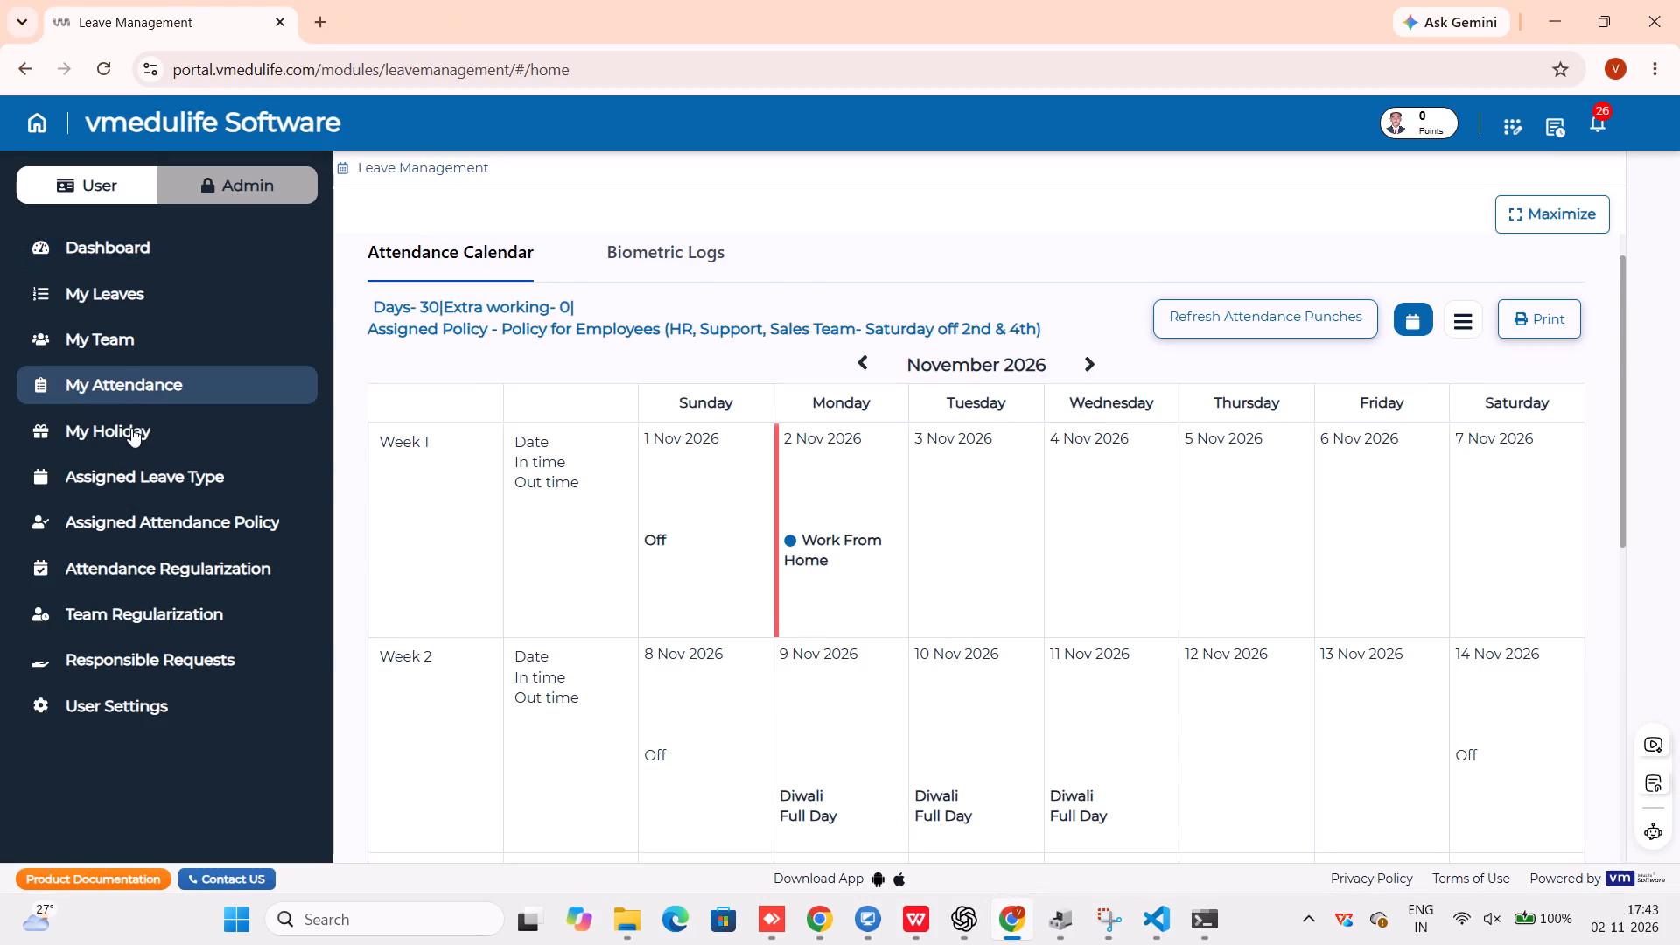
left_click(157, 566)
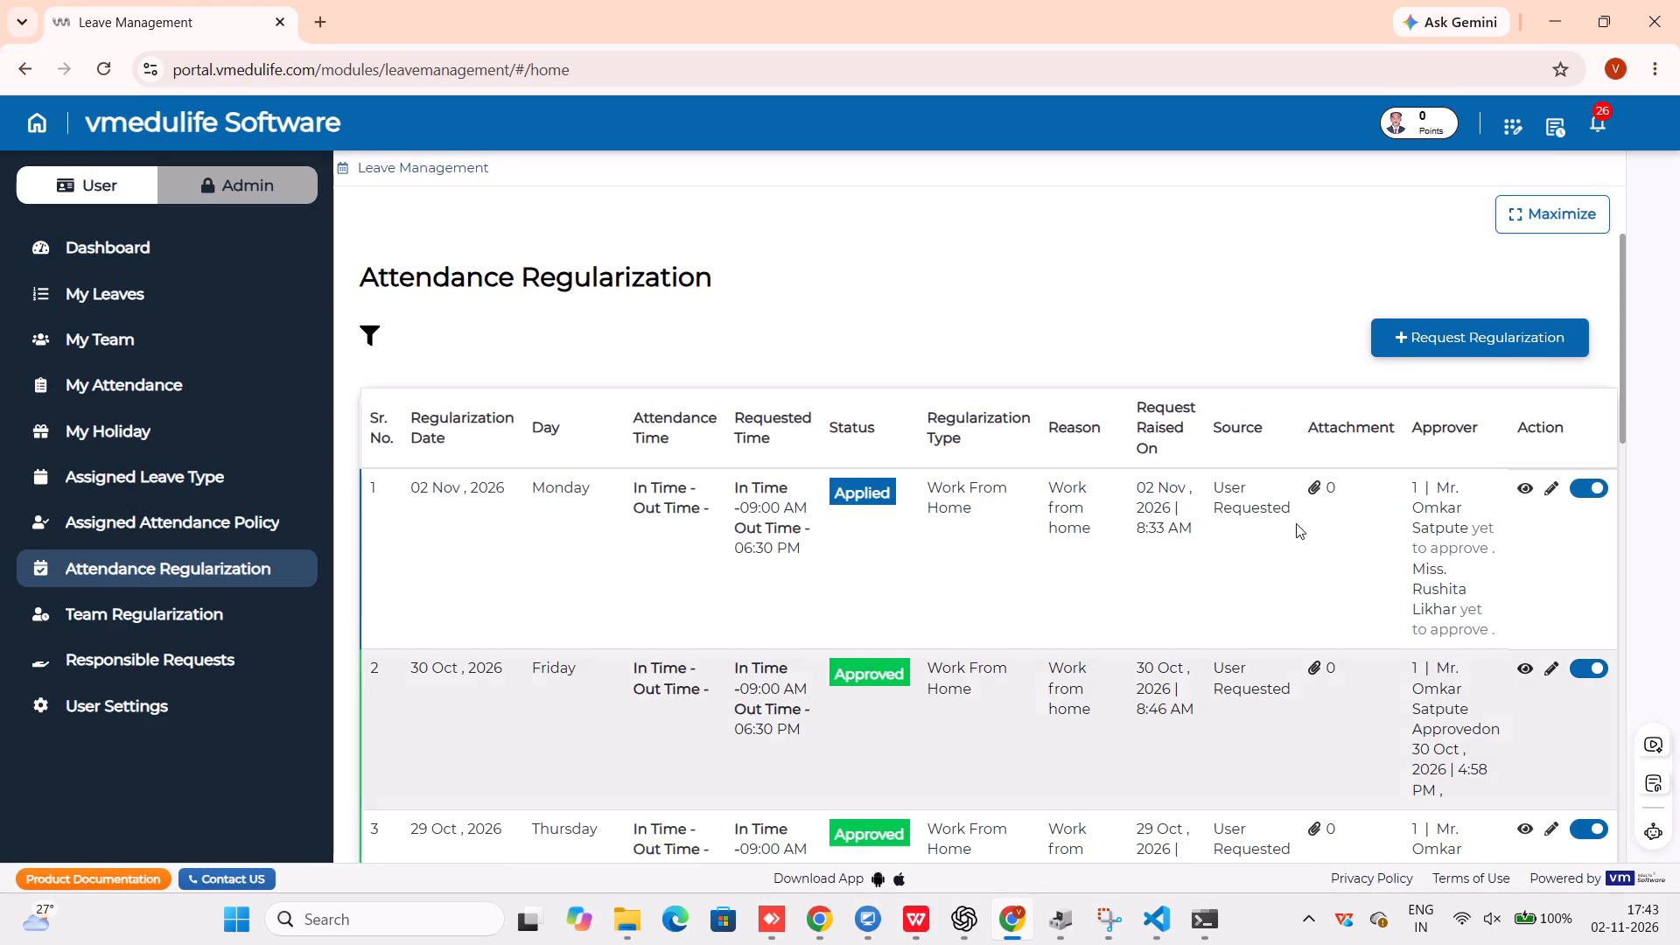
left_click(1611, 122)
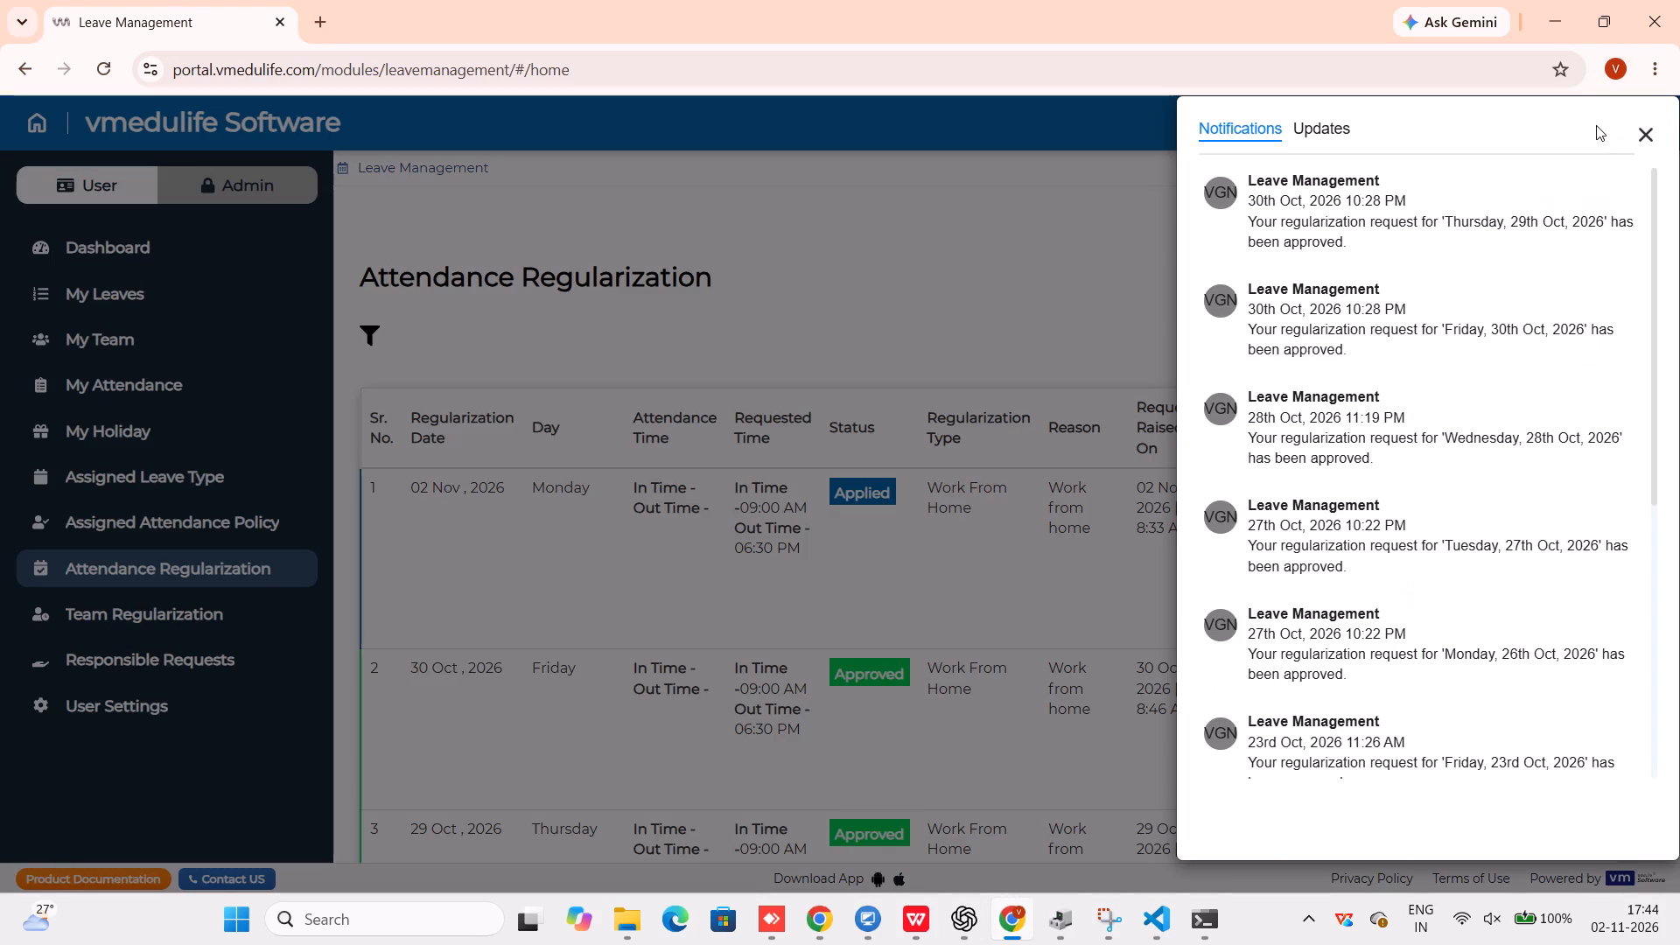
left_click(1633, 127)
left_click(1655, 145)
left_click(1557, 0)
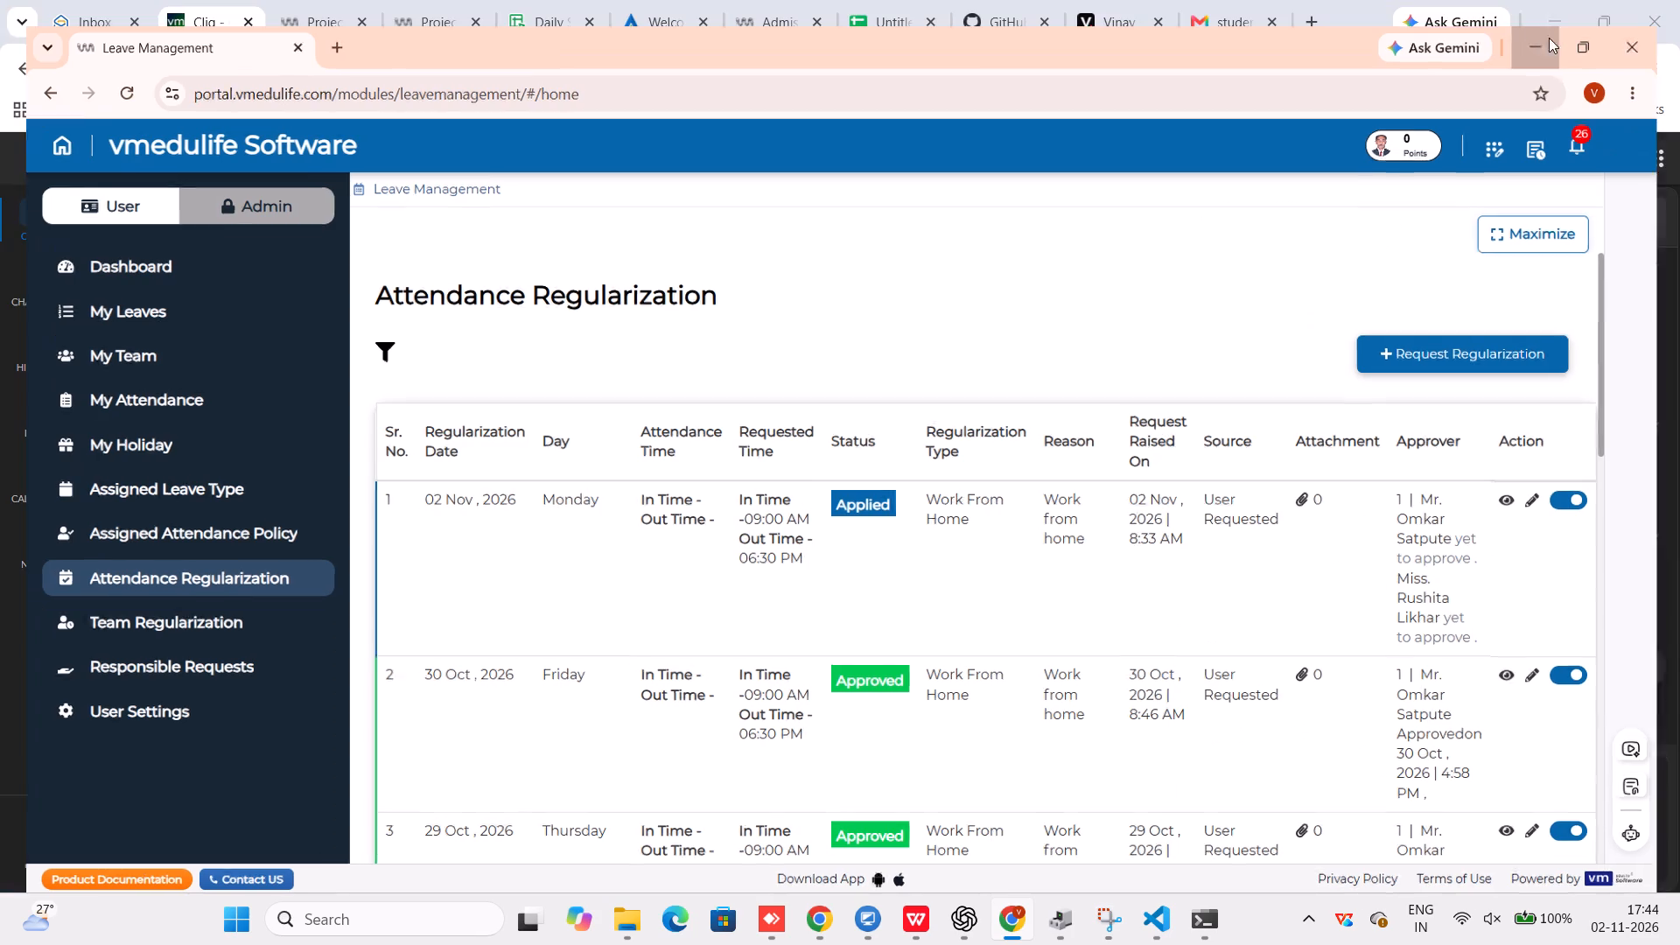
Send the drafted regularisation approval request in Cliq and close the conversation.
key("Return")
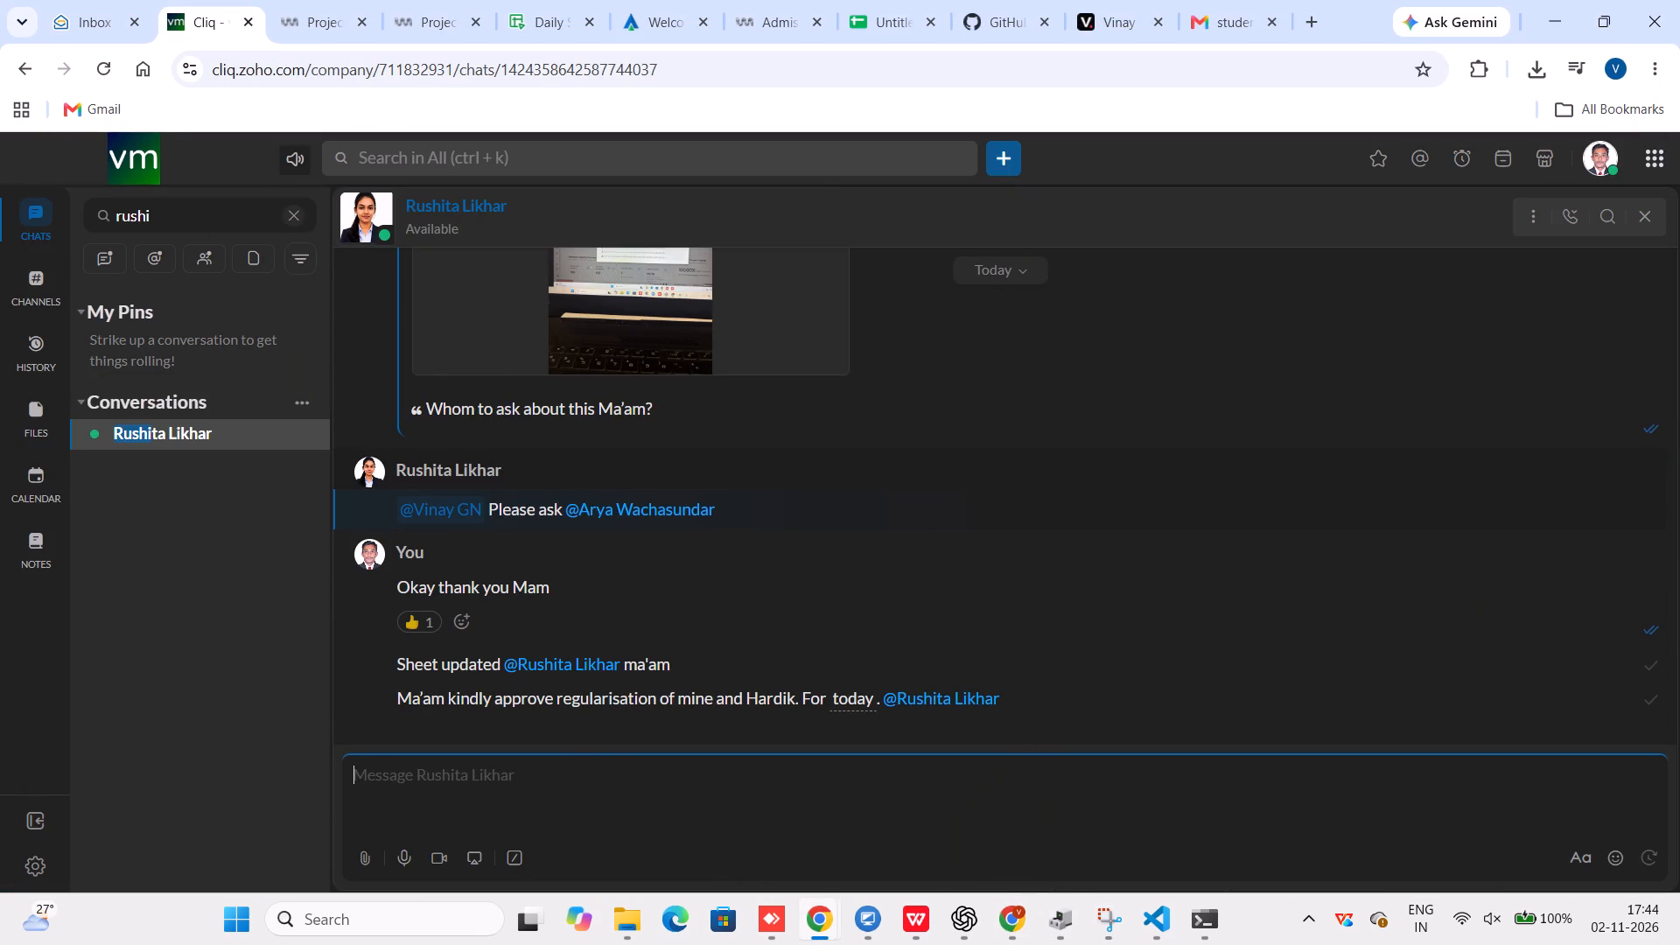
left_click(1648, 214)
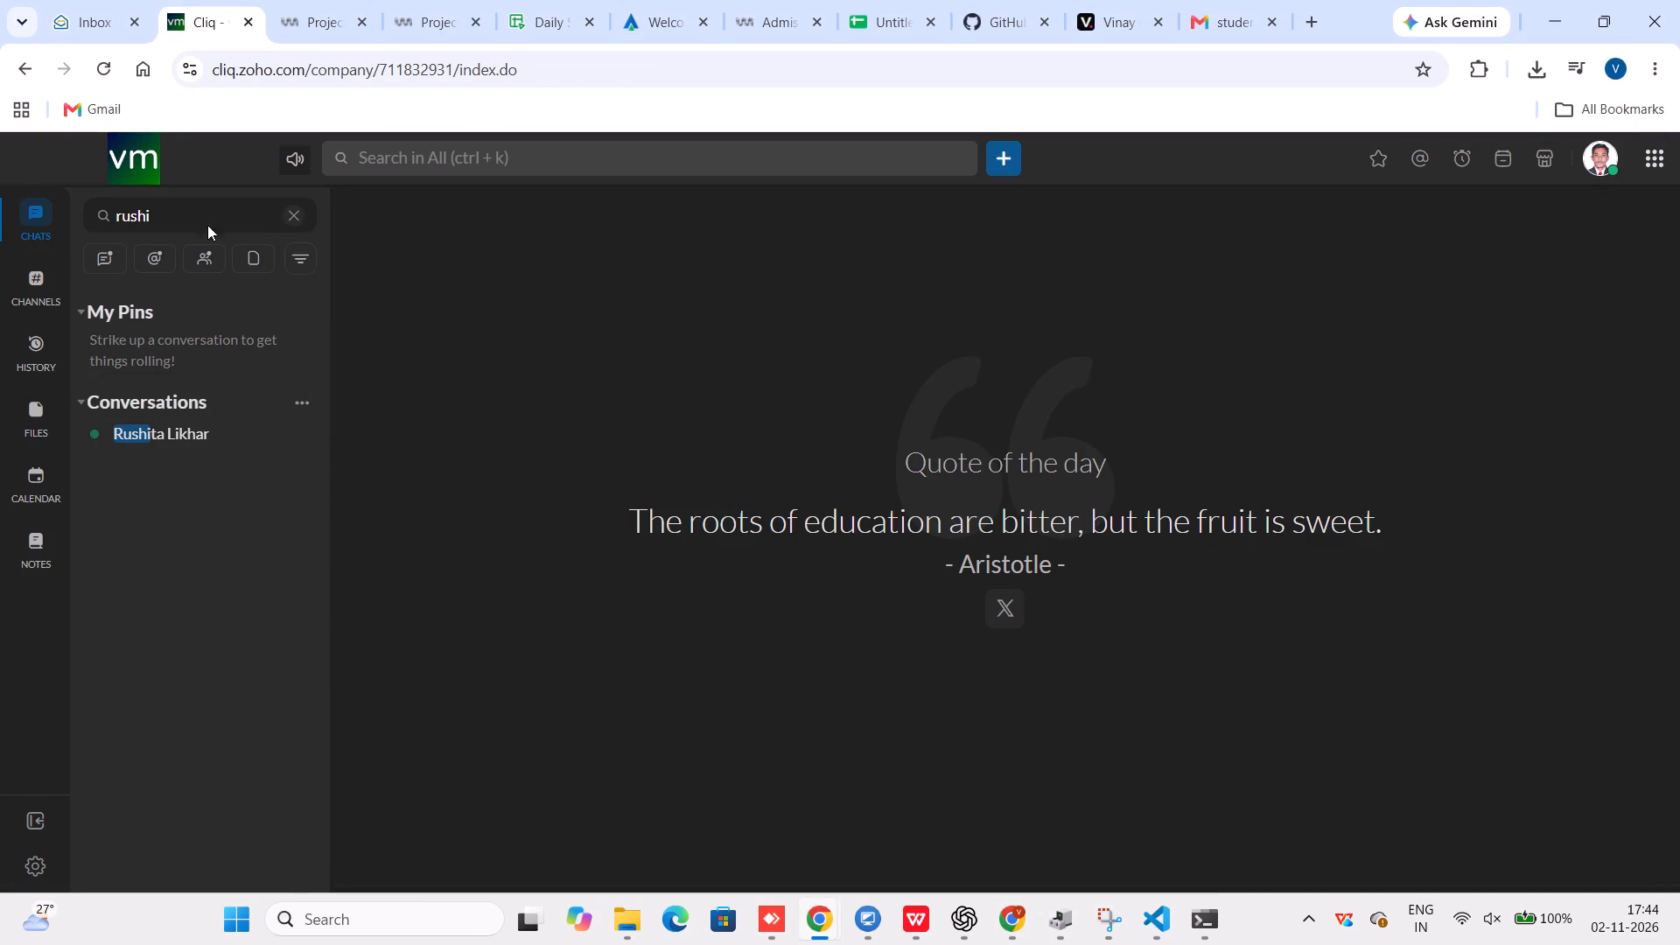
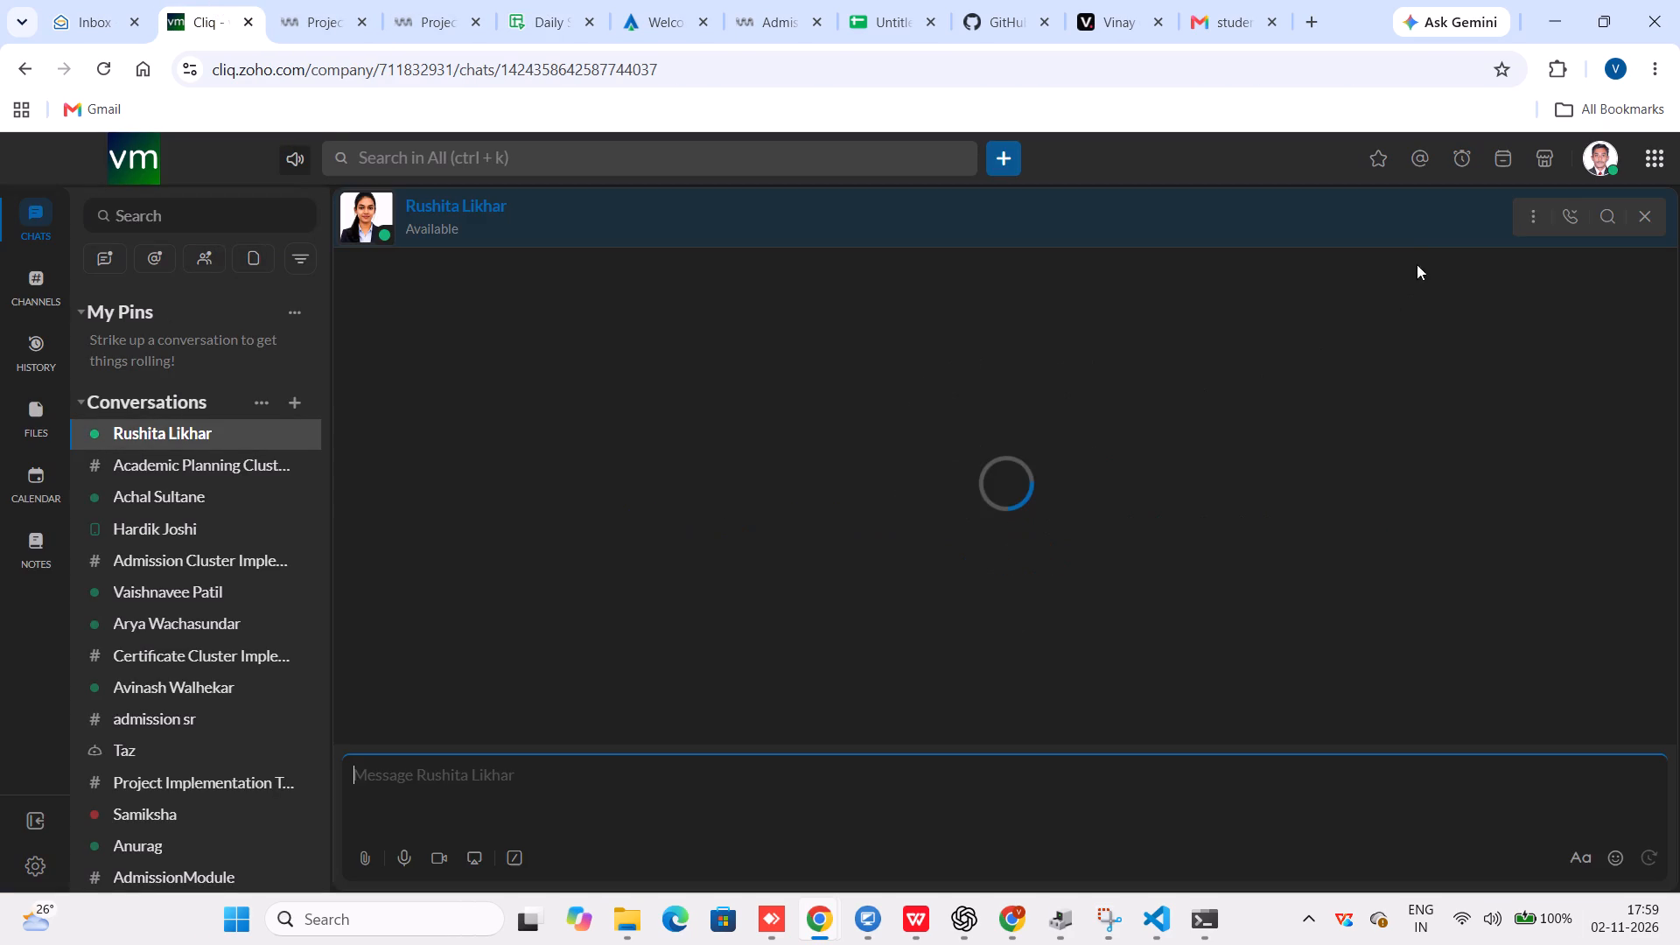
Start an audio call with the colleague in the open conversation, move the call window aside and close the chat.
left_click(1569, 213)
left_click(1550, 258)
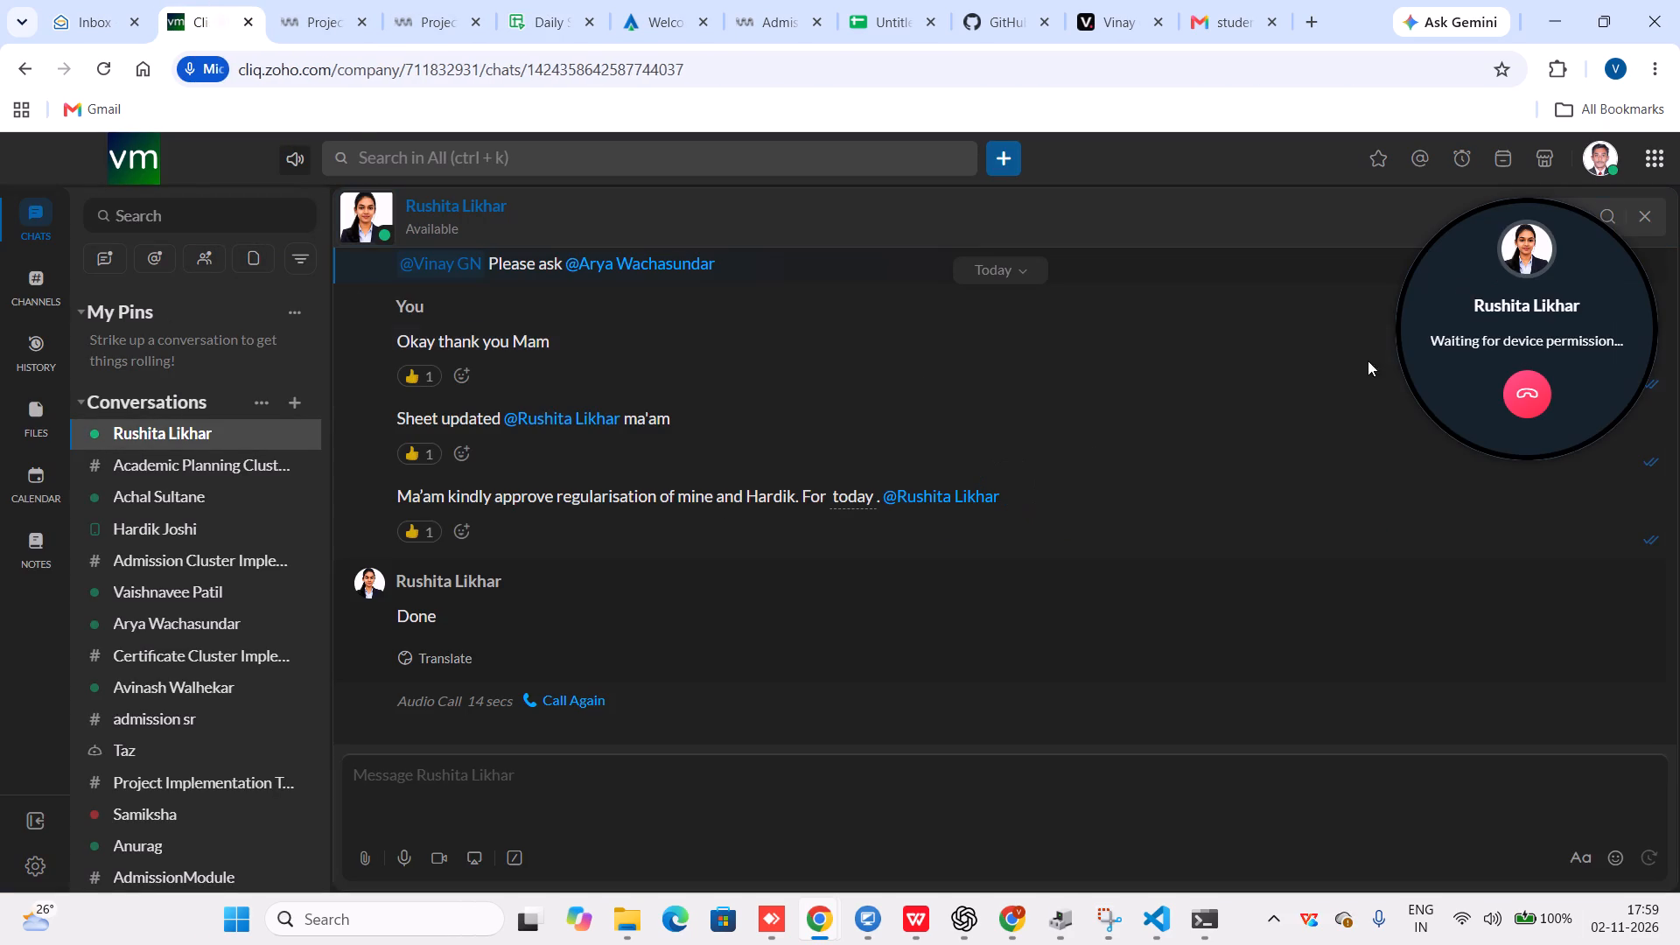
left_click_drag(1552, 296, 1432, 377)
left_click(1642, 218)
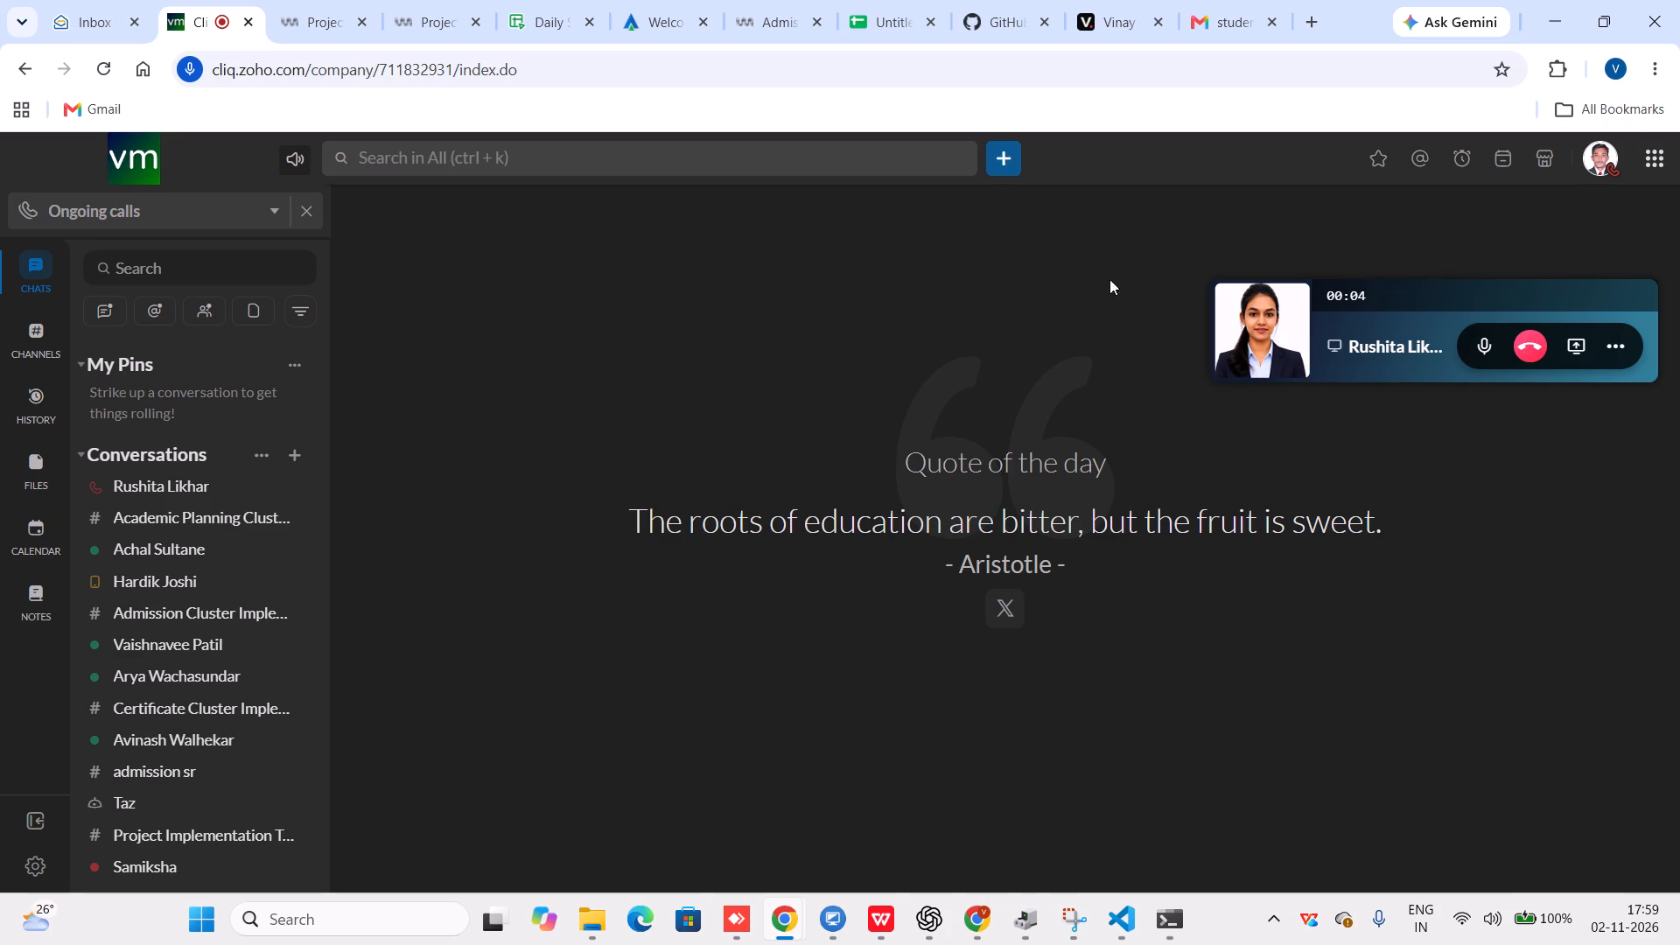
Expand the ongoing Cliq call to view the colleague's shared screen of the Daily SR Tracking Sheet.
left_click(523, 0)
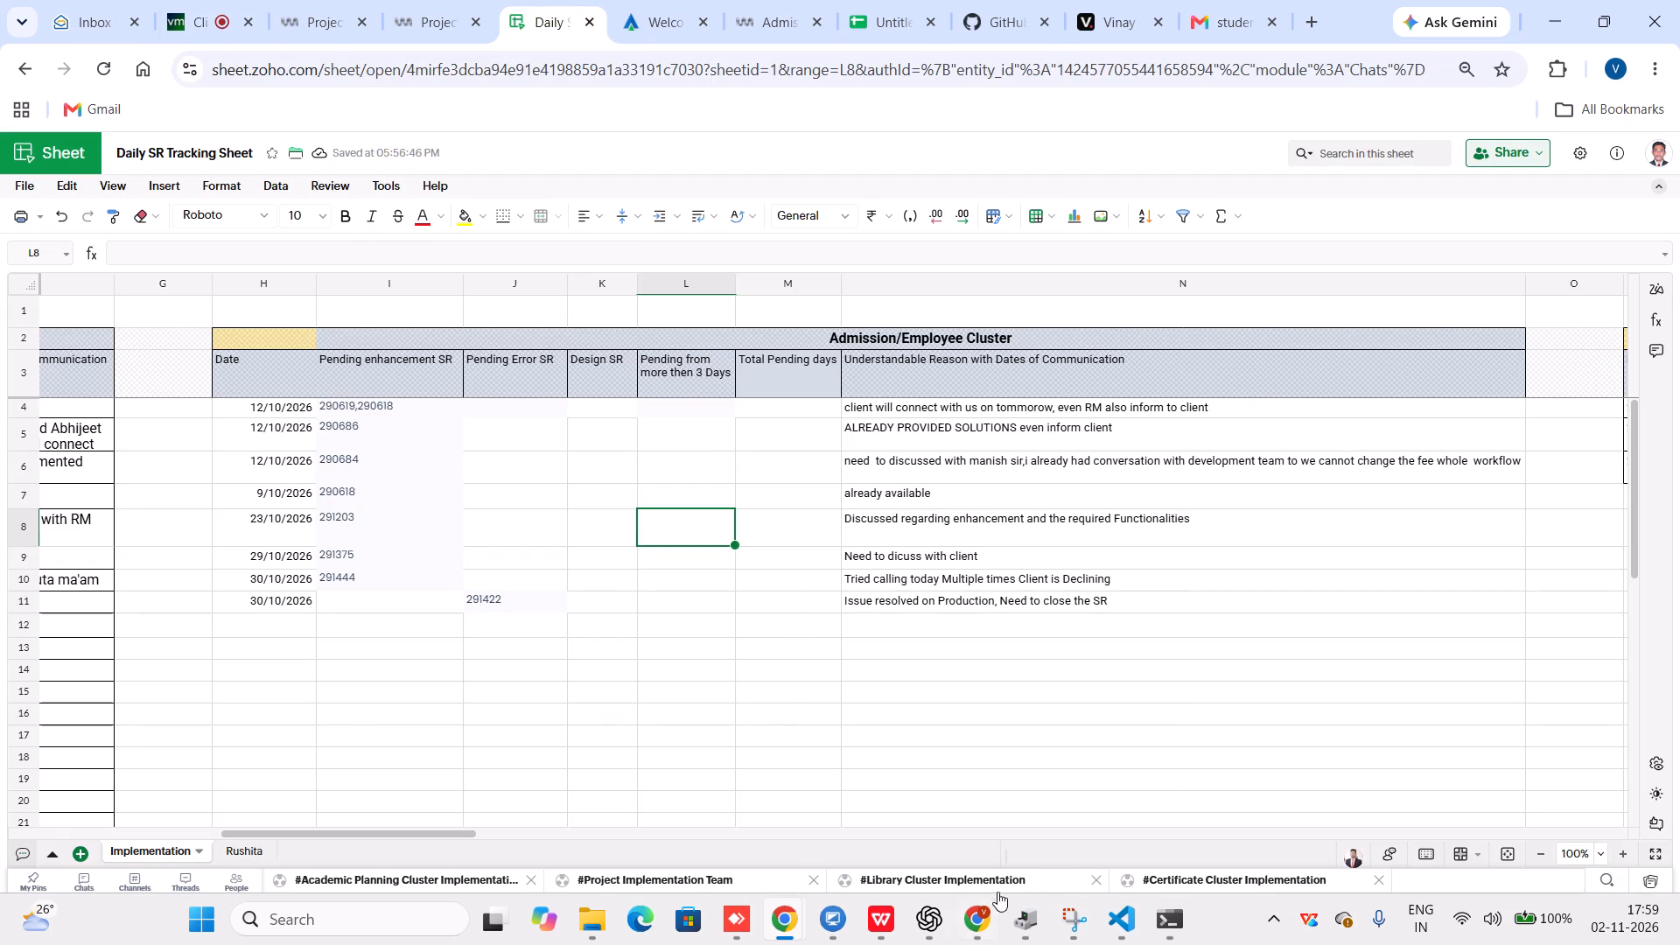
left_click(178, 0)
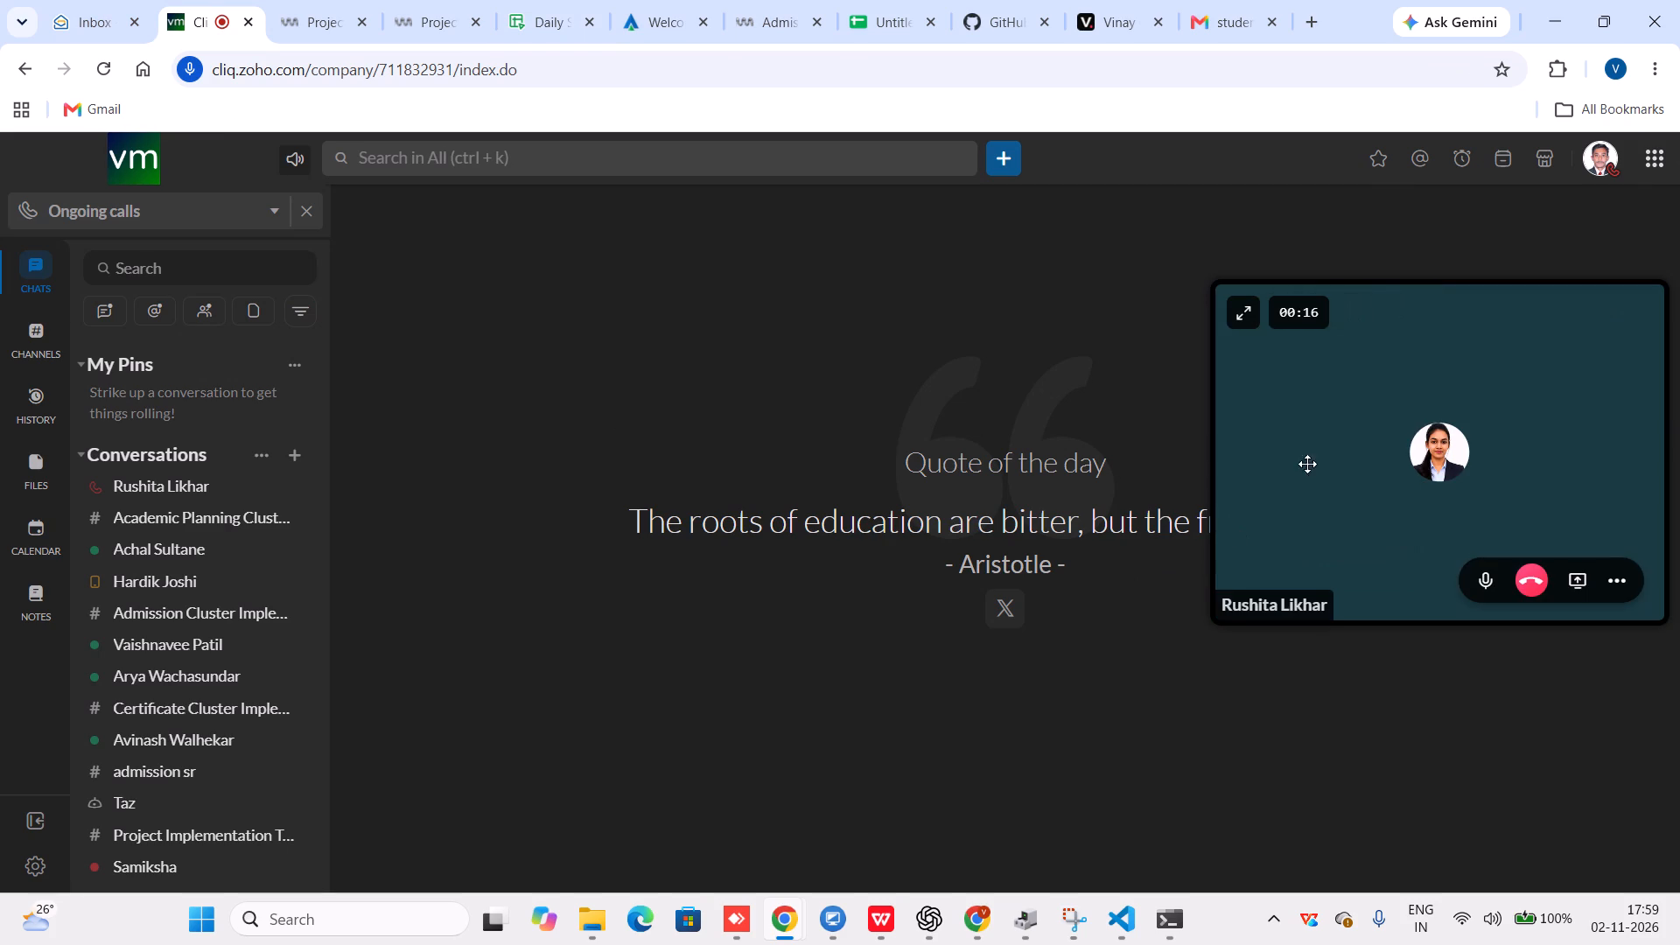
left_click(1252, 318)
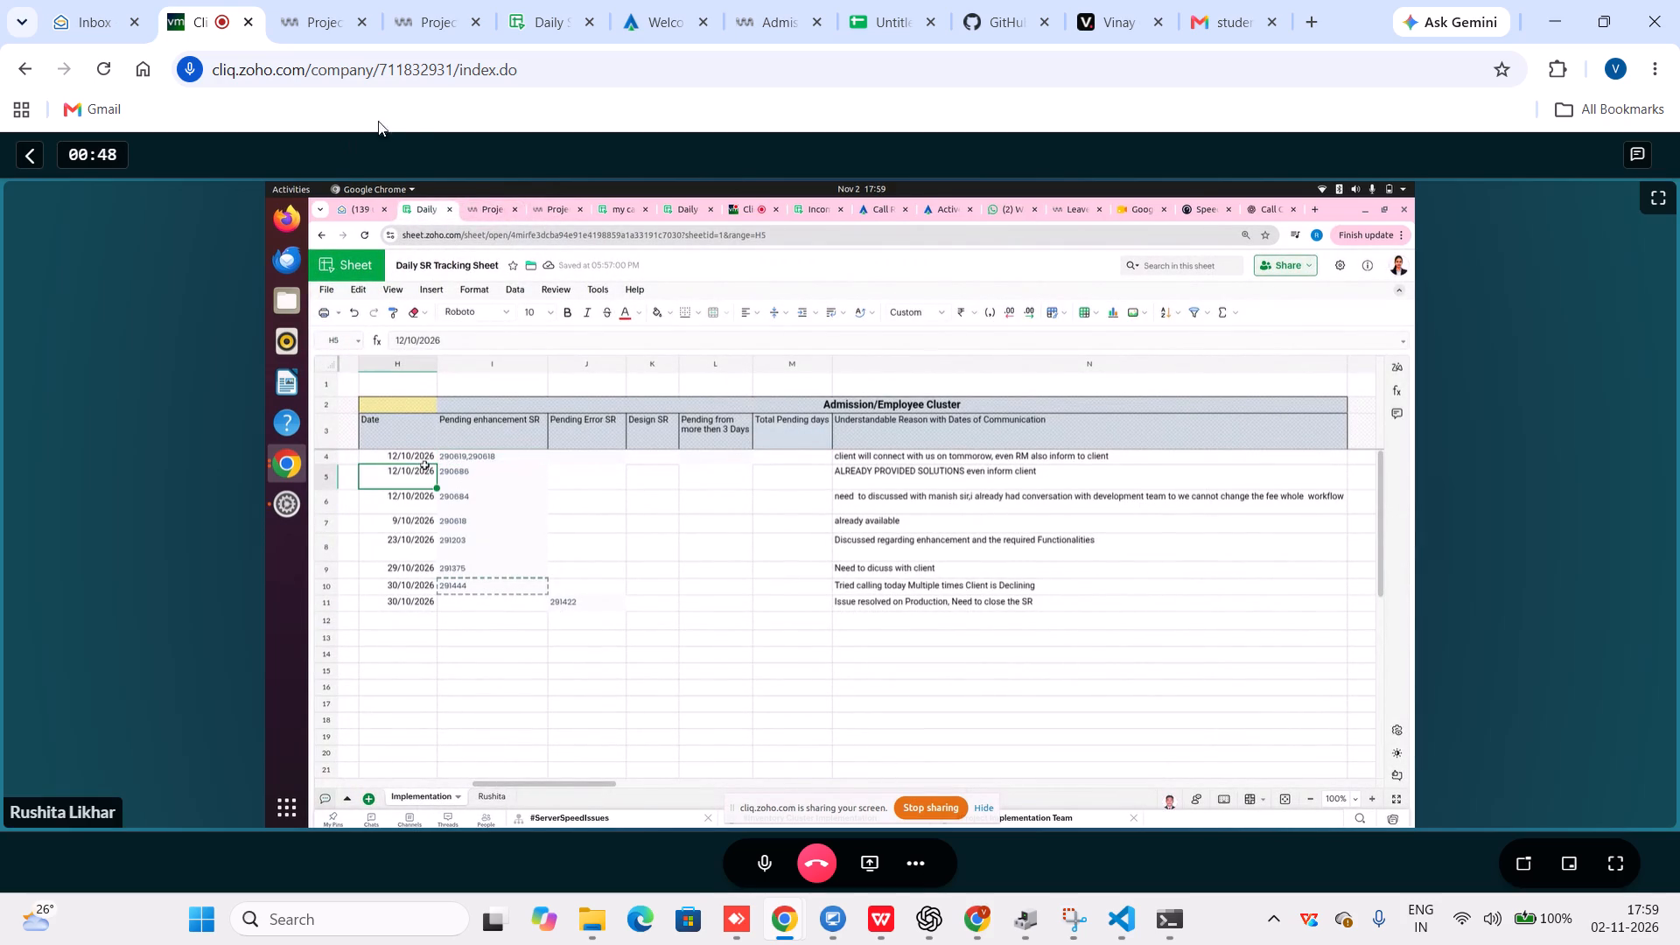
Find service request 290619 in the project management portal and check its creation and client approval dates.
left_click(454, 0)
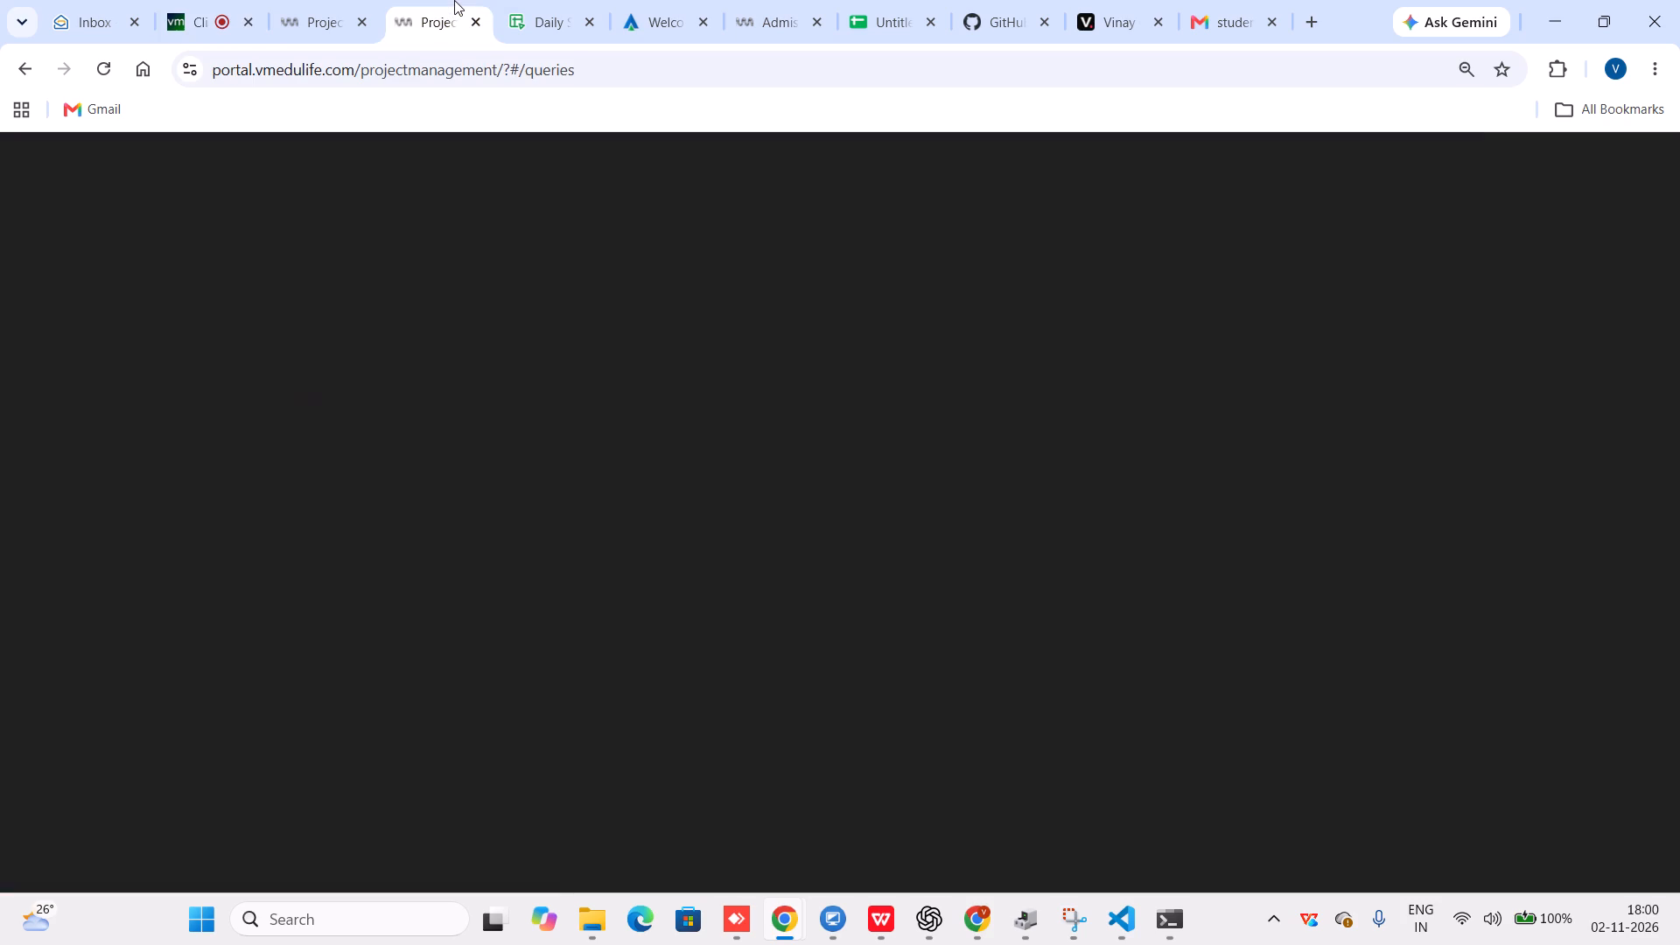
scroll(553, 277, "up", 6)
left_click(514, 0)
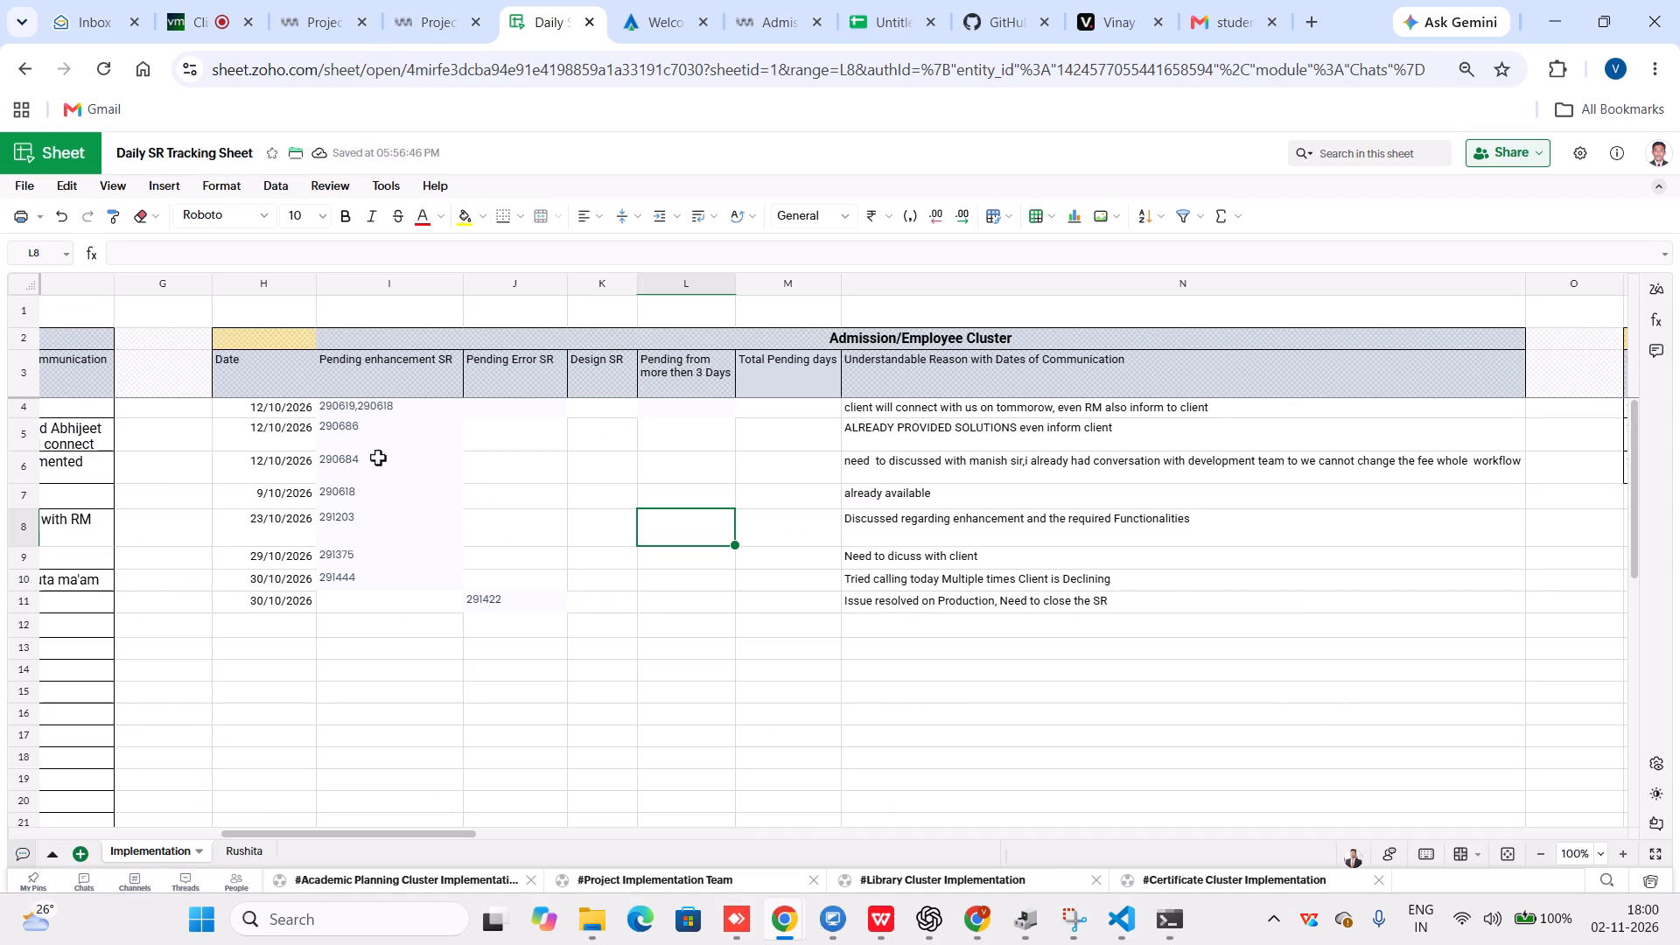
left_click(359, 0)
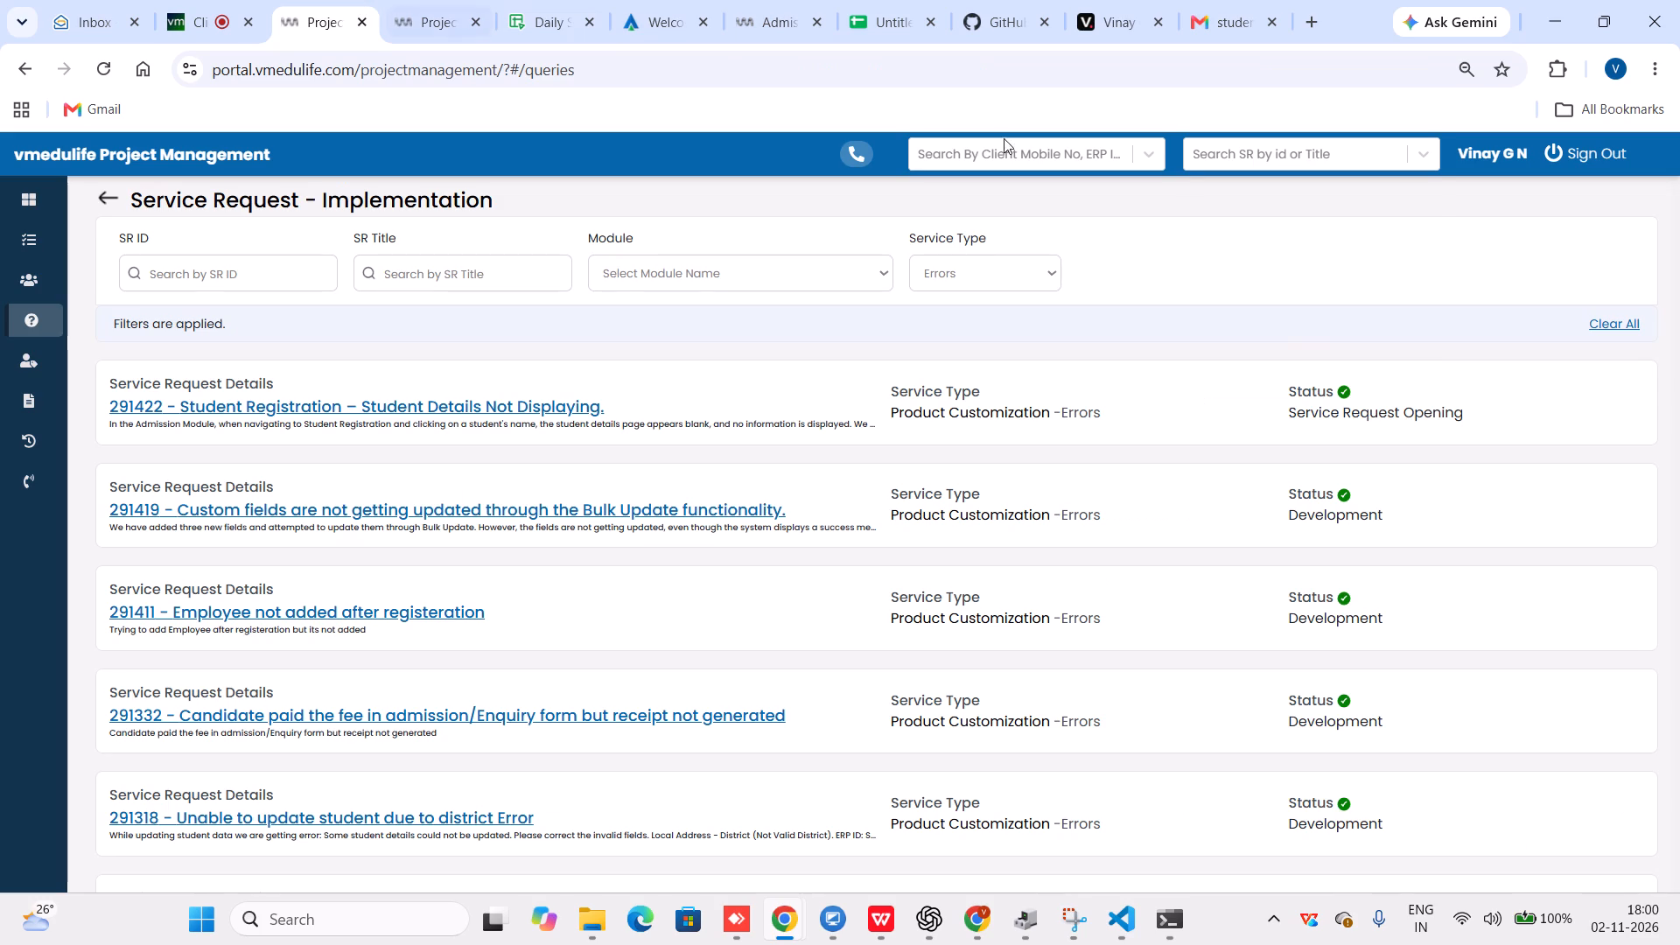
left_click(1200, 151)
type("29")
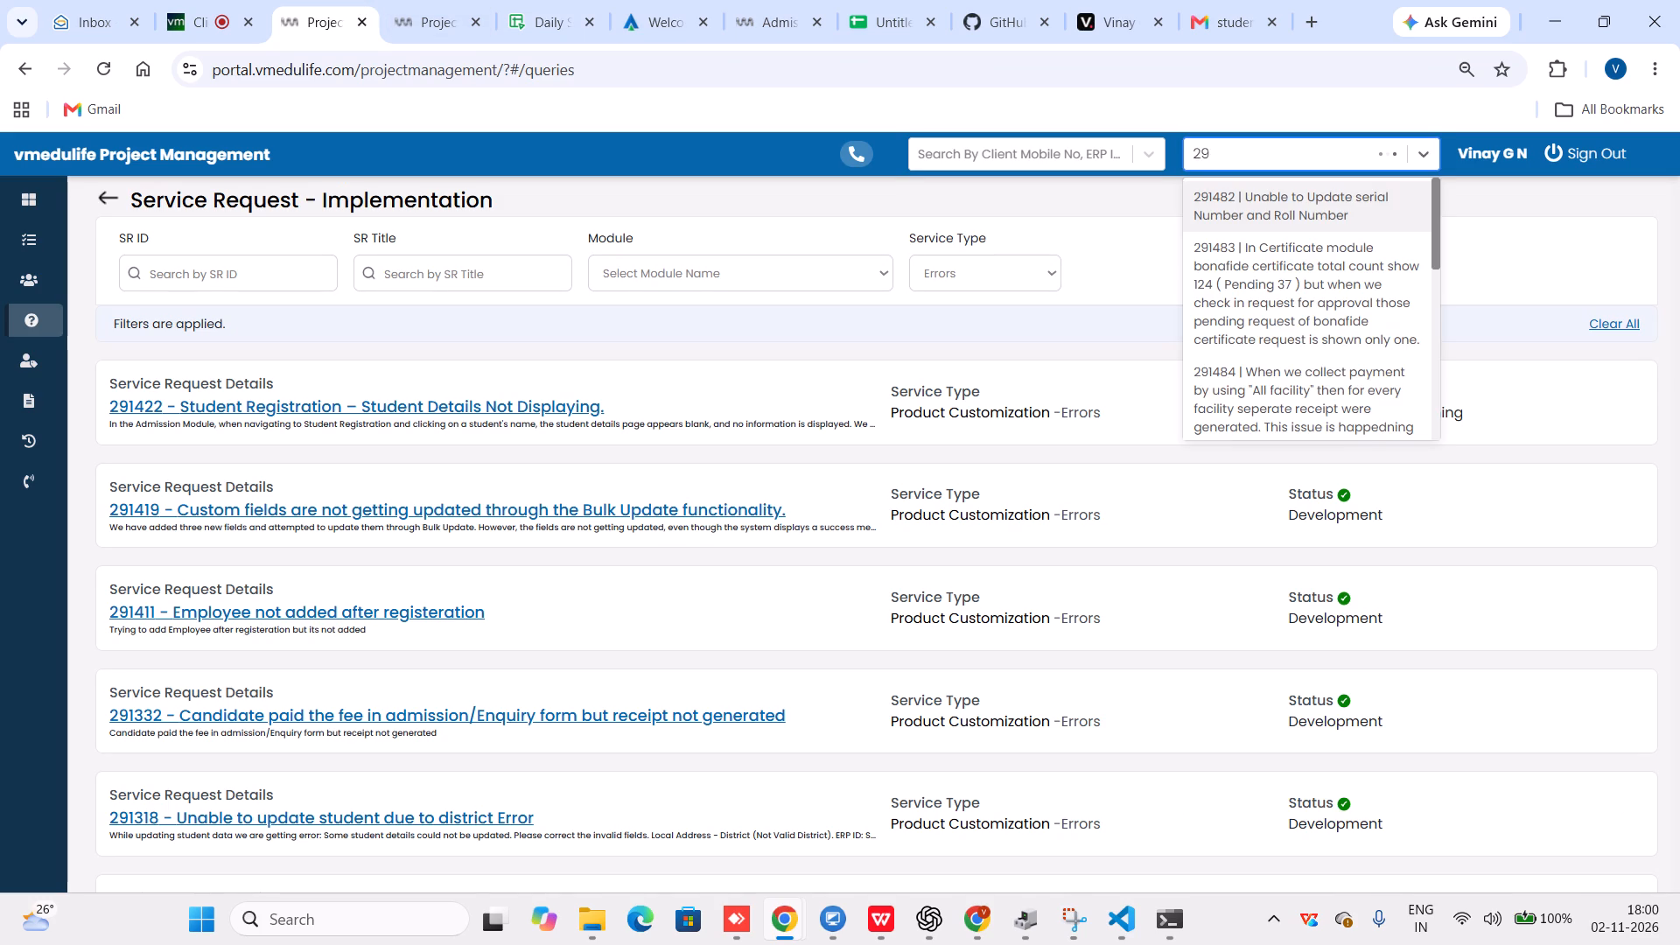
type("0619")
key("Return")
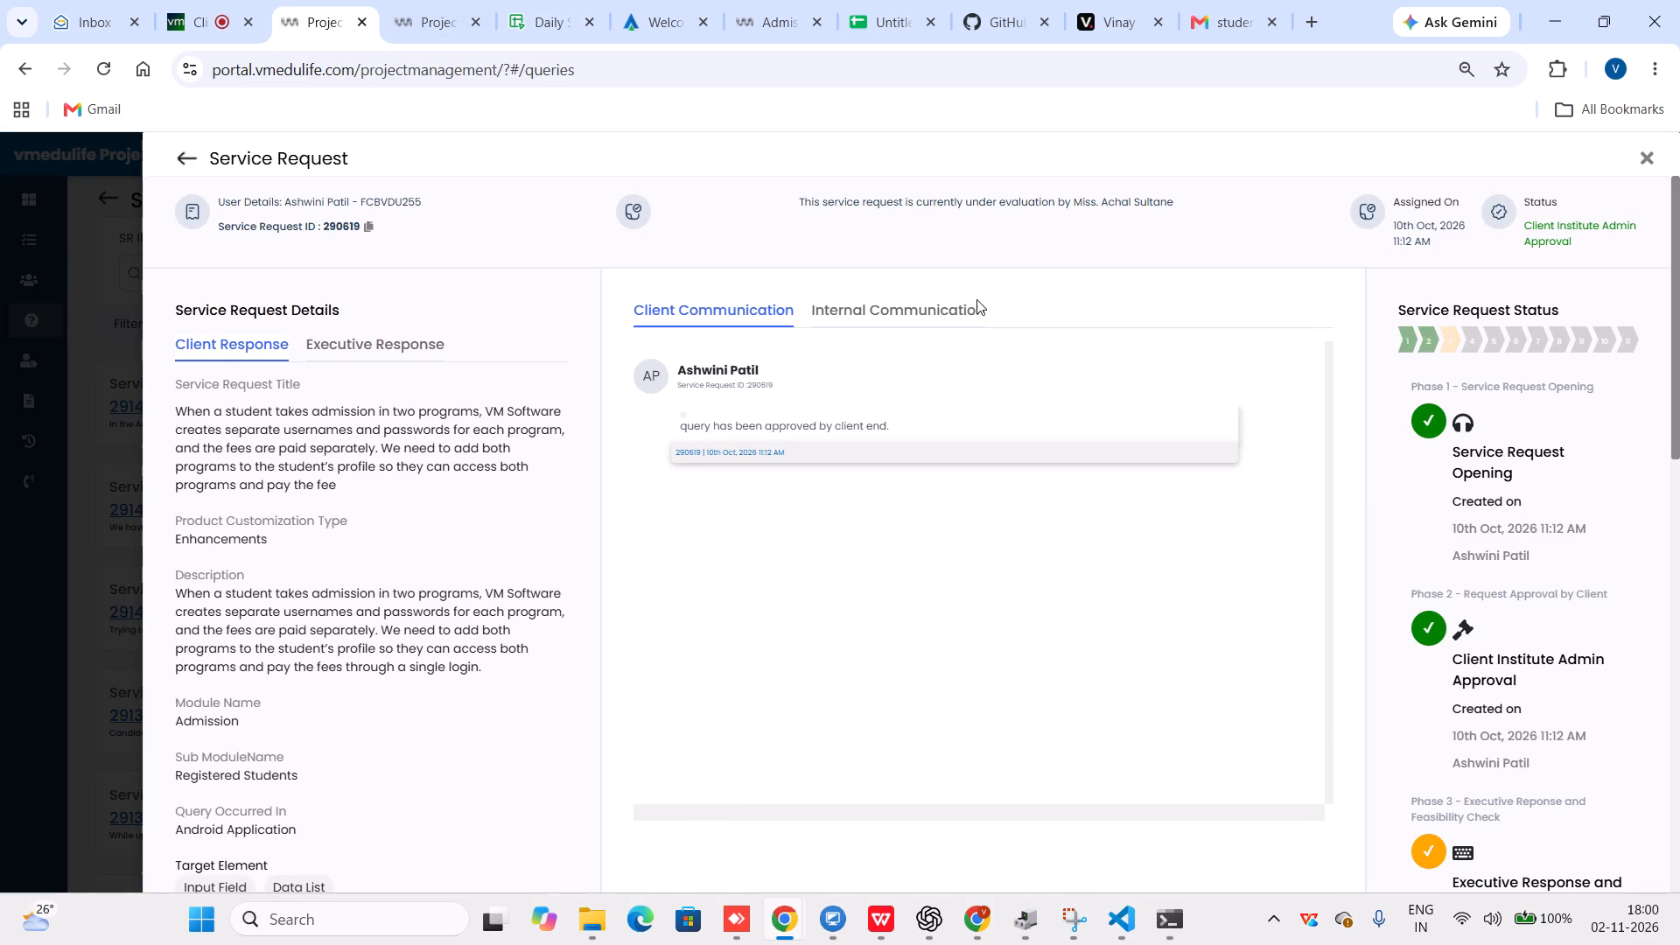
scroll(1484, 728, "down", 2)
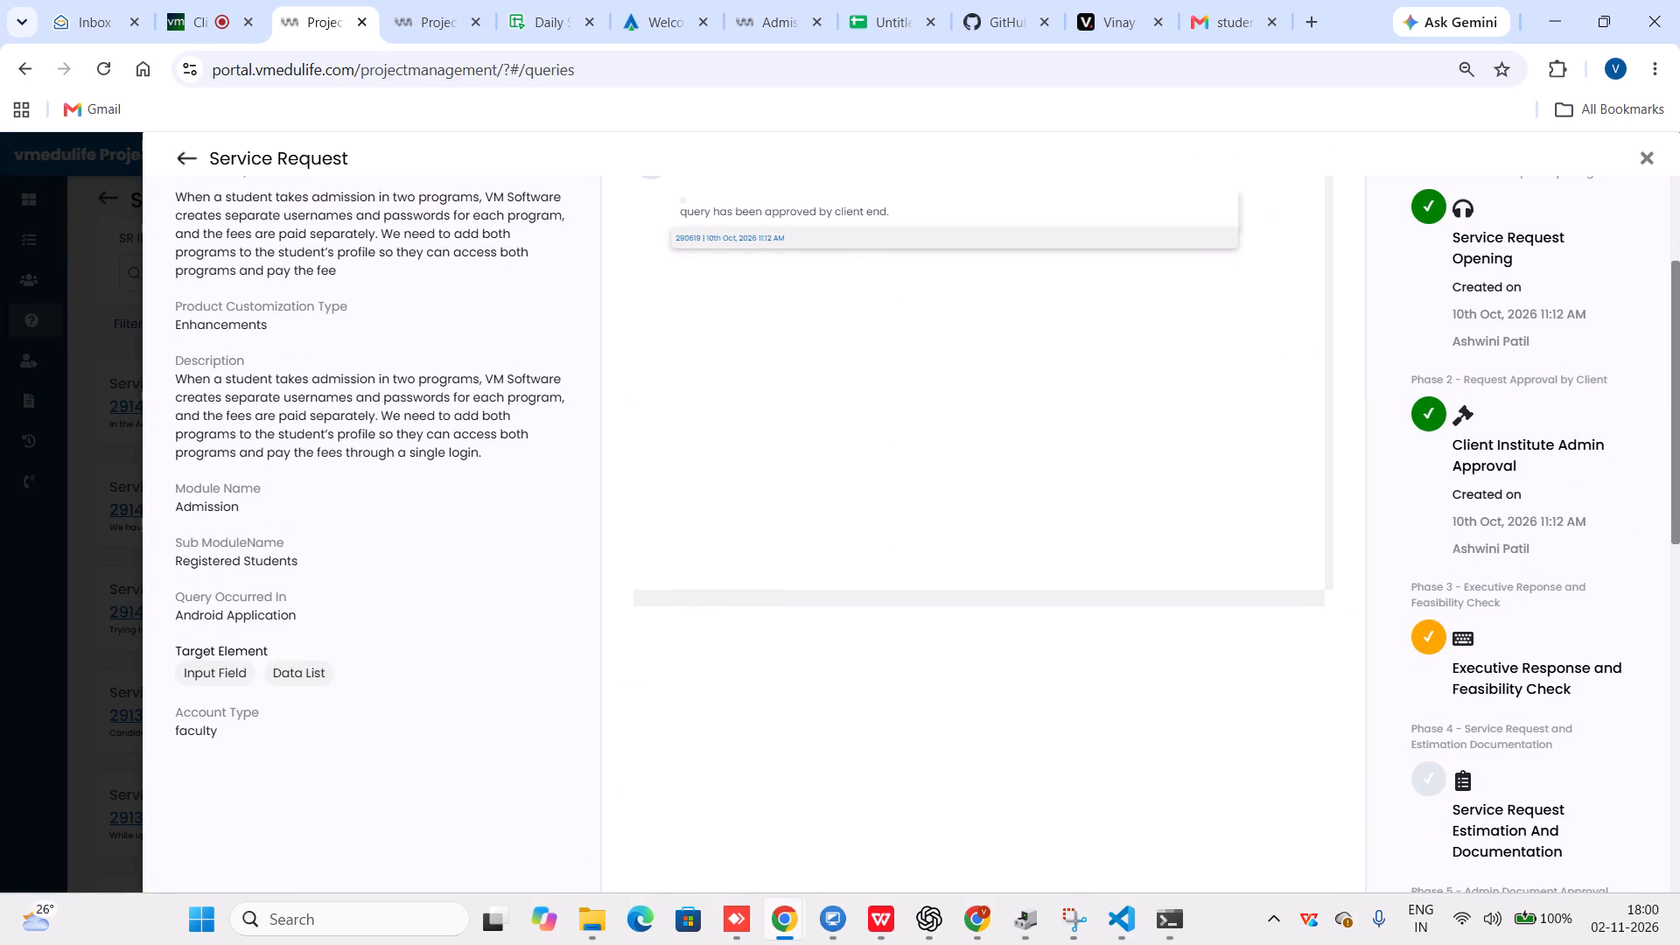
left_click_drag(1457, 519, 1519, 512)
scroll(1508, 545, "up", 5)
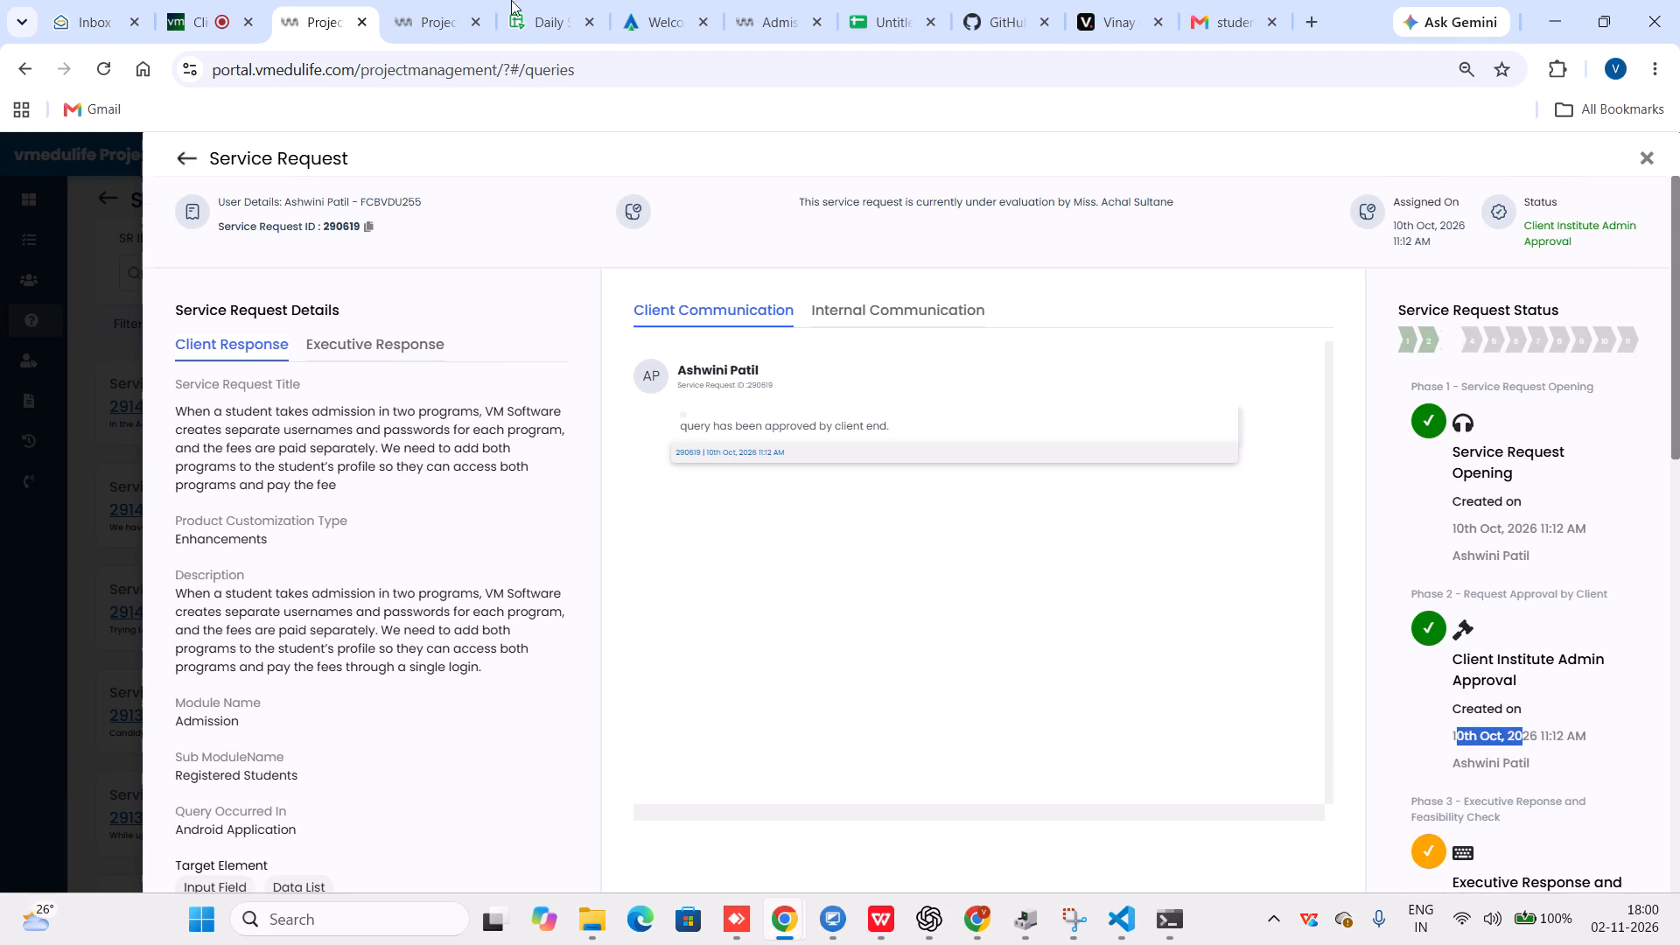
Return to the colleague's shared screen in the Cliq call, and recheck the phase dates of service request 290619 in the portal.
left_click(229, 0)
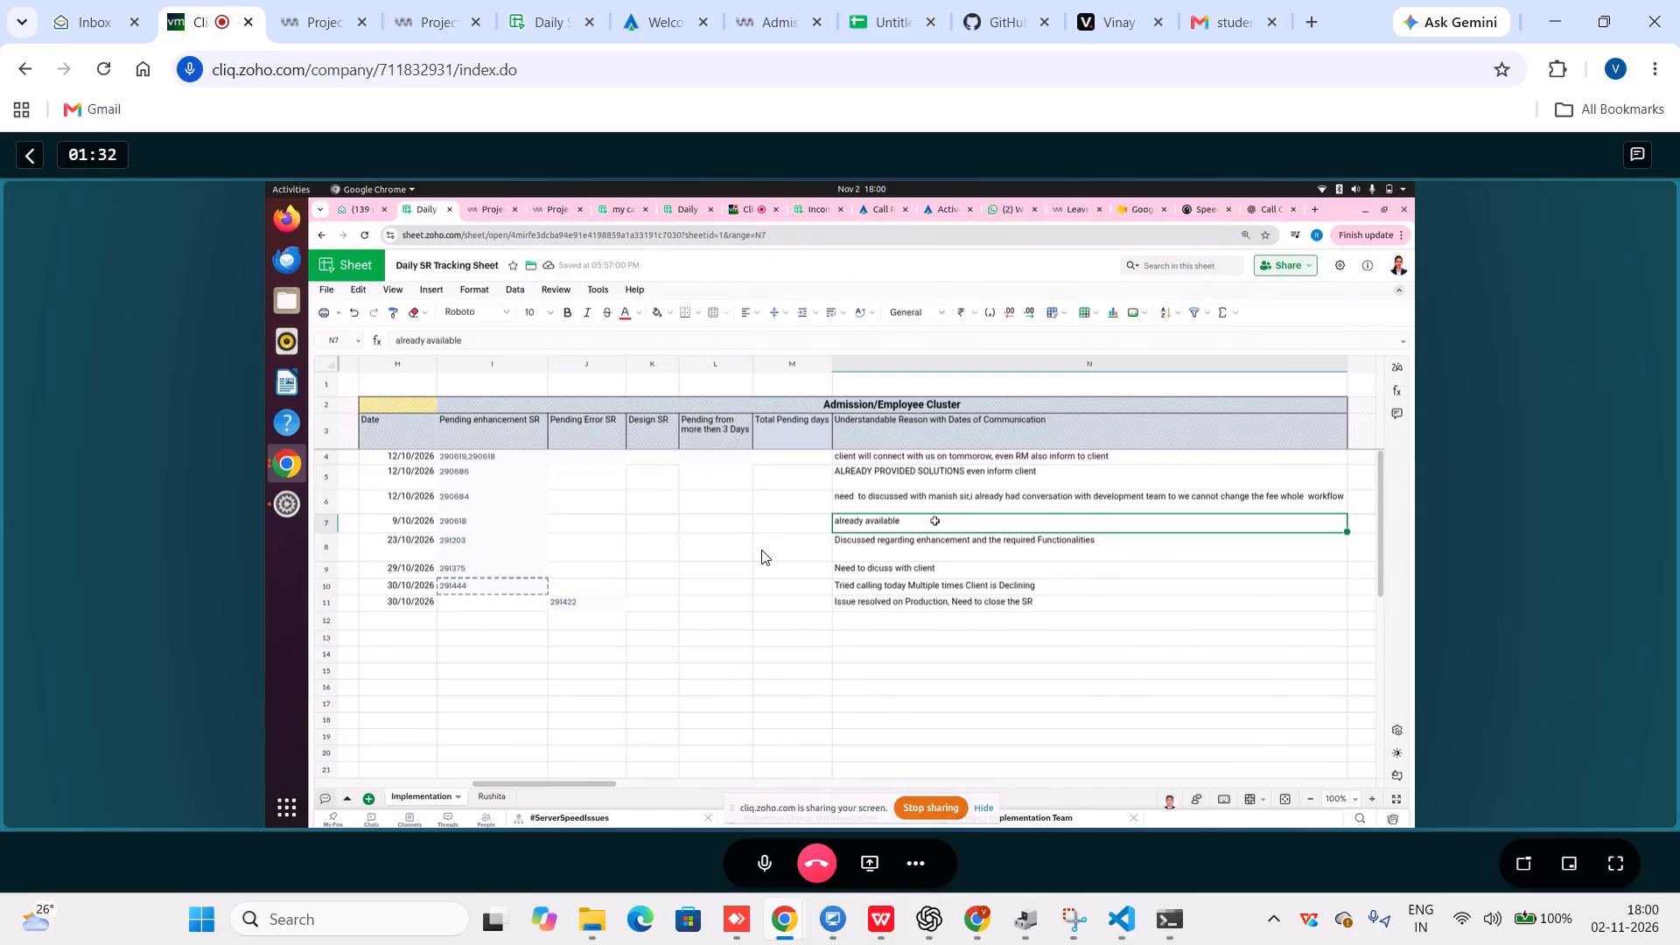
left_click(332, 0)
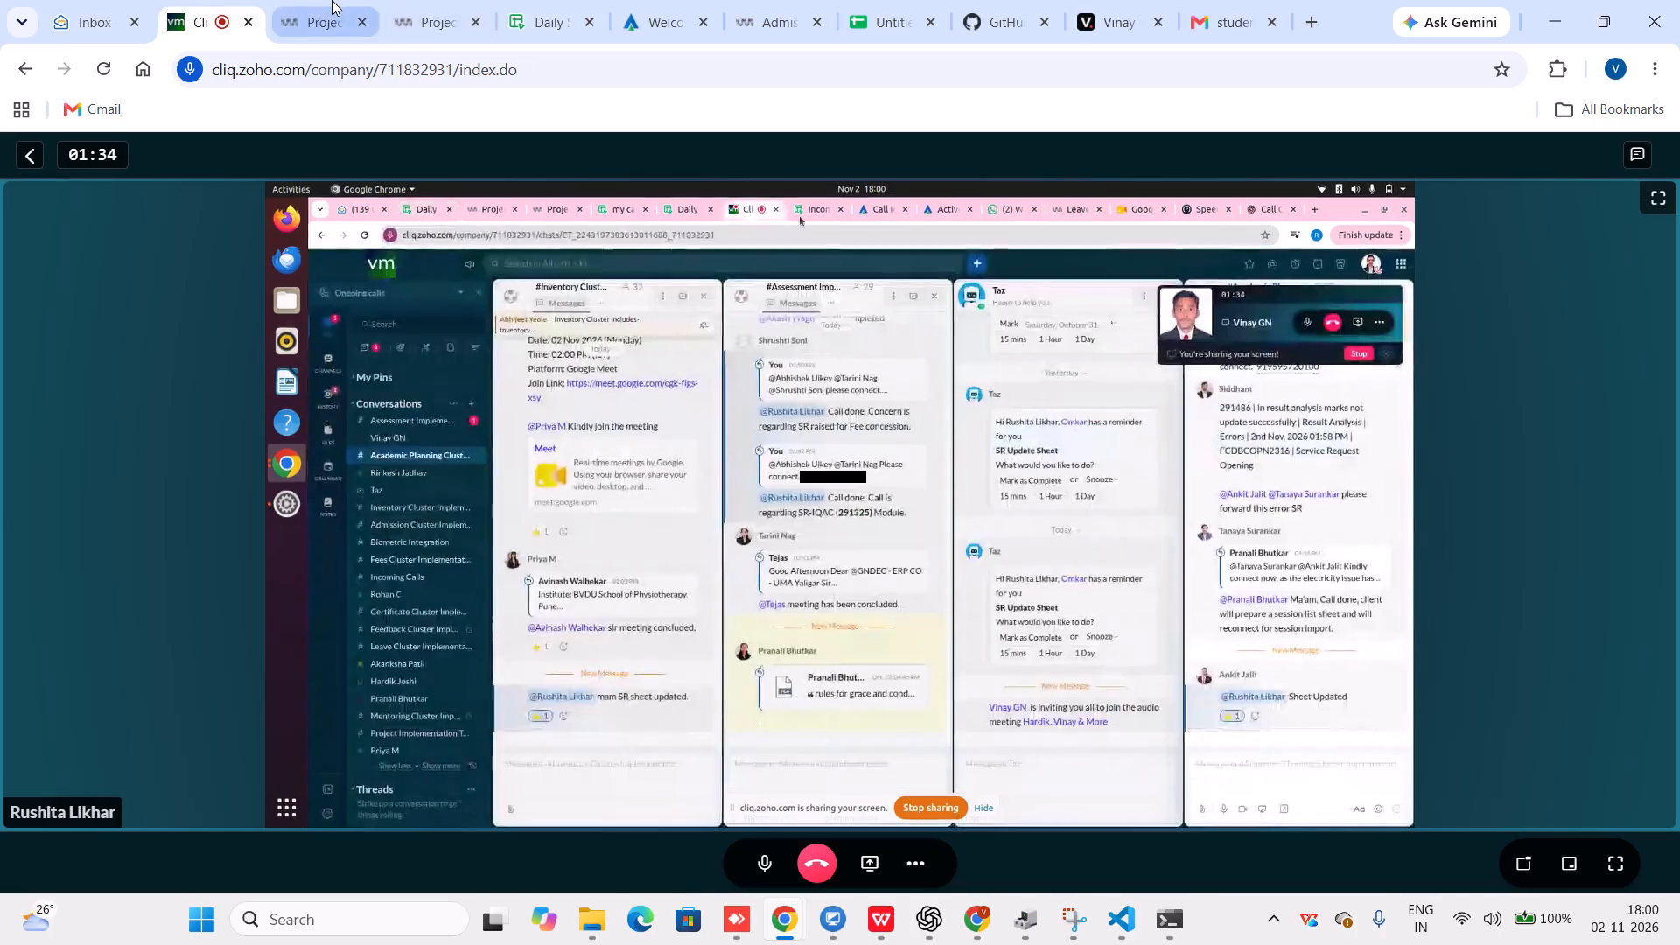
left_click(160, 0)
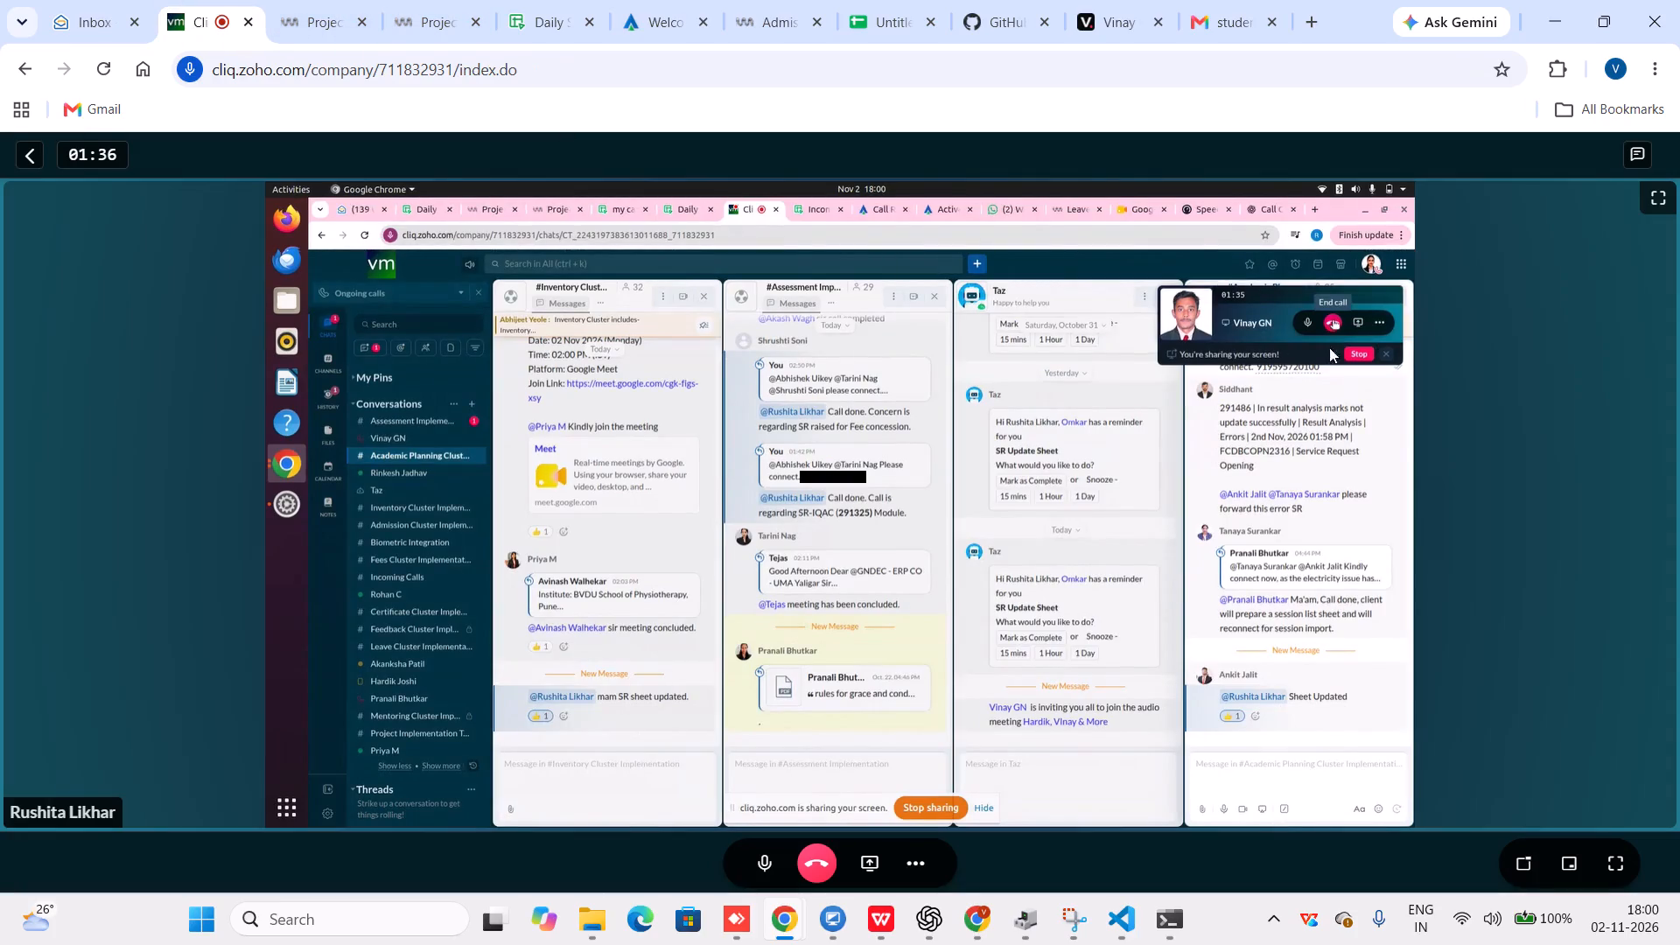
left_click(323, 0)
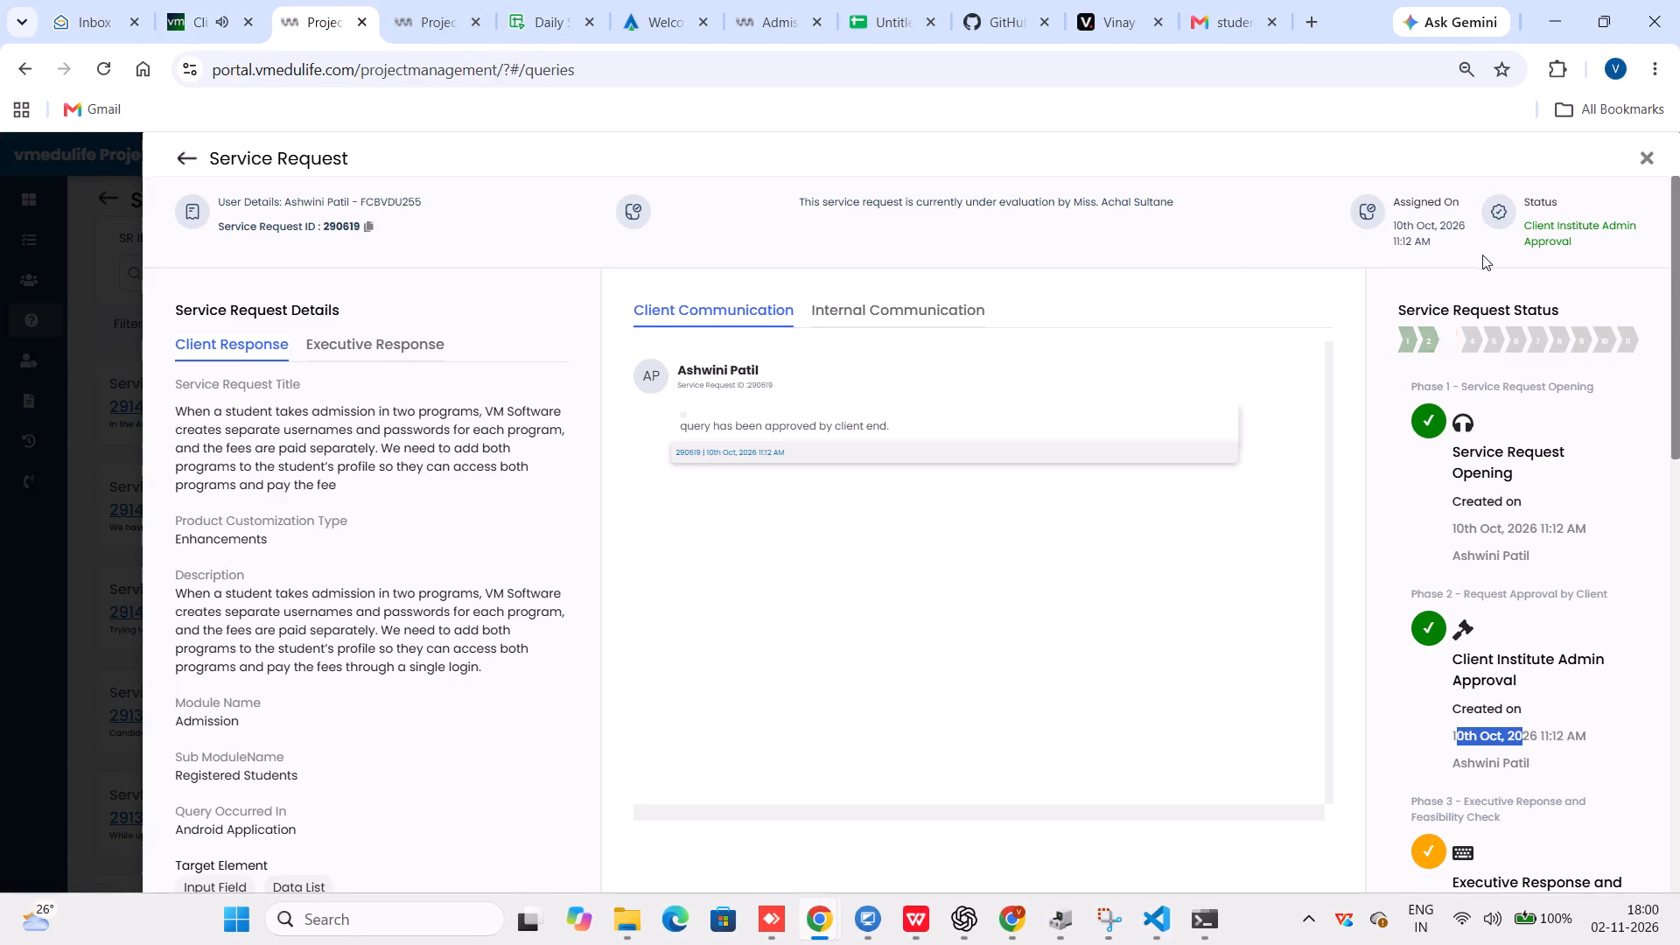
scroll(1437, 388, "down", 2)
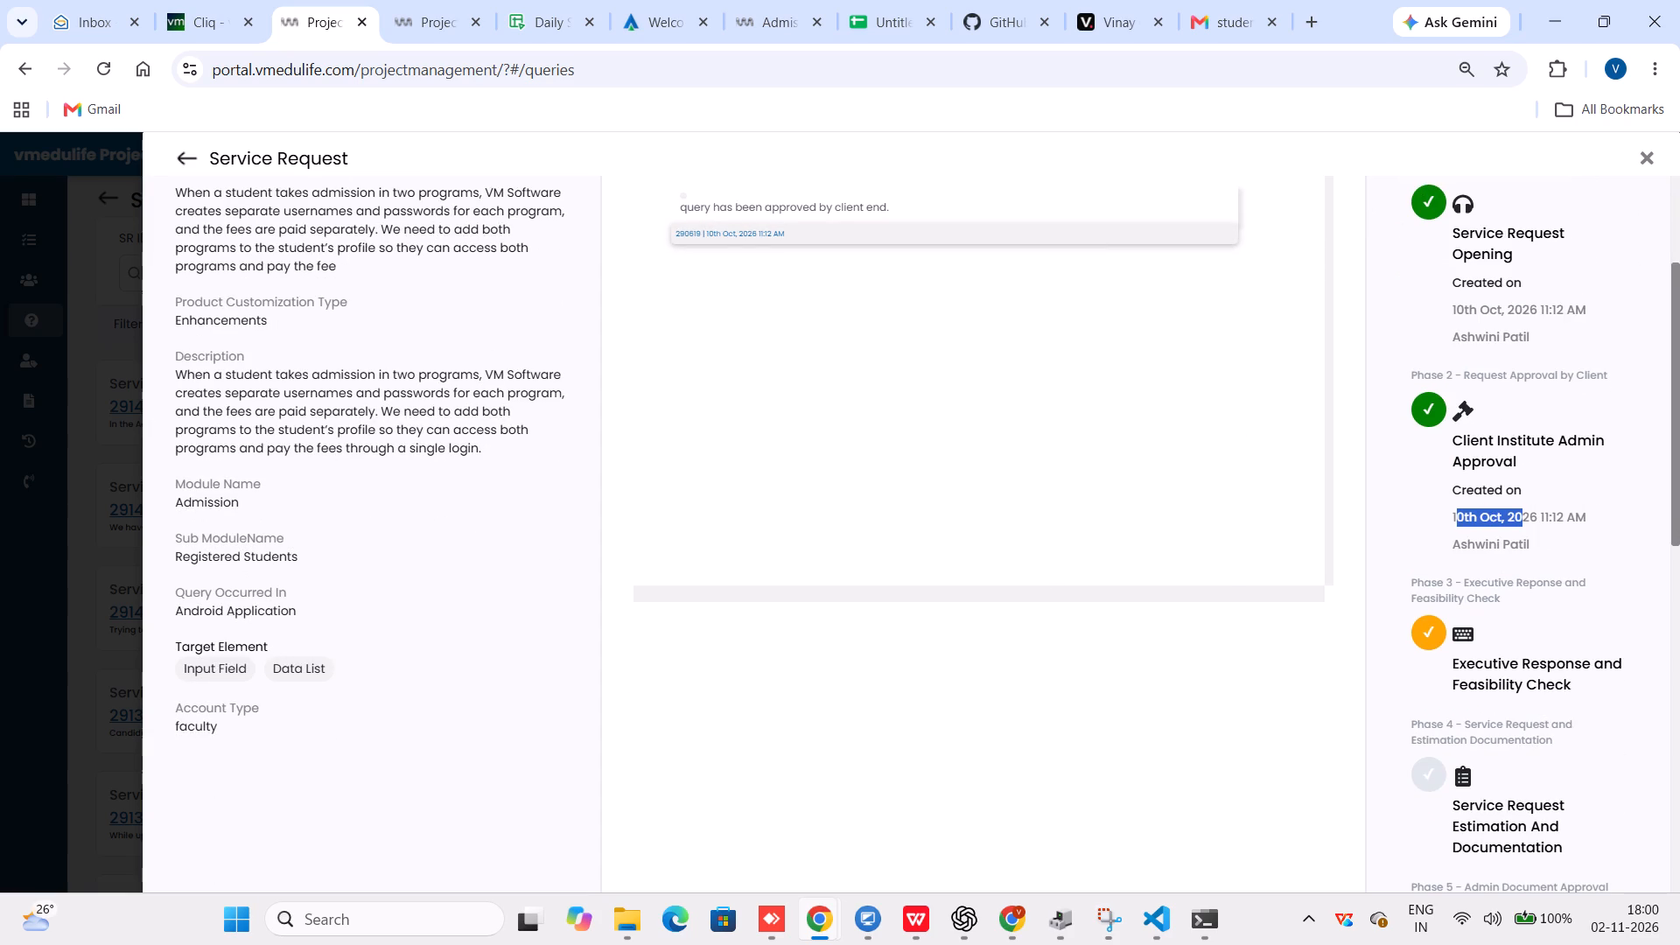
left_click(1520, 549)
scroll(1500, 550, "up", 2)
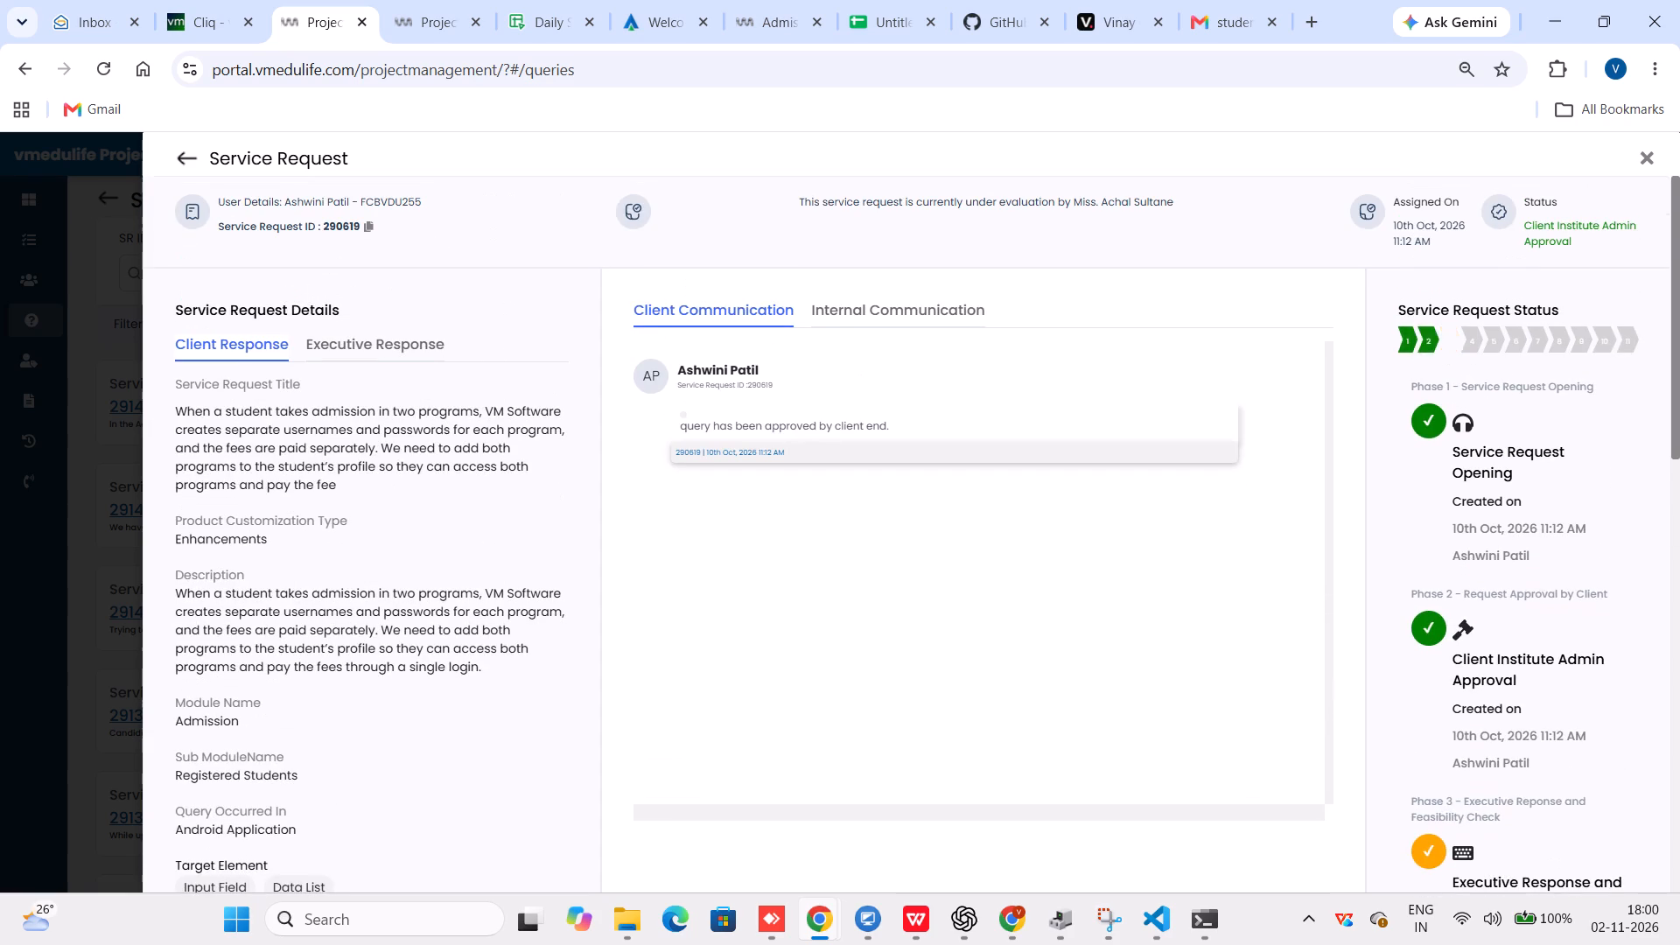
In the Daily SR Tracking Sheet, set the Admission/Employee Cluster date in row 4 to 10/10/2026.
left_click(545, 0)
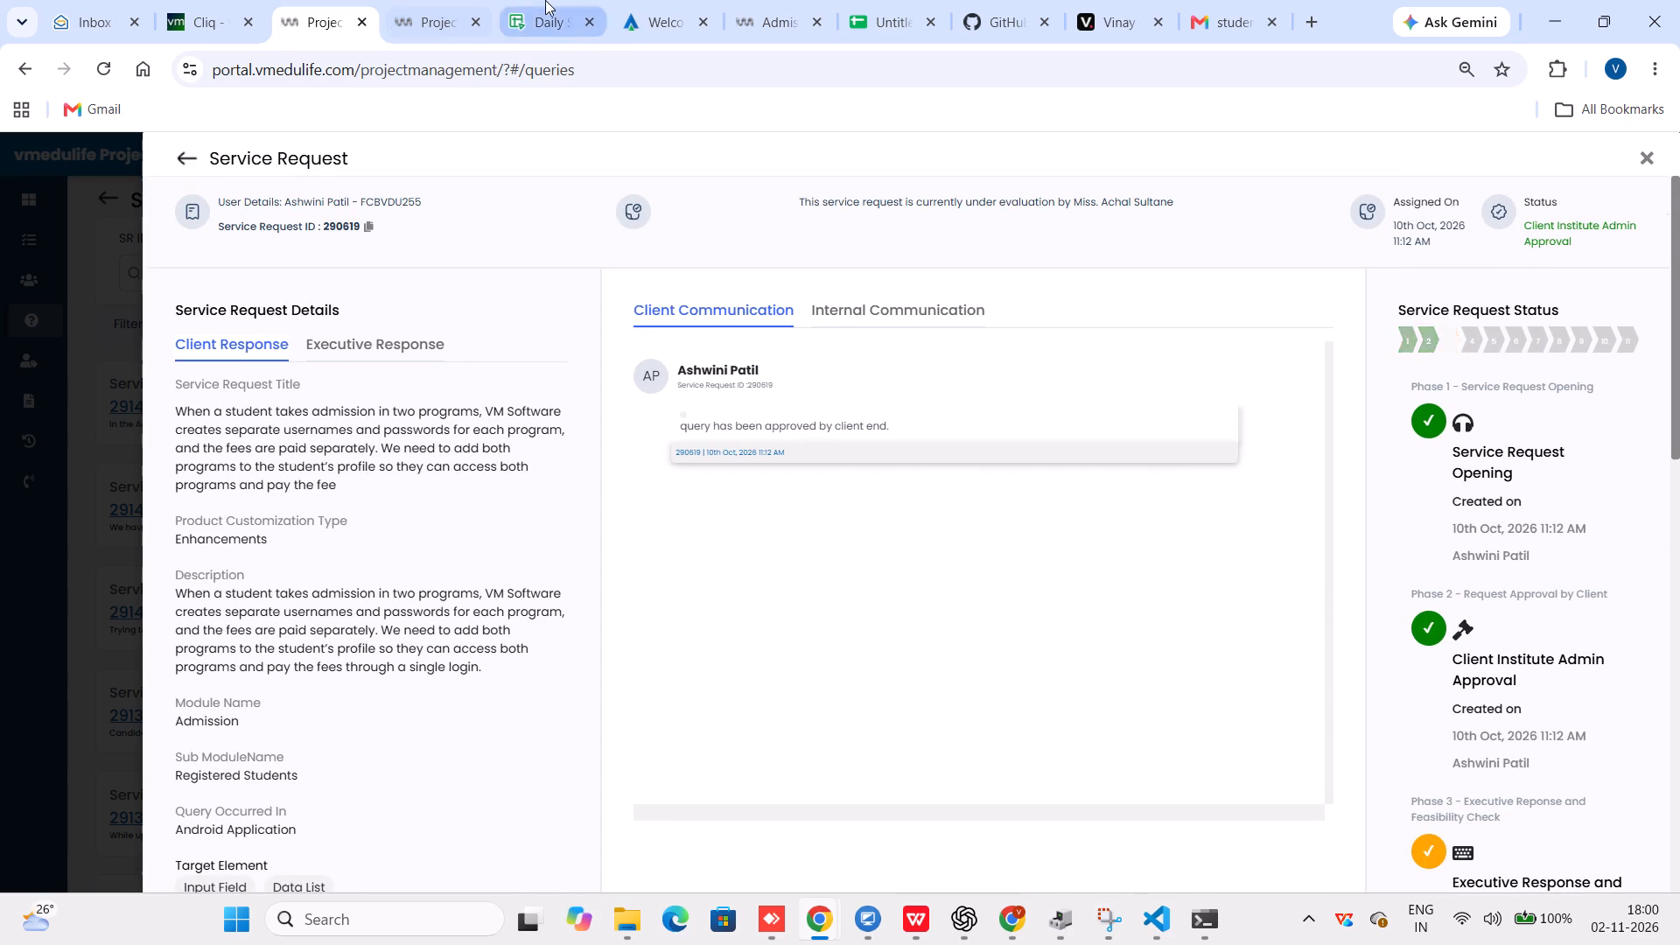
left_click(279, 407)
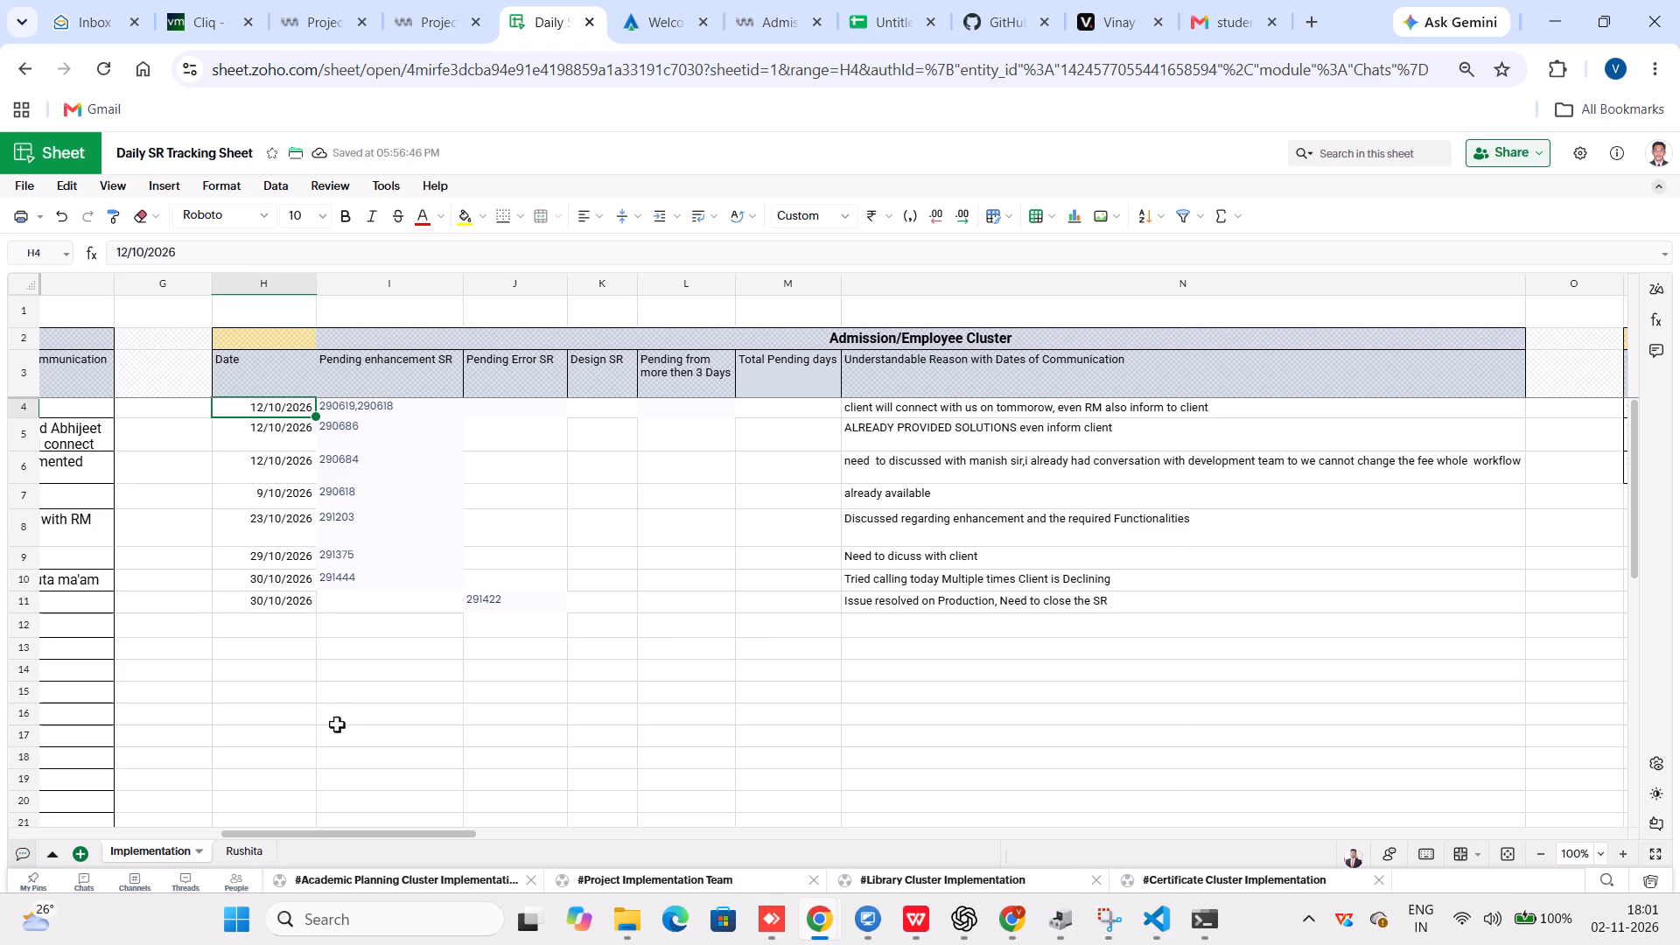
key("ctrl+semicolon")
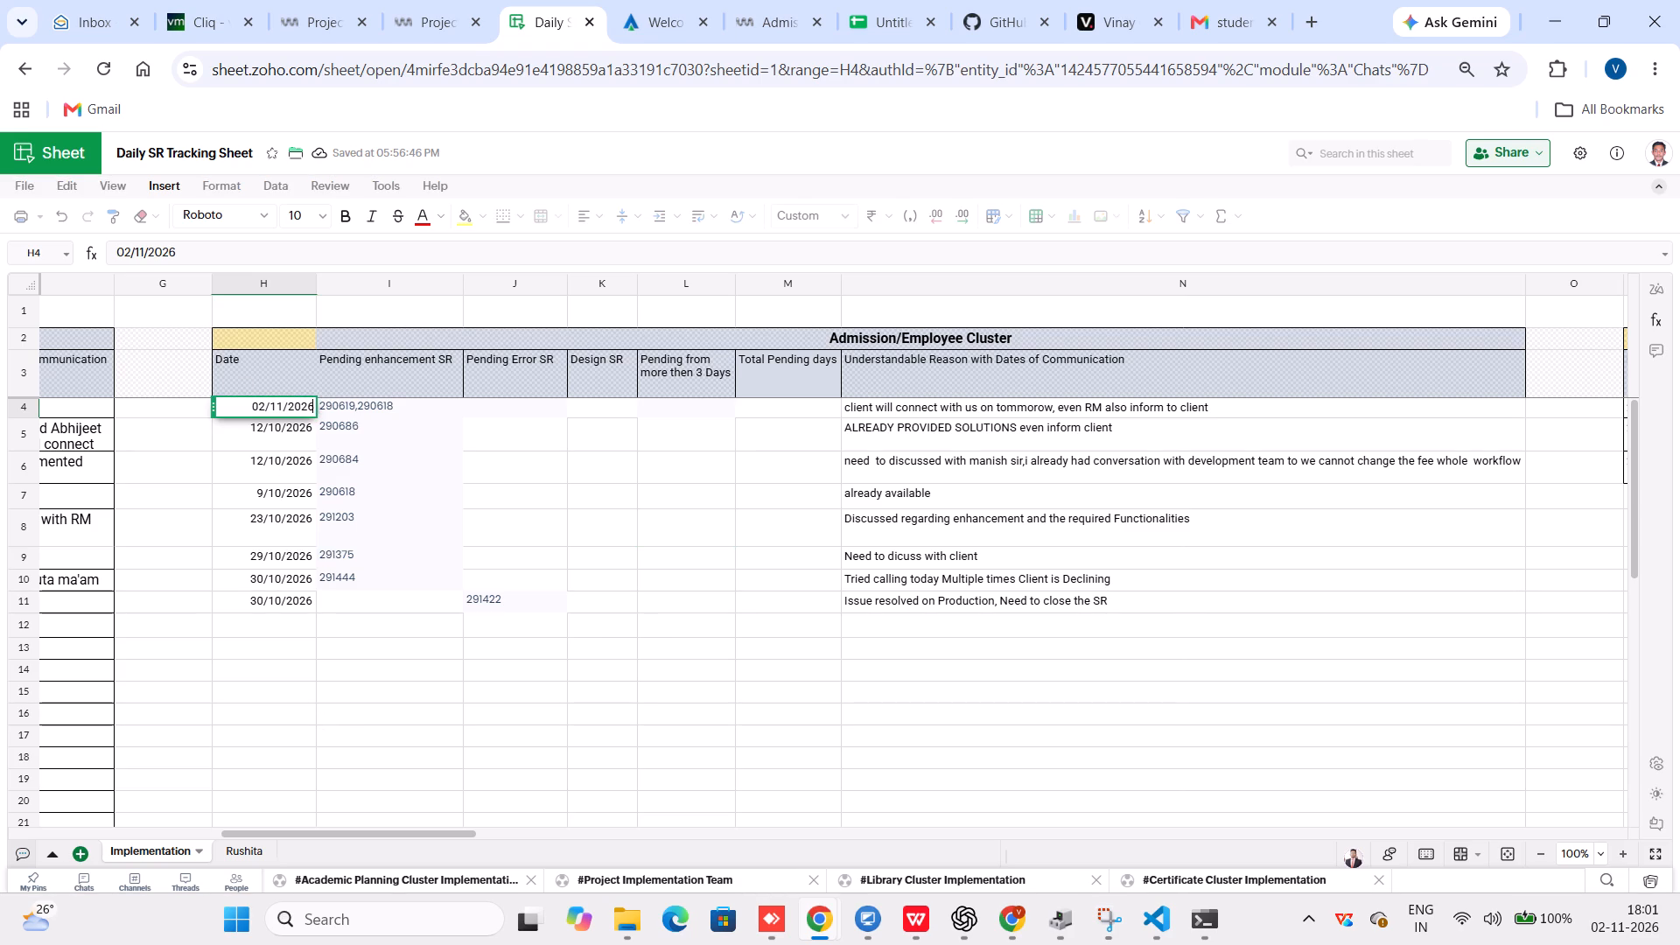
left_click(262, 408)
left_click_drag(265, 401, 248, 401)
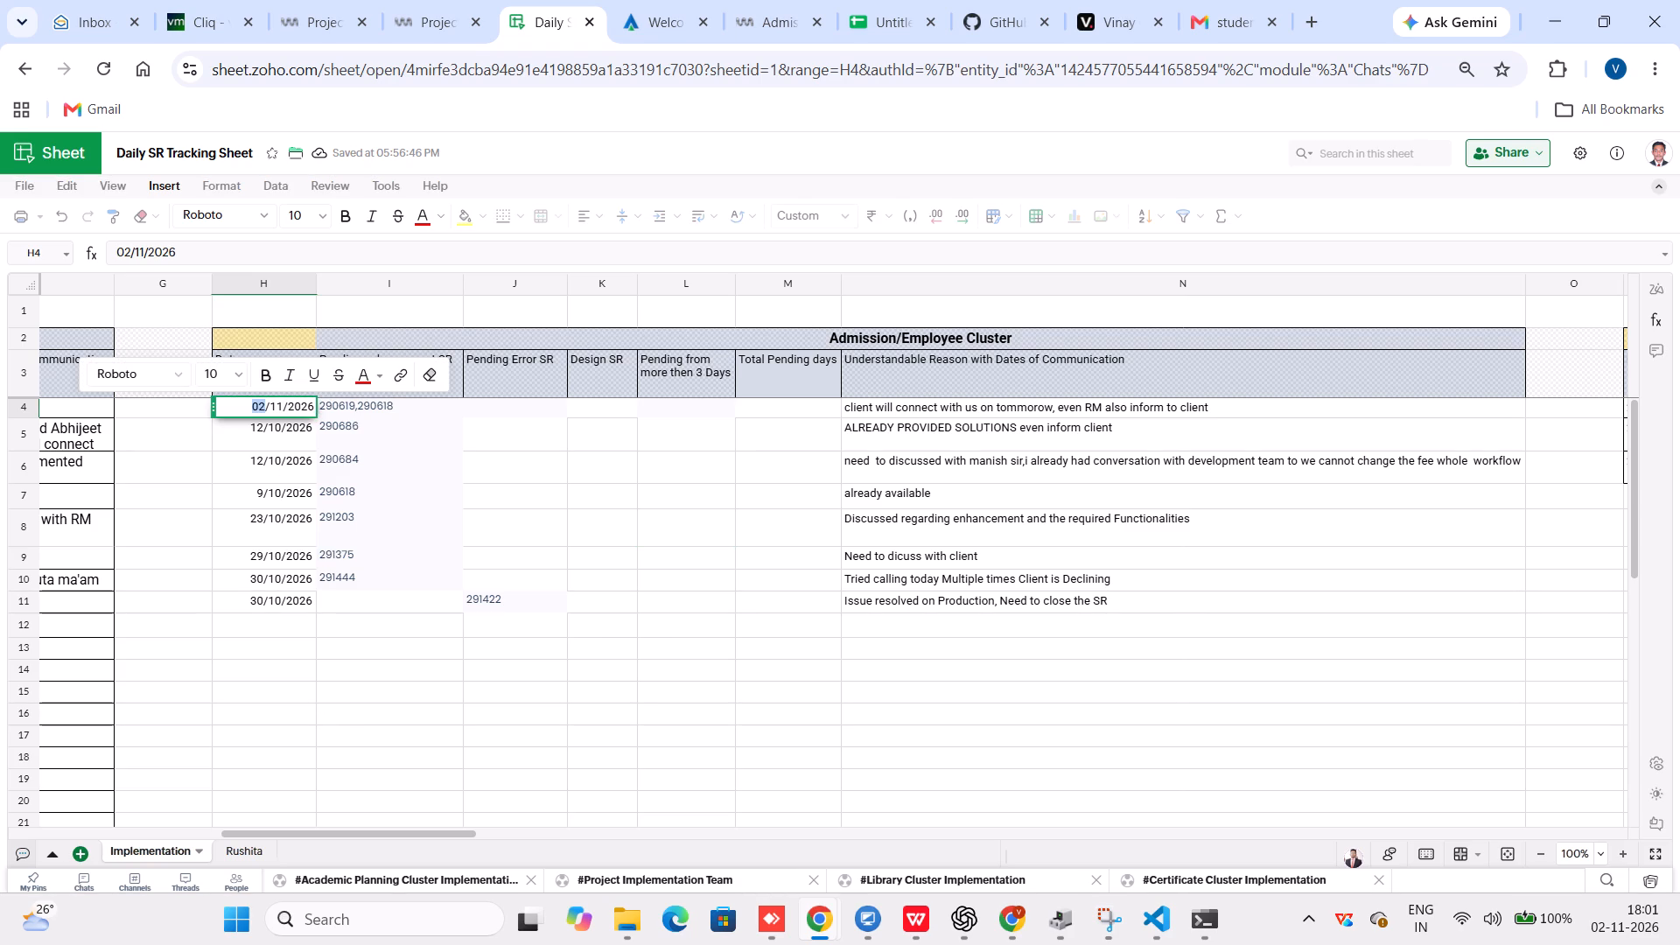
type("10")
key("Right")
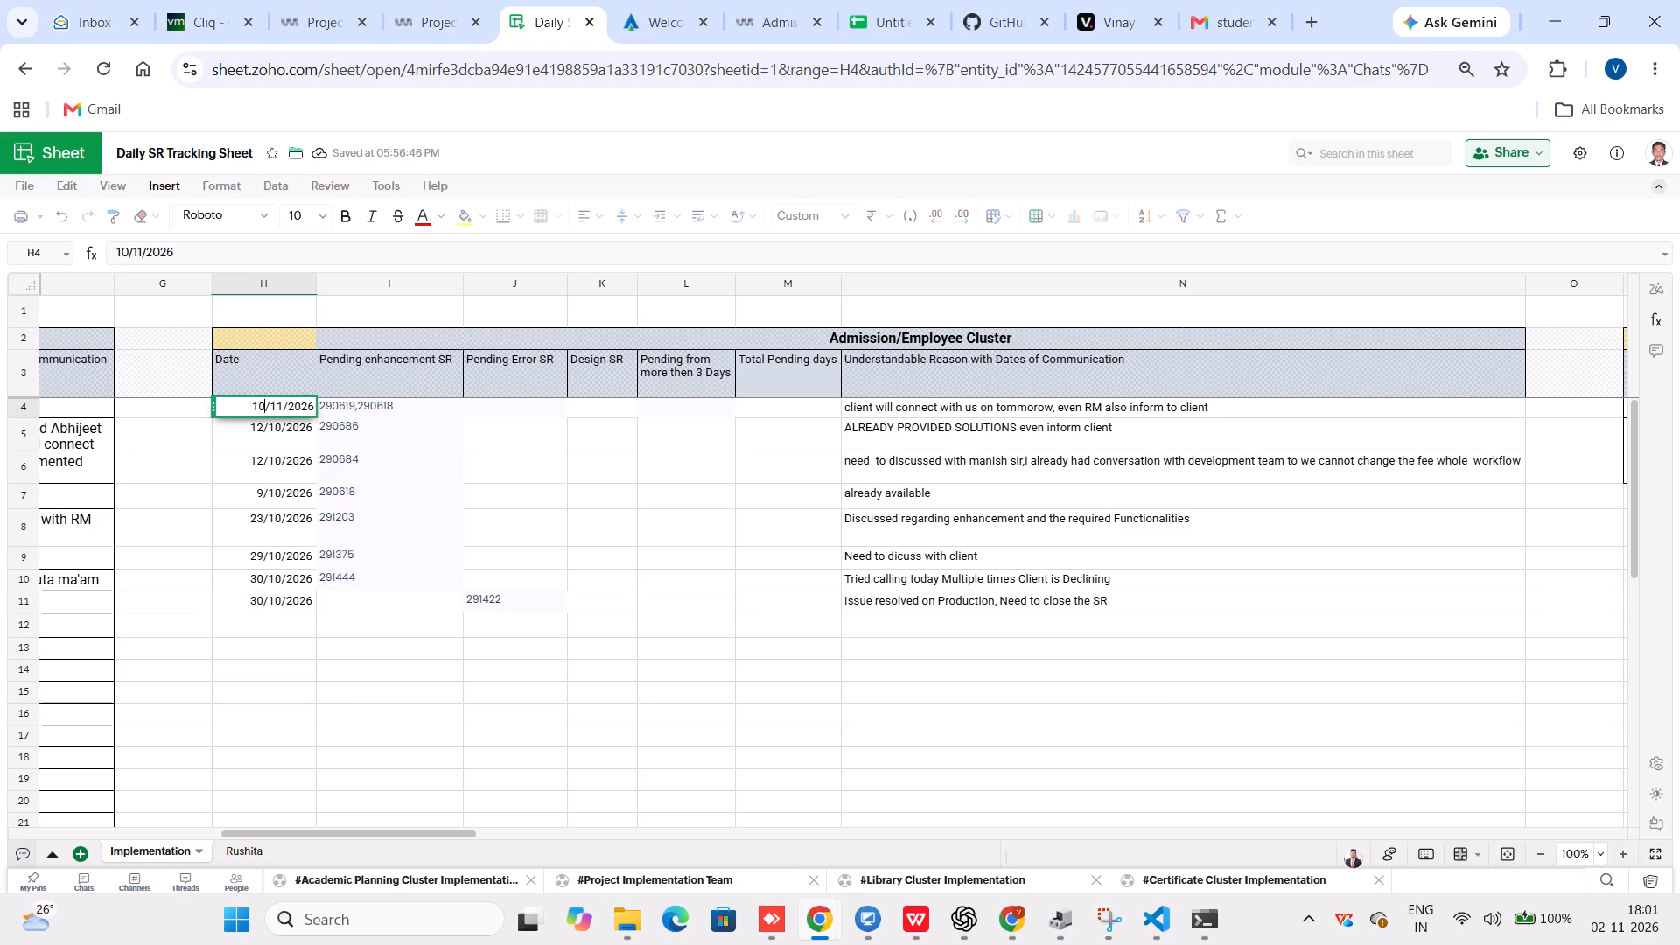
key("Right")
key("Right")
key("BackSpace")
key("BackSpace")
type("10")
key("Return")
Remove 290618 from row 4's Pending enhancement SR entry, leaving only 290619.
left_click(387, 403)
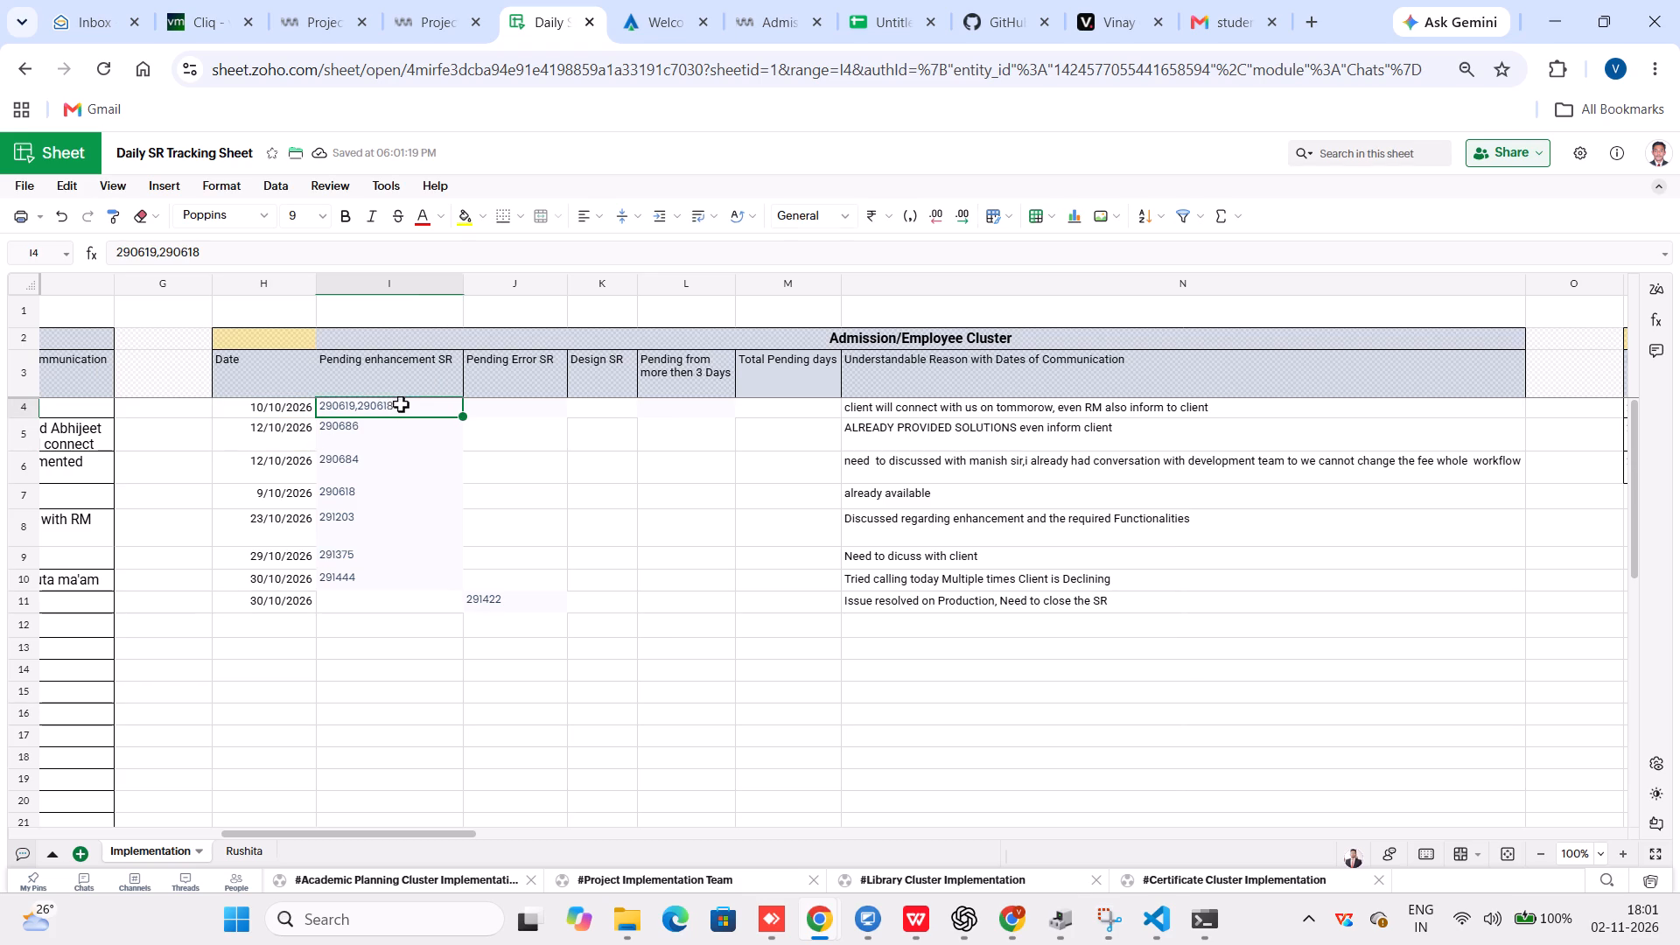
double_click(400, 403)
left_click_drag(417, 409, 357, 400)
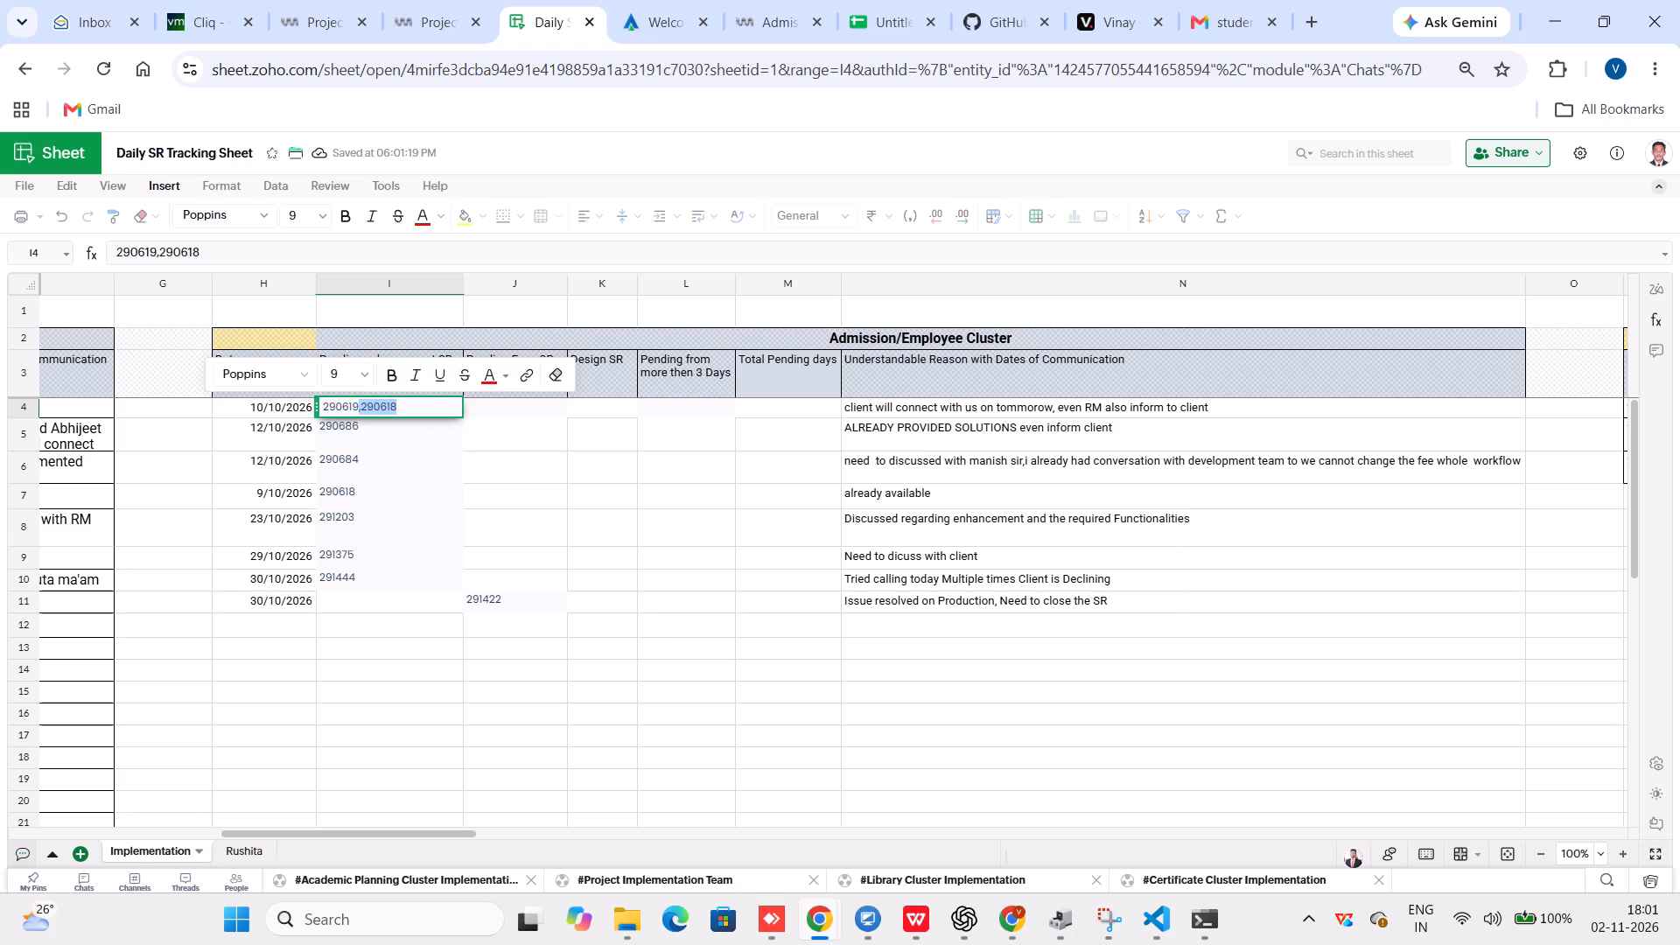
key("BackSpace")
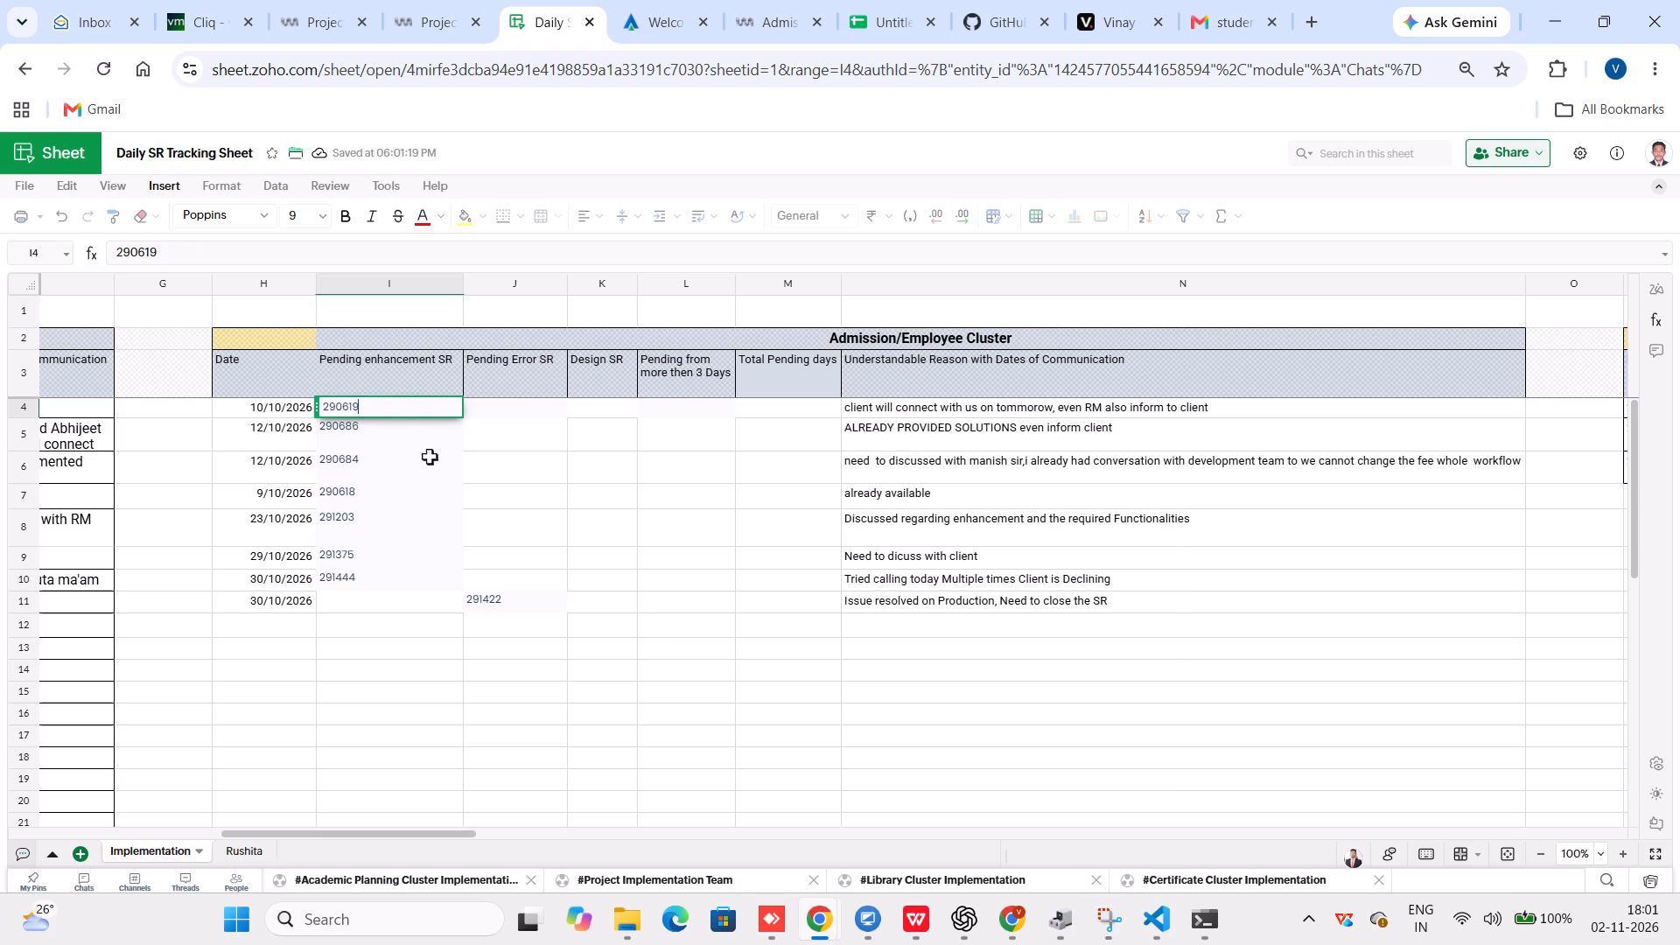
left_click(407, 553)
Copy SR number 290618 from row 7 and open that service request in the project management portal to check its dates.
left_click(380, 421)
left_click(380, 499)
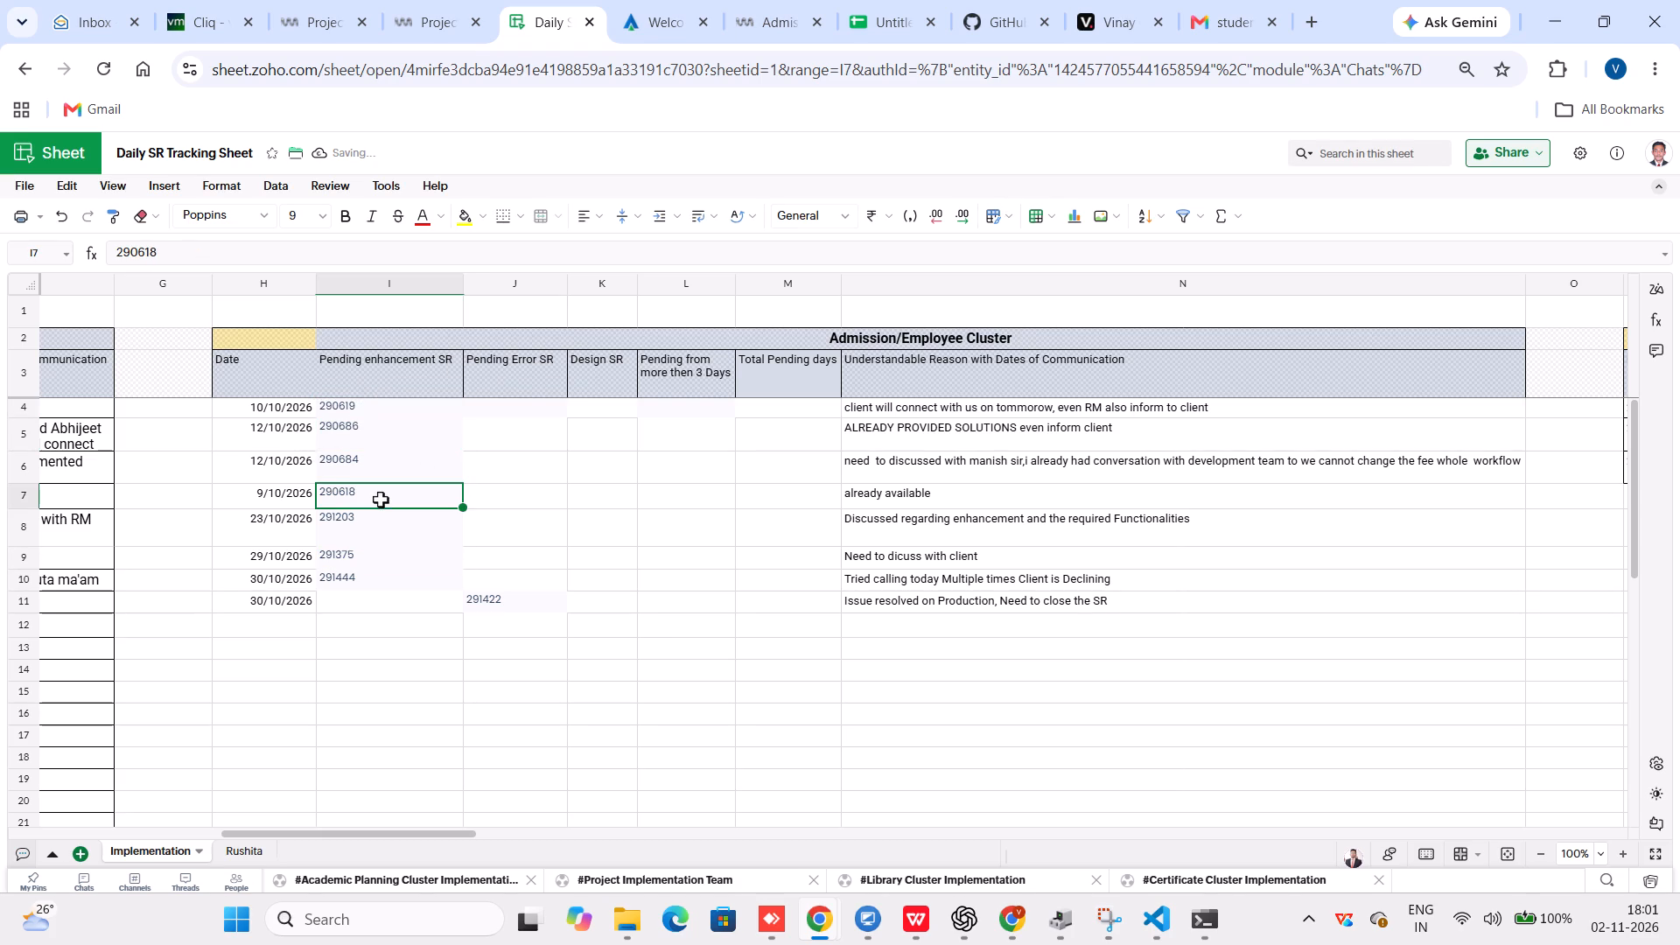
left_click(278, 498)
left_click(372, 492)
key("ctrl+c")
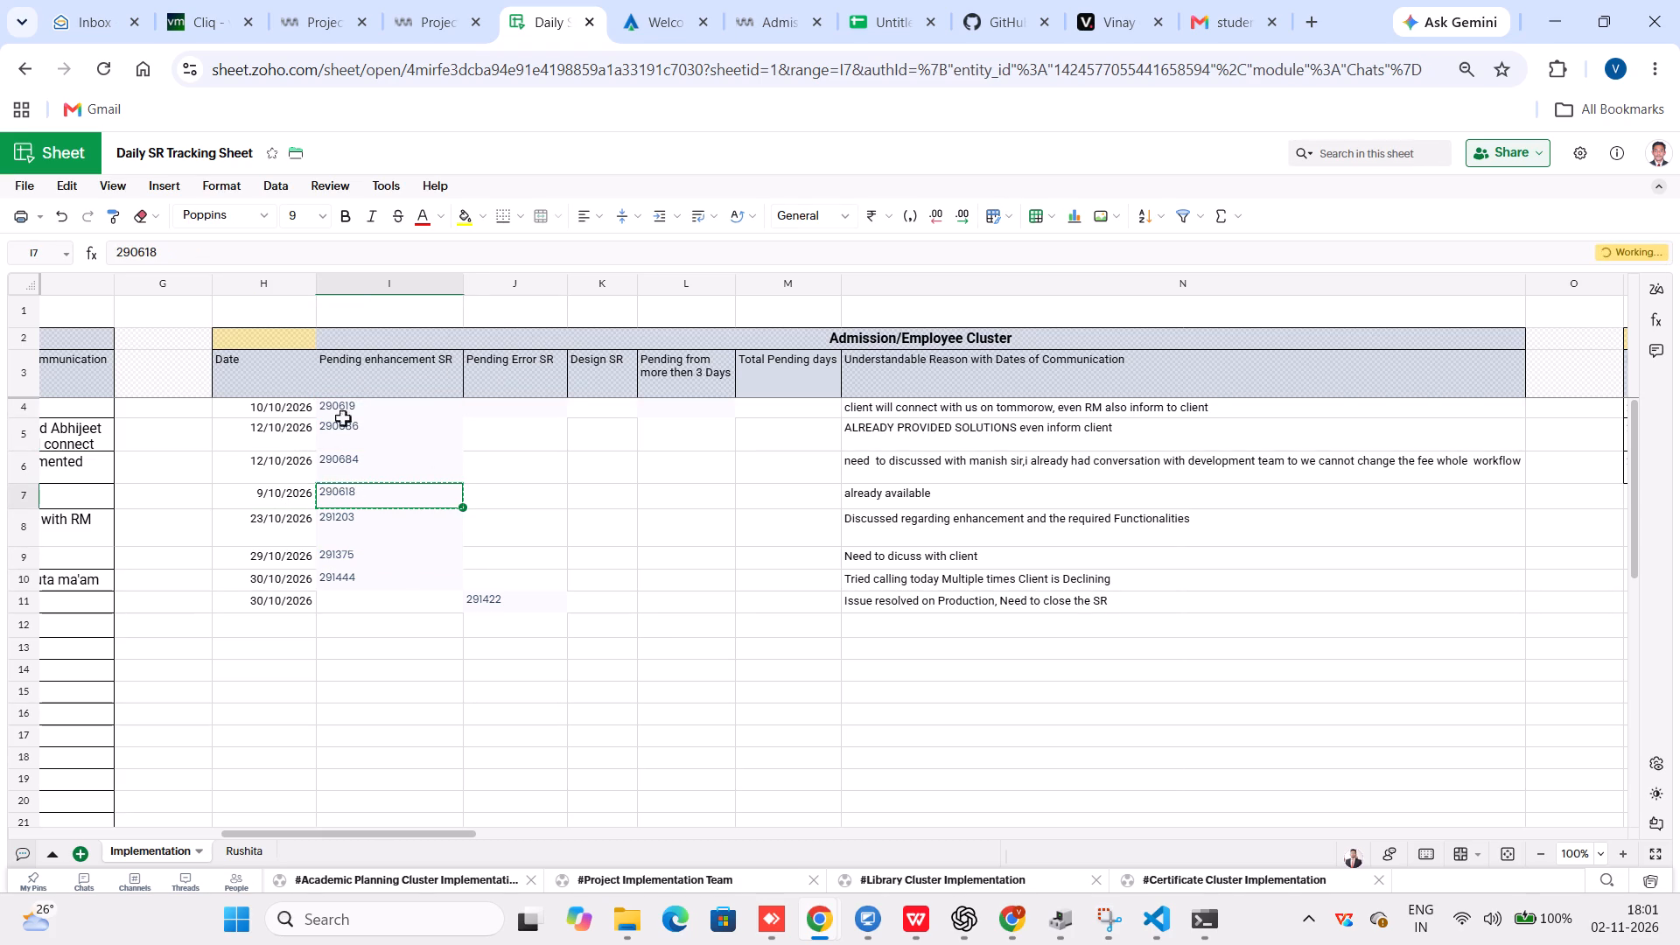
left_click(353, 0)
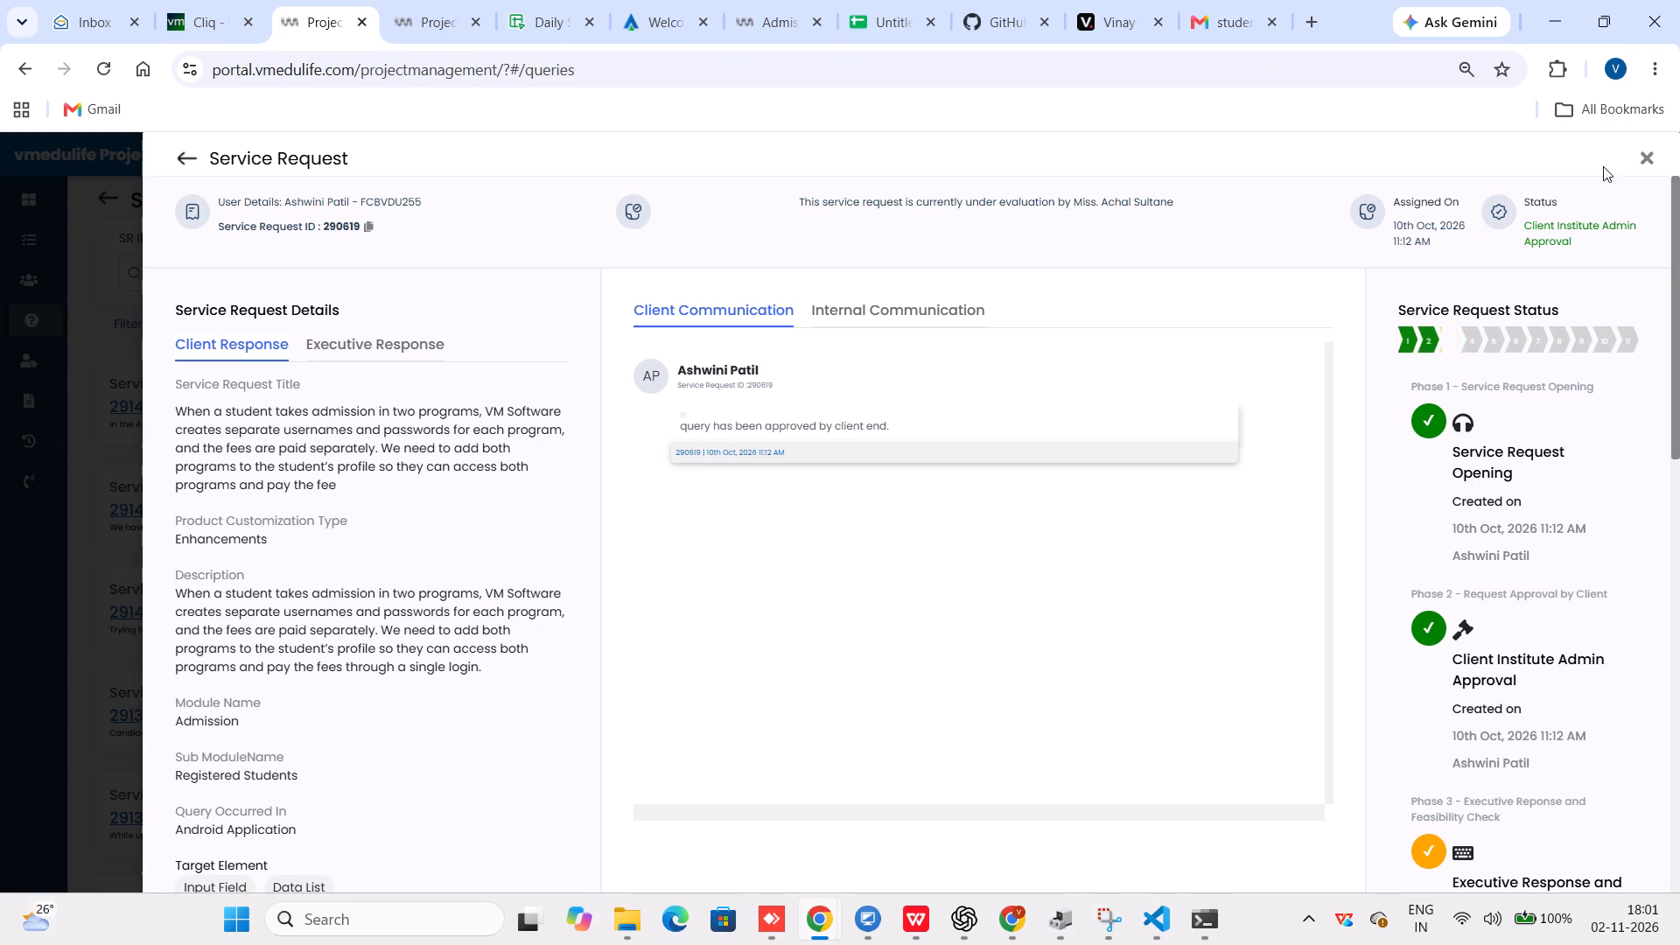
left_click(1650, 157)
left_click(1256, 162, "ctrl")
key("ctrl+v")
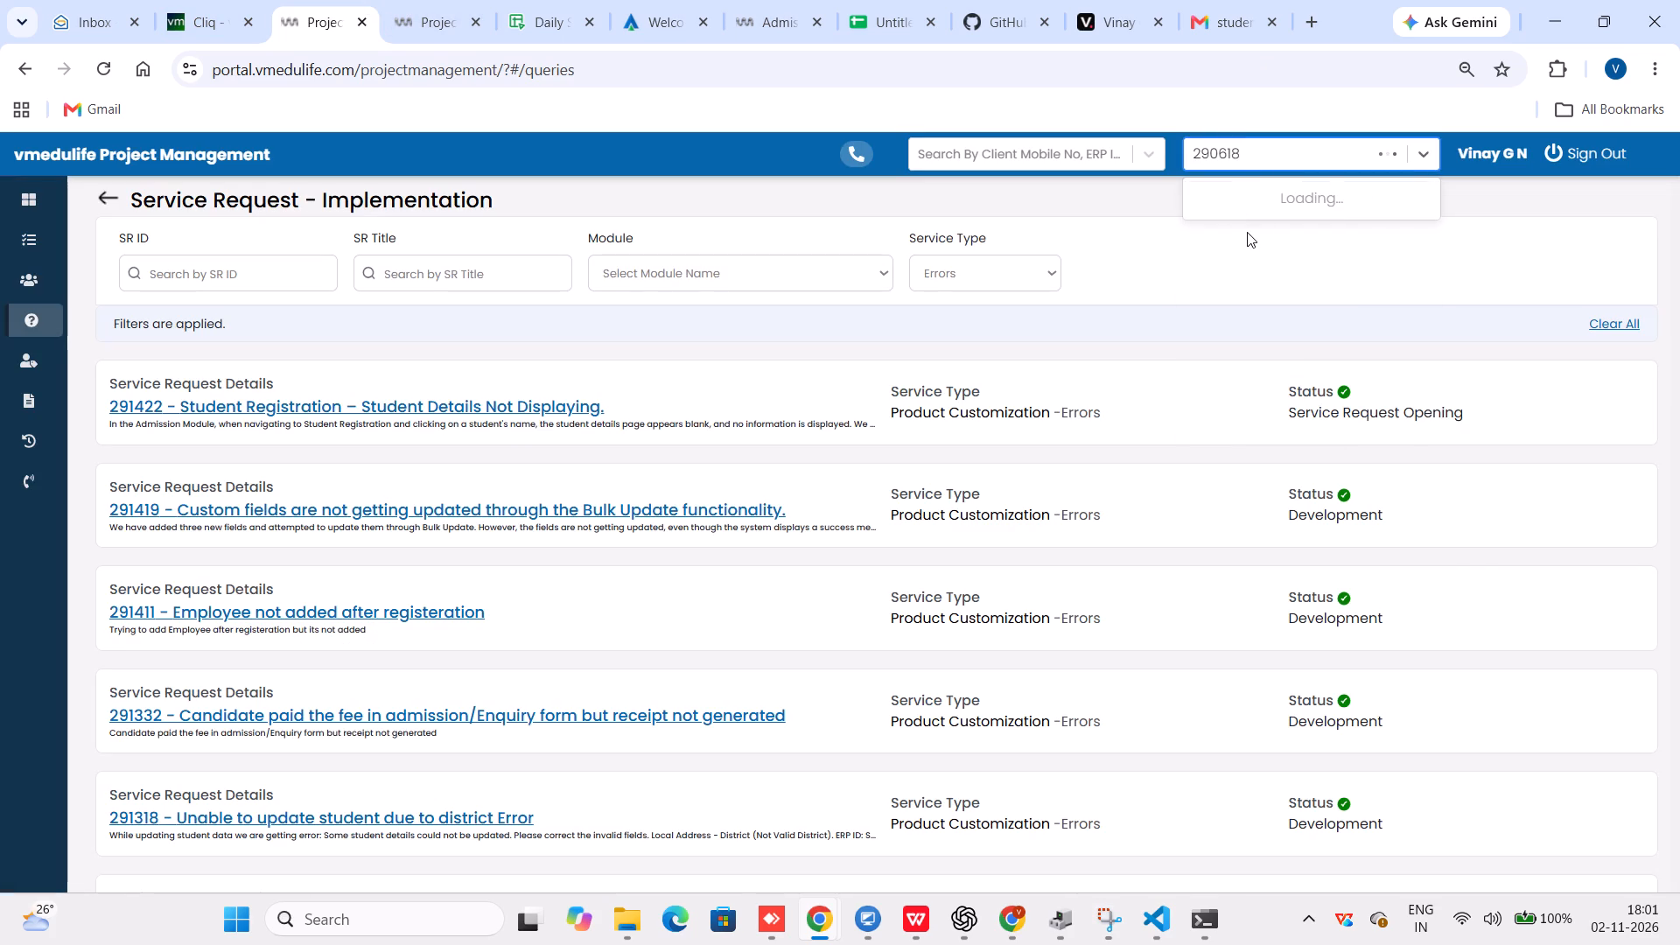
left_click(1259, 217)
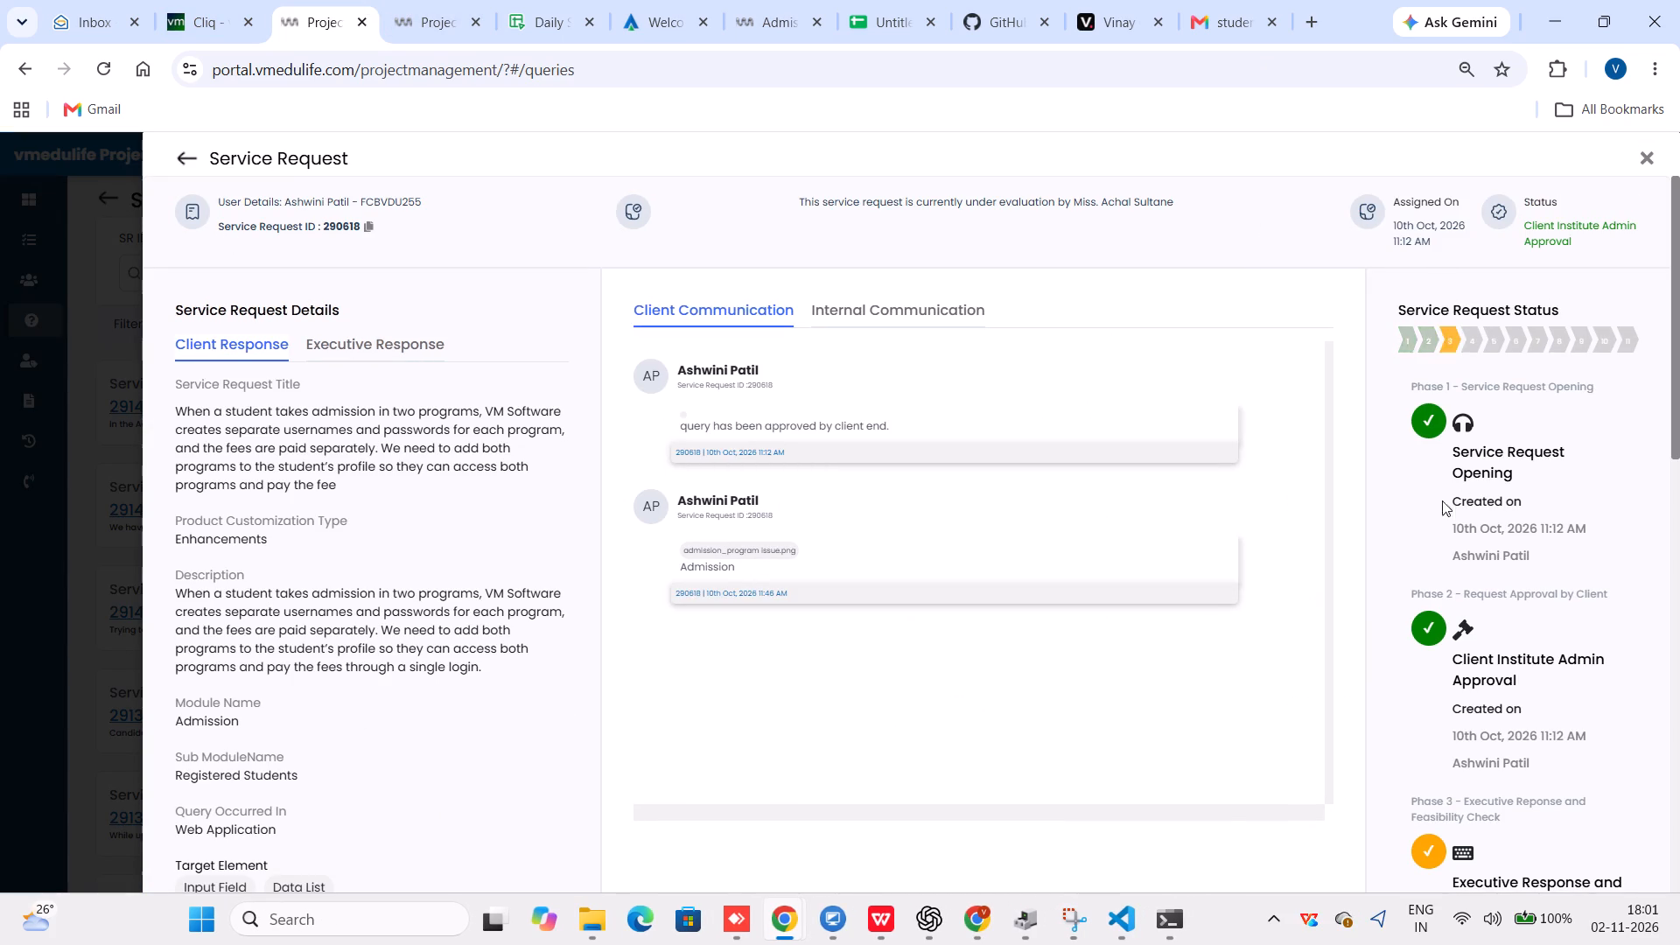
In the Daily SR Tracking Sheet, copy row 4's Admission/Employee Cluster date, 10/10/2026, into row 7's date.
left_click(542, 0)
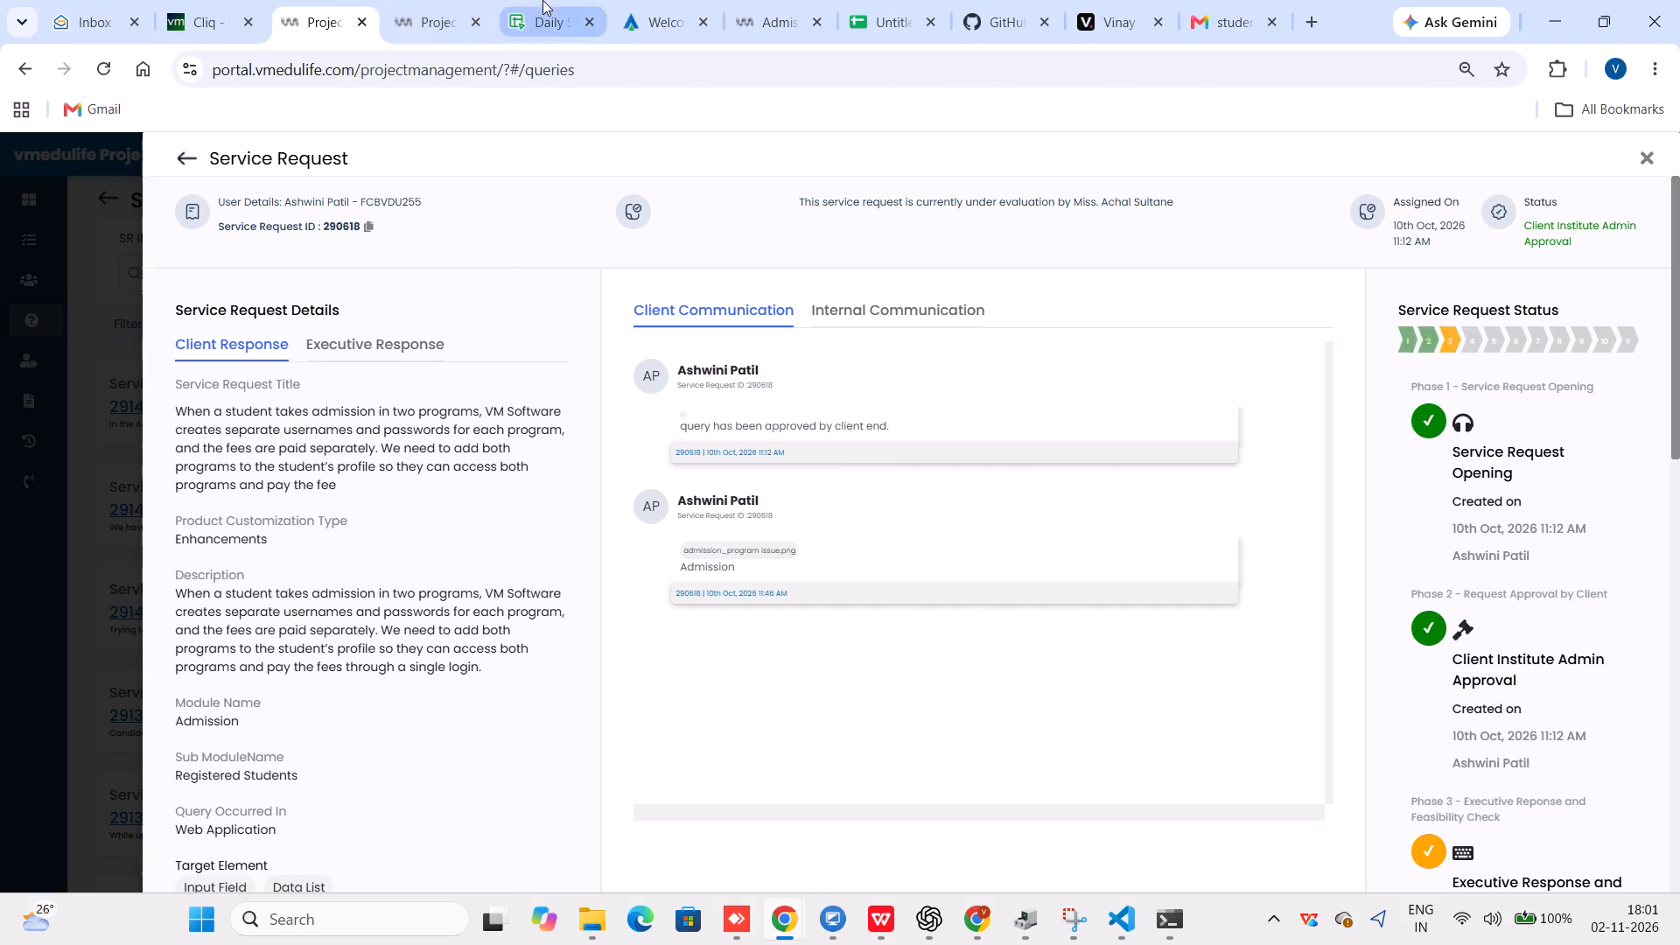
left_click(265, 412)
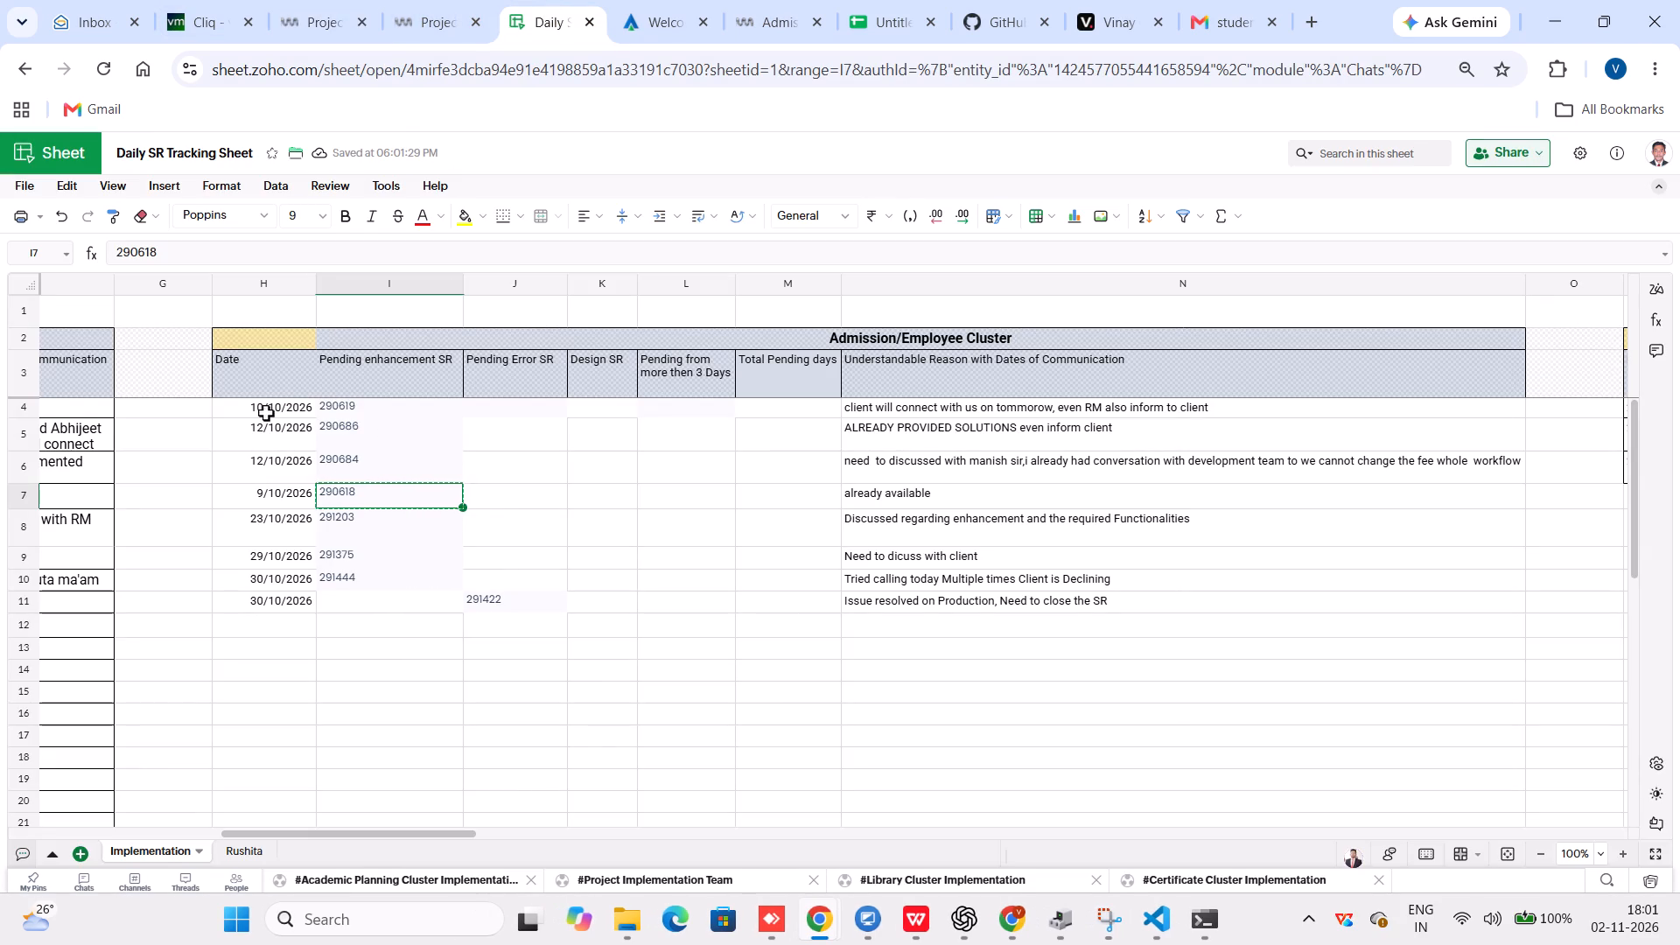
key("ctrl+c")
left_click(273, 496)
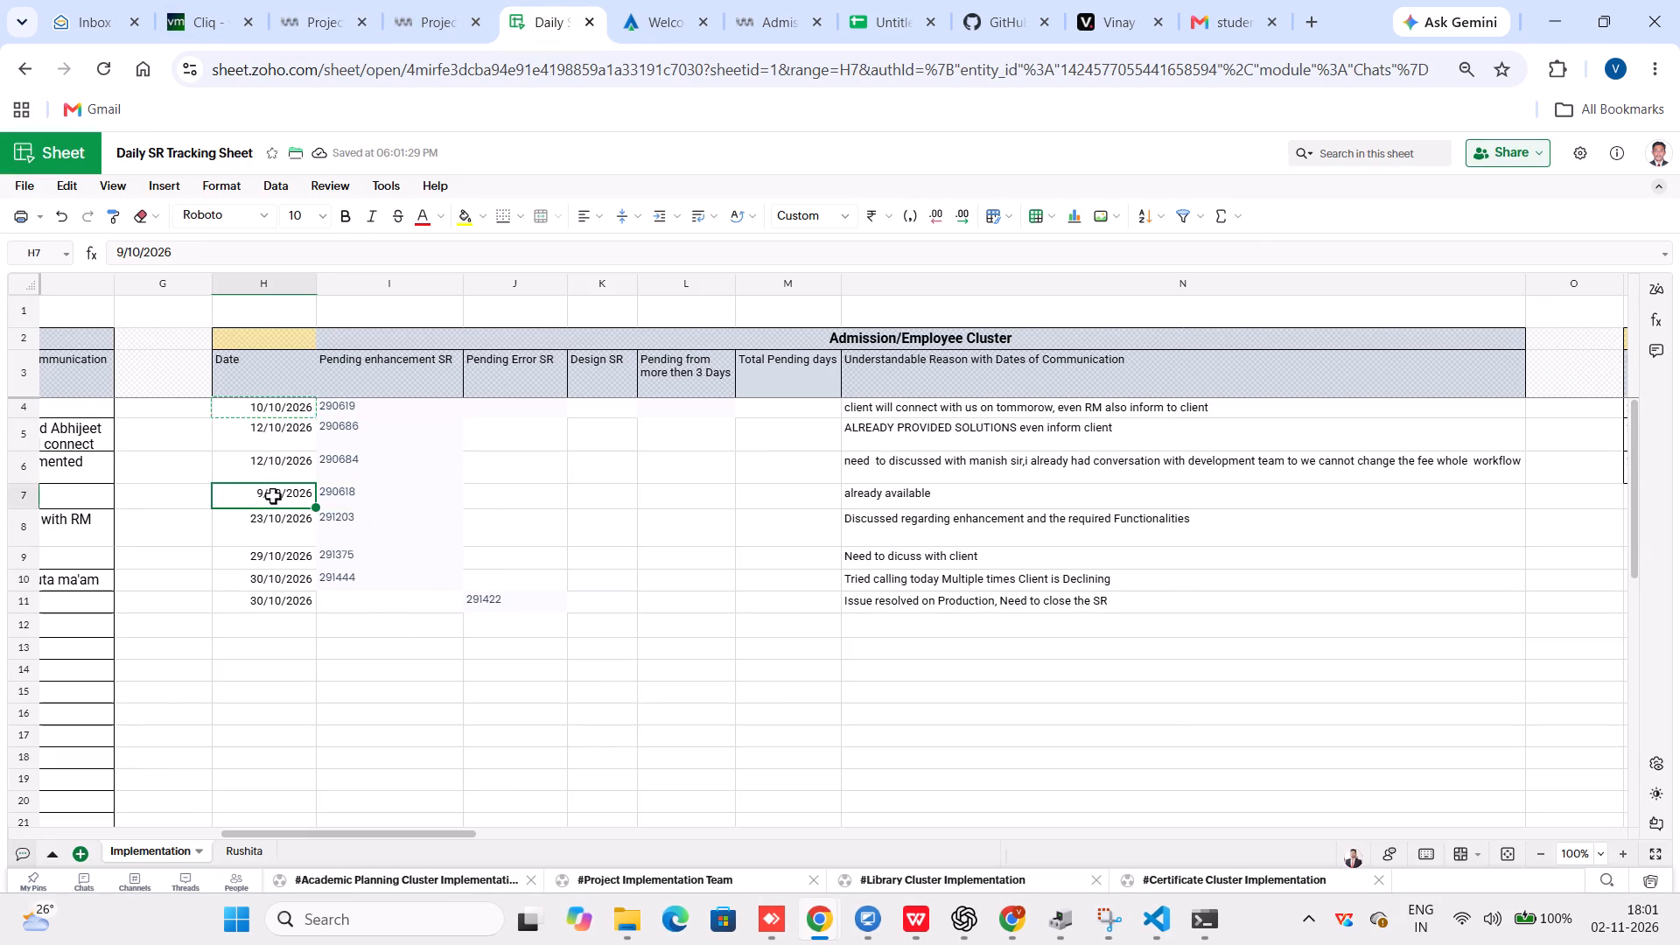
key("ctrl+v")
left_click(398, 495)
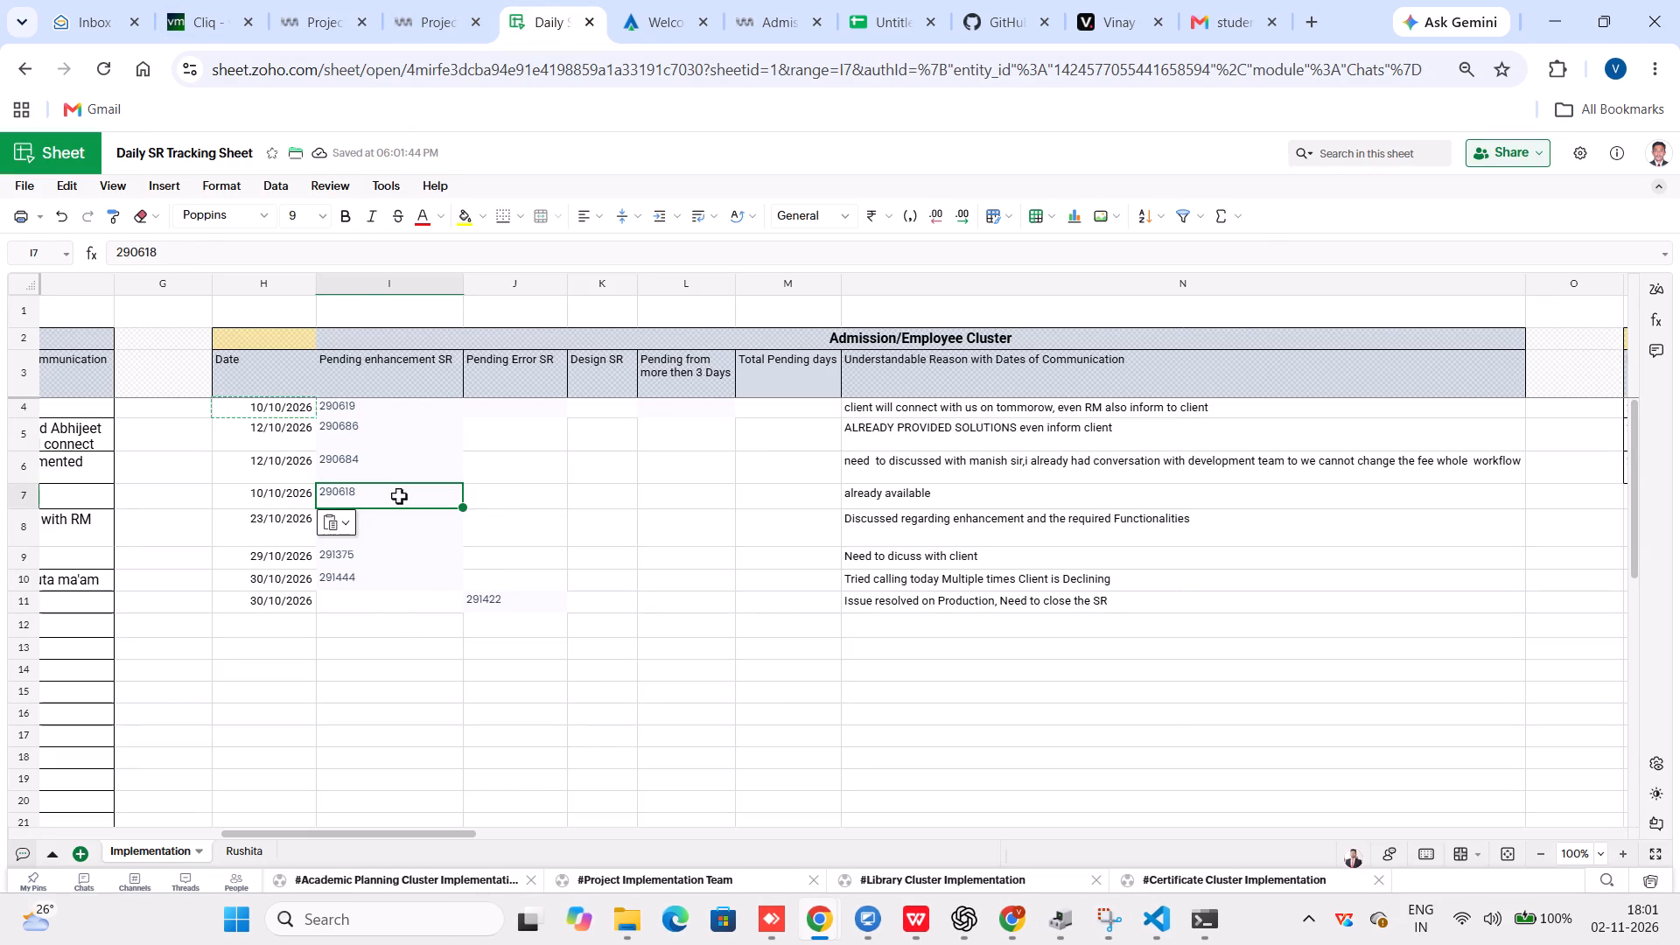
double_click(959, 495)
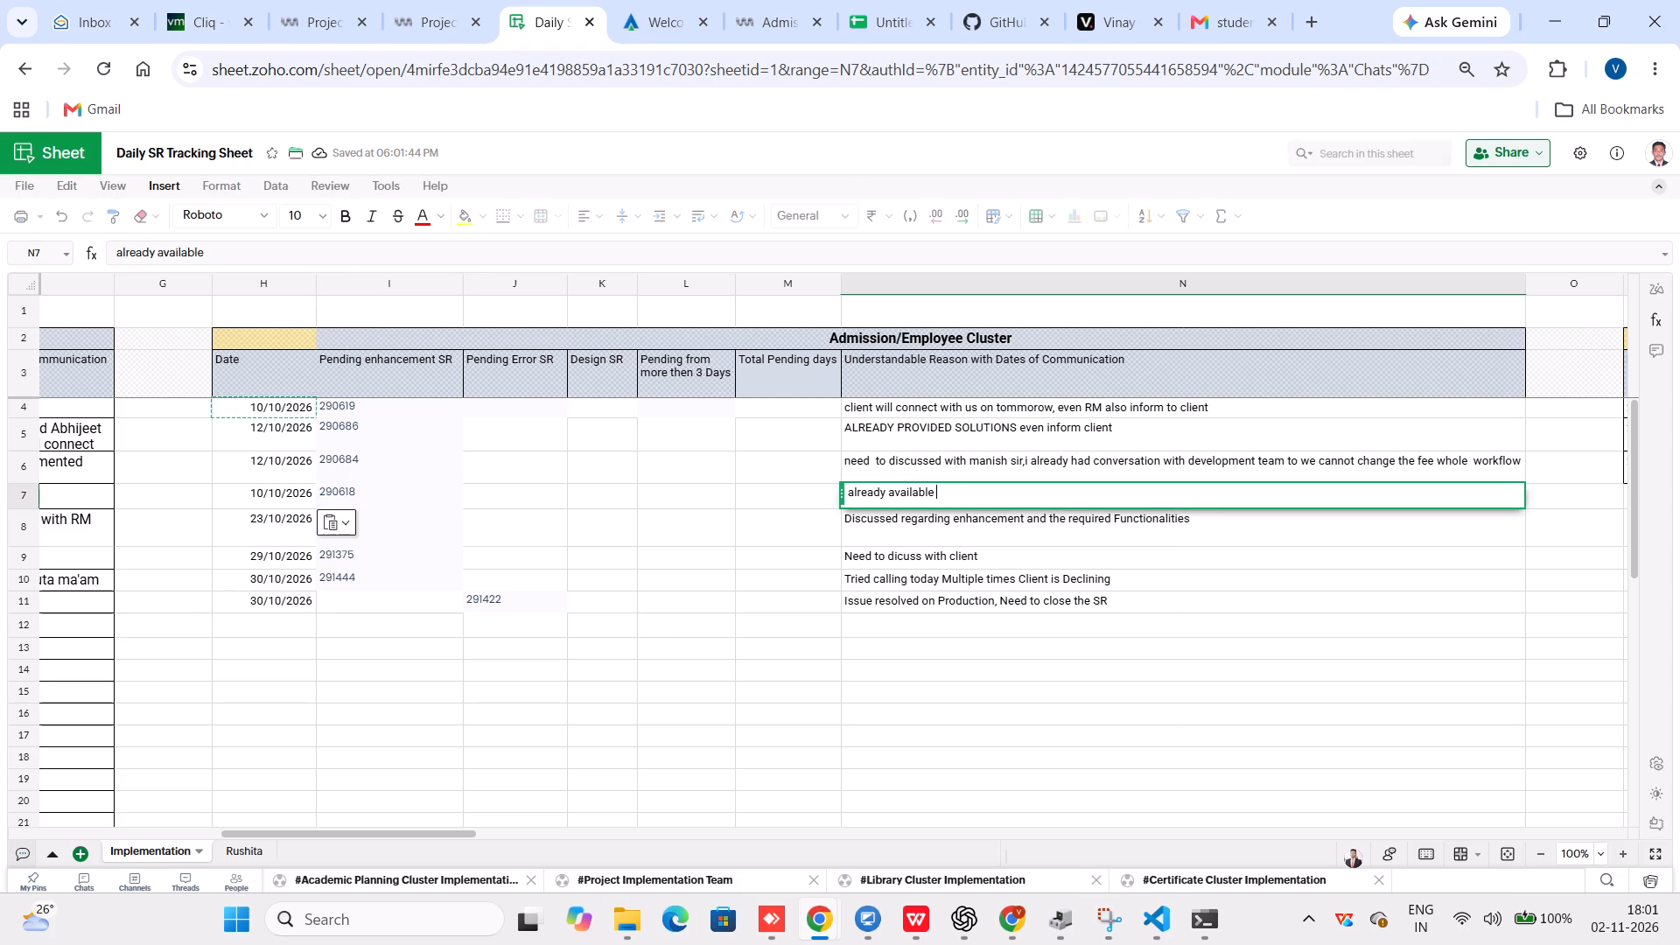
left_click(289, 0)
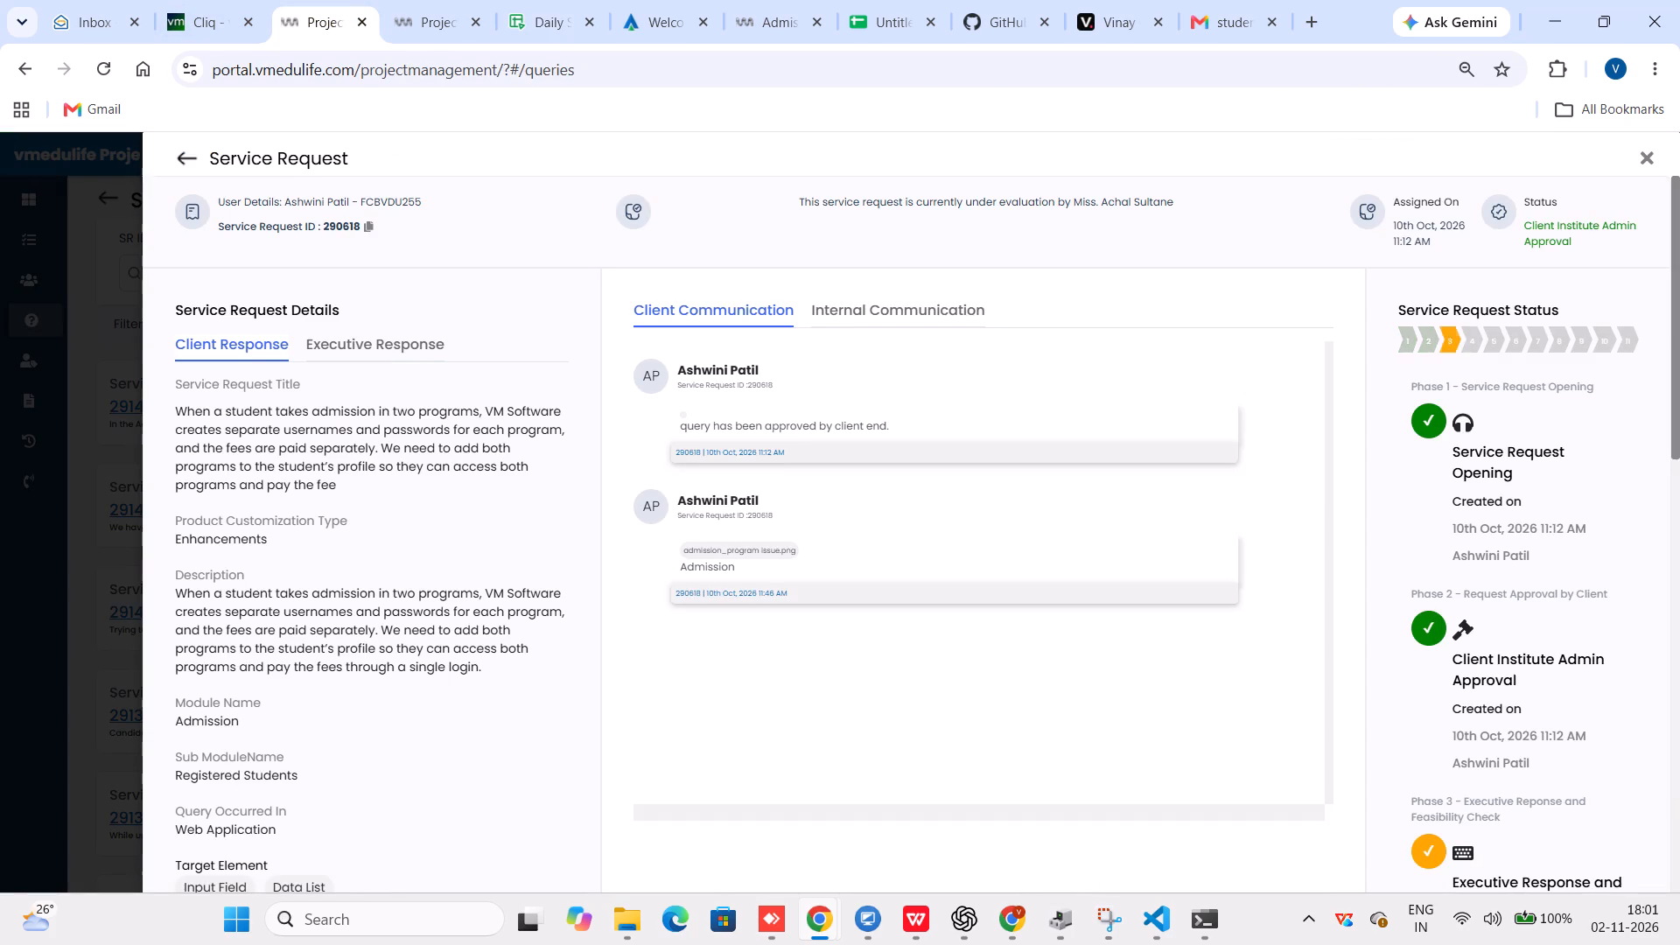
scroll(377, 626, "down", 2)
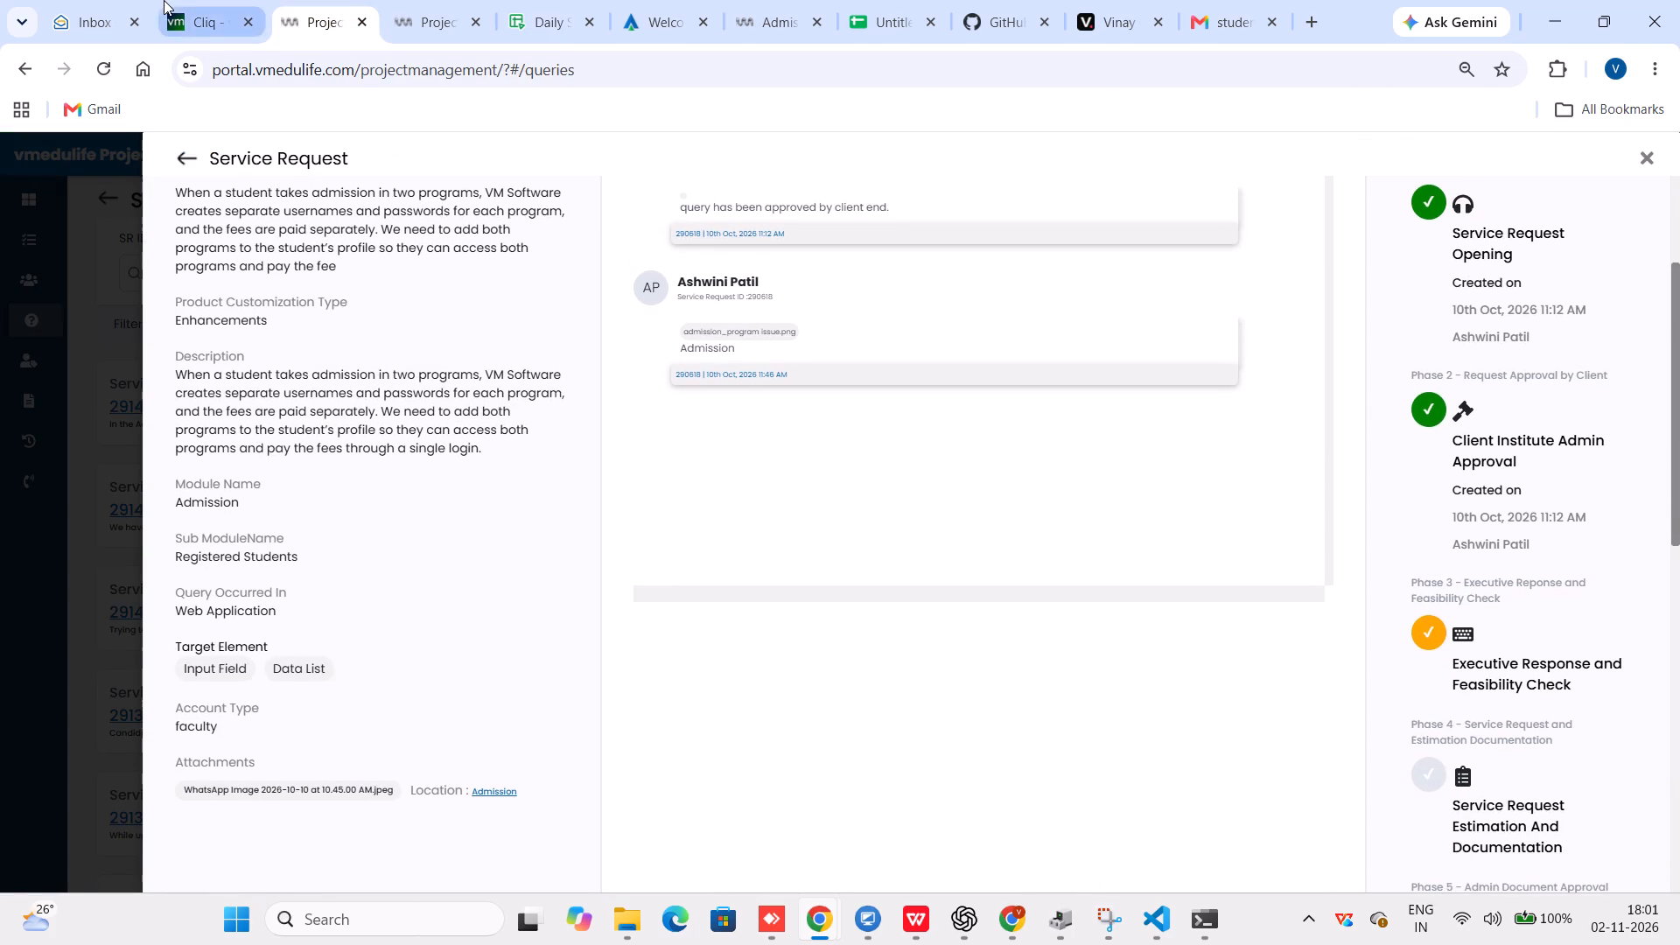
left_click(198, 0)
left_click(262, 0)
left_click(316, 0)
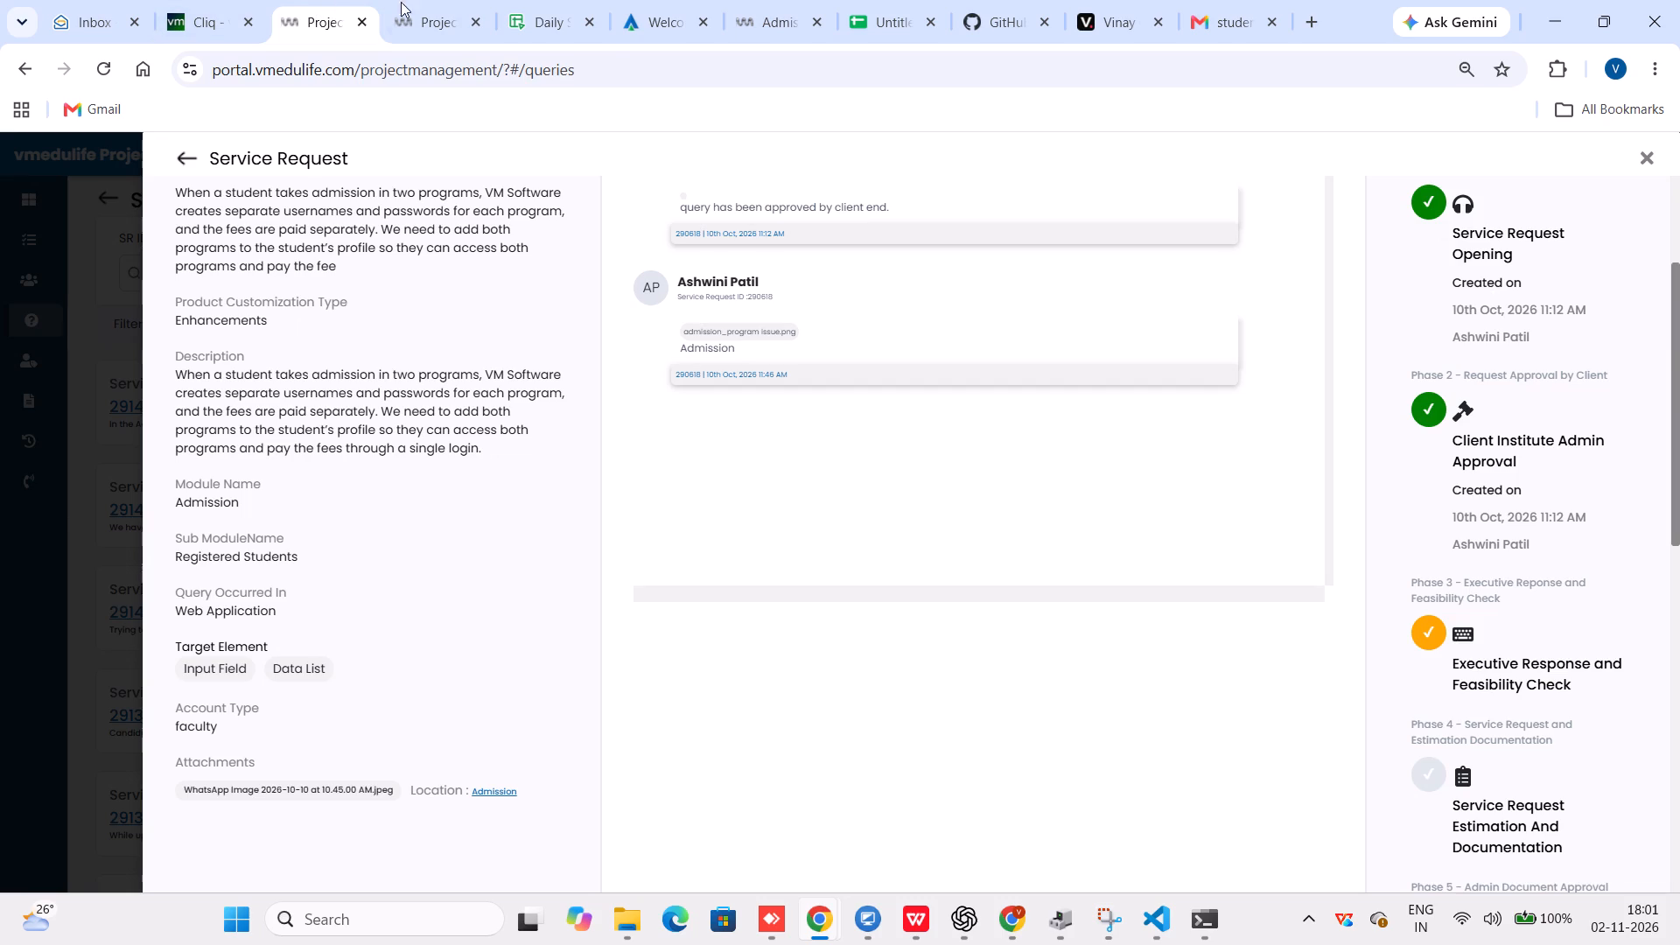
left_click(542, 2)
double_click(961, 492)
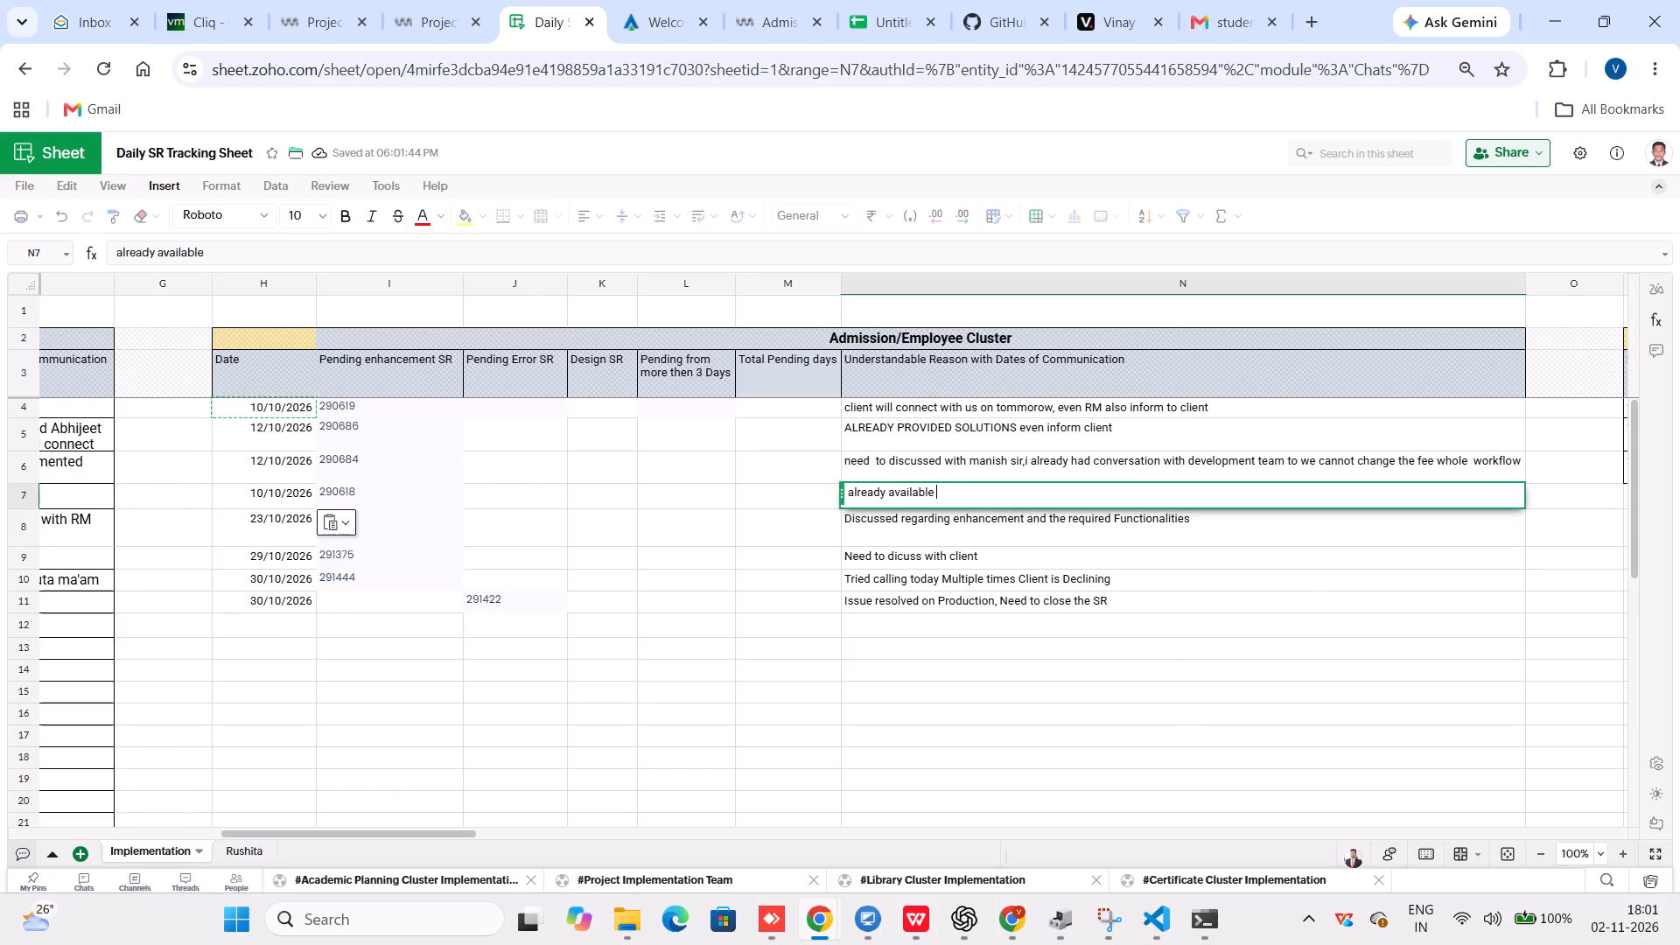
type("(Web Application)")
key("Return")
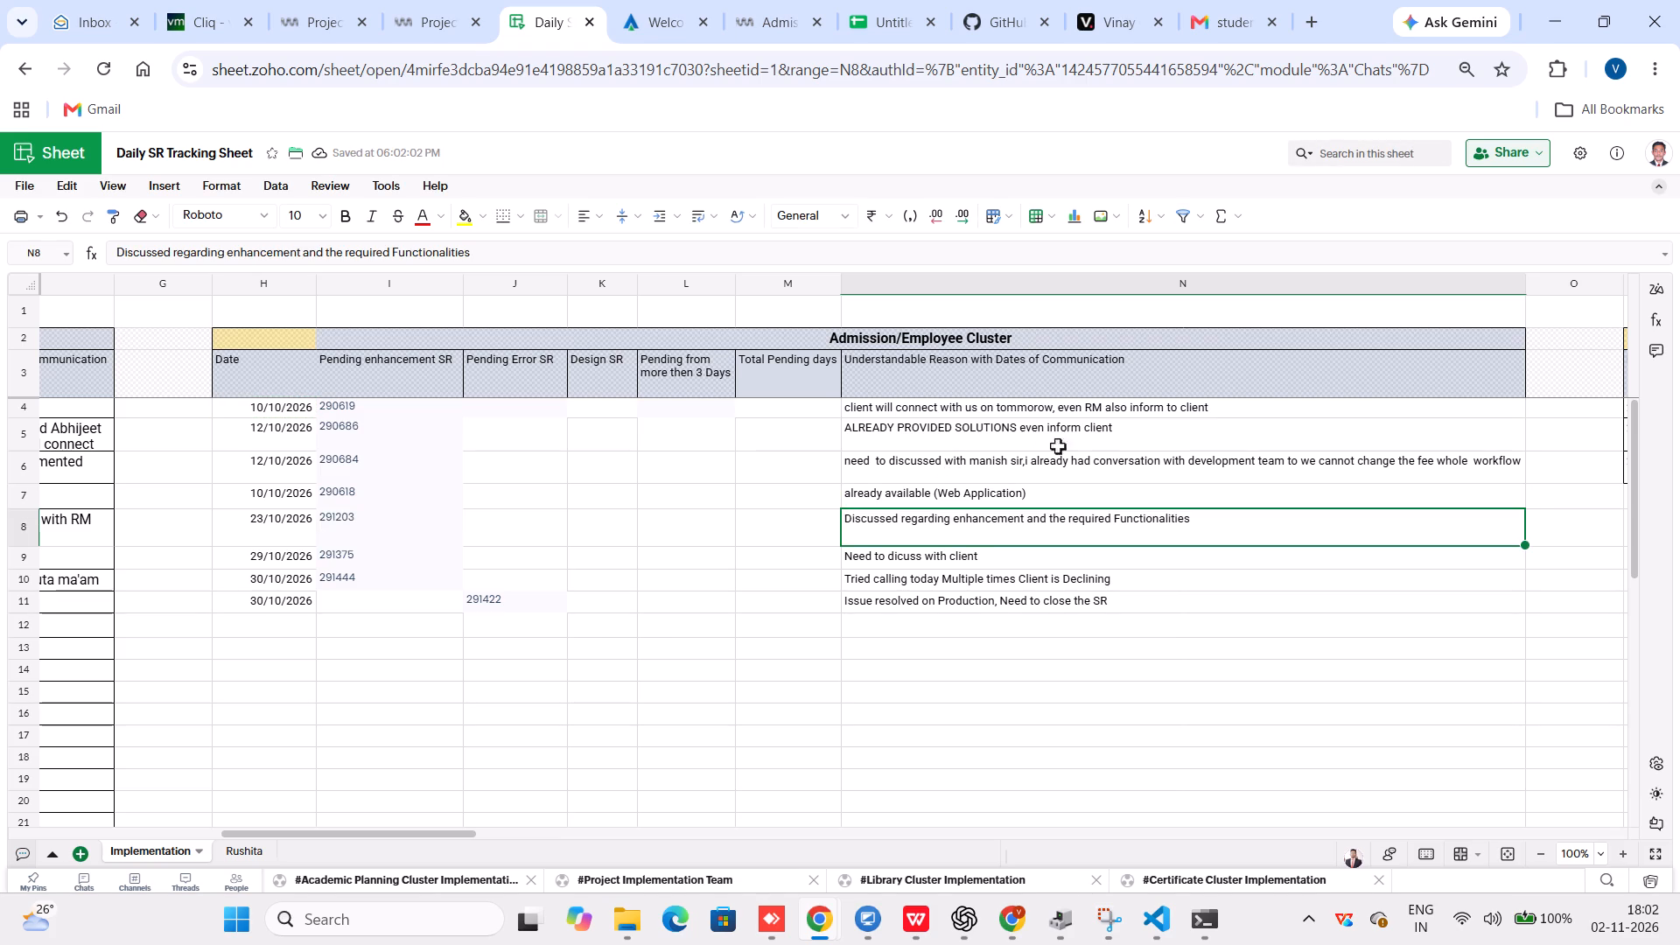
double_click(1234, 407)
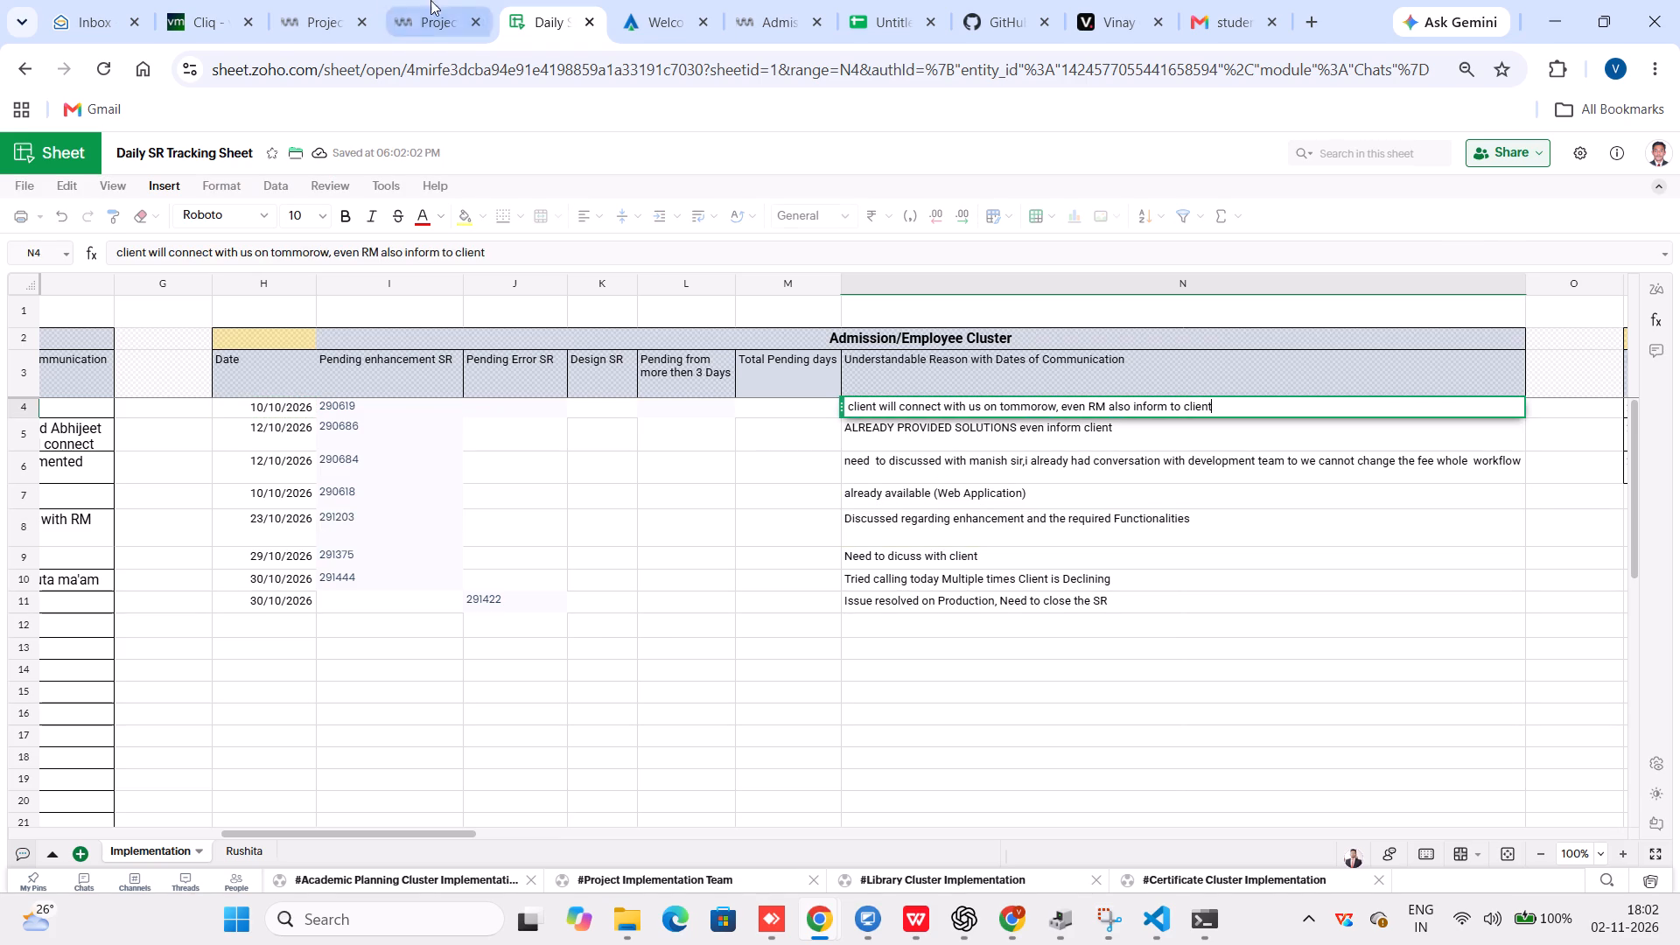
left_click(336, 0)
scroll(697, 341, "up", 5)
left_click(180, 161)
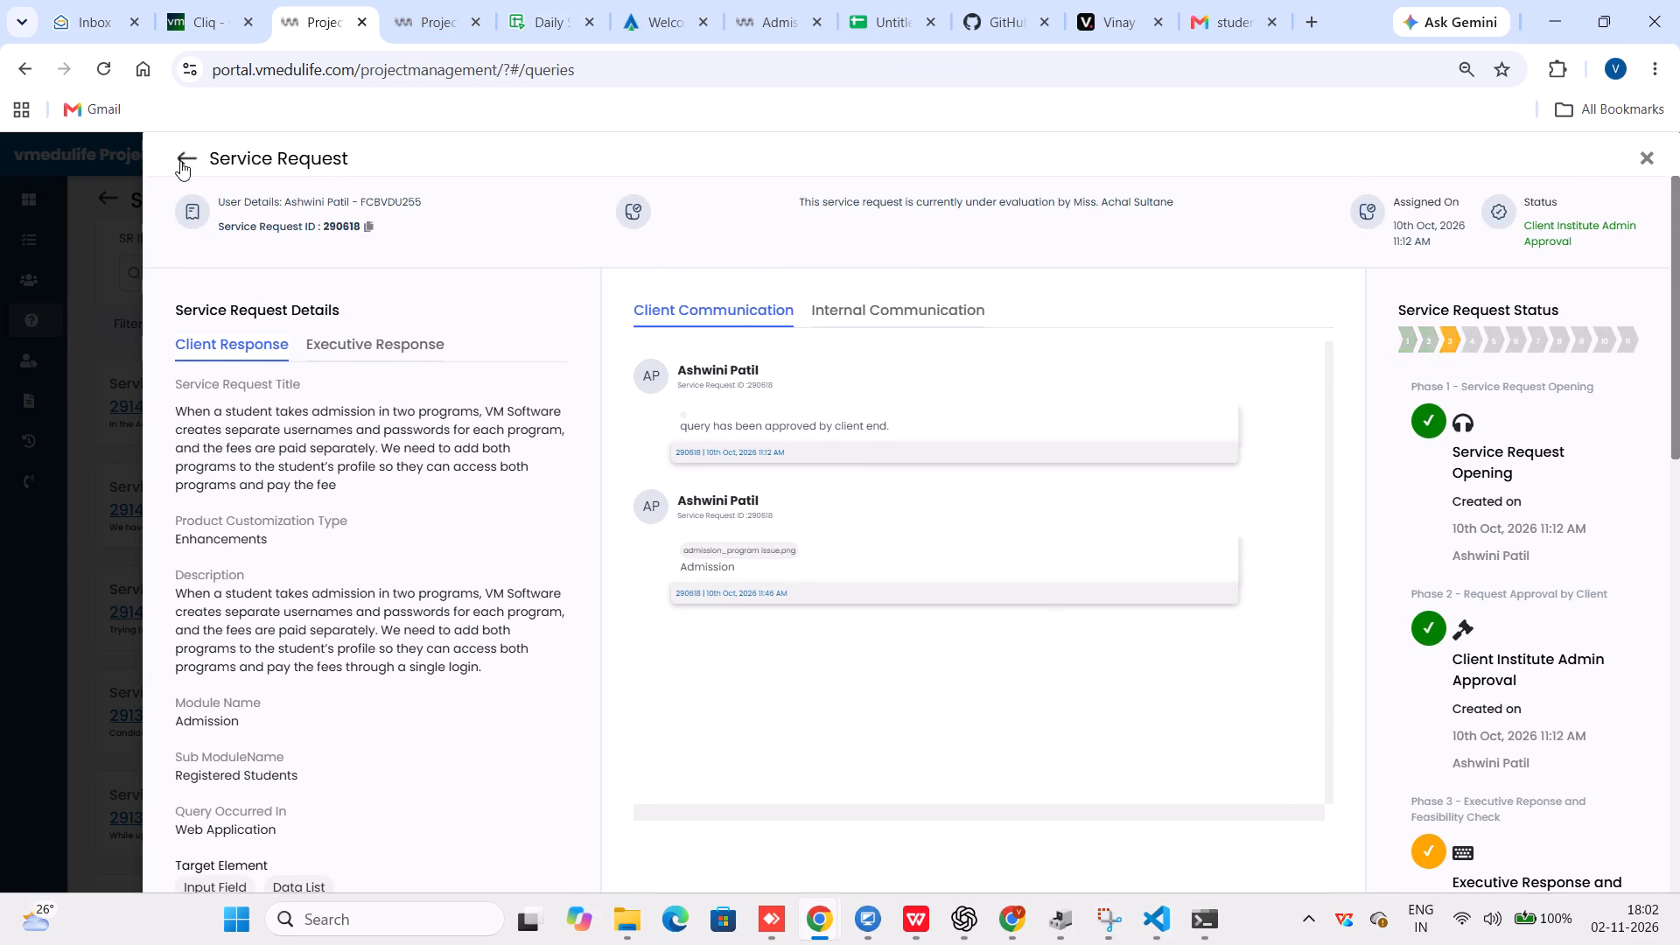
left_click(529, 0)
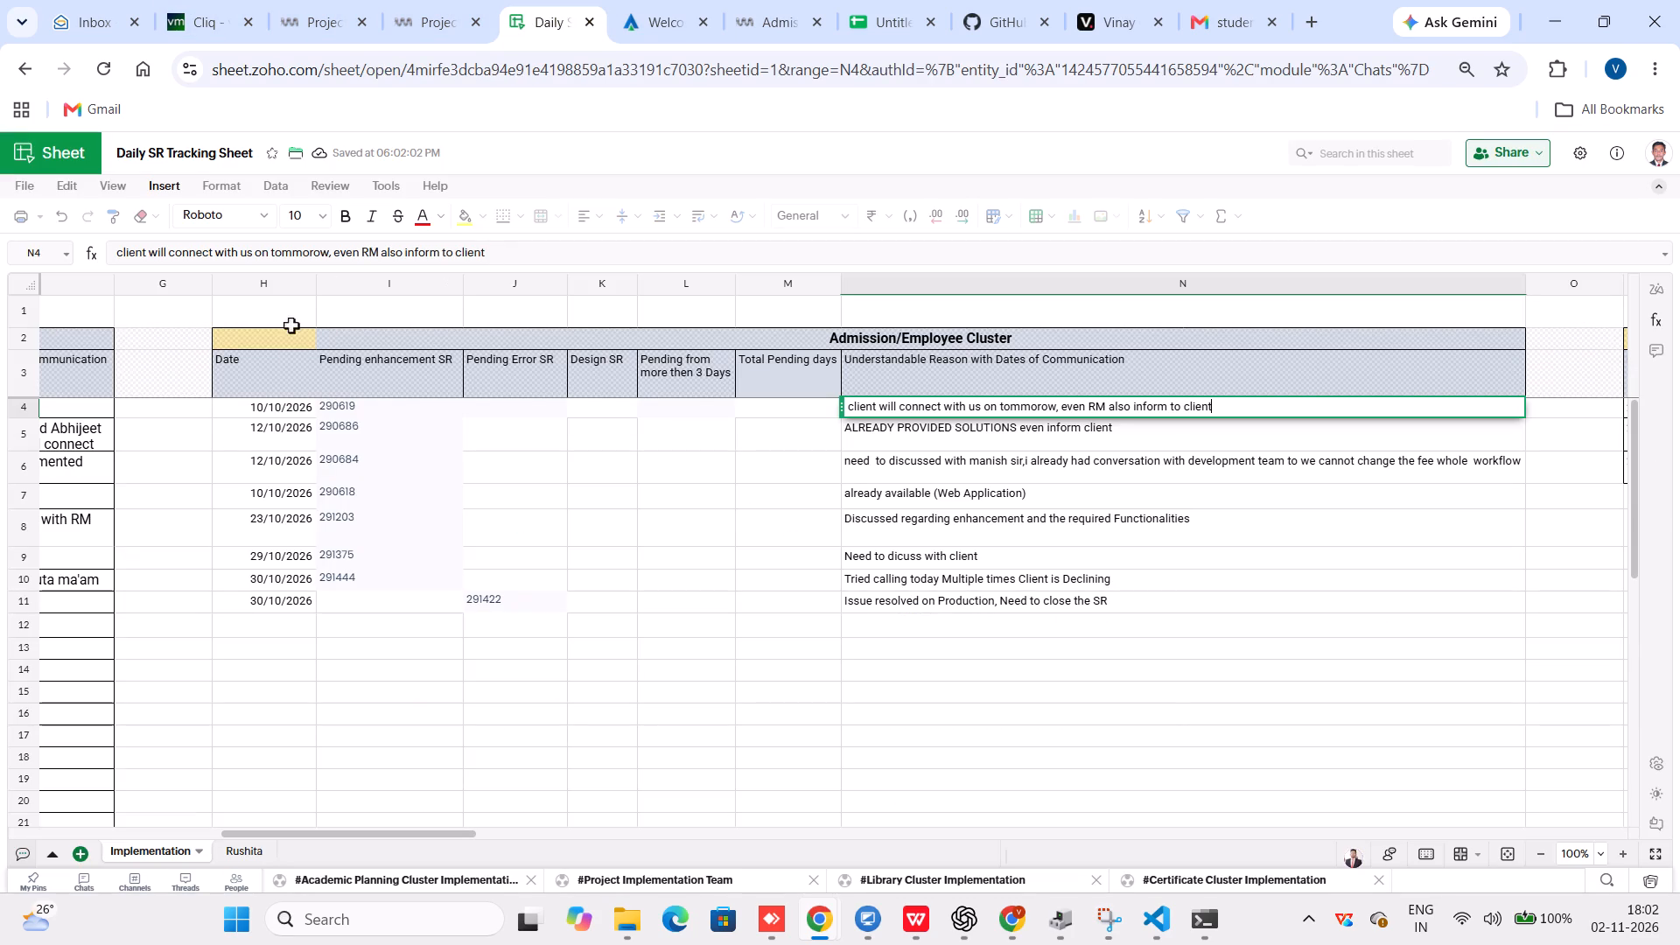
left_click(340, 413)
key("ctrl+c")
left_click(320, 0)
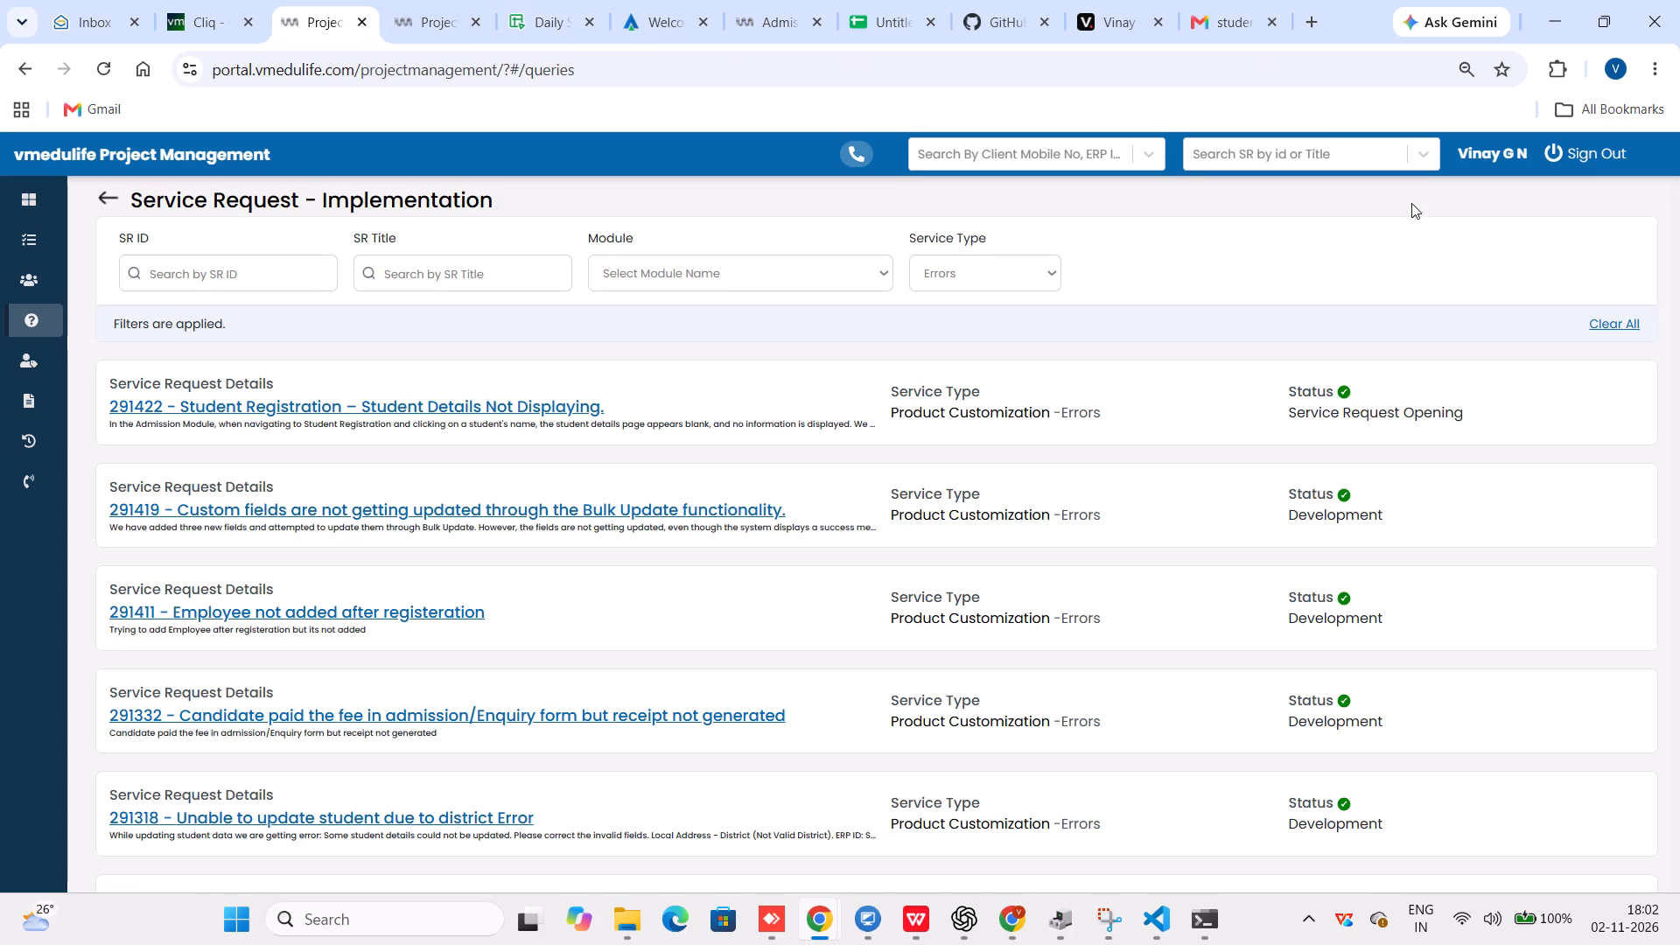
left_click(1219, 156, "ctrl")
key("ctrl+v")
left_click(1238, 206)
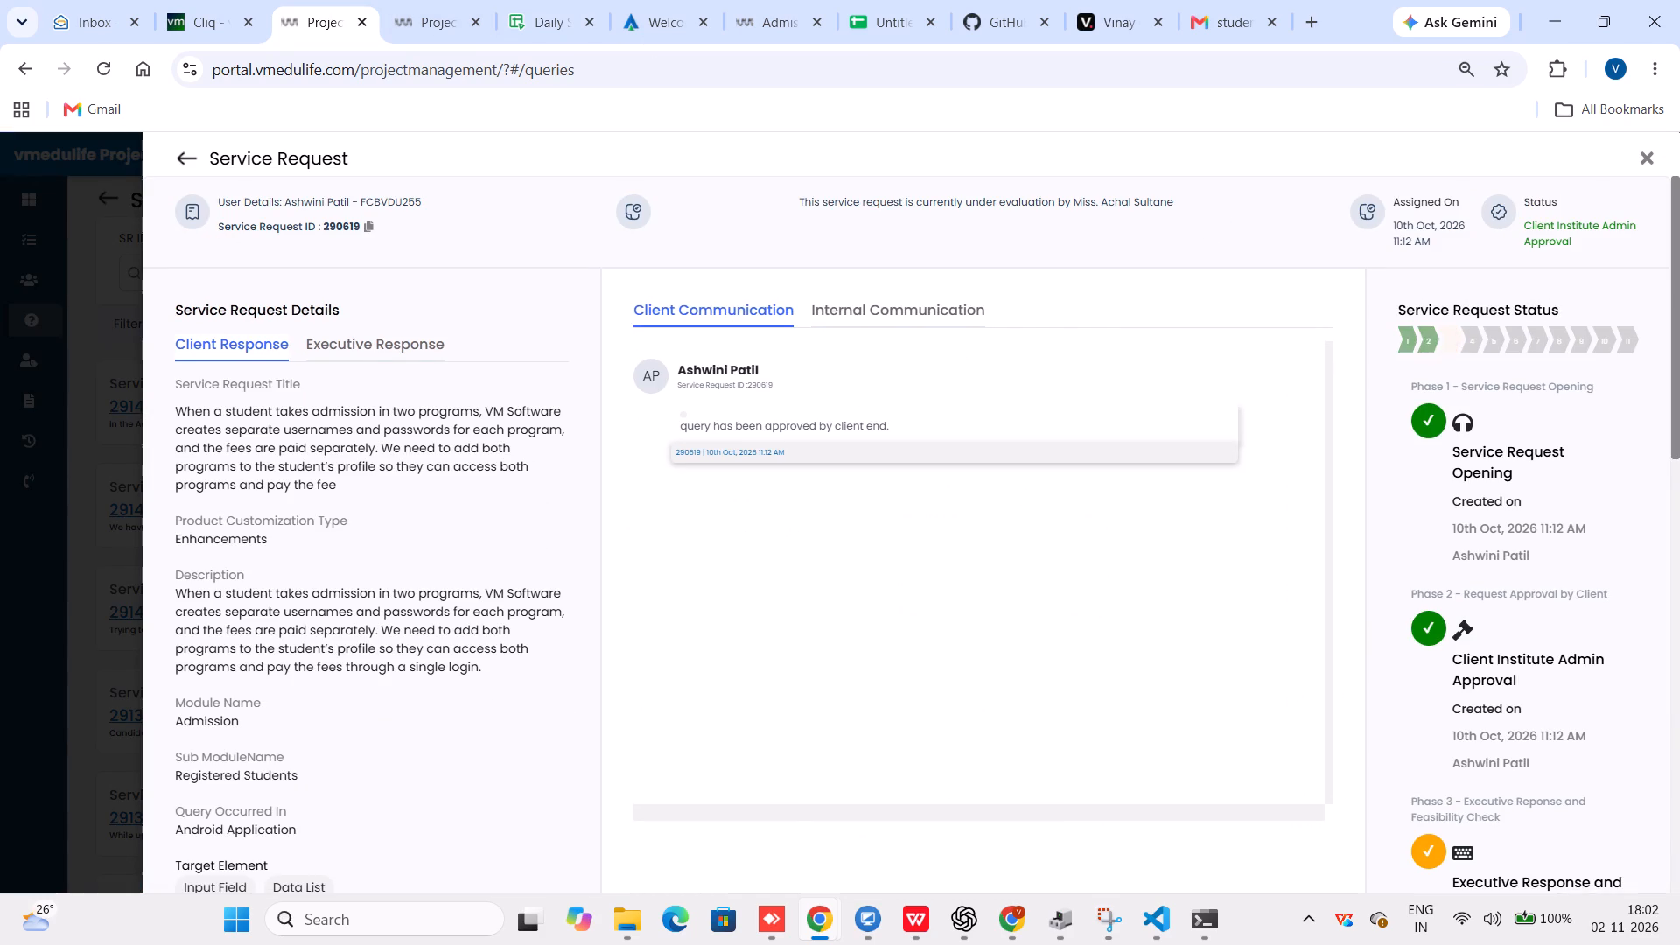
scroll(75, 731, "down", 2)
scroll(318, 772, "down", 1)
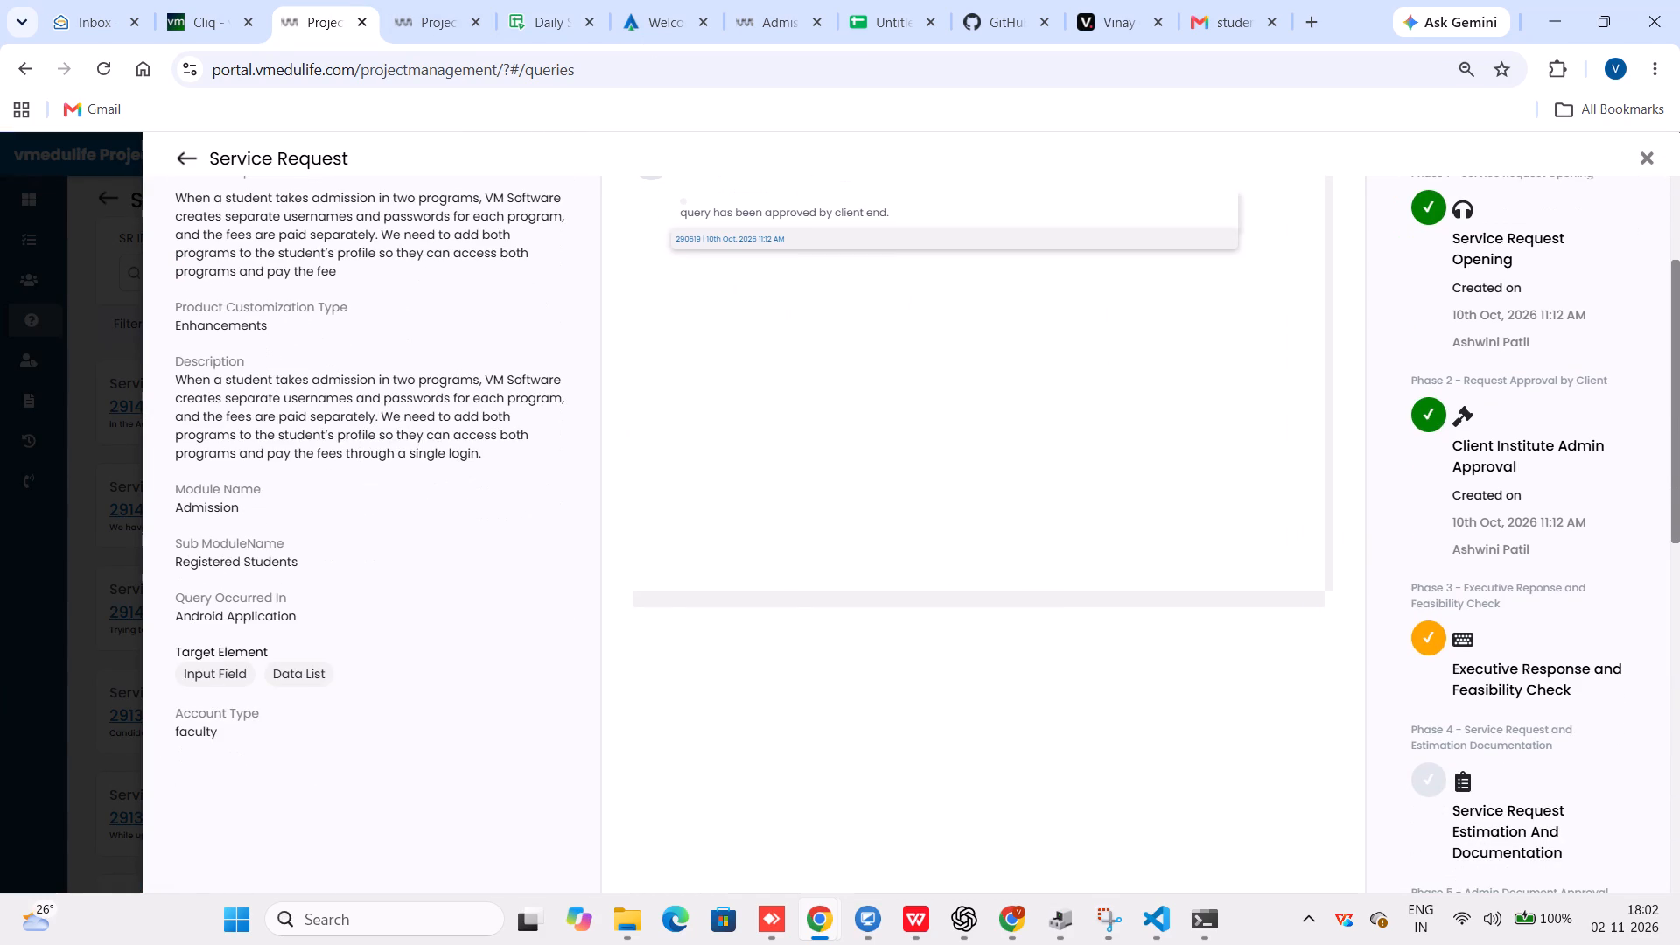
Back in the tracking sheet, append "(mobile Application)" to row 4's reason in the Admission/Employee Cluster.
left_click(185, 0)
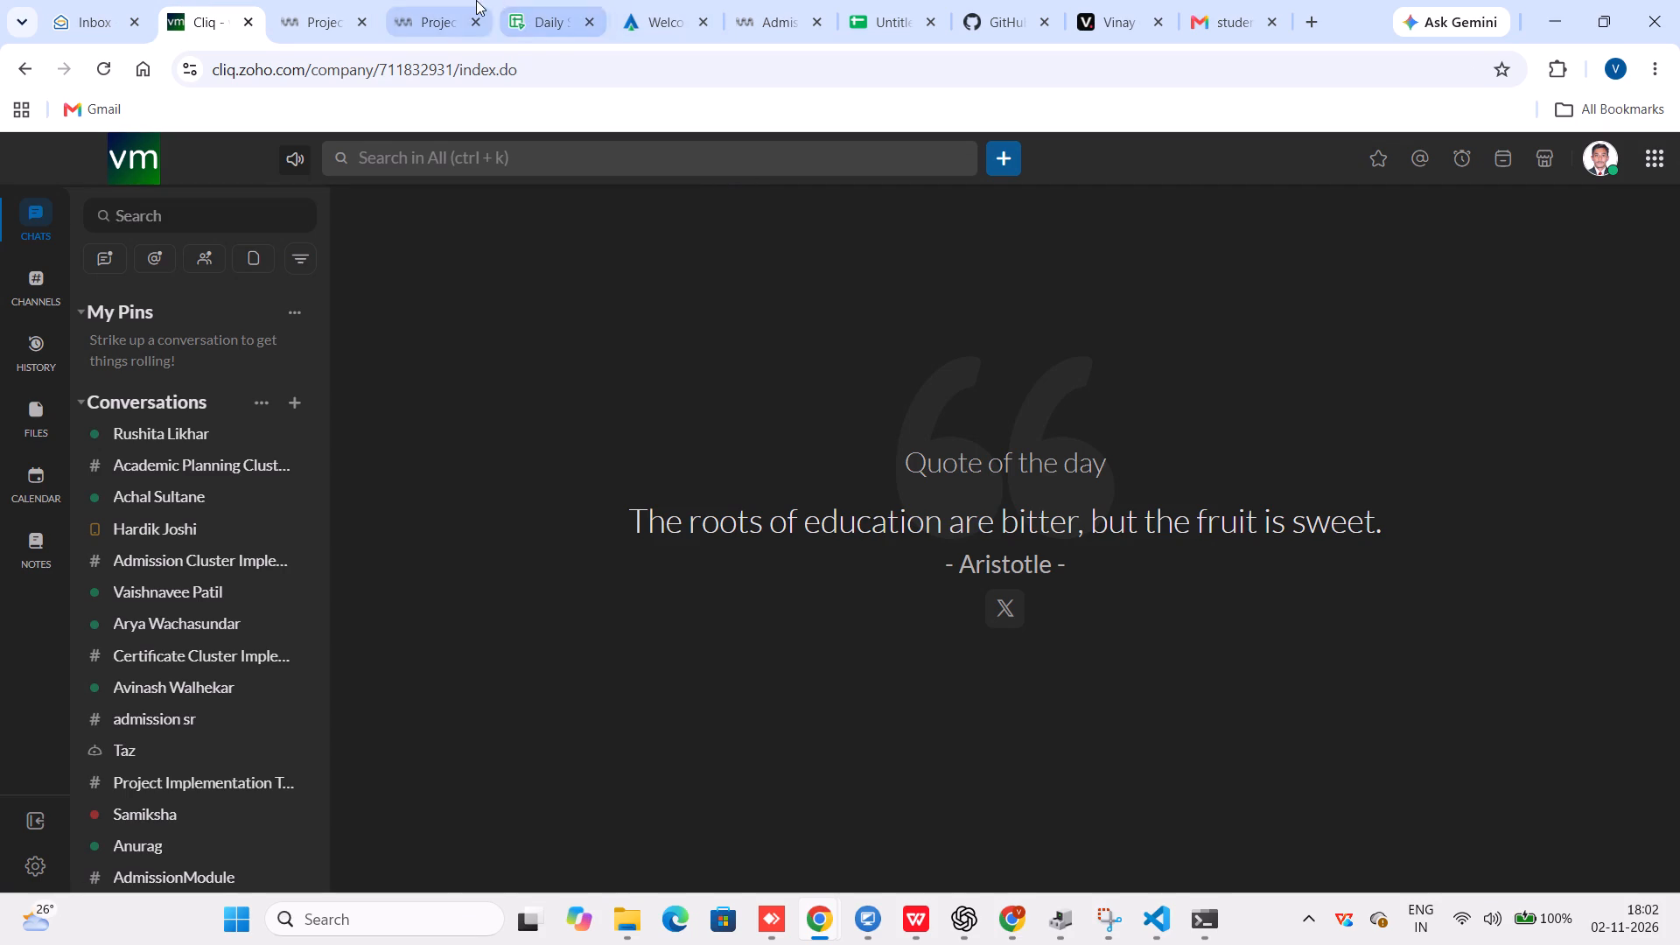
left_click(535, 0)
double_click(1242, 409)
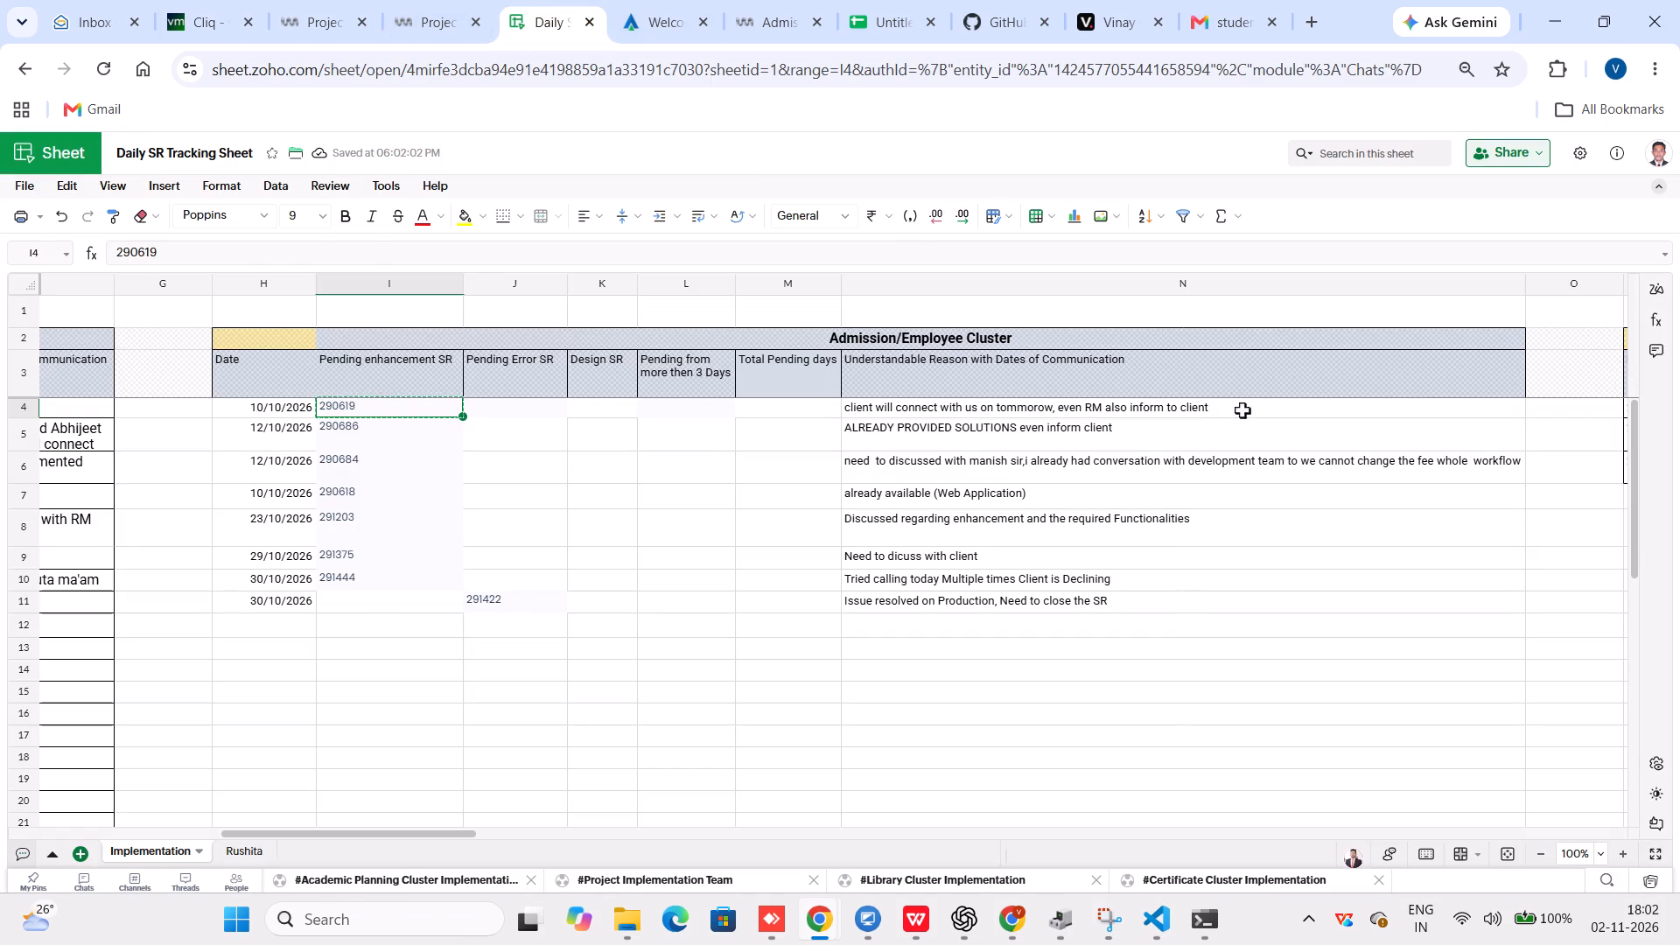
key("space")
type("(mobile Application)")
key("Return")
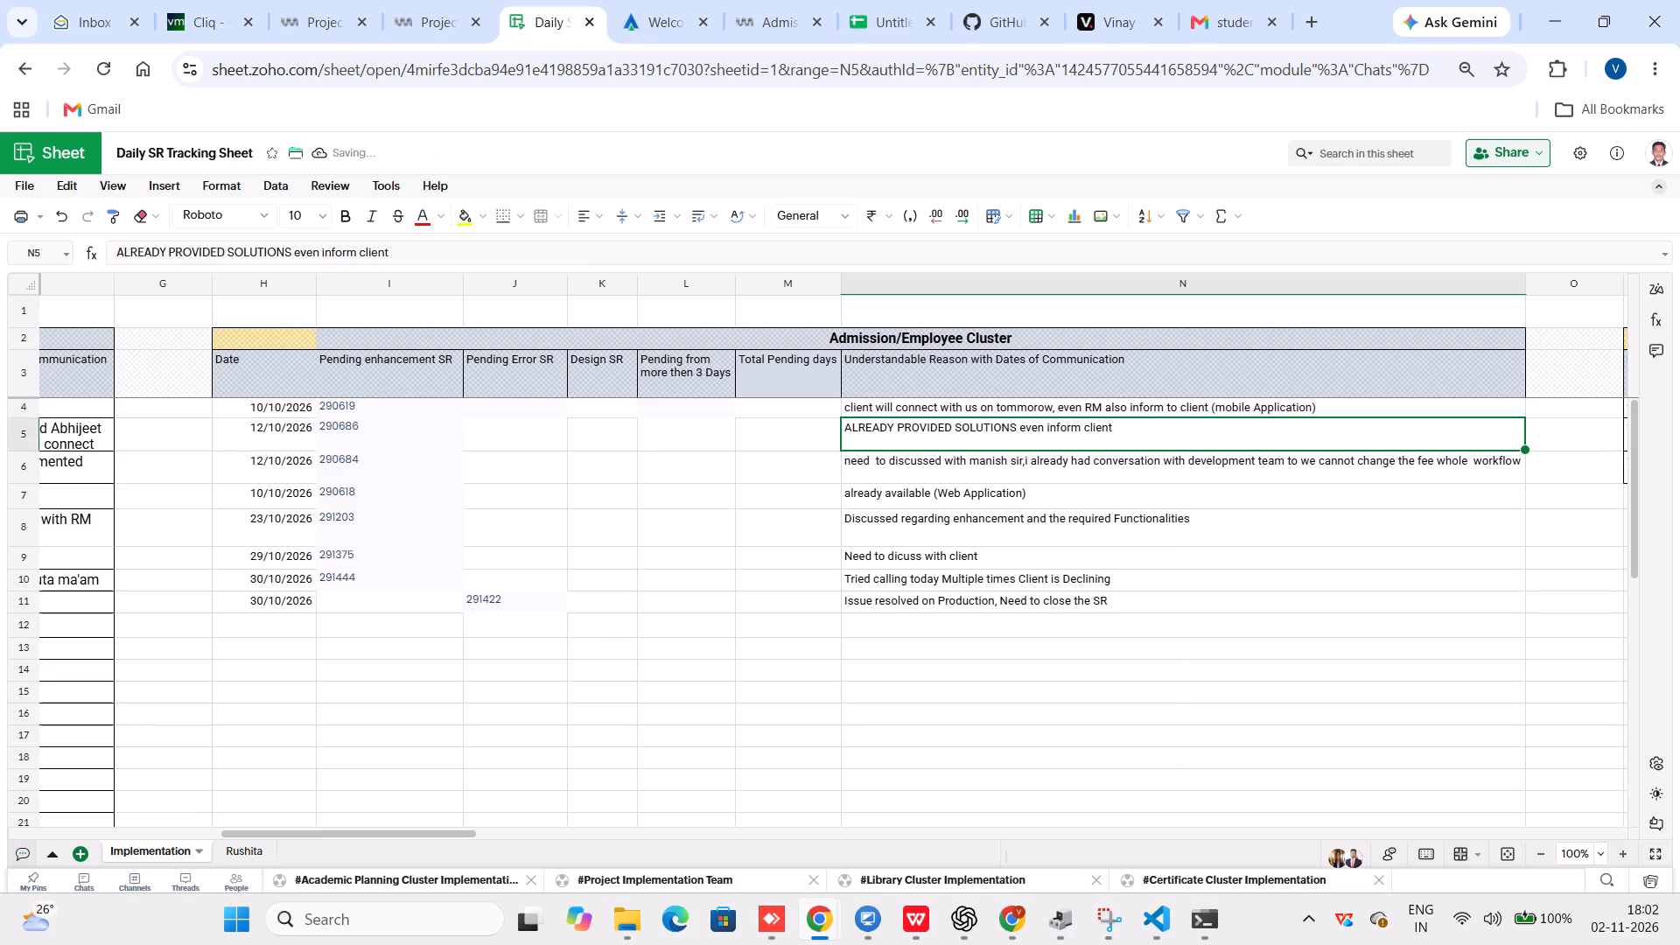
Copy SR number 290686 from row 5 and open that service request in the project management portal to check its details.
left_click(377, 437)
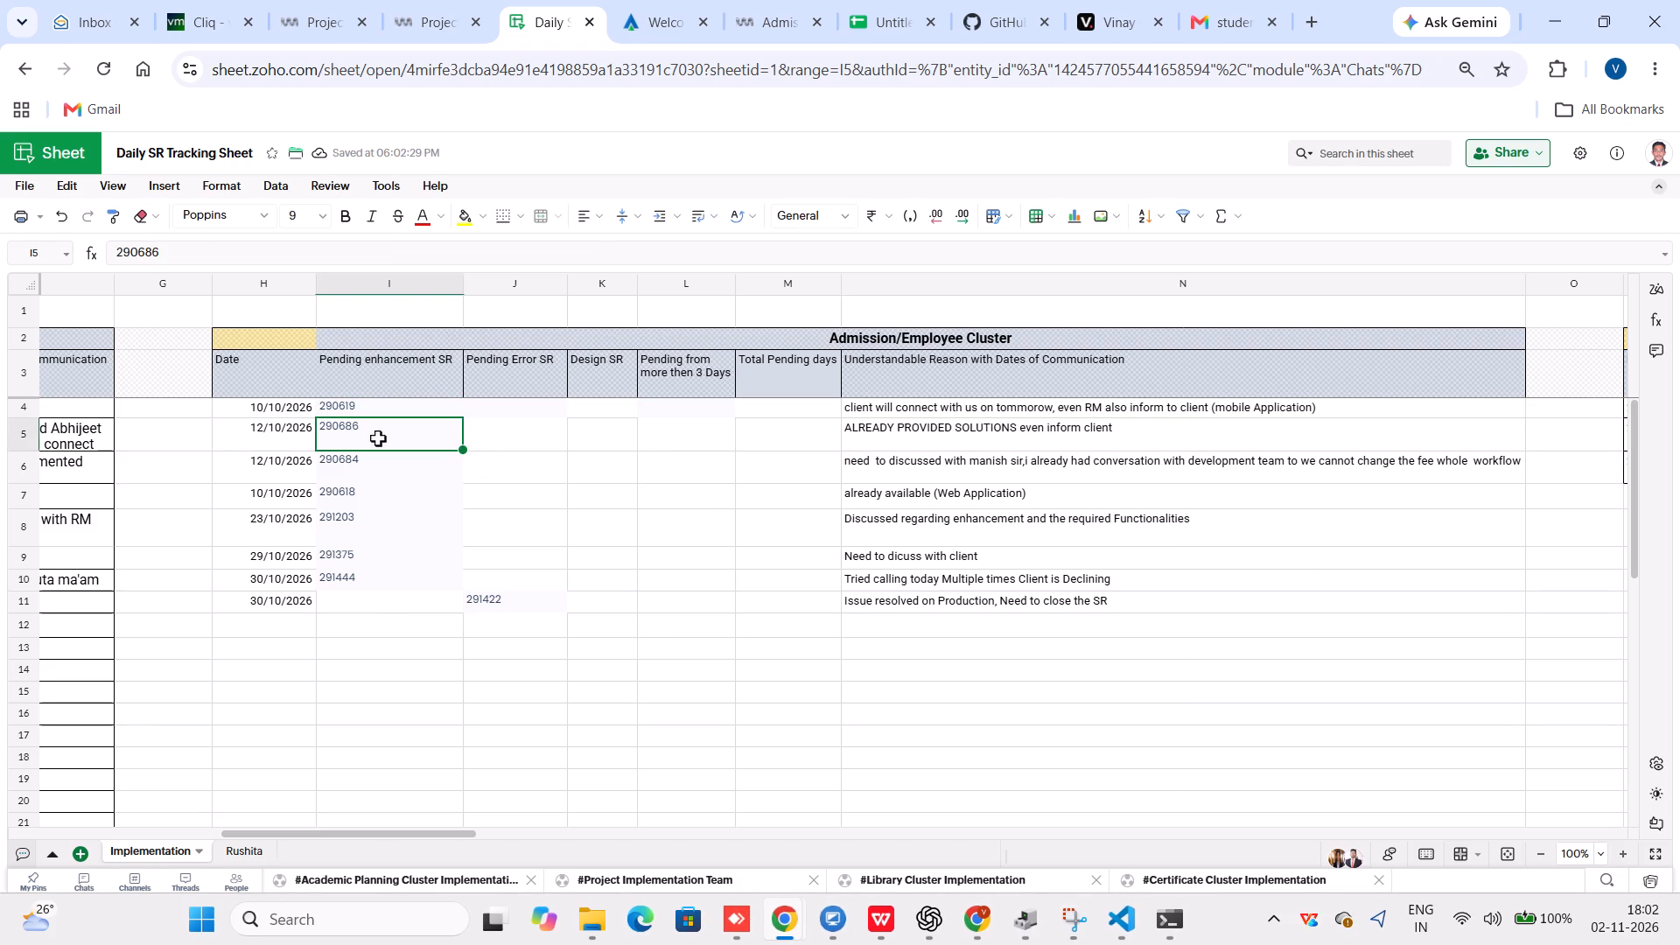
key("ctrl+c")
left_click(308, 0)
left_click(1640, 157)
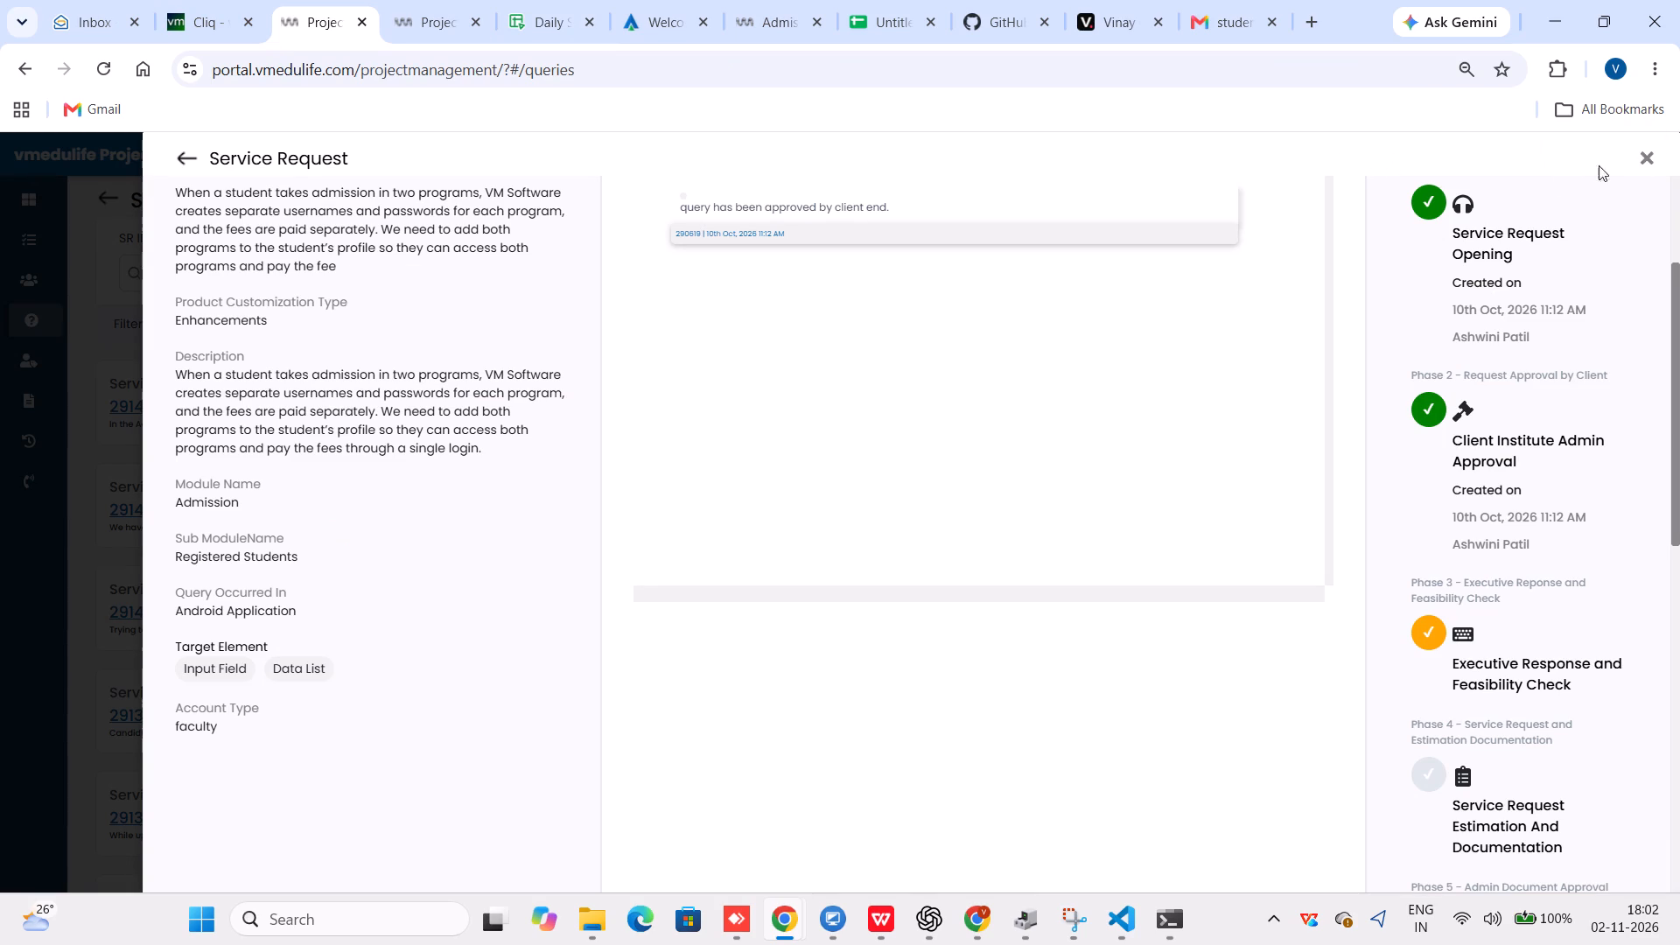
left_click(1650, 157)
left_click(1265, 155)
key("ctrl+v")
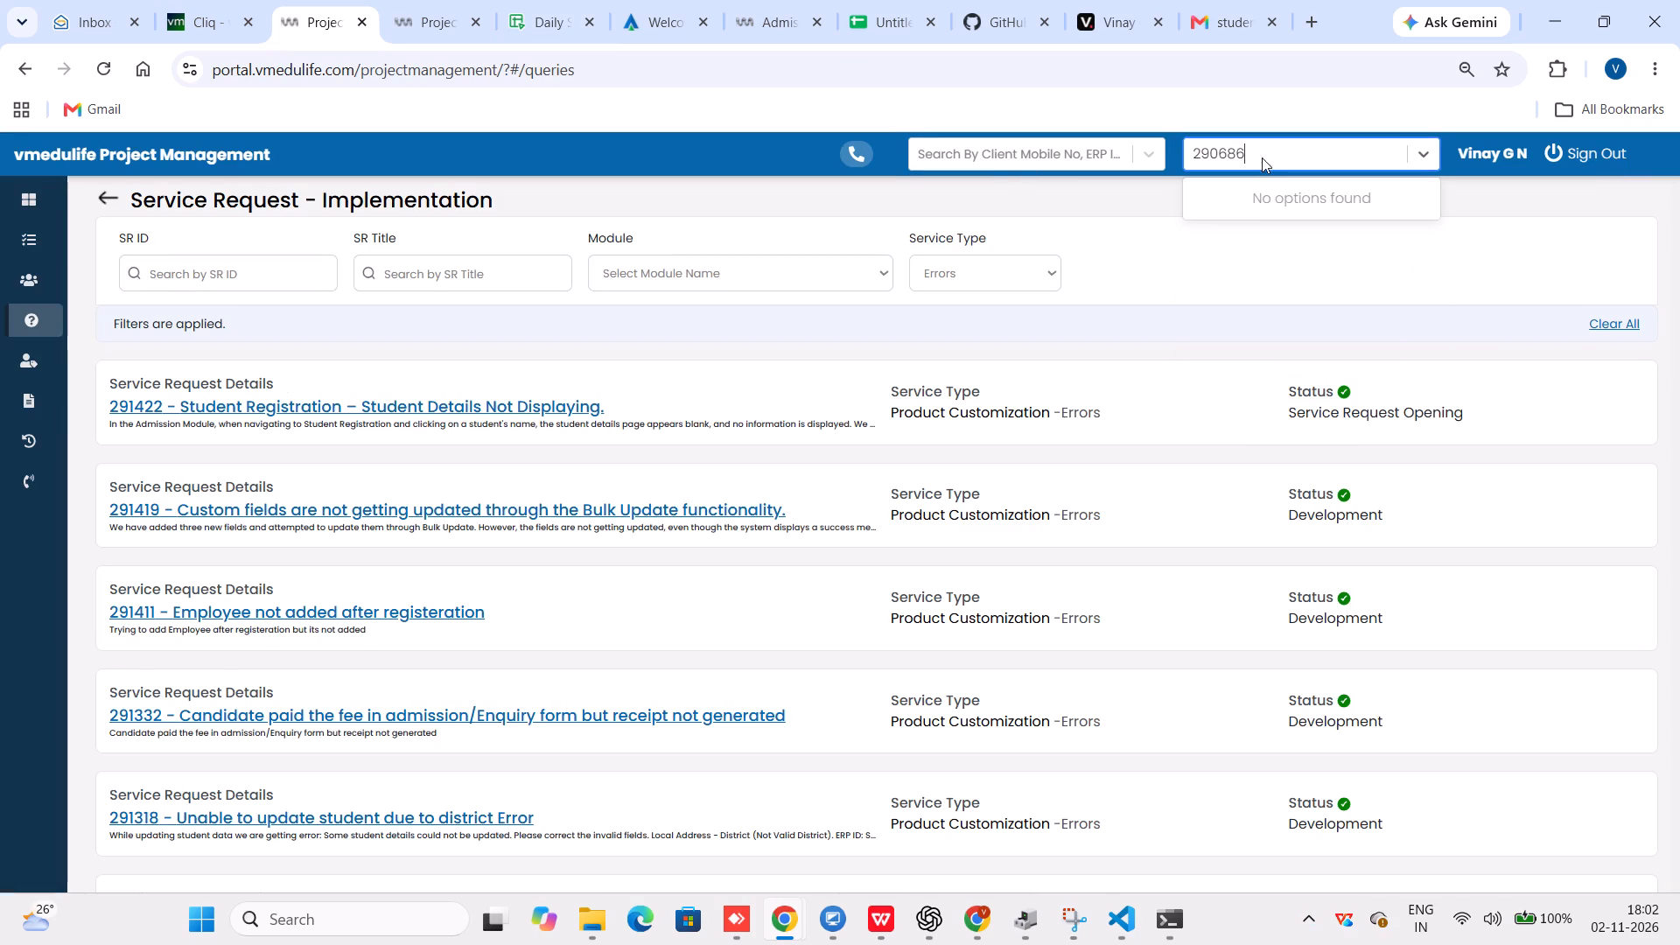
left_click(1259, 209)
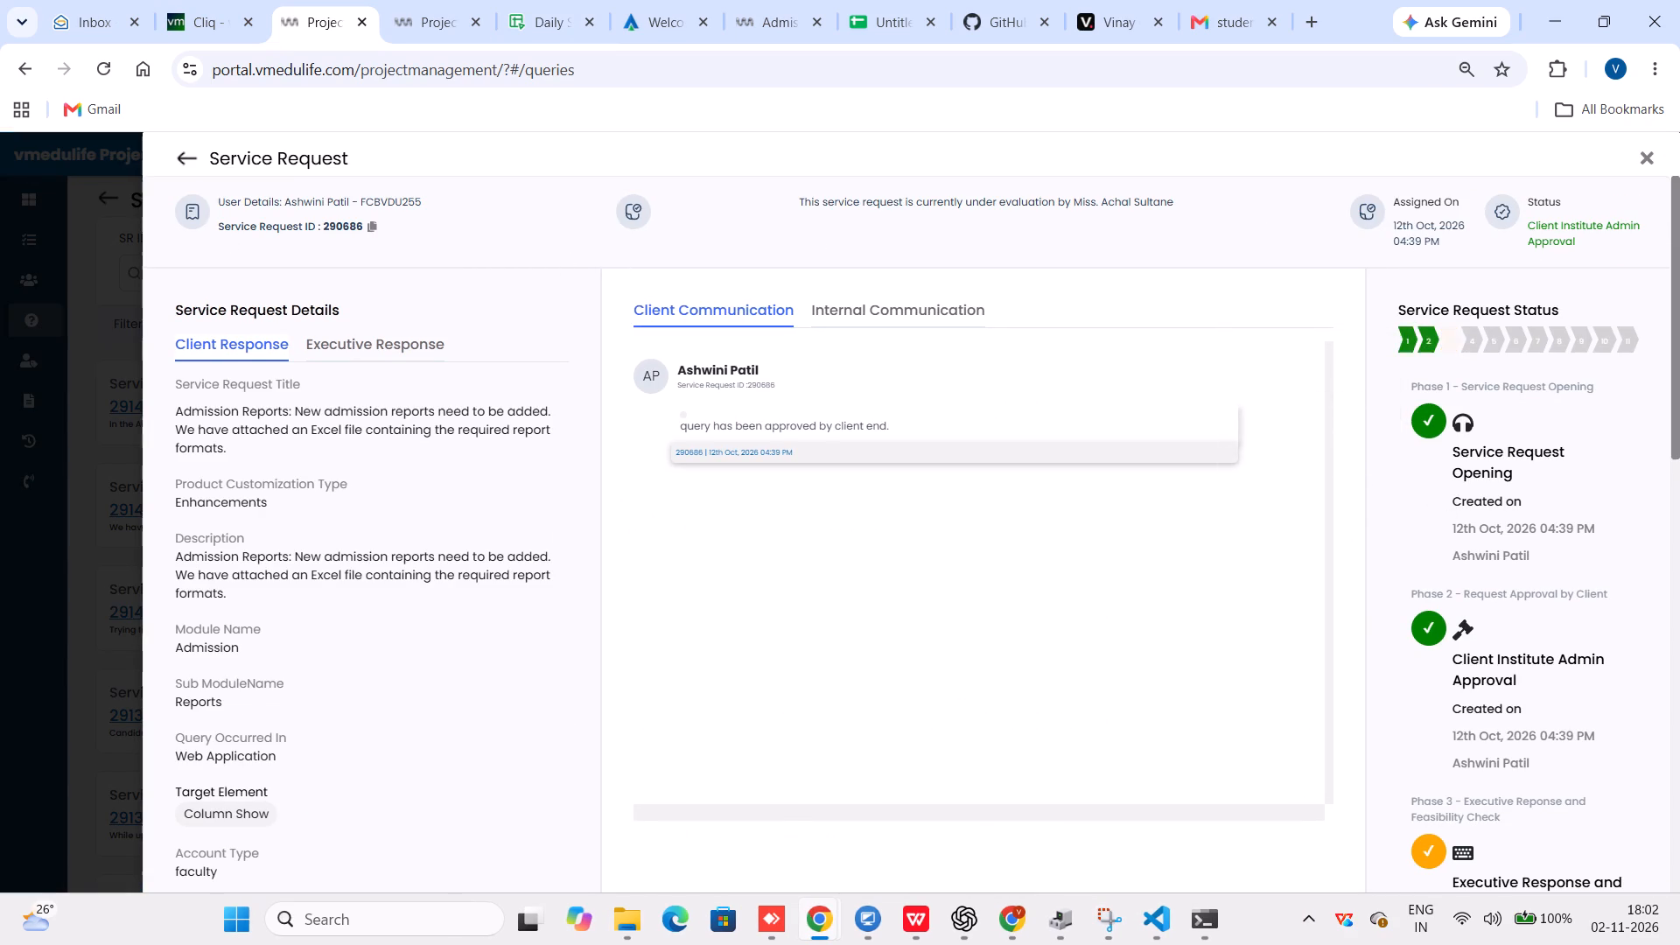
Copy SR number 290684 from row 6 of the tracking sheet, review that service request in the portal, and close it.
left_click(515, 0)
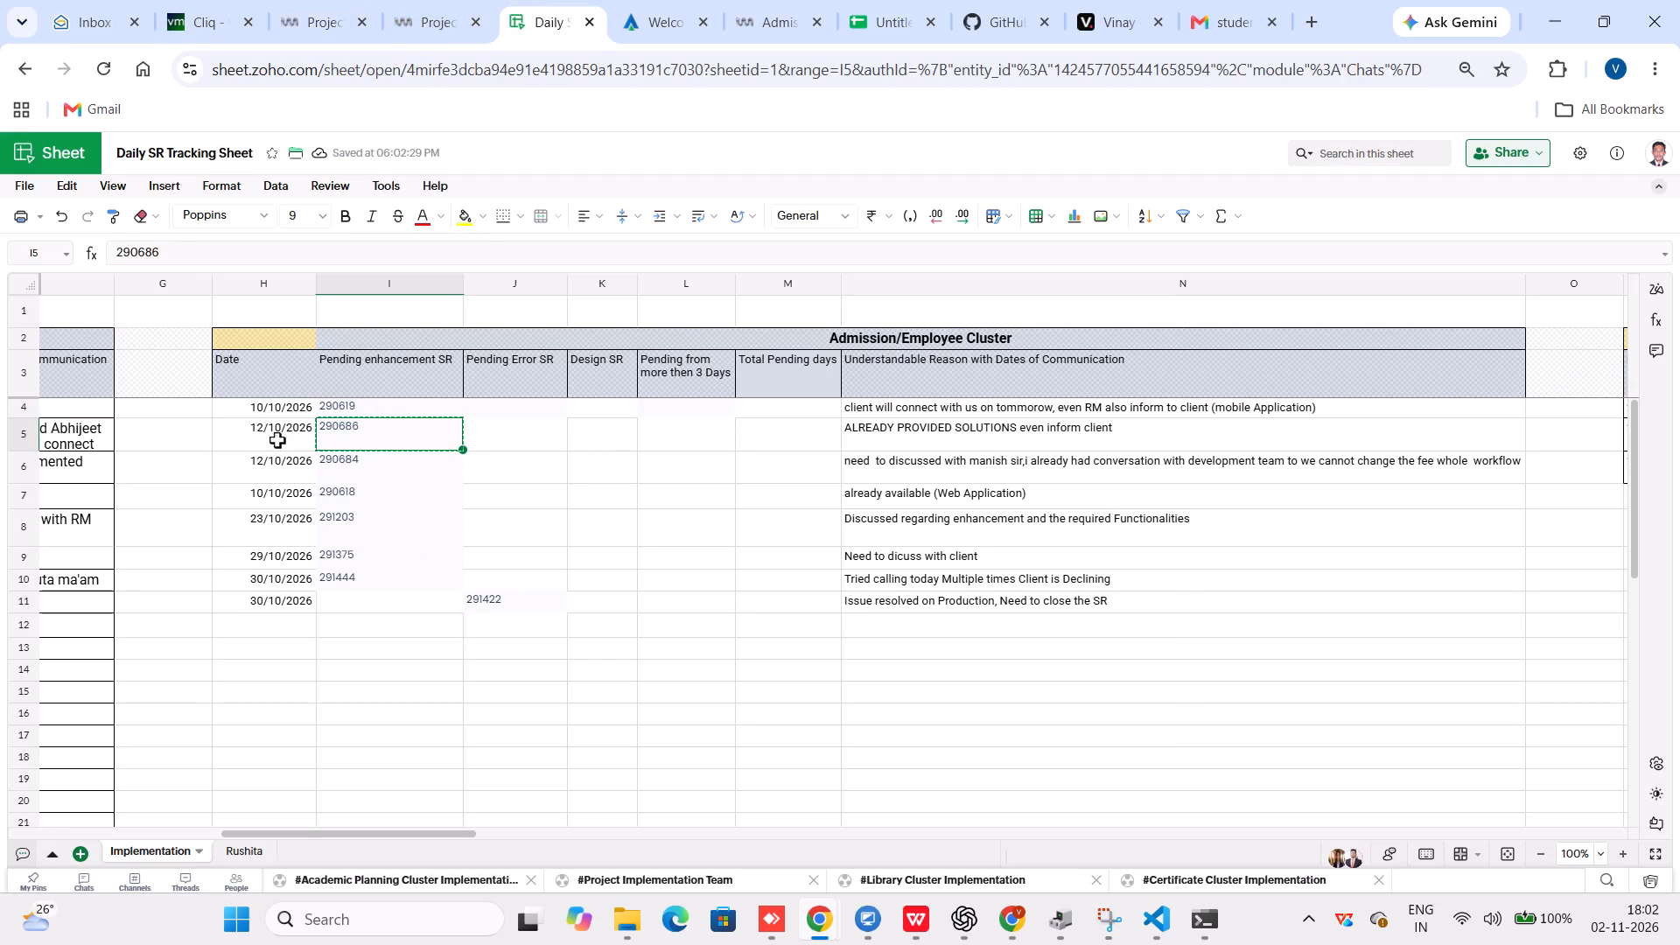
left_click(367, 476)
key("ctrl+c")
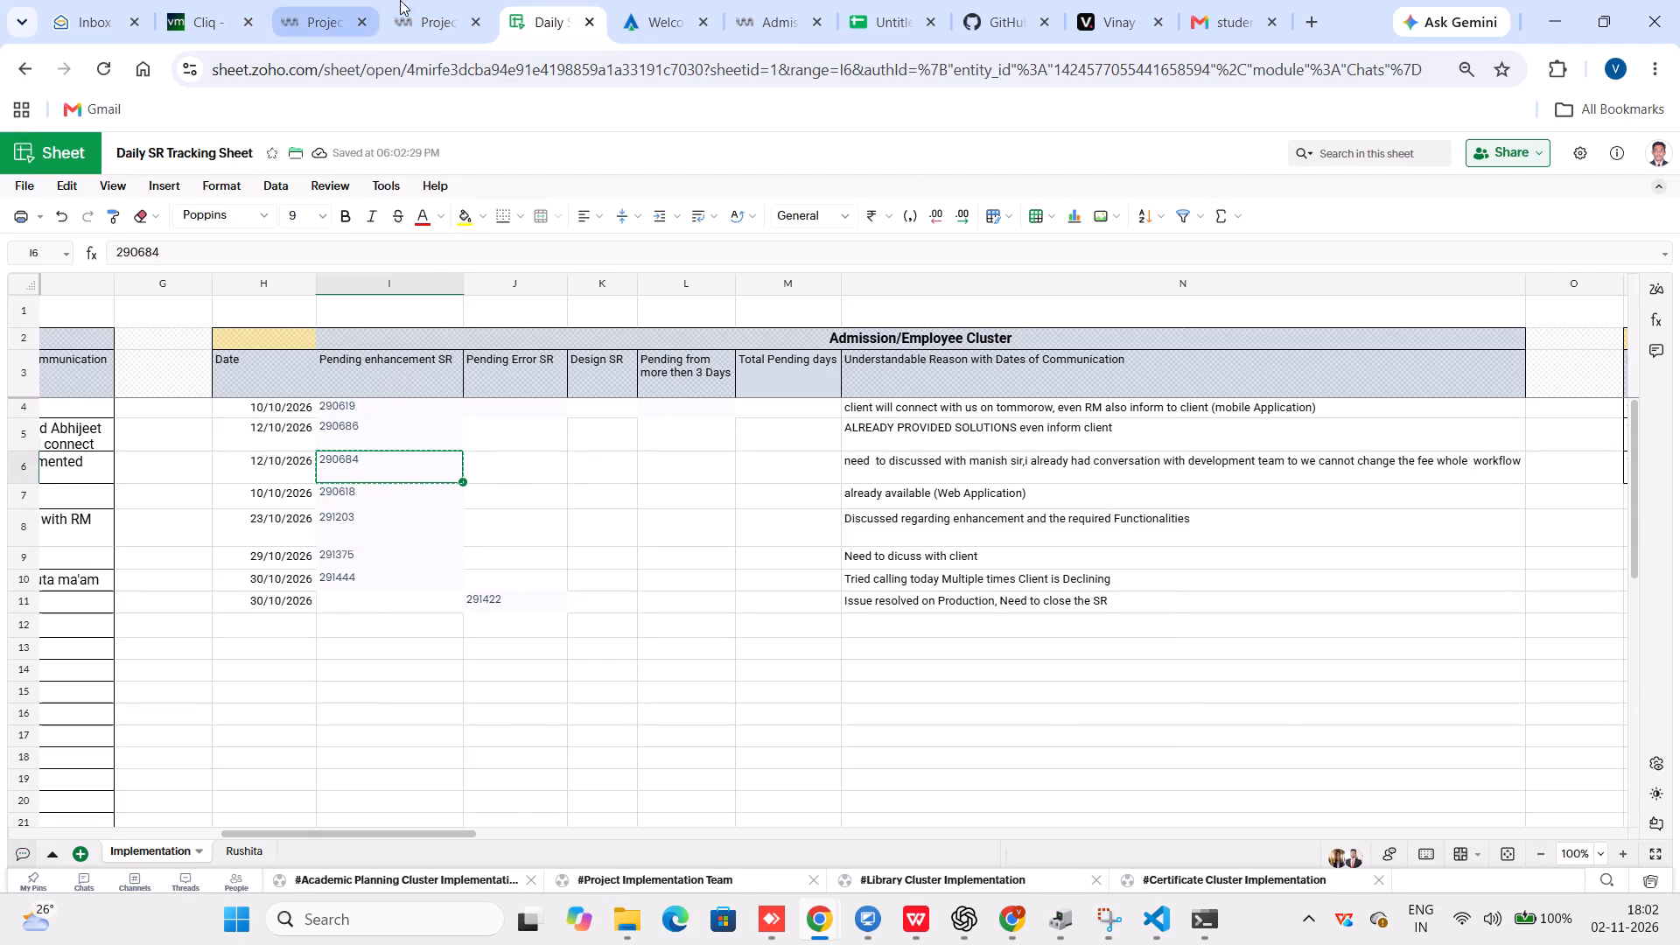
left_click(425, 0)
left_click(1262, 153)
key("ctrl+v")
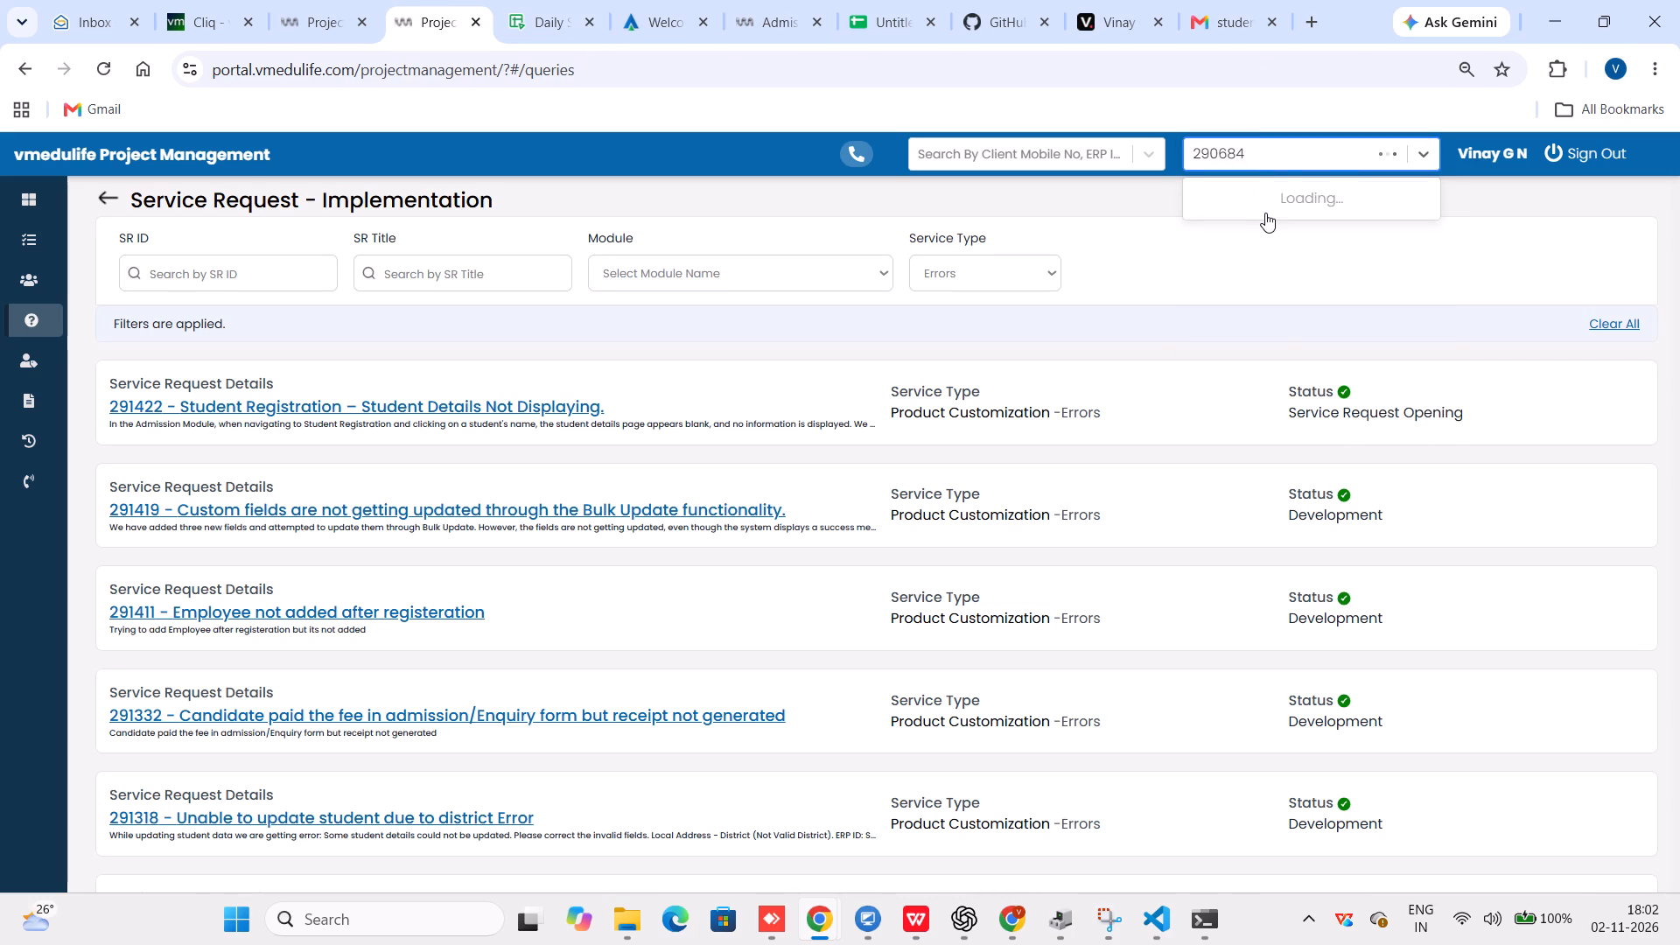
left_click(1265, 213)
scroll(389, 545, "down", 1)
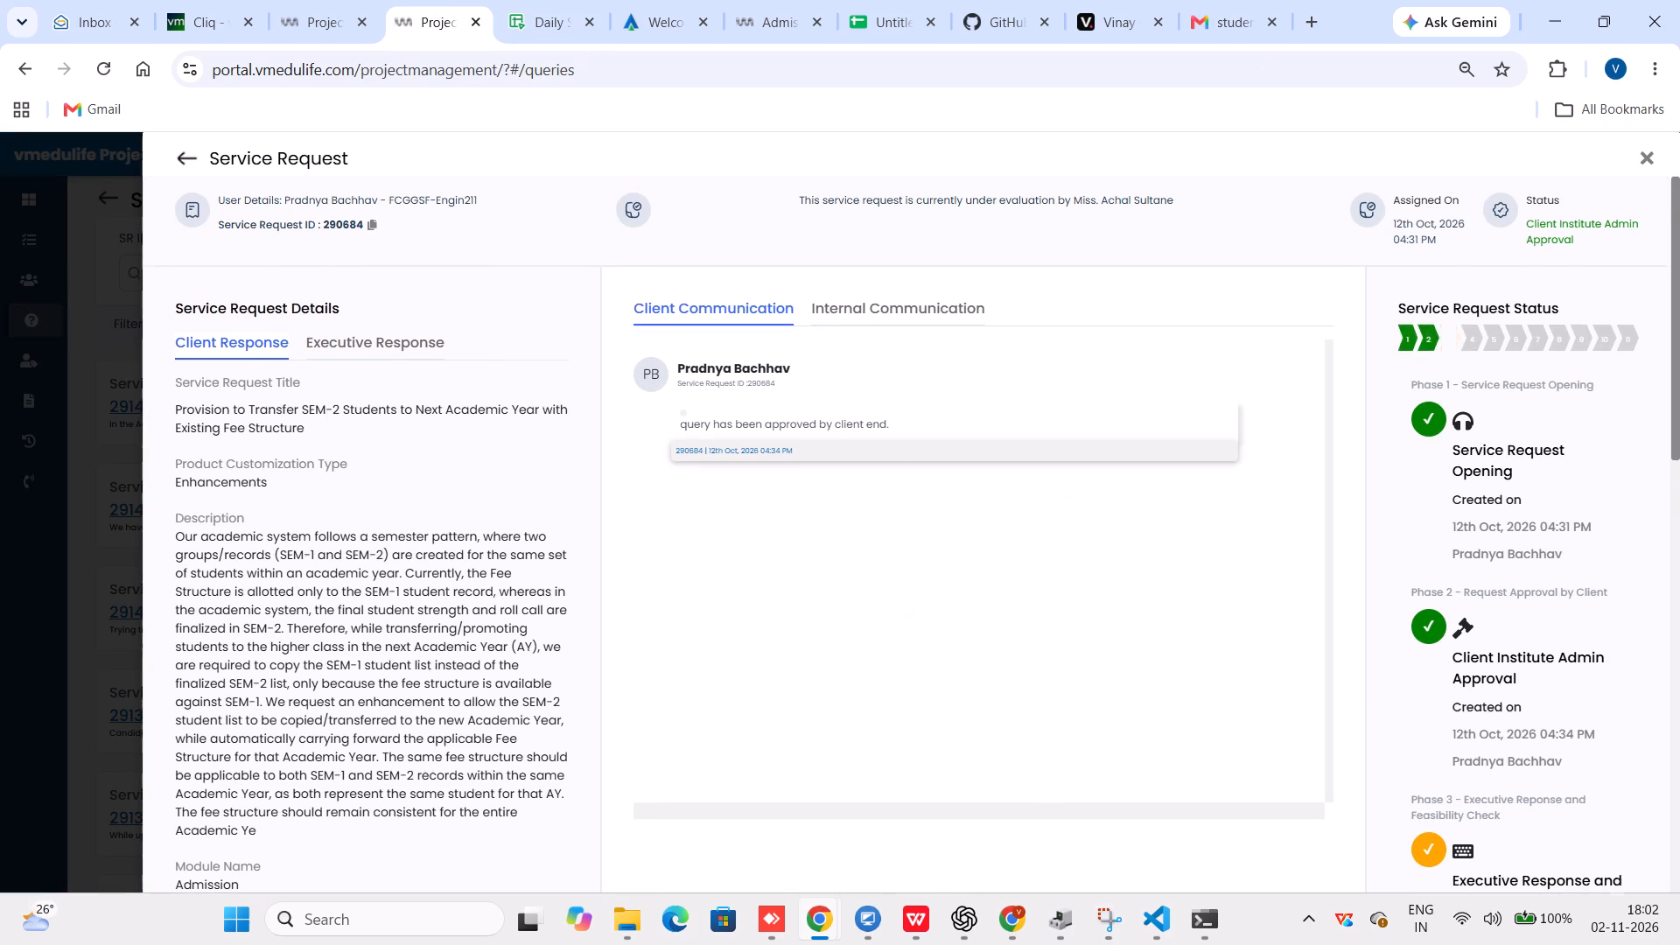
scroll(389, 545, "up", 3)
left_click(187, 164)
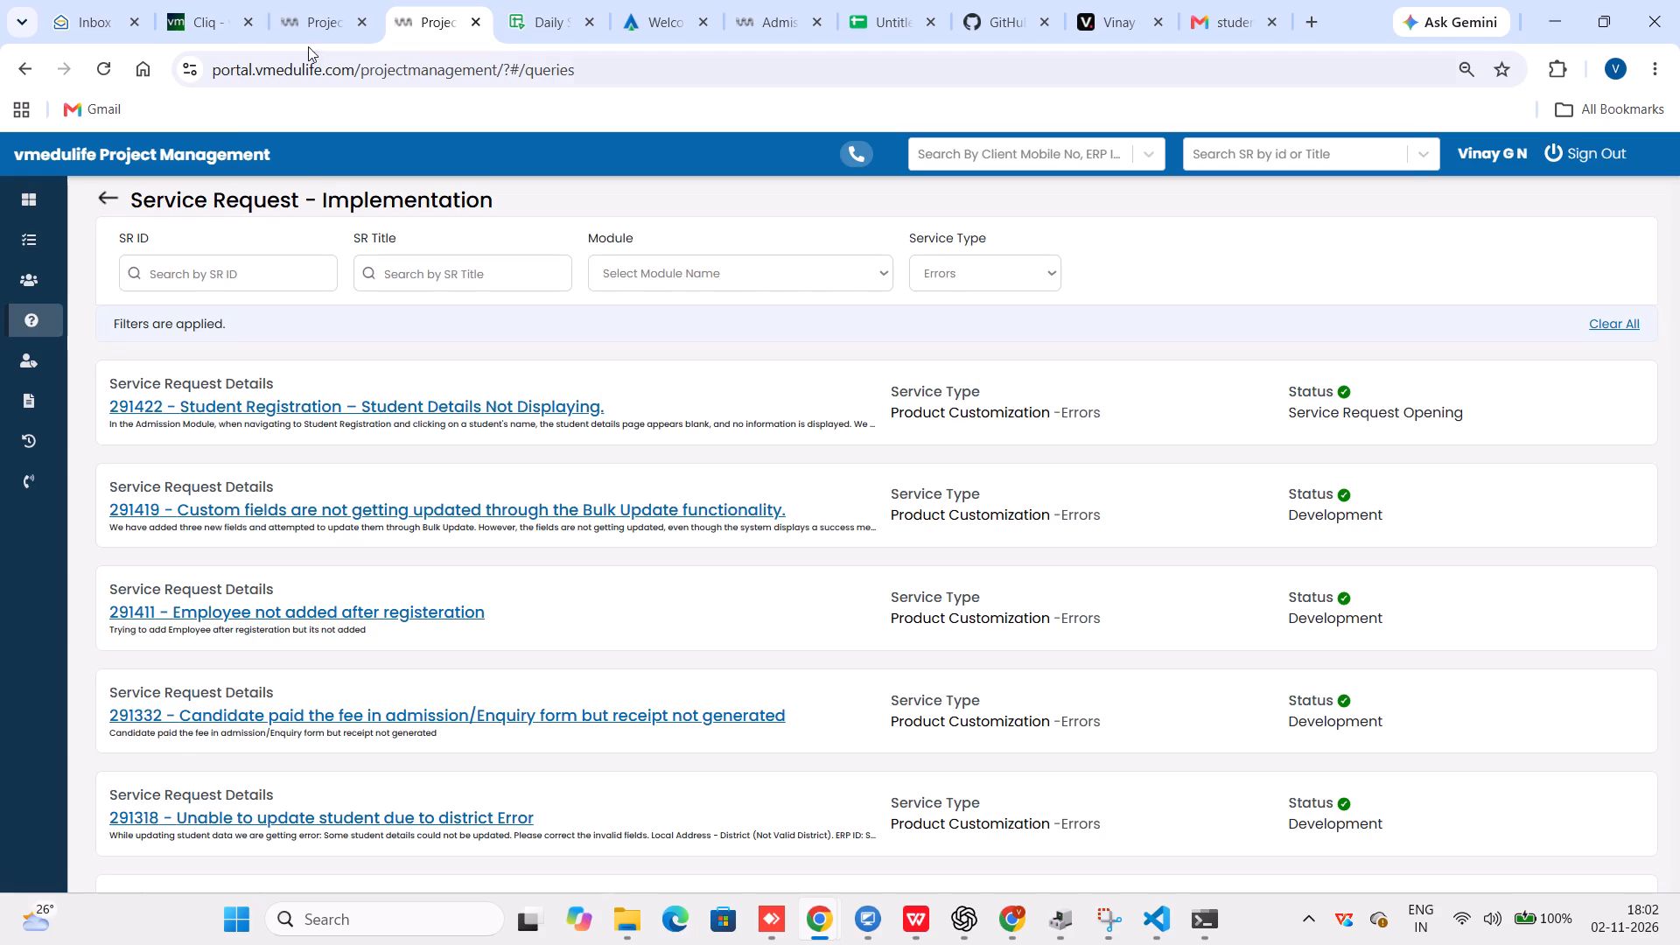
Return to the Admission/Employee Cluster in the Daily SR Tracking Sheet.
left_click(308, 17)
left_click(215, 0)
left_click(348, 0)
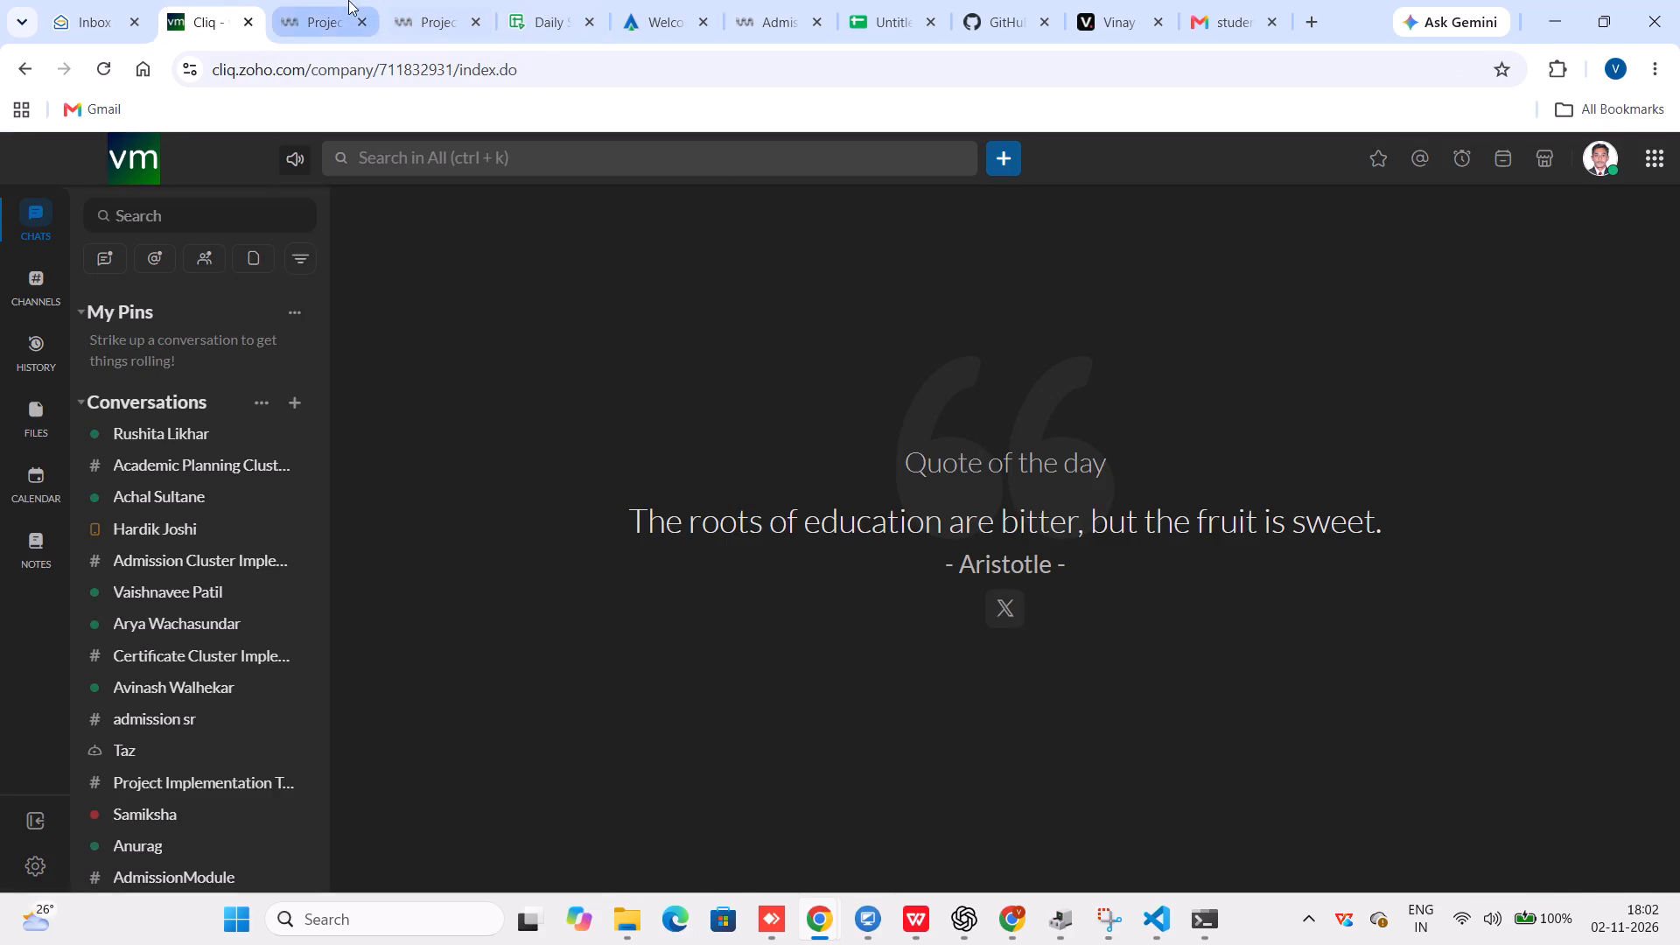
left_click(511, 0)
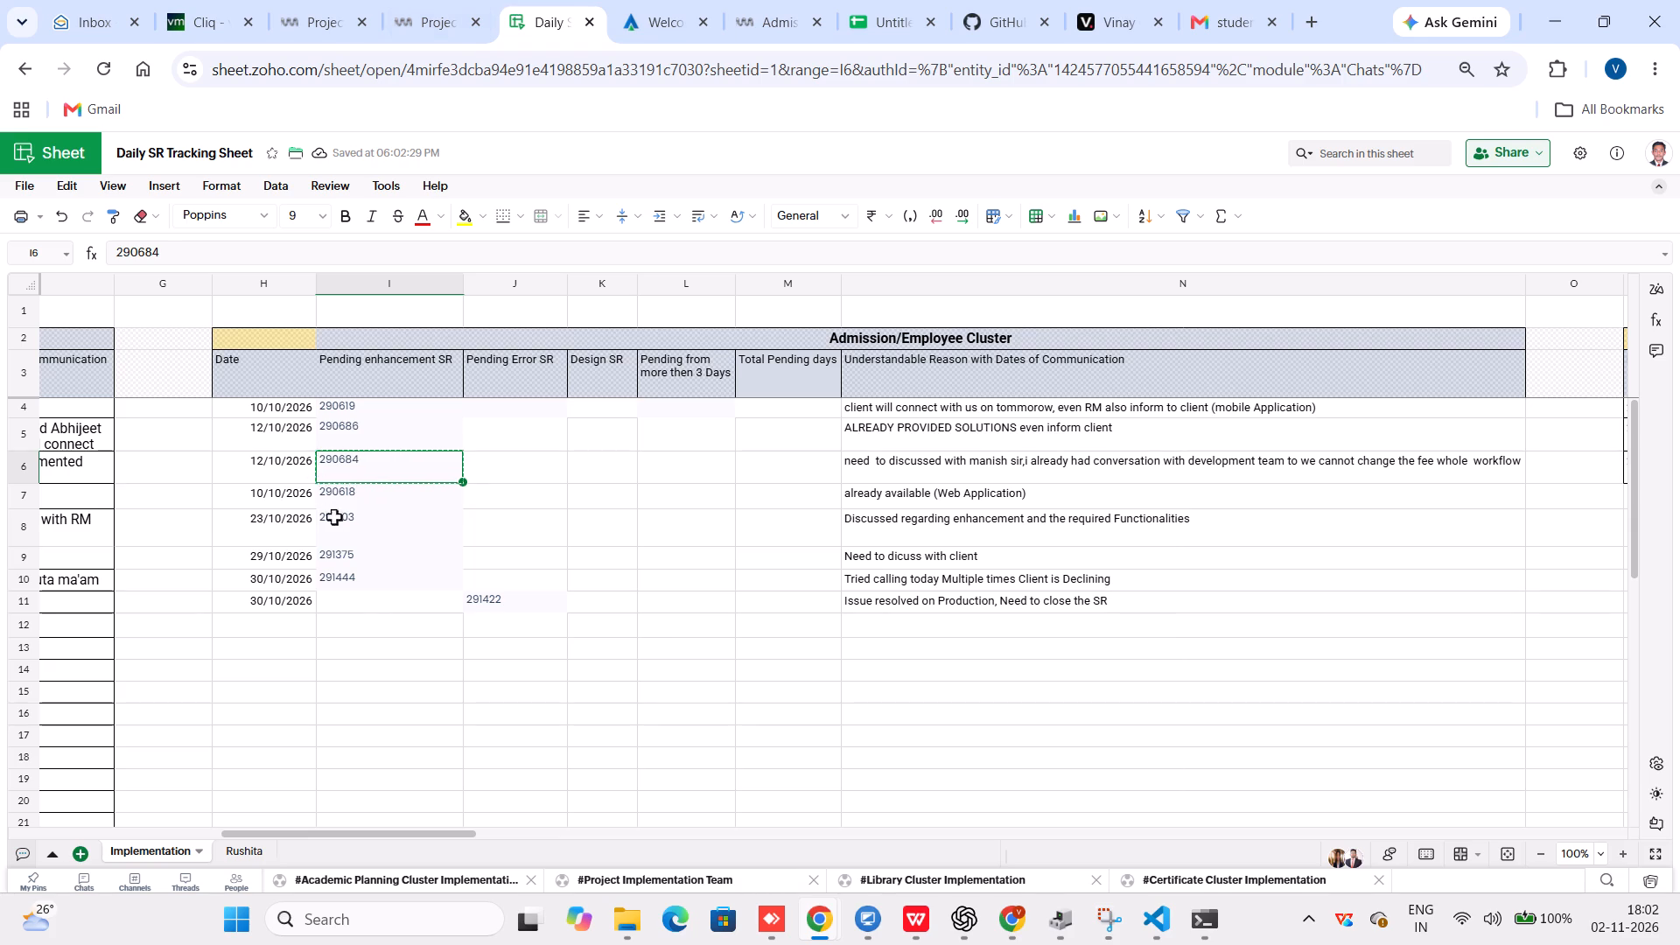
left_click(356, 495)
key("ctrl+c")
left_click(356, 526)
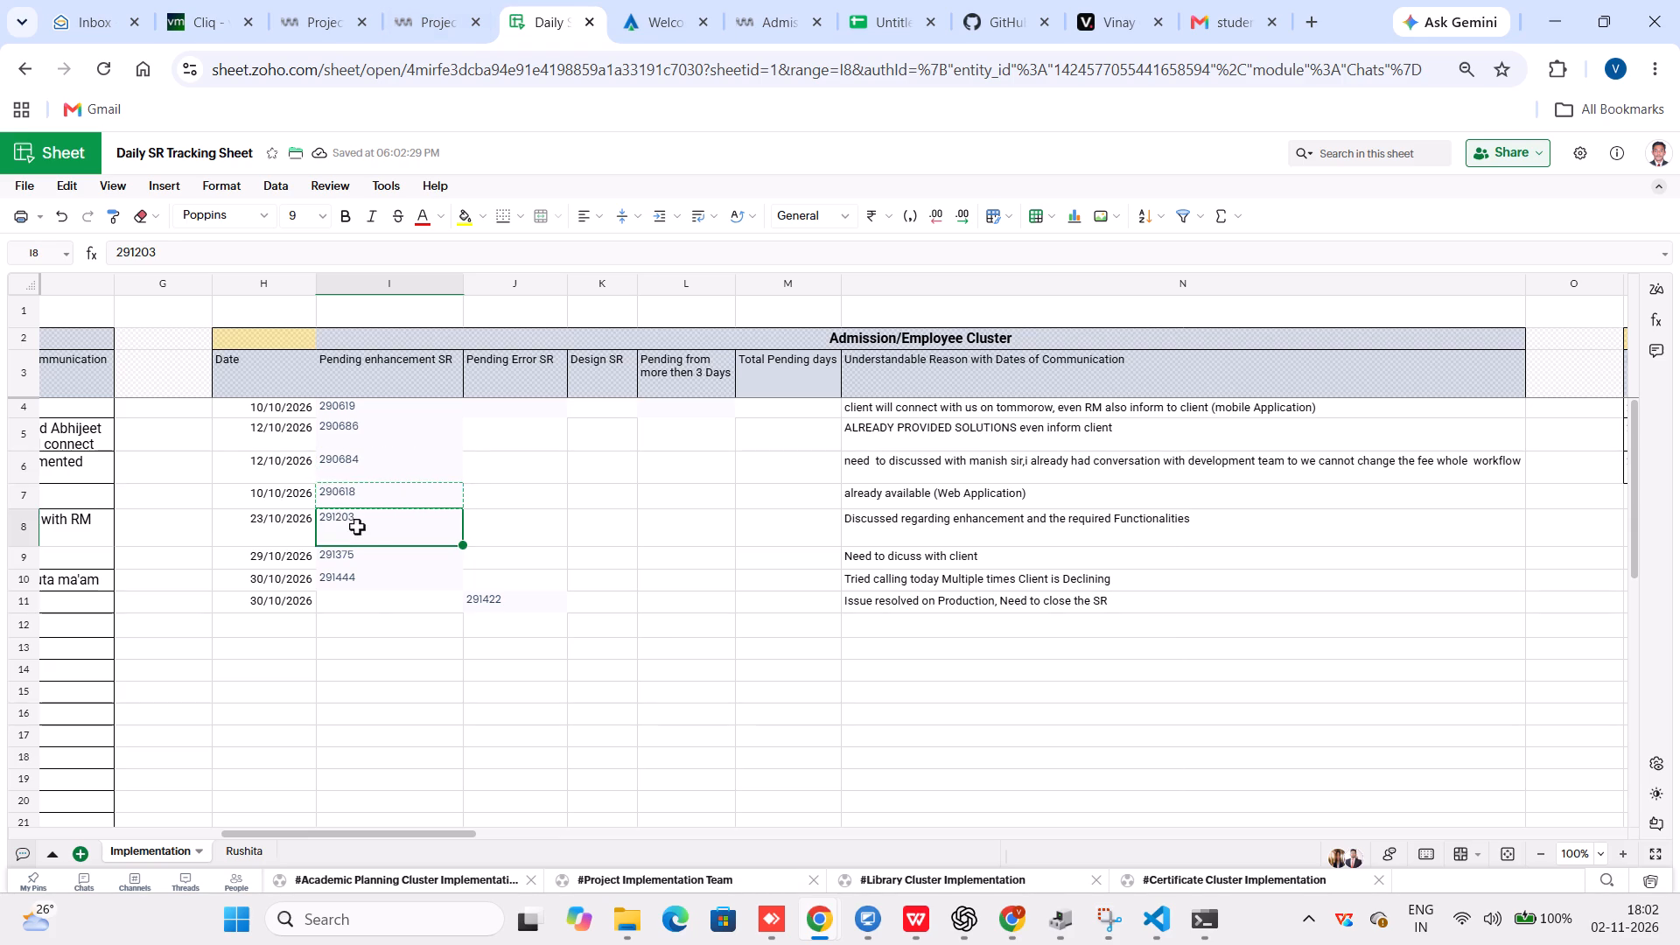
key("ctrl+c")
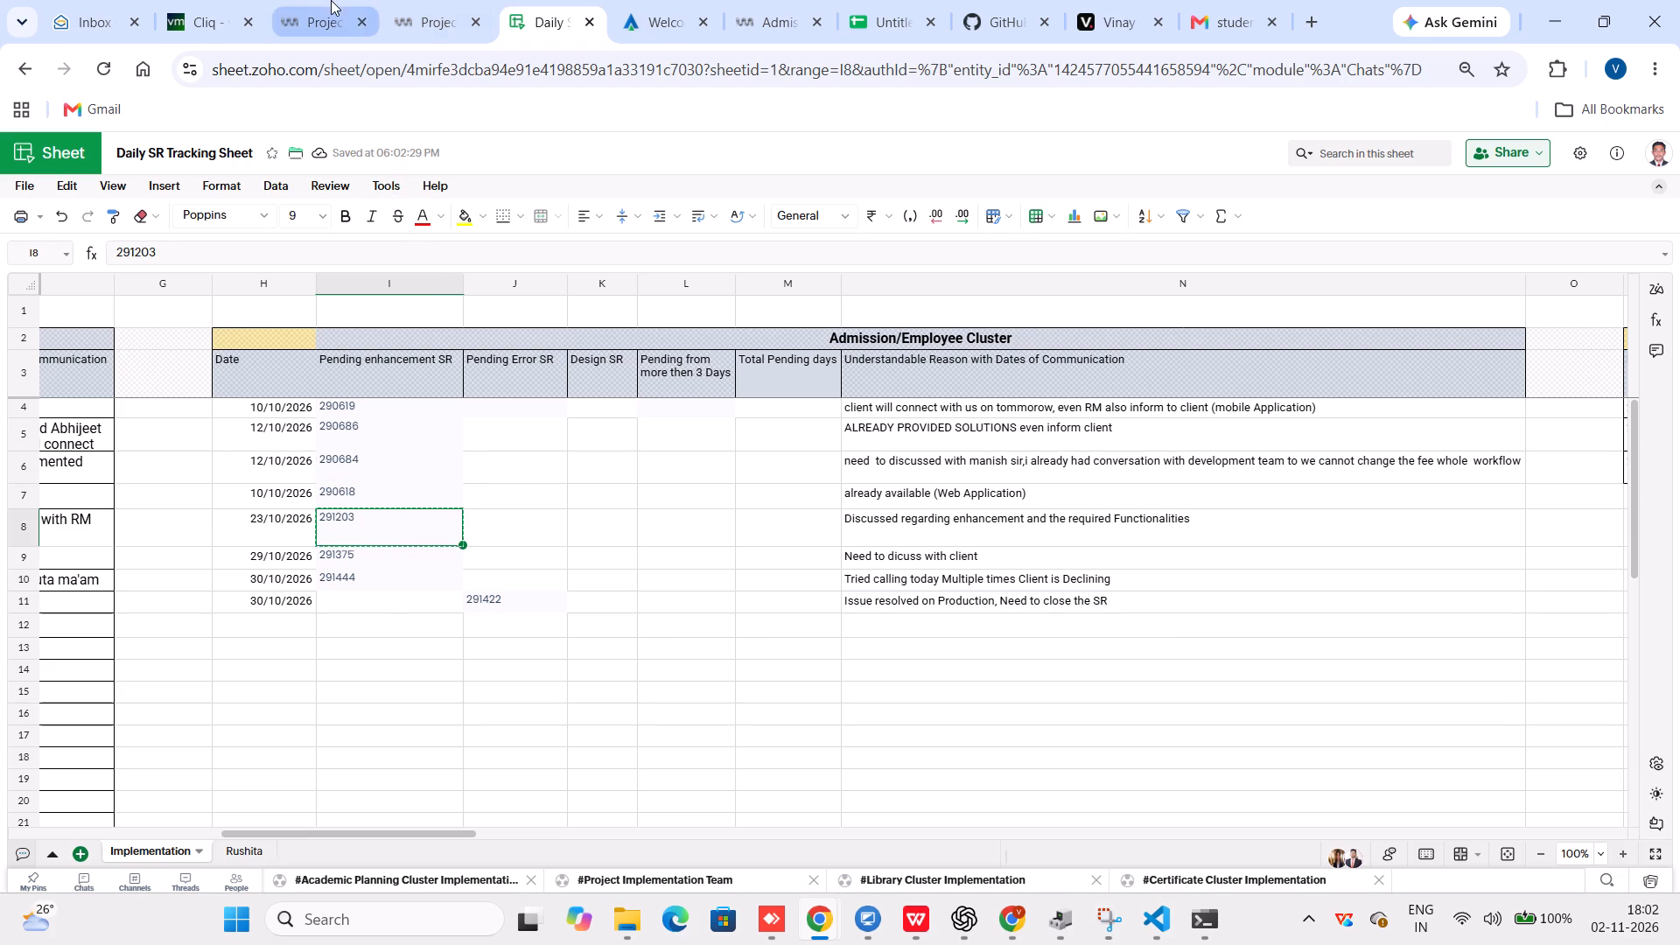
left_click(430, 0)
left_click(332, 0)
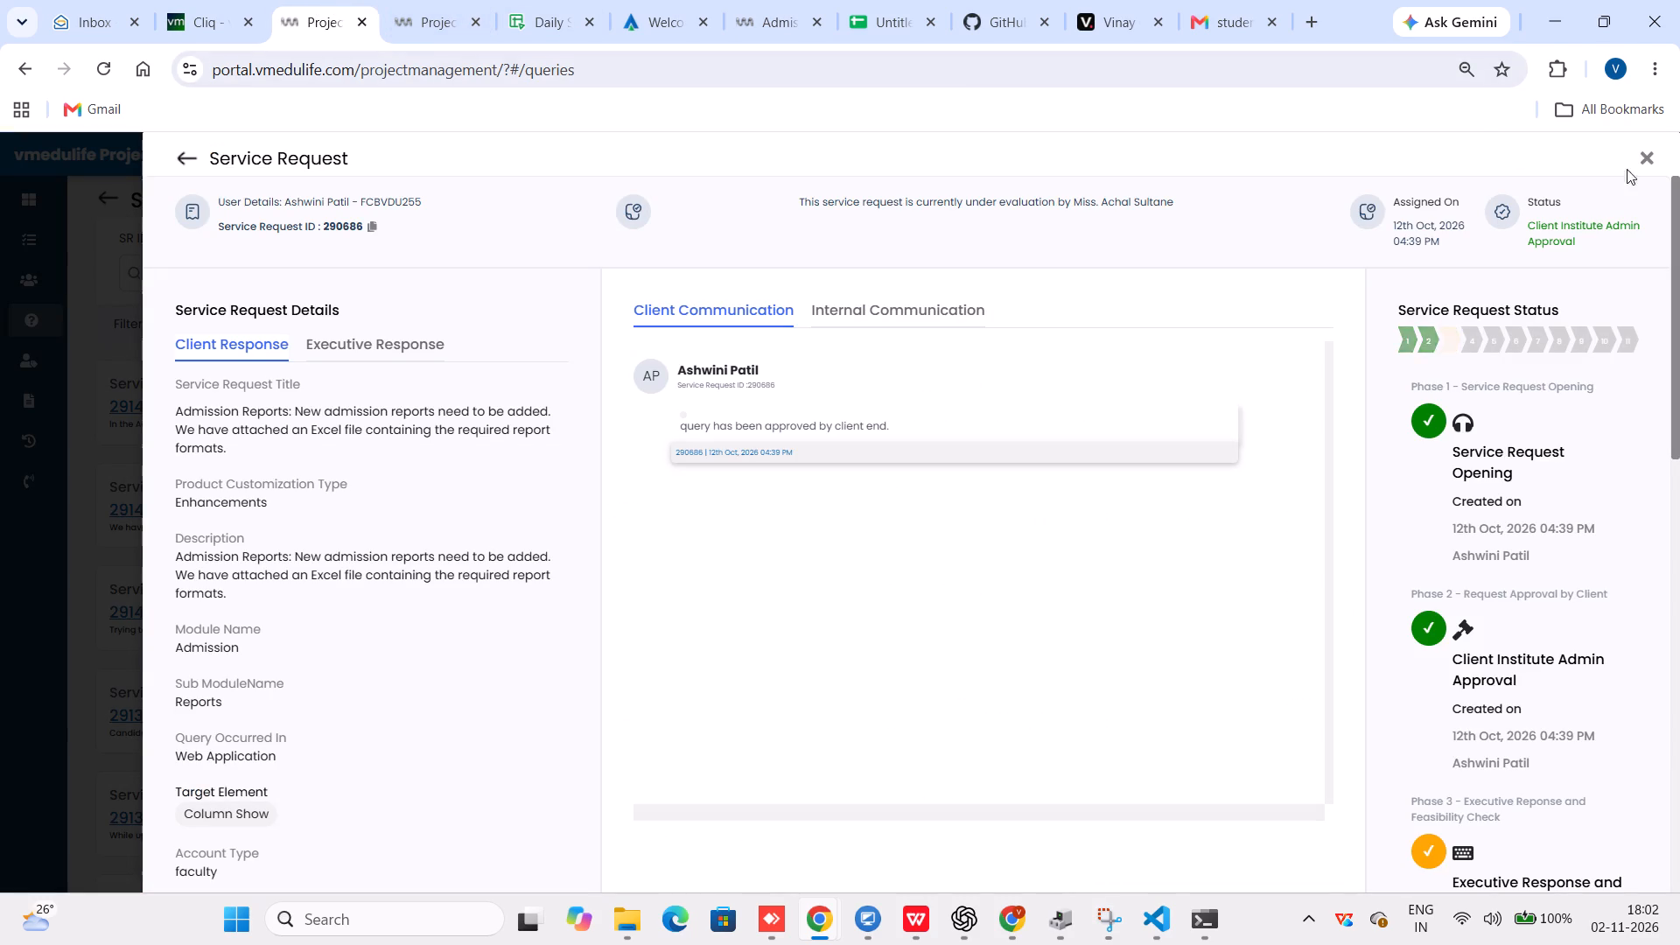
left_click(1651, 155)
left_click(1233, 146)
key("ctrl+v")
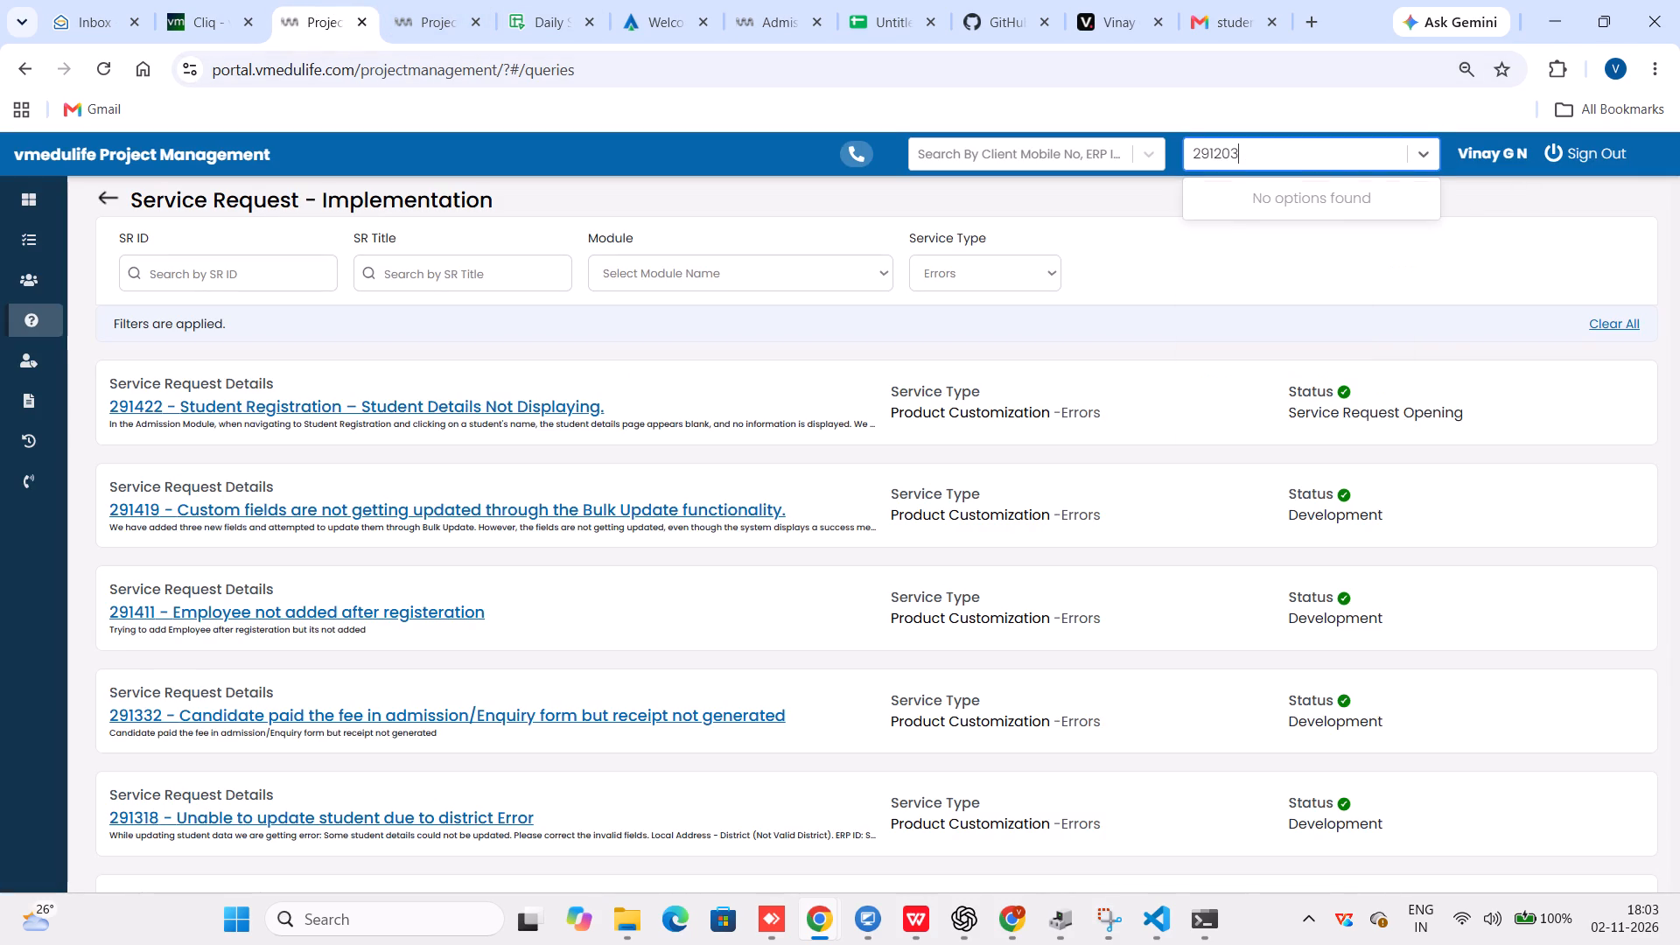
left_click(1252, 198)
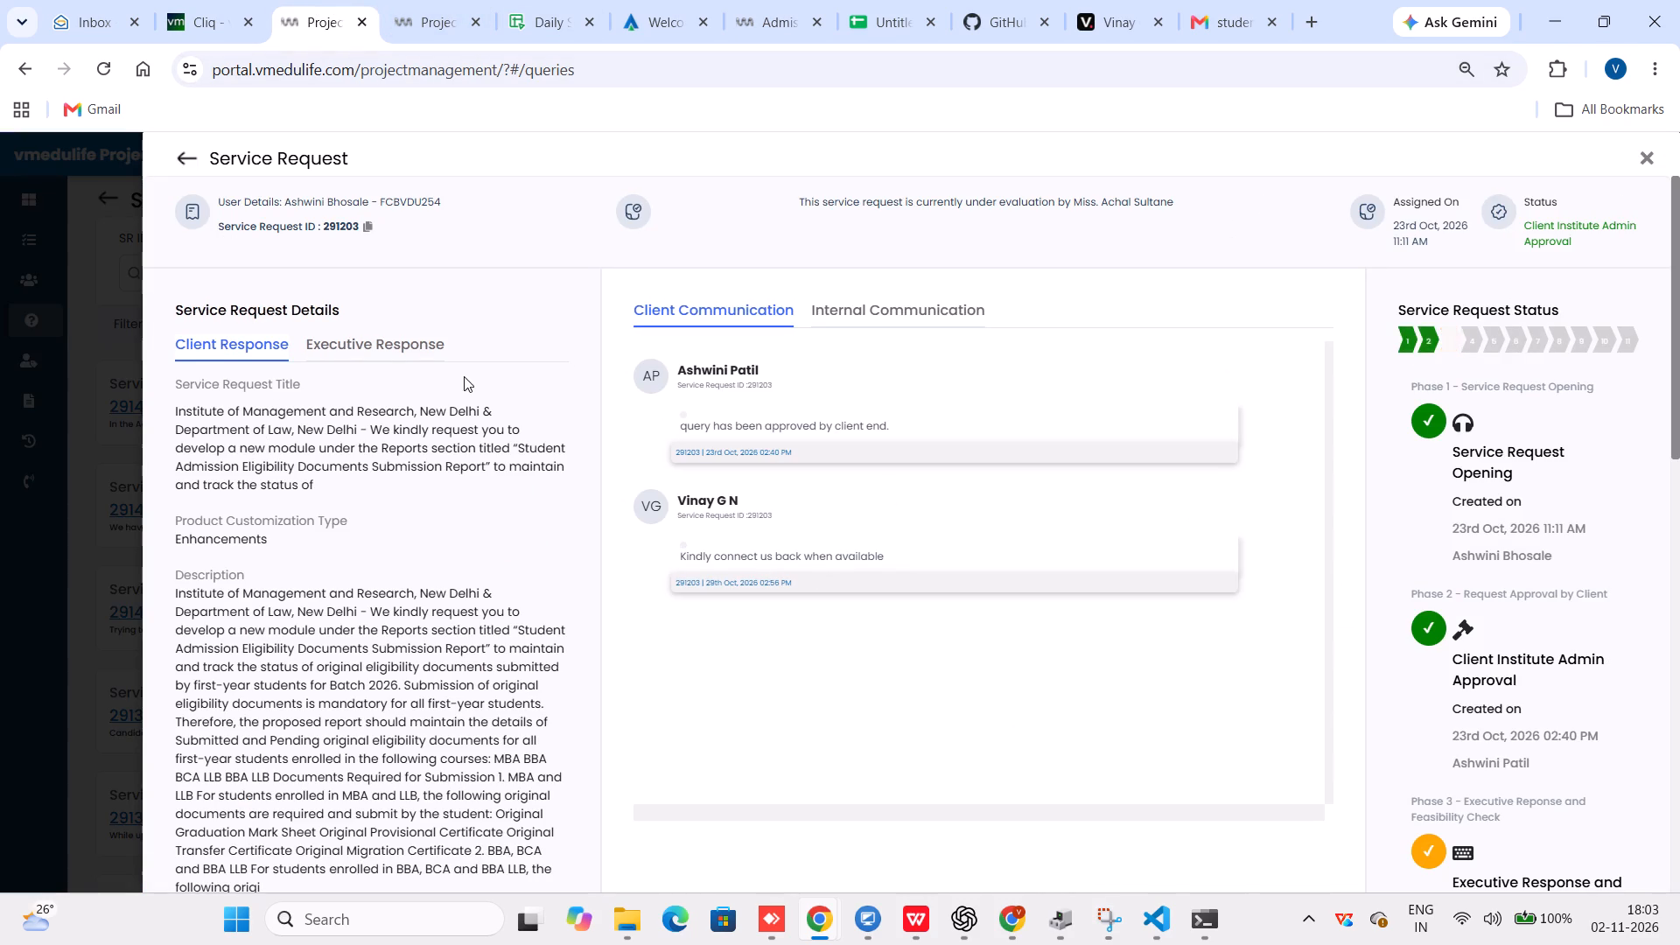
scroll(379, 609, "down", 1)
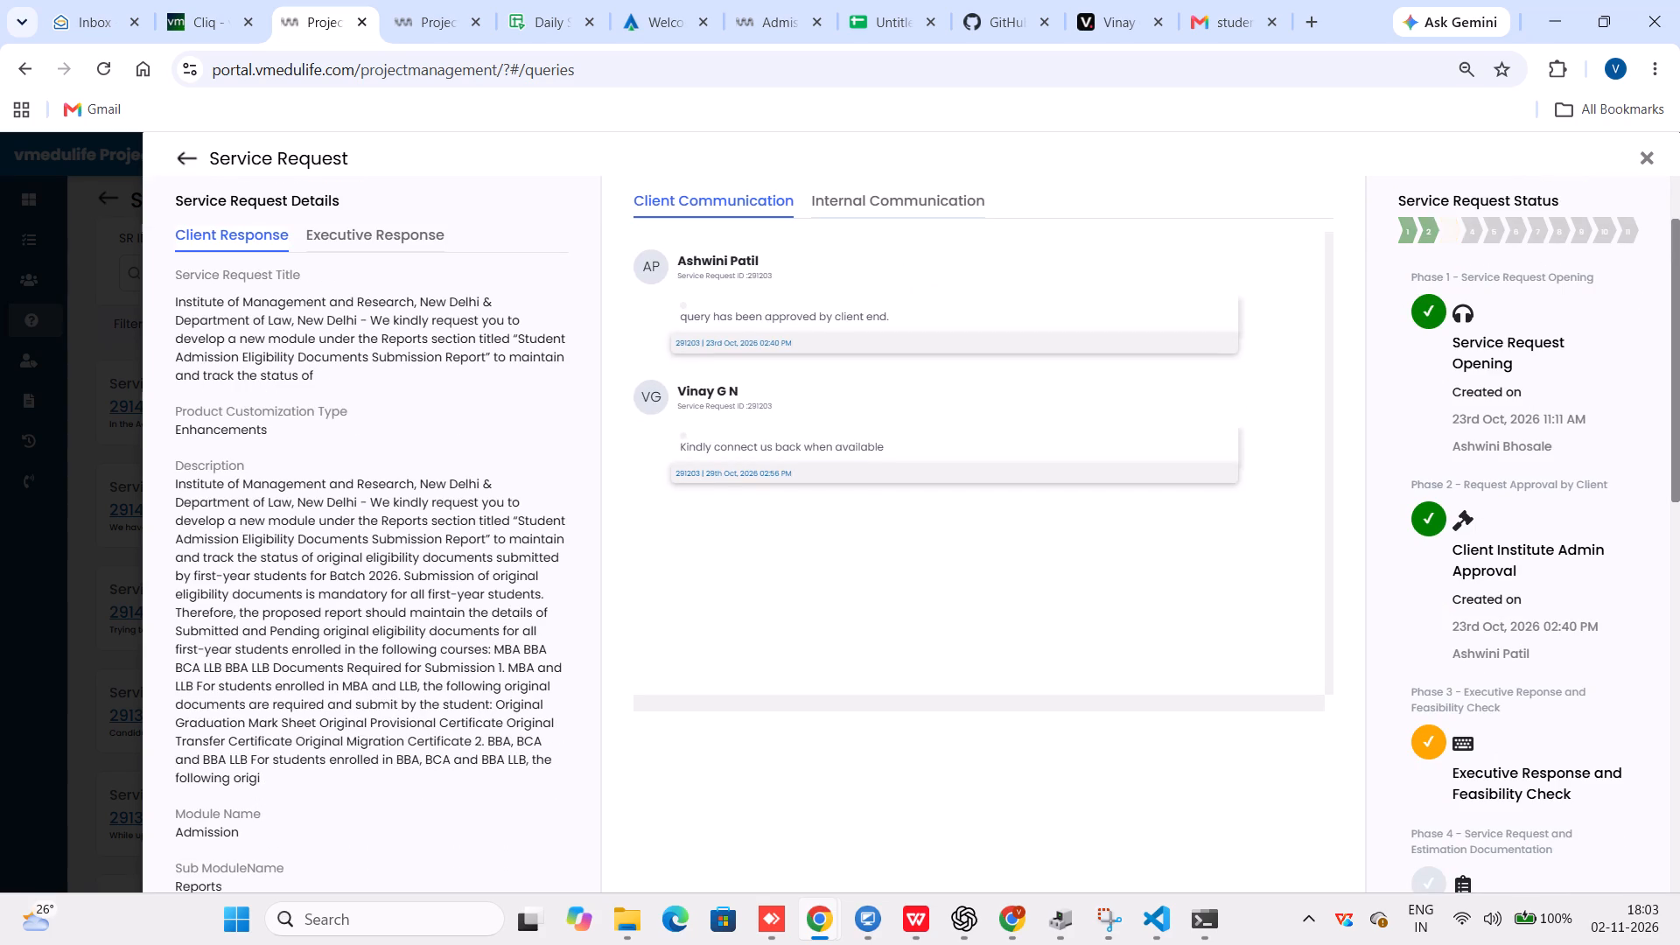
Copy SR number 291375 from row 9 of the tracking sheet and open that service request in the portal's other tab for review.
left_click(230, 0)
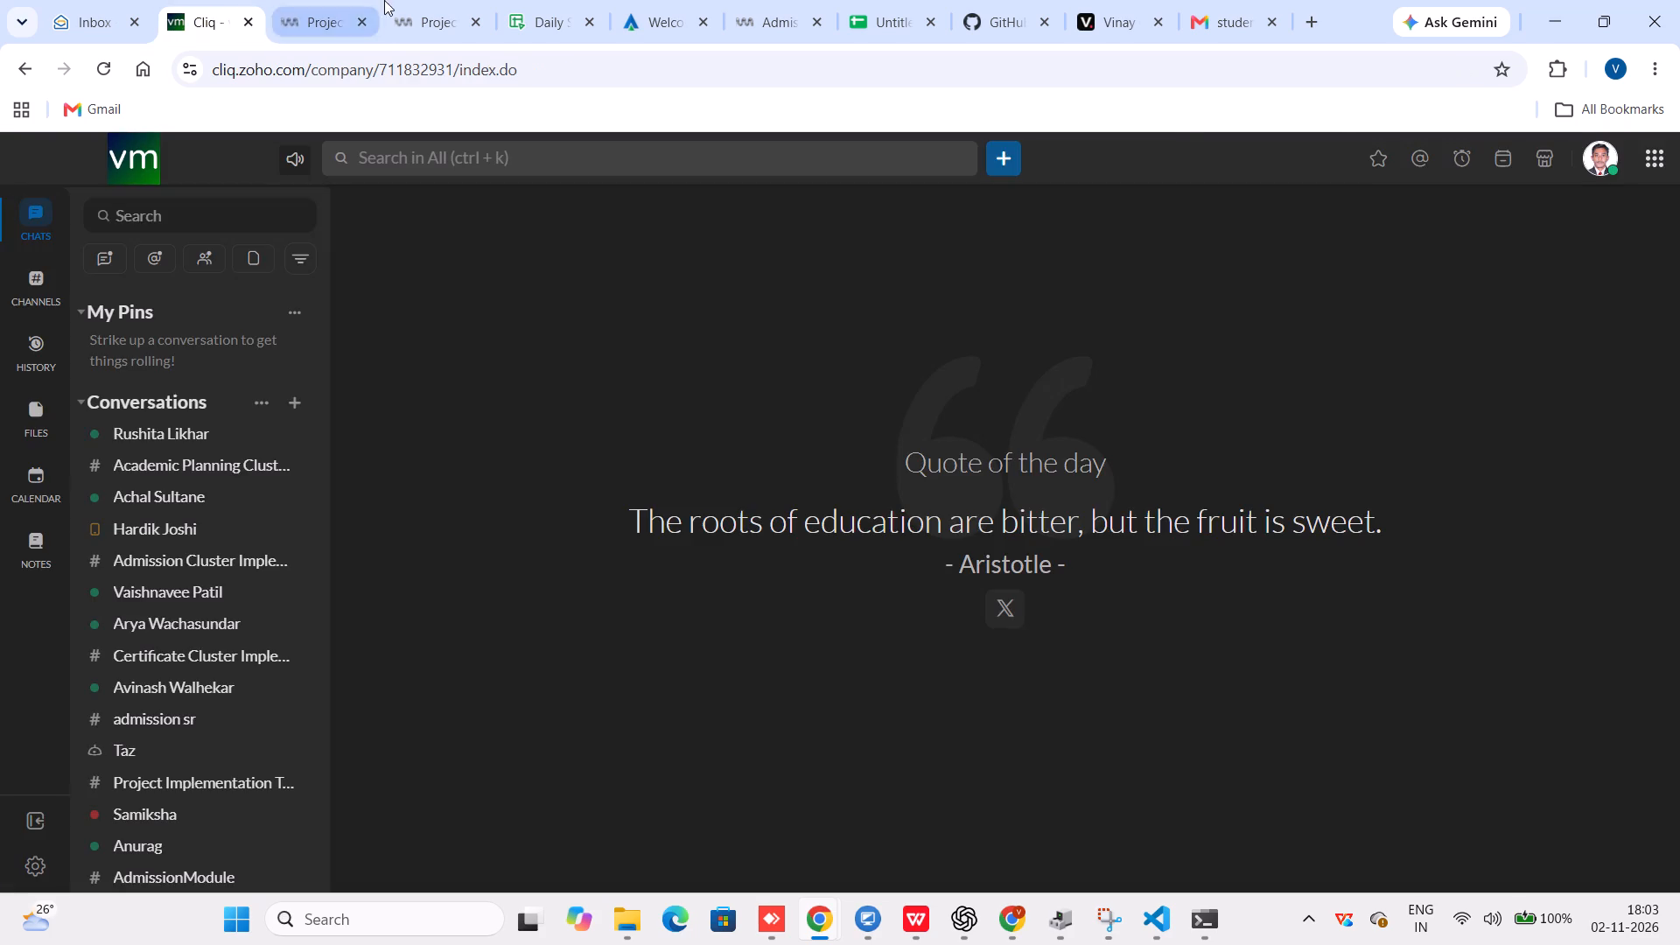
left_click(417, 0)
left_click(570, 0)
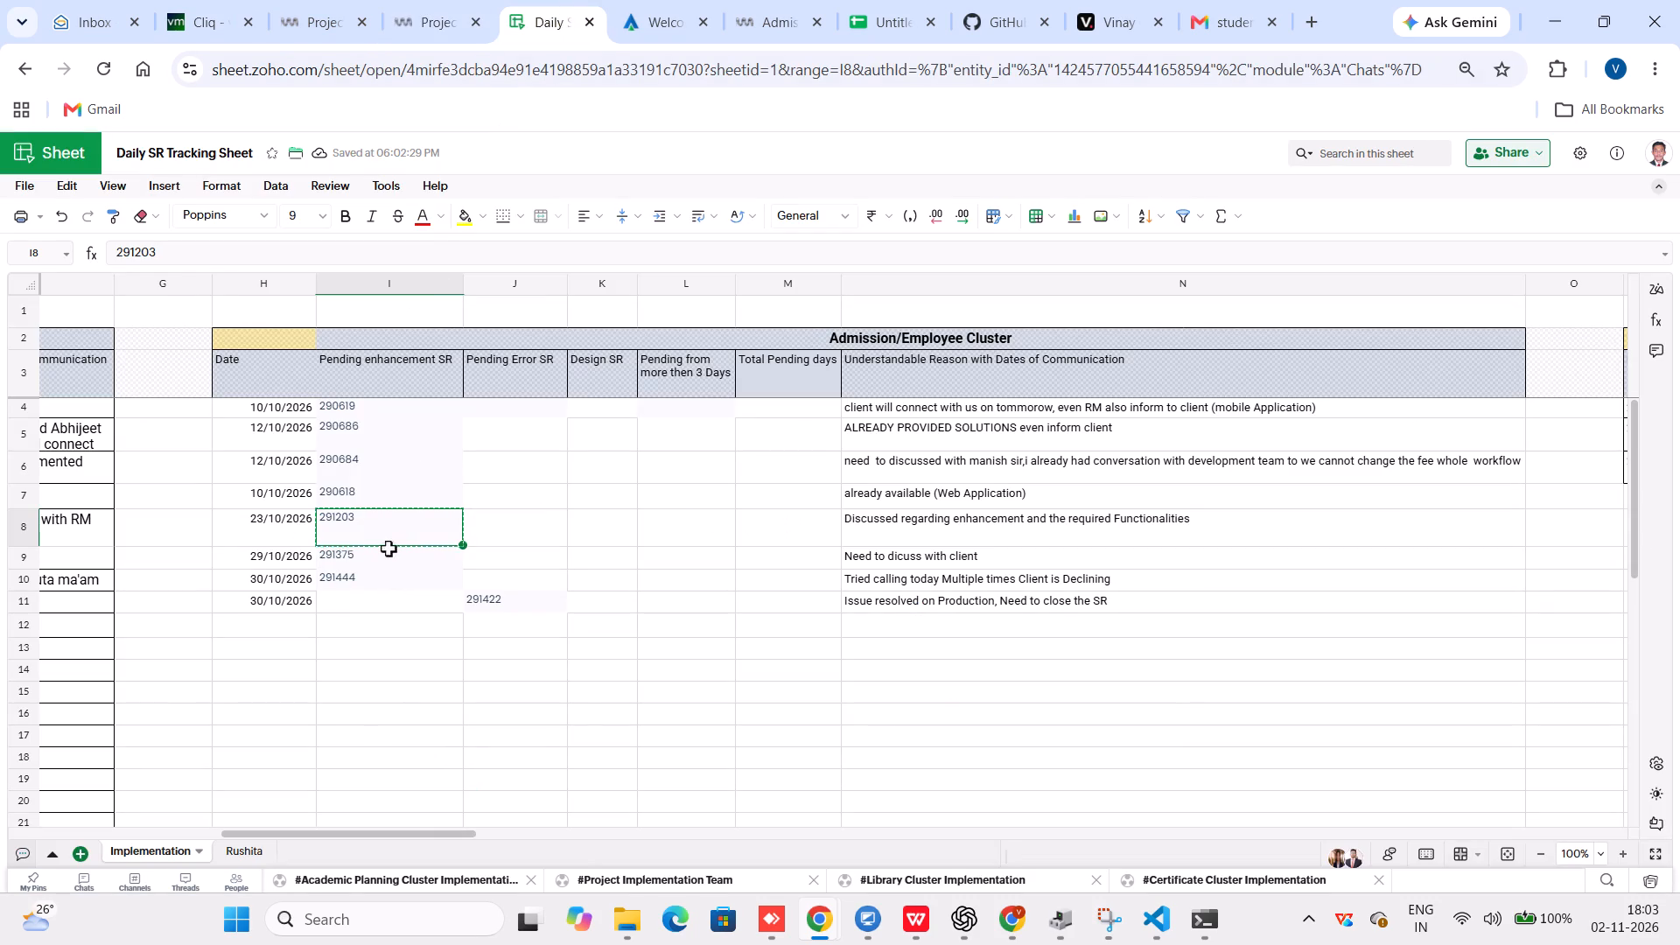
left_click(385, 558)
key("ctrl+c")
left_click(375, 0)
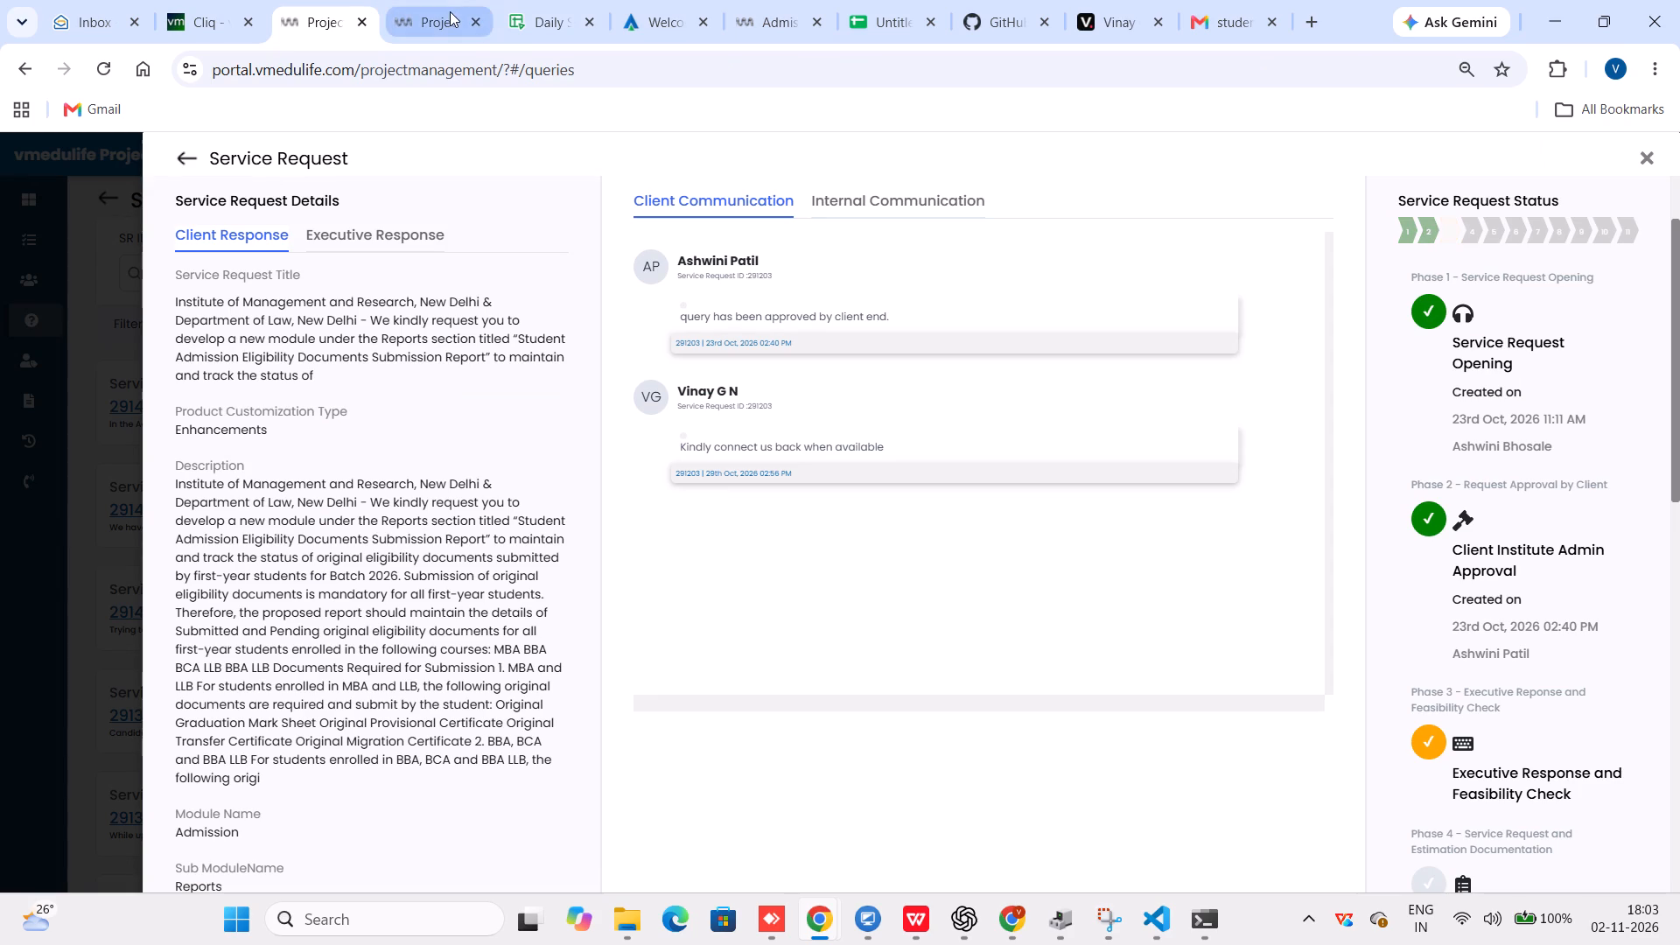
left_click(450, 11)
left_click(1270, 136)
key("ctrl+v")
left_click(1268, 154, "ctrl")
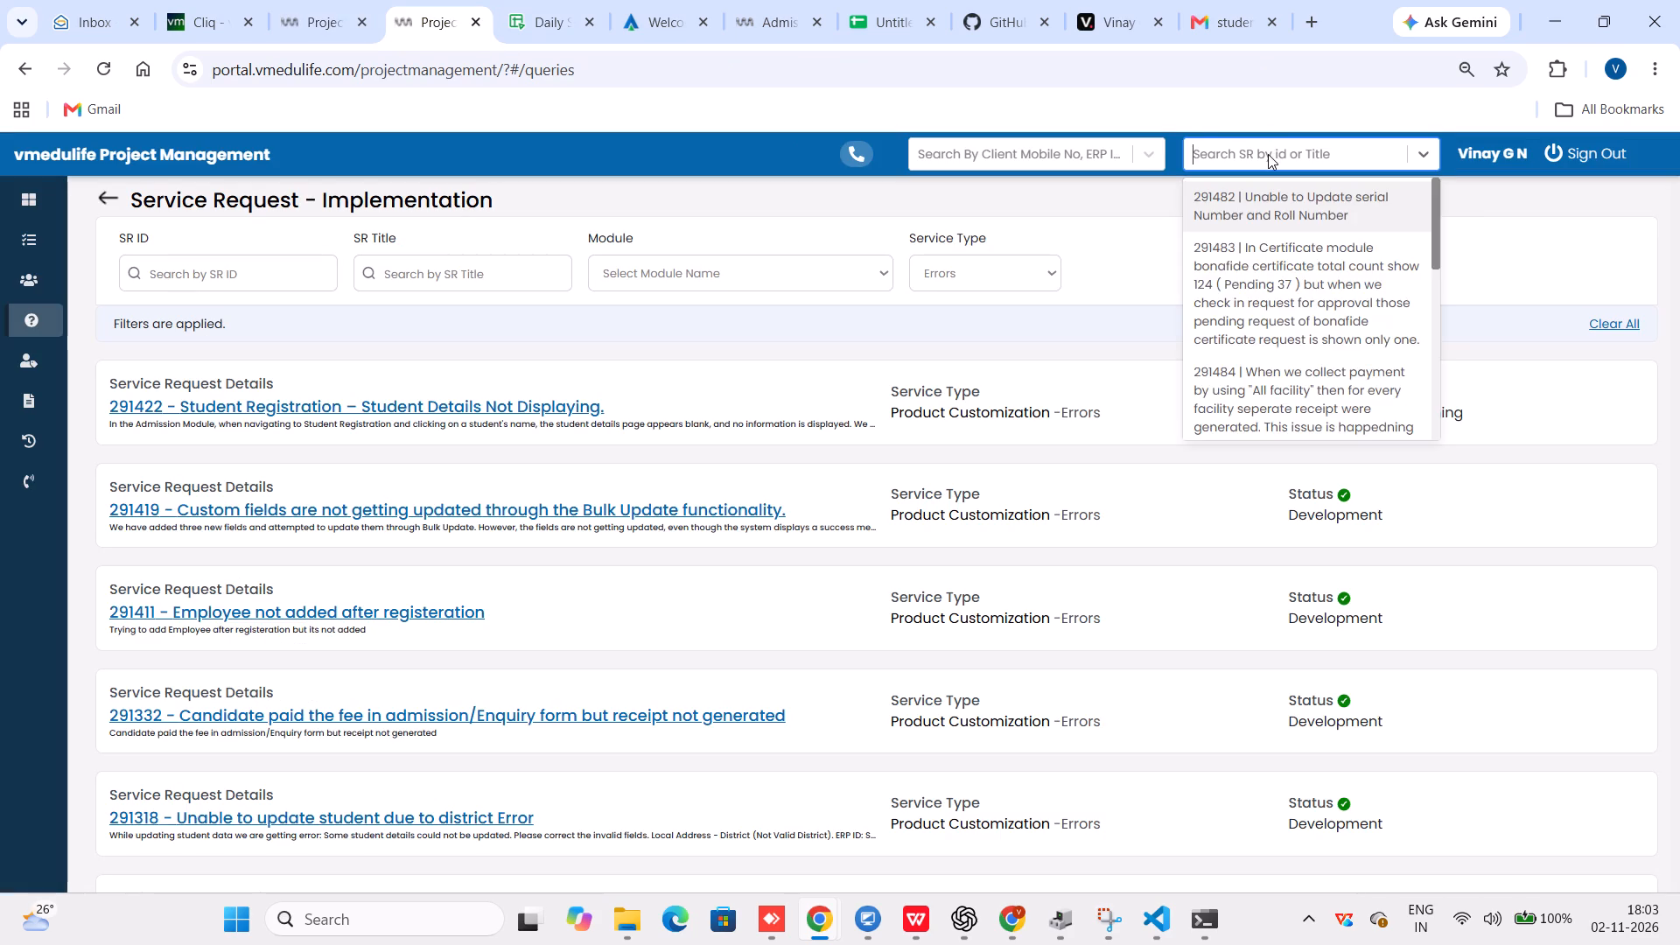
key("ctrl+v")
left_click(1259, 199)
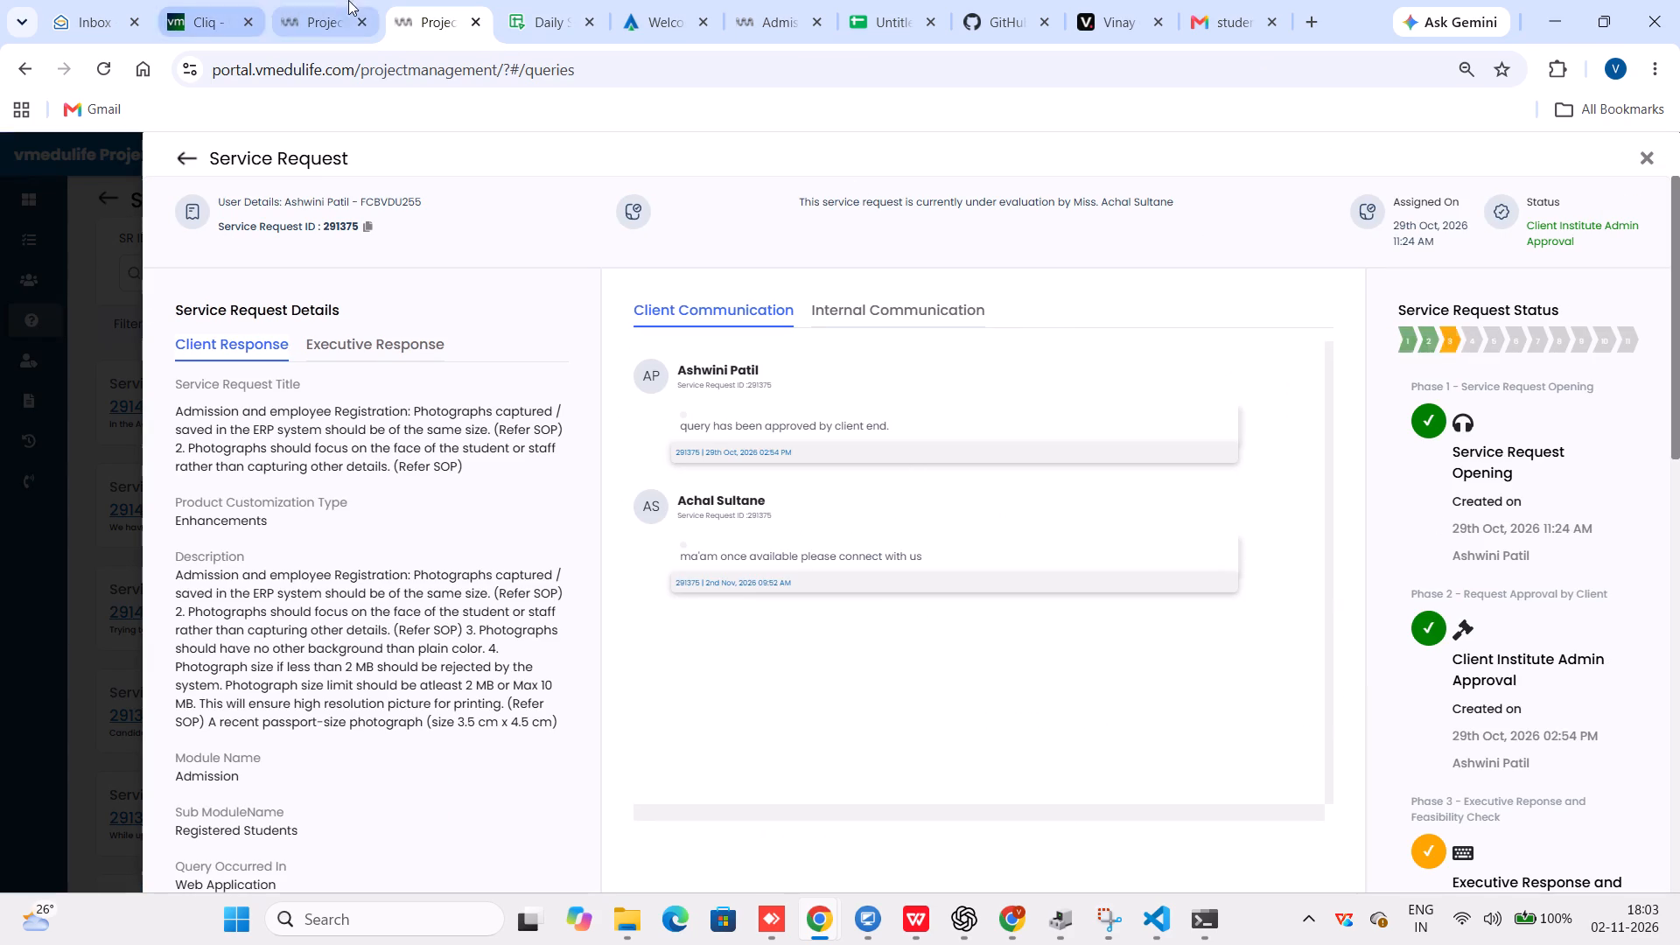
left_click(562, 0)
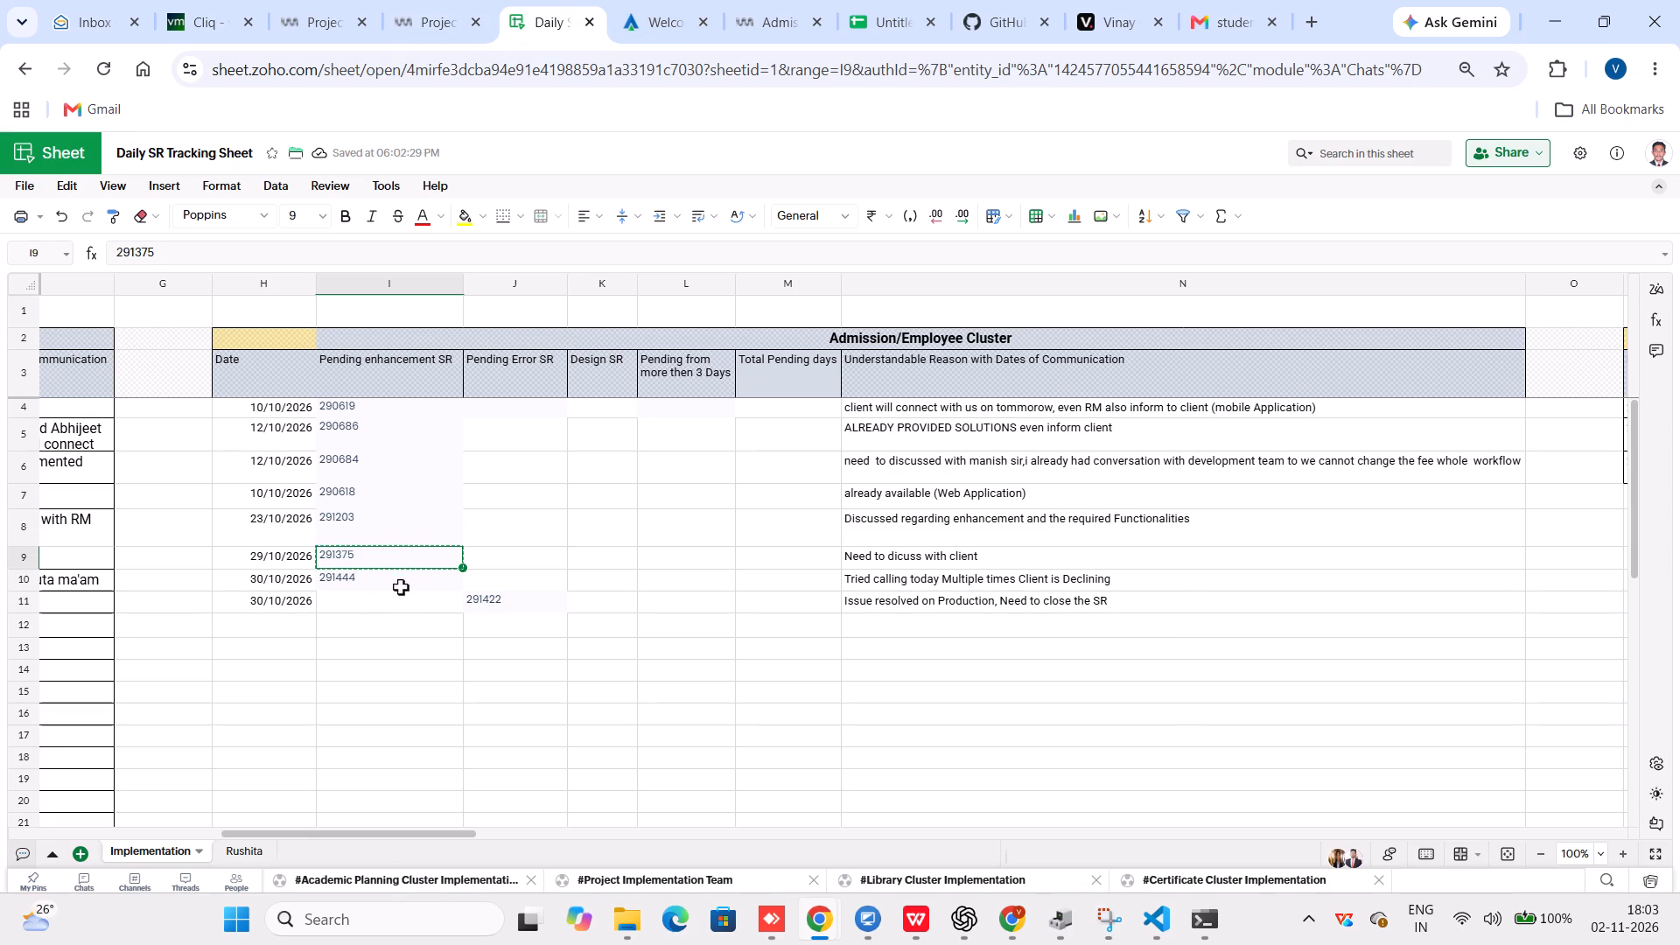
left_click(398, 586)
key("ctrl+c")
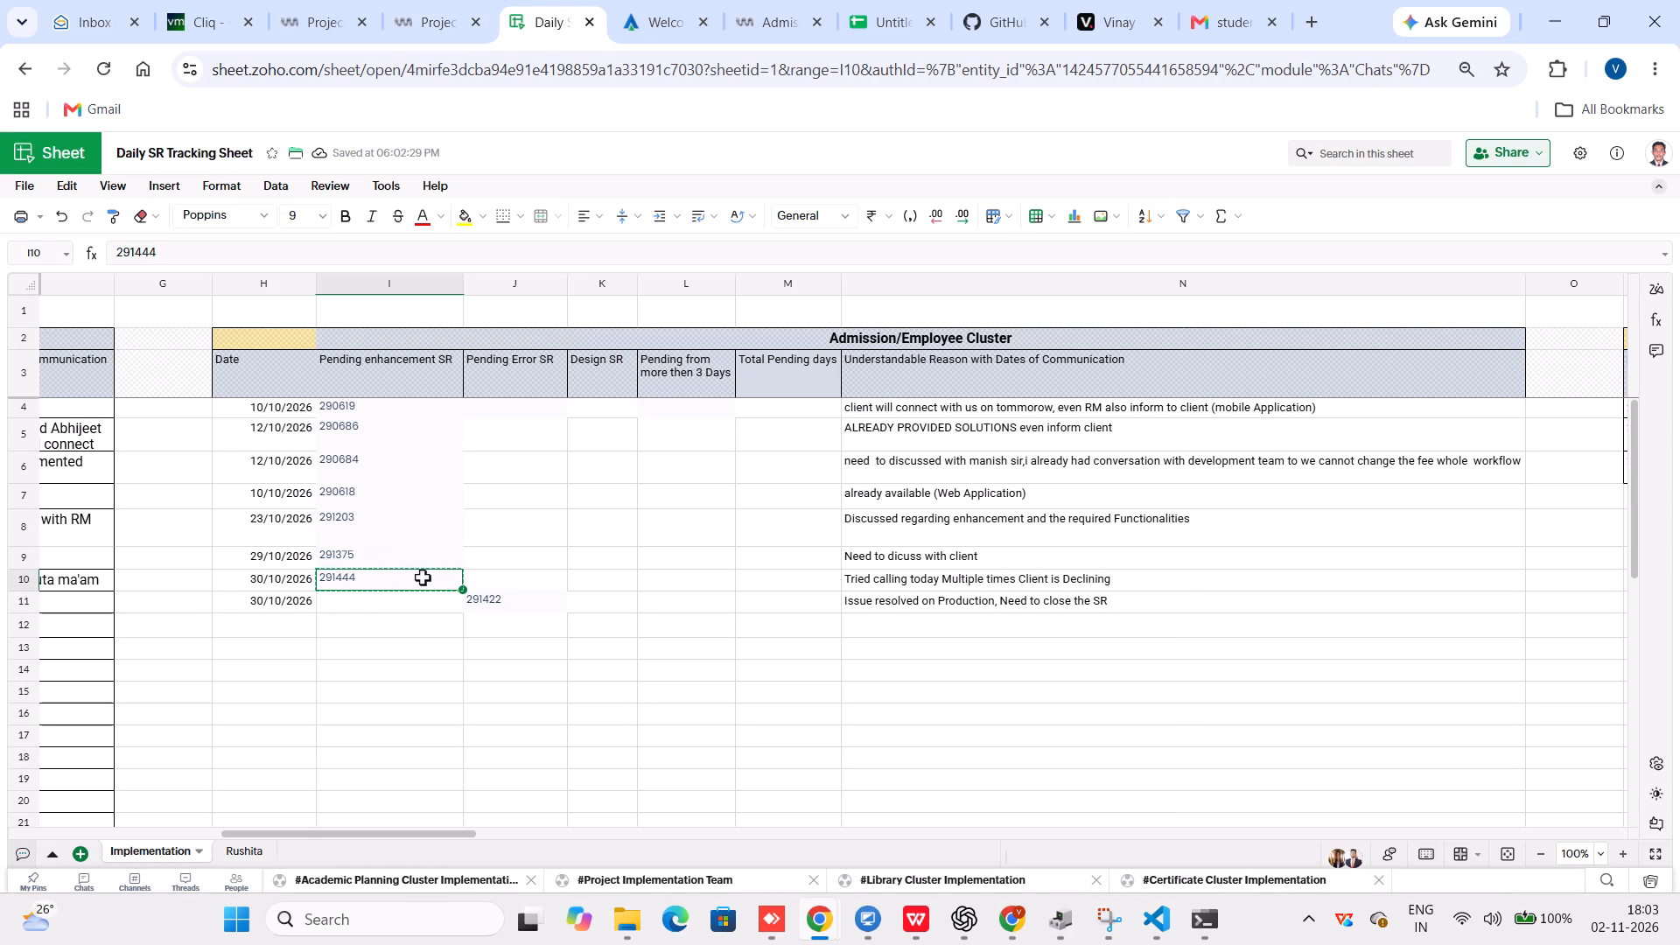
left_click(308, 0)
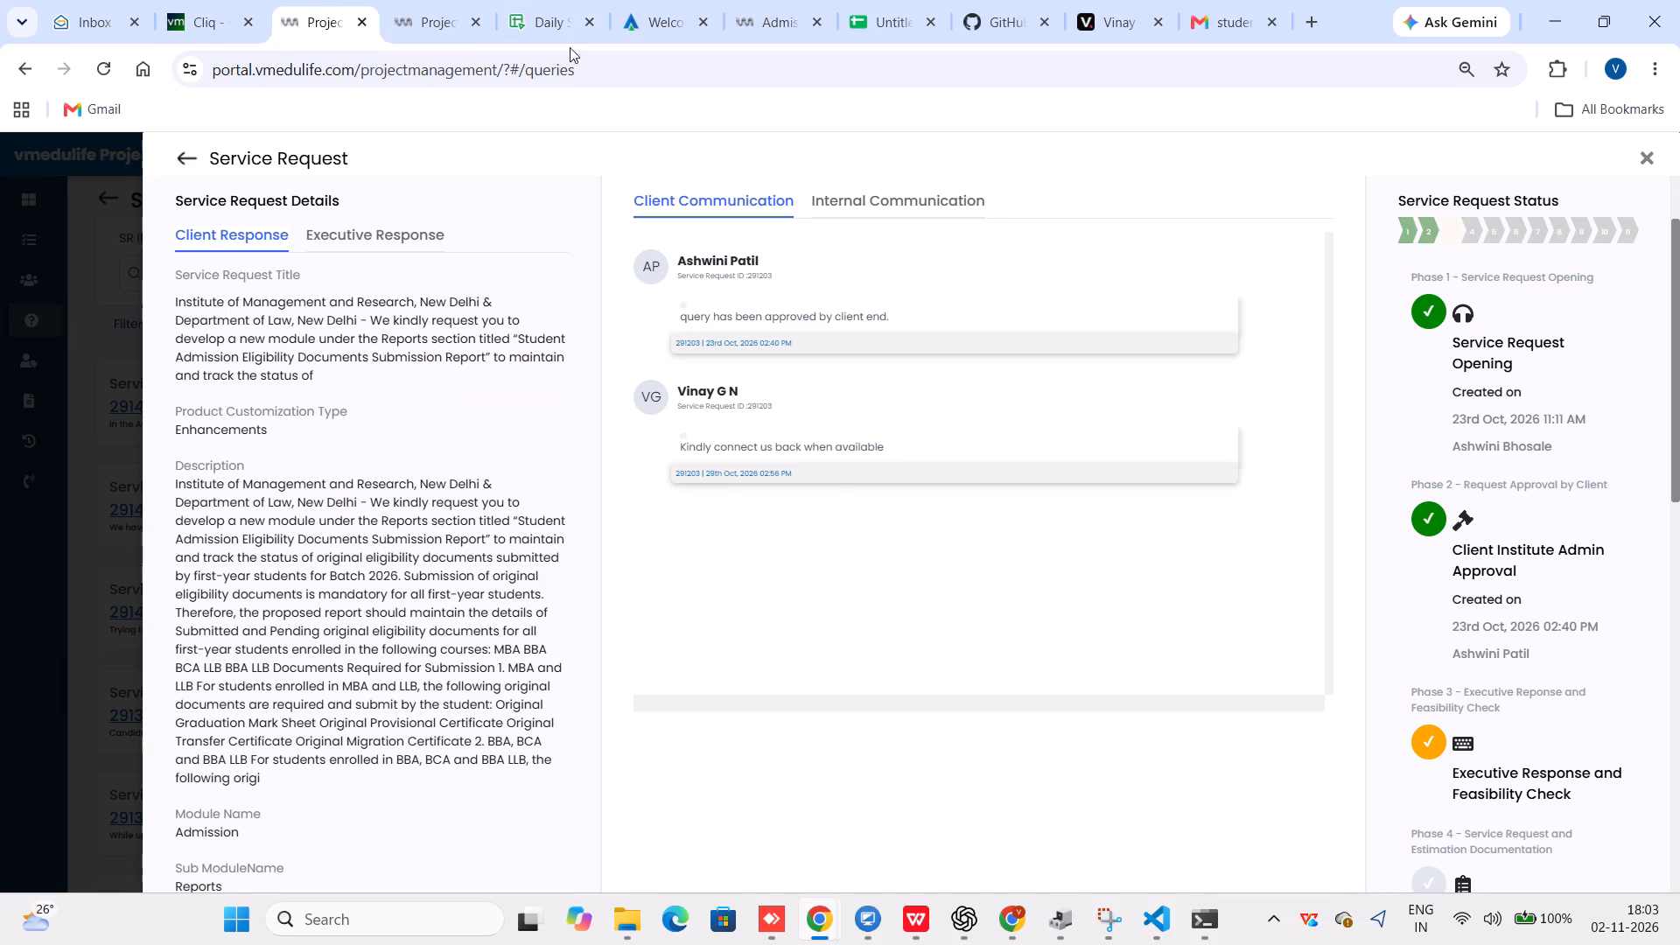
left_click(1639, 159)
left_click(1646, 158)
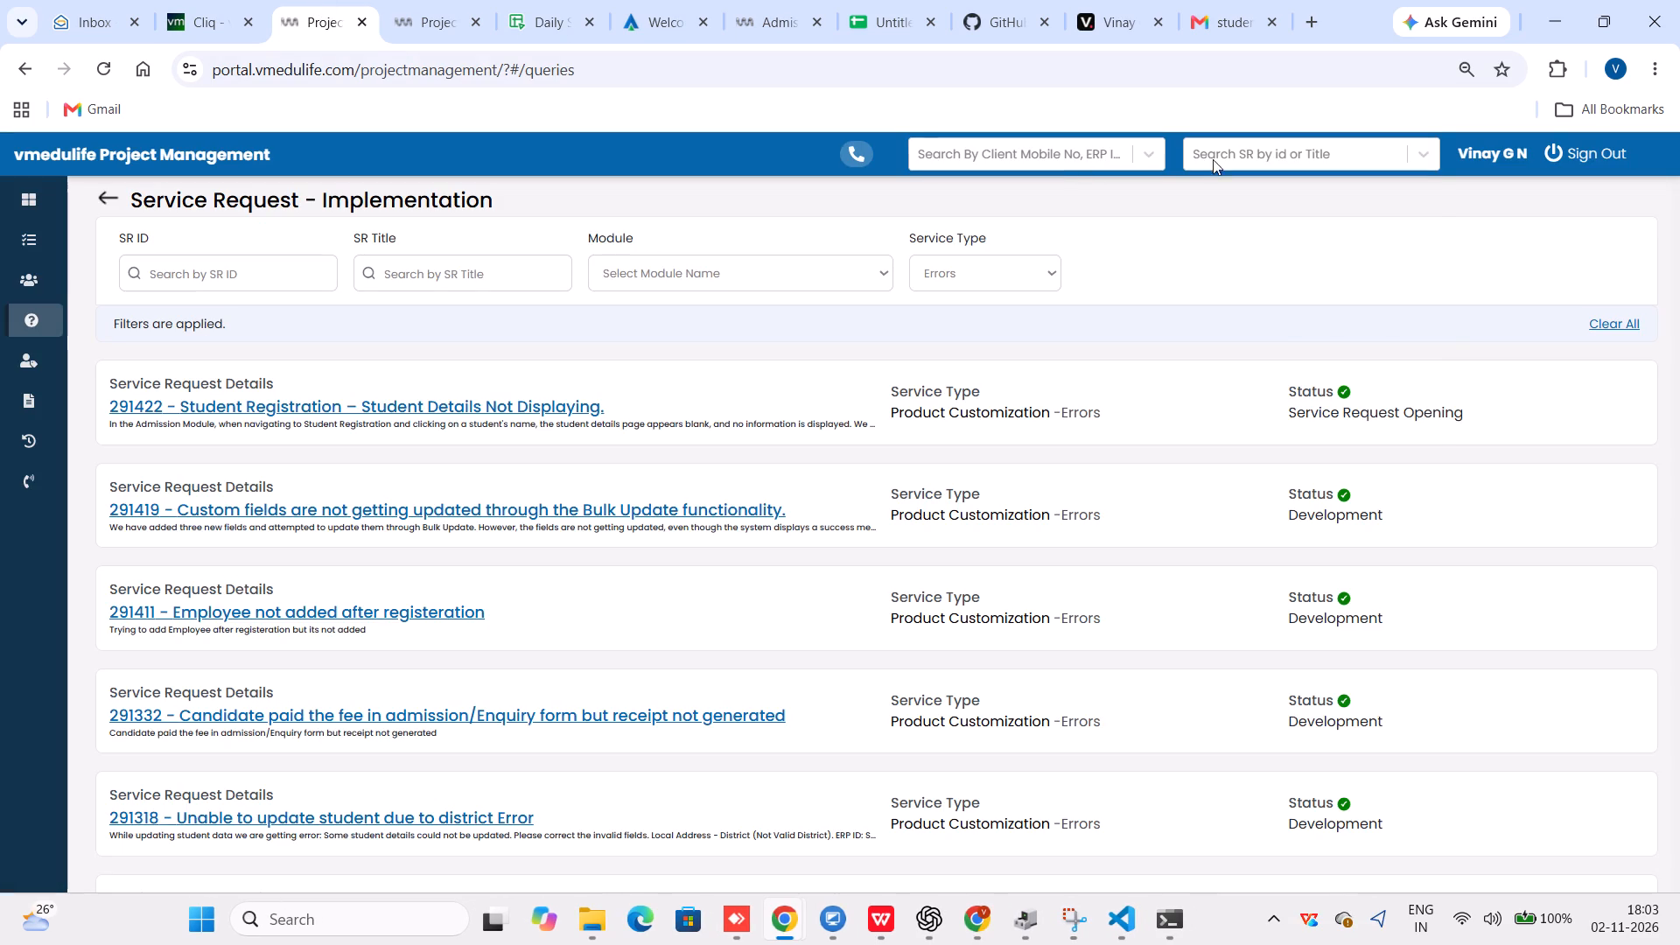
left_click(1219, 159)
key("ctrl+v")
left_click(1238, 197)
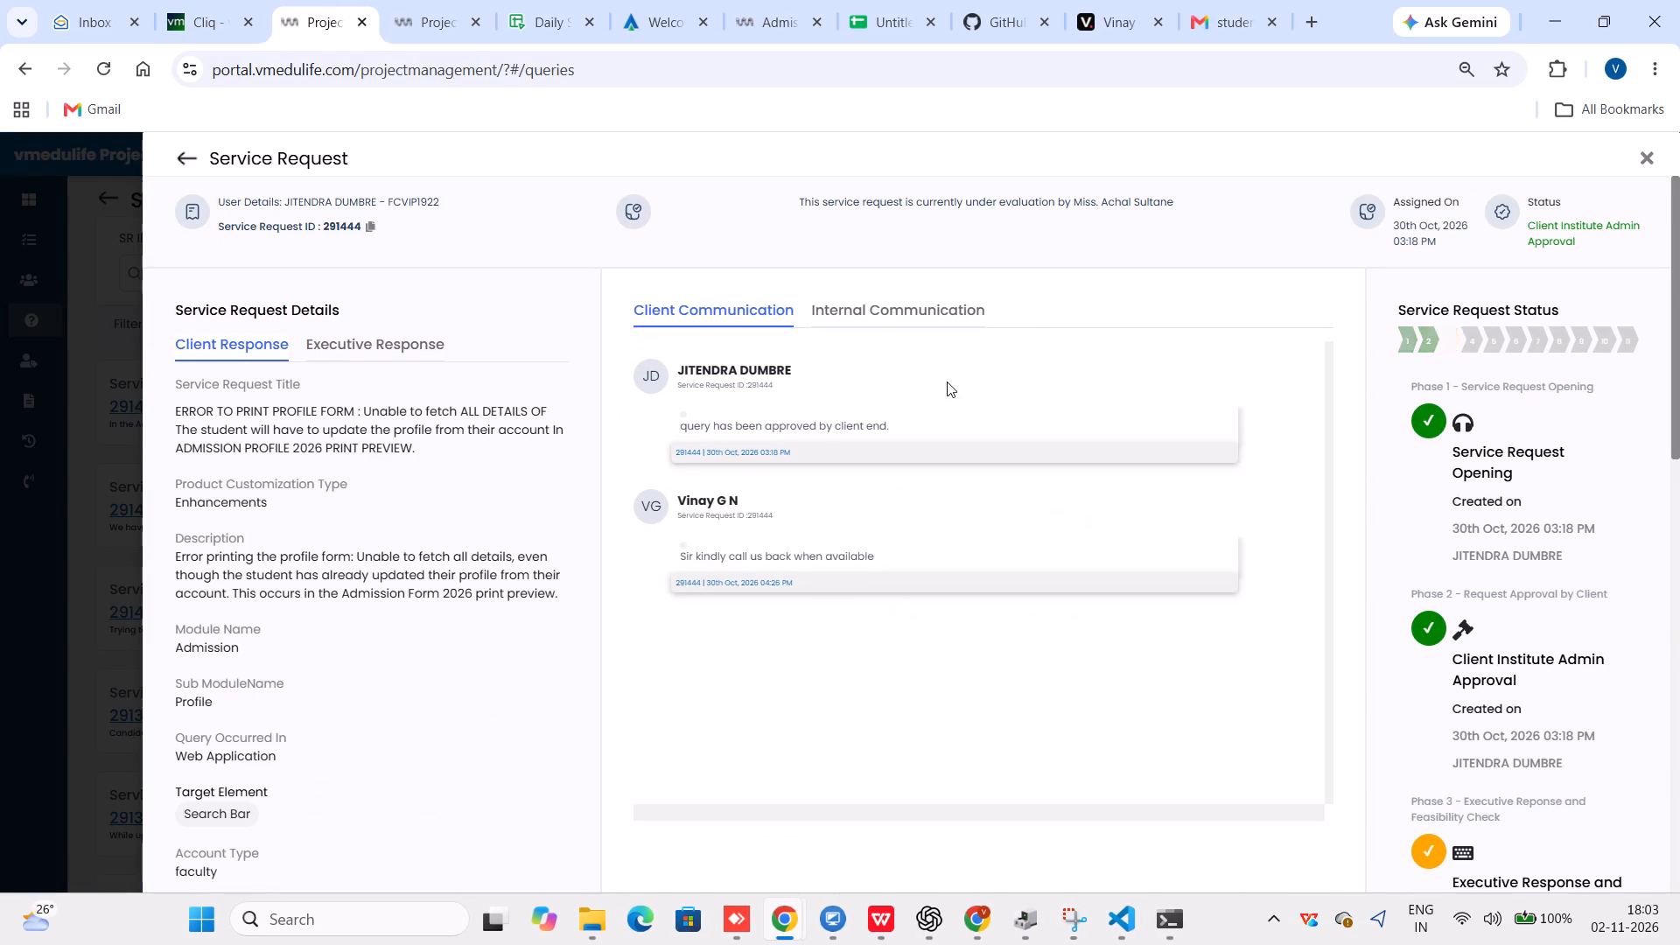
Look over SR 291444's details and phases, and return to the tracking sheet's row 11 Pending Error SR entry.
scroll(1503, 621, "down", 1)
scroll(1503, 621, "up", 3)
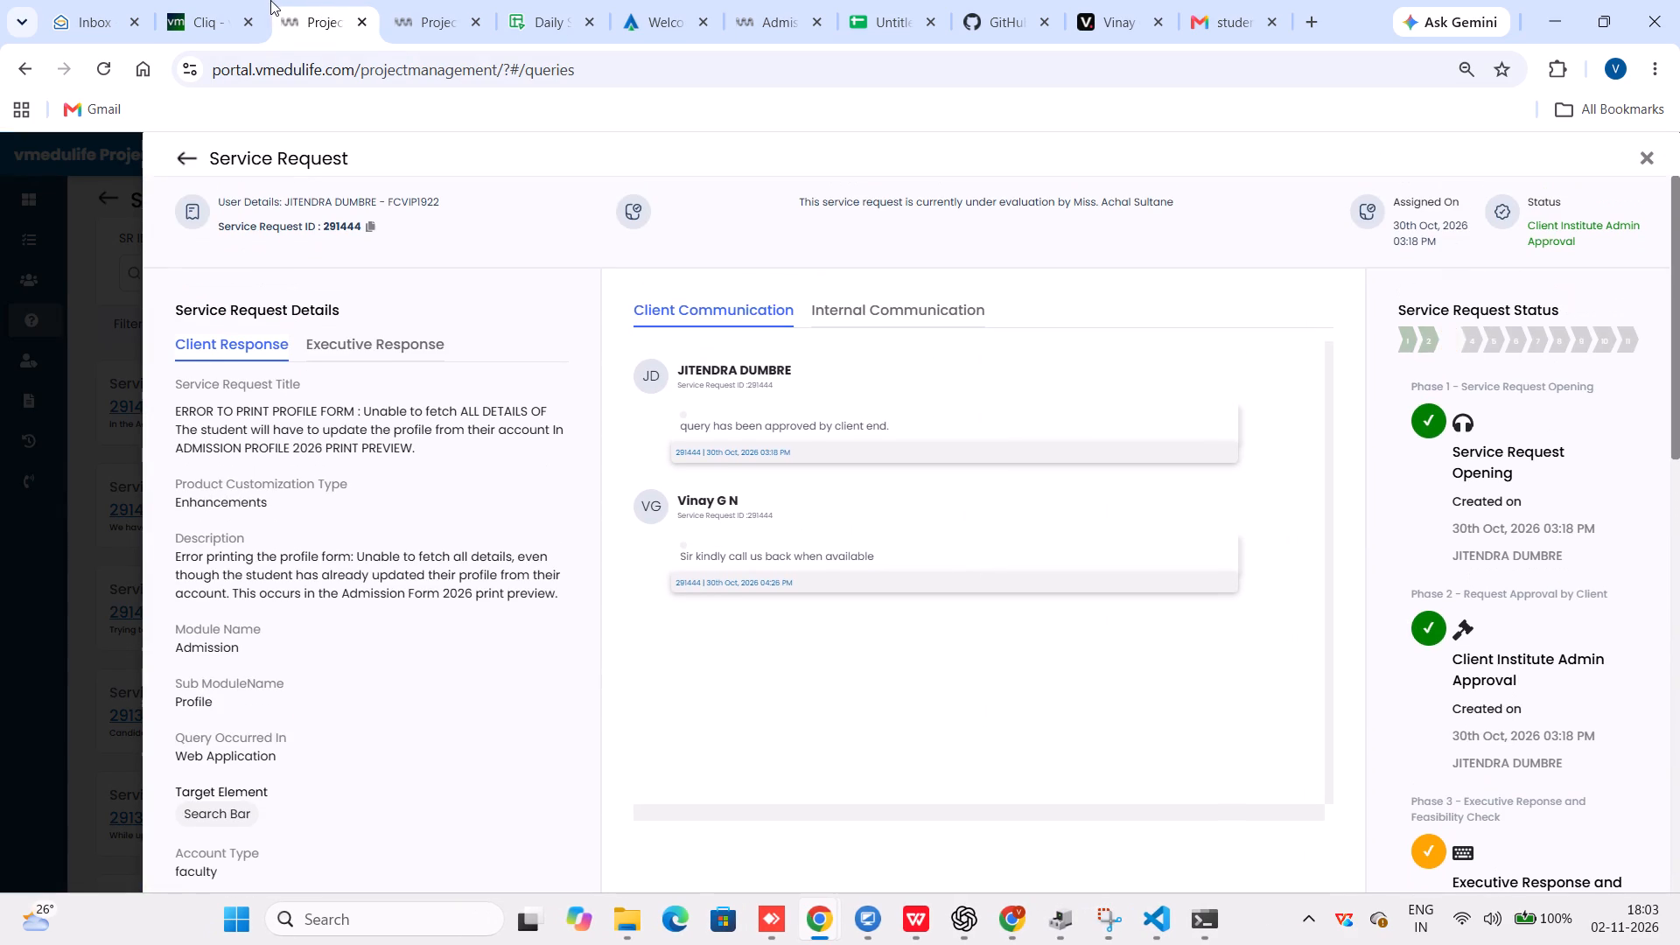
left_click(214, 0)
left_click(420, 0)
left_click(556, 0)
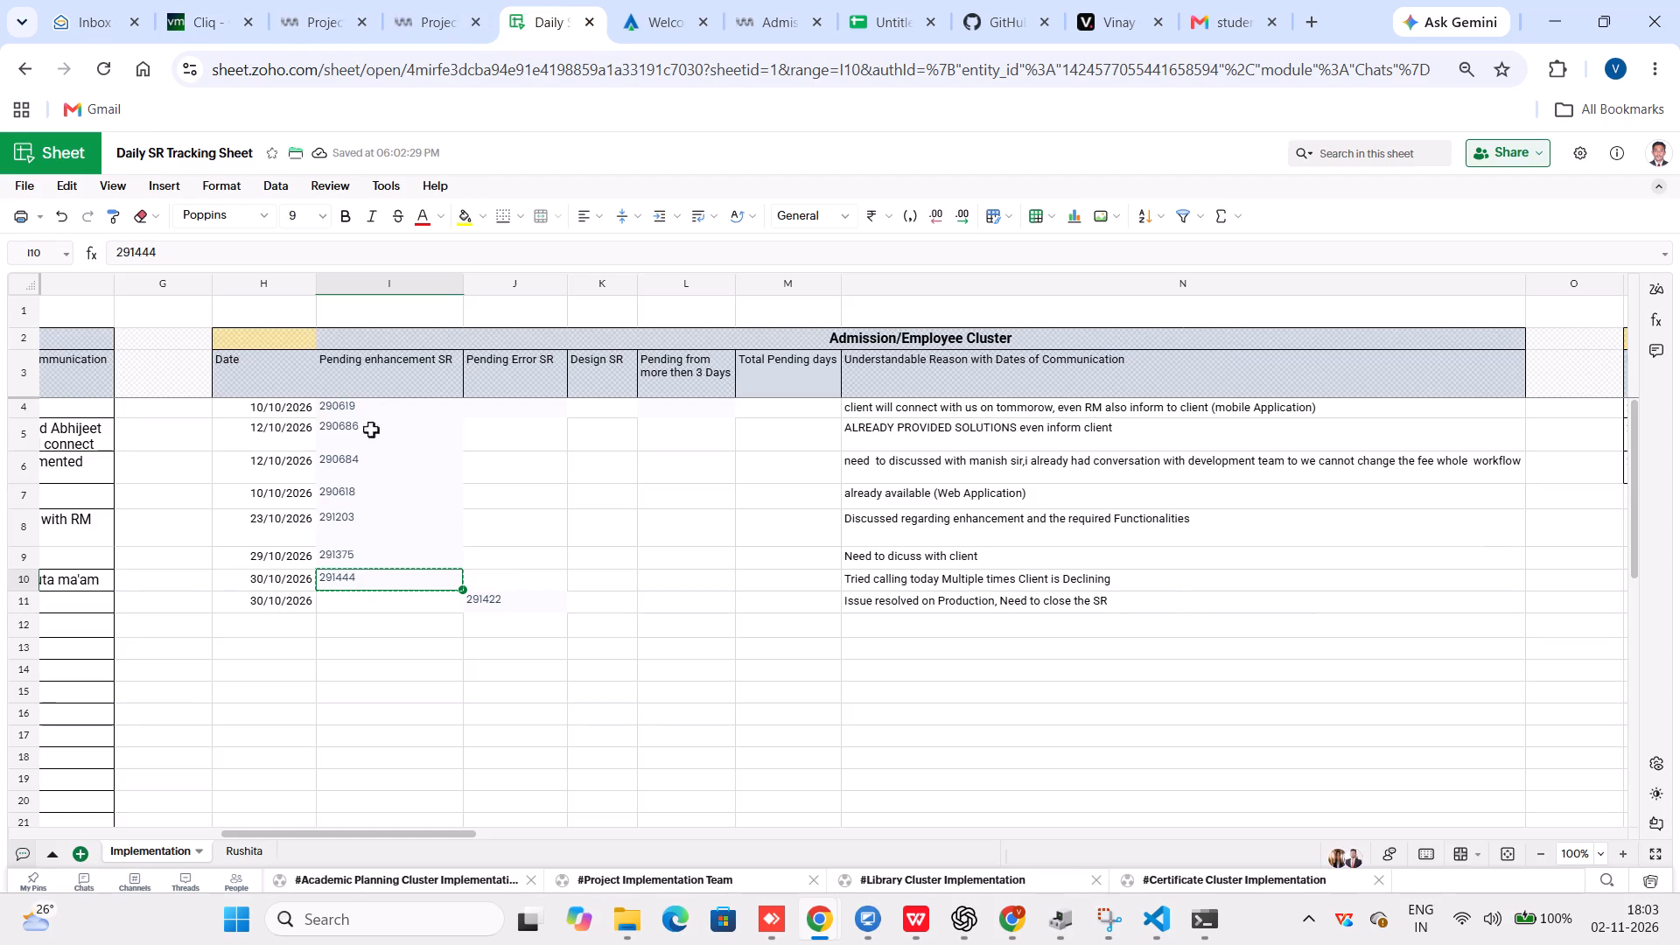
left_click(486, 597)
Switch to Cliq and send Rushita the message "Done ma'am".
left_click(190, 0)
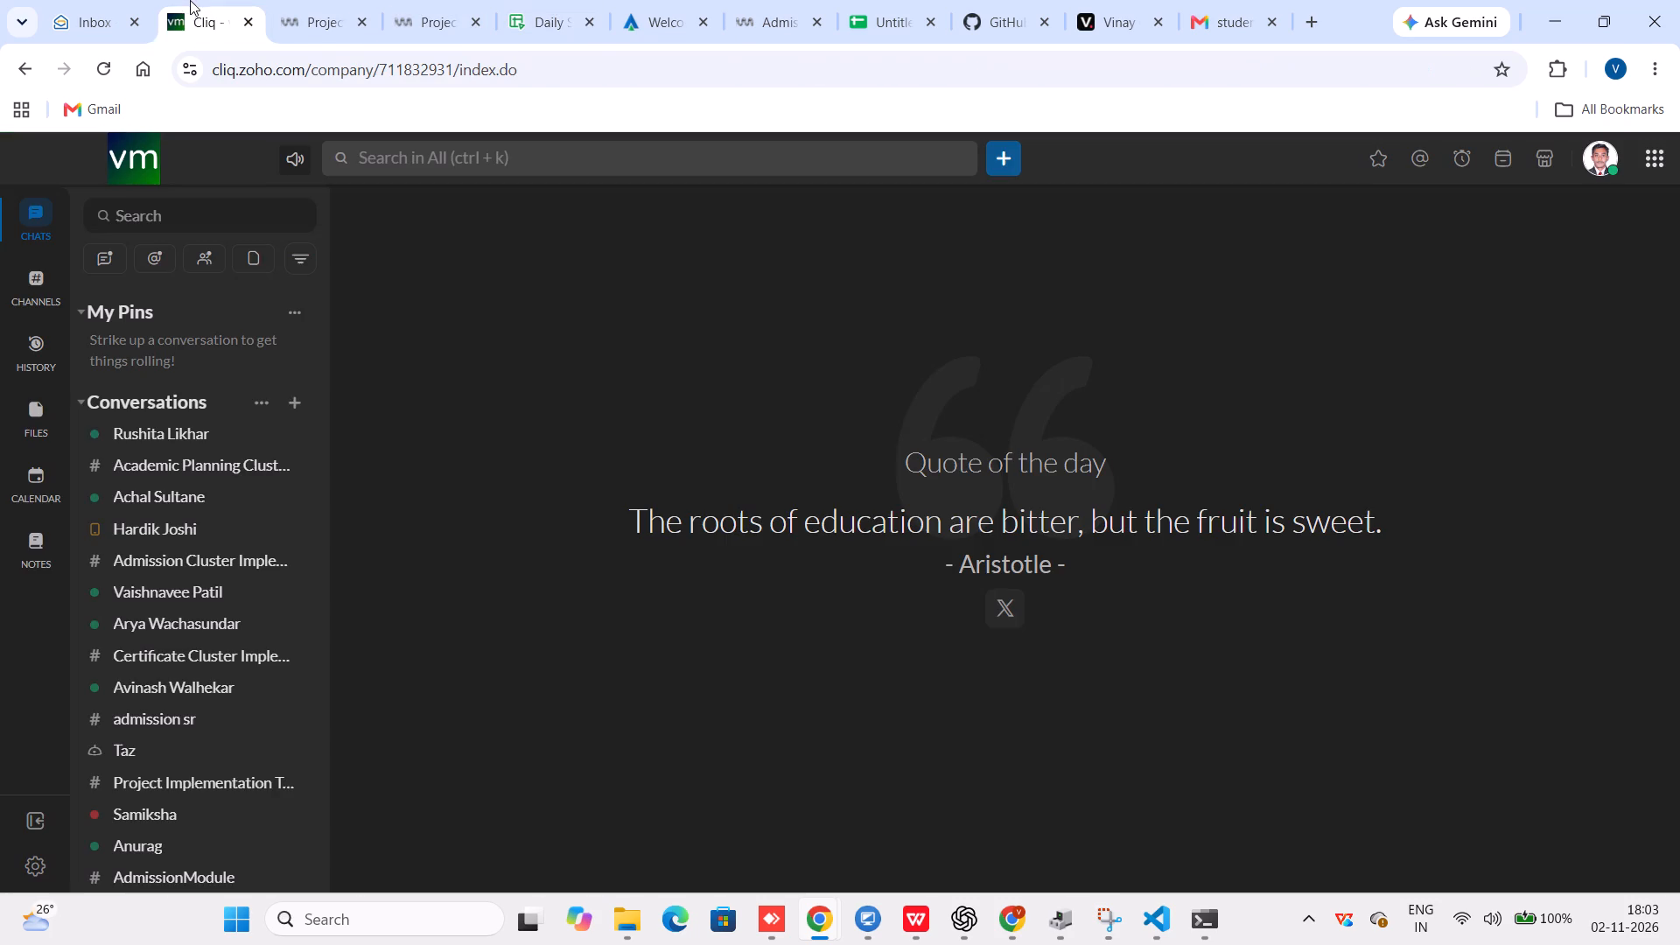
left_click(132, 417)
left_click(131, 441)
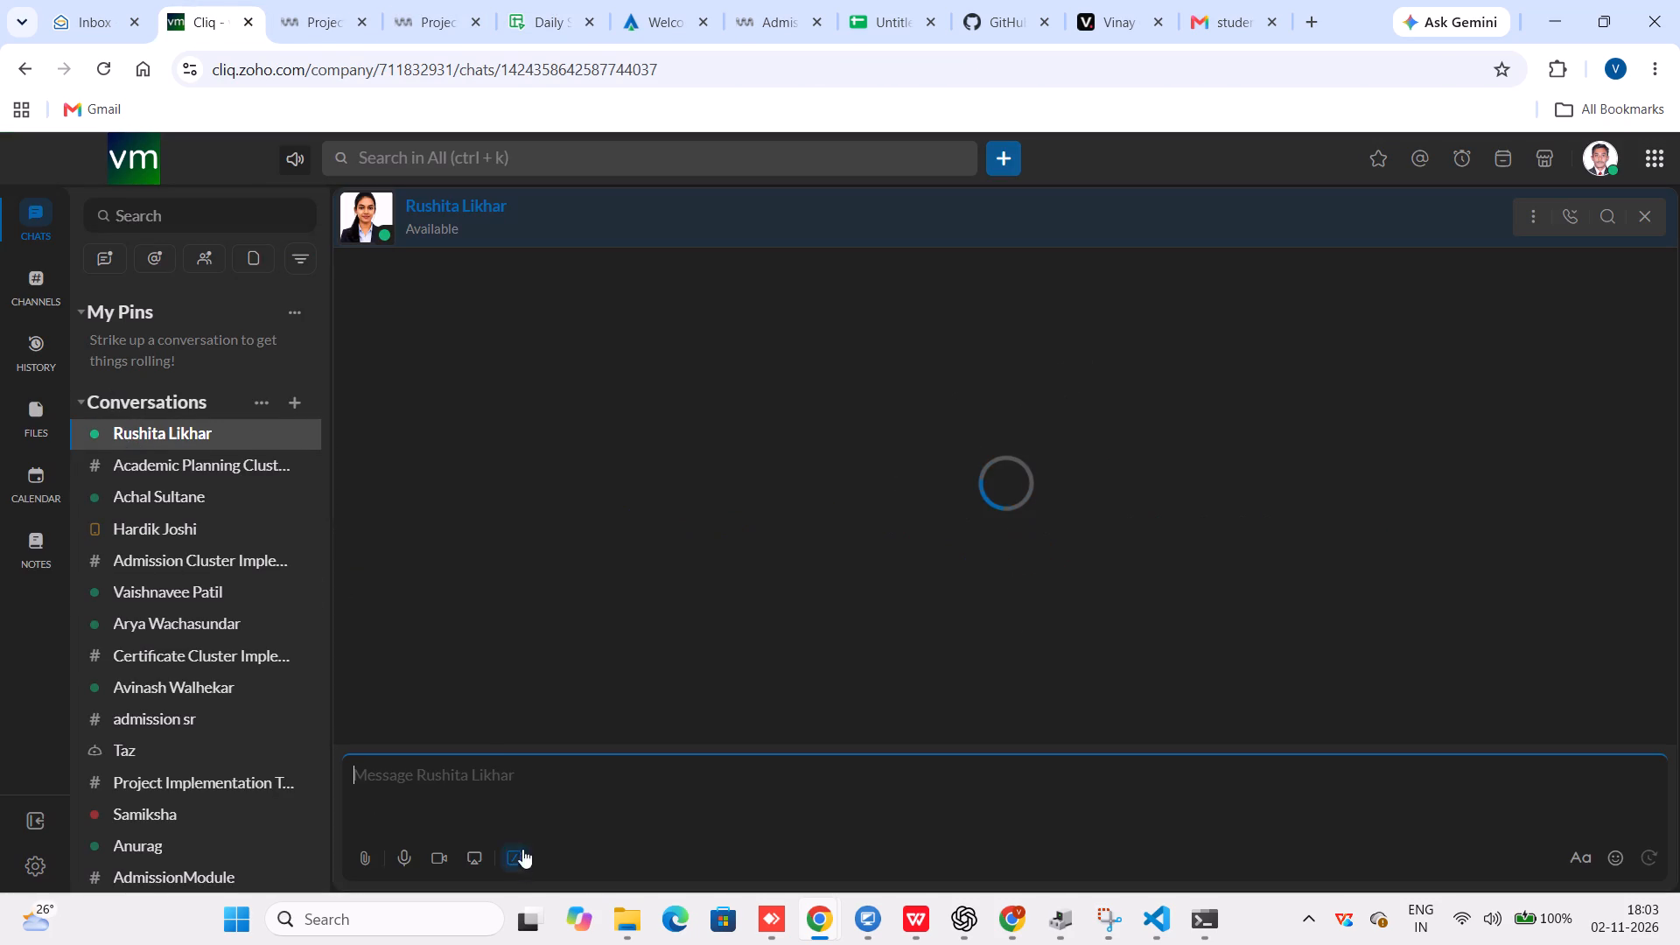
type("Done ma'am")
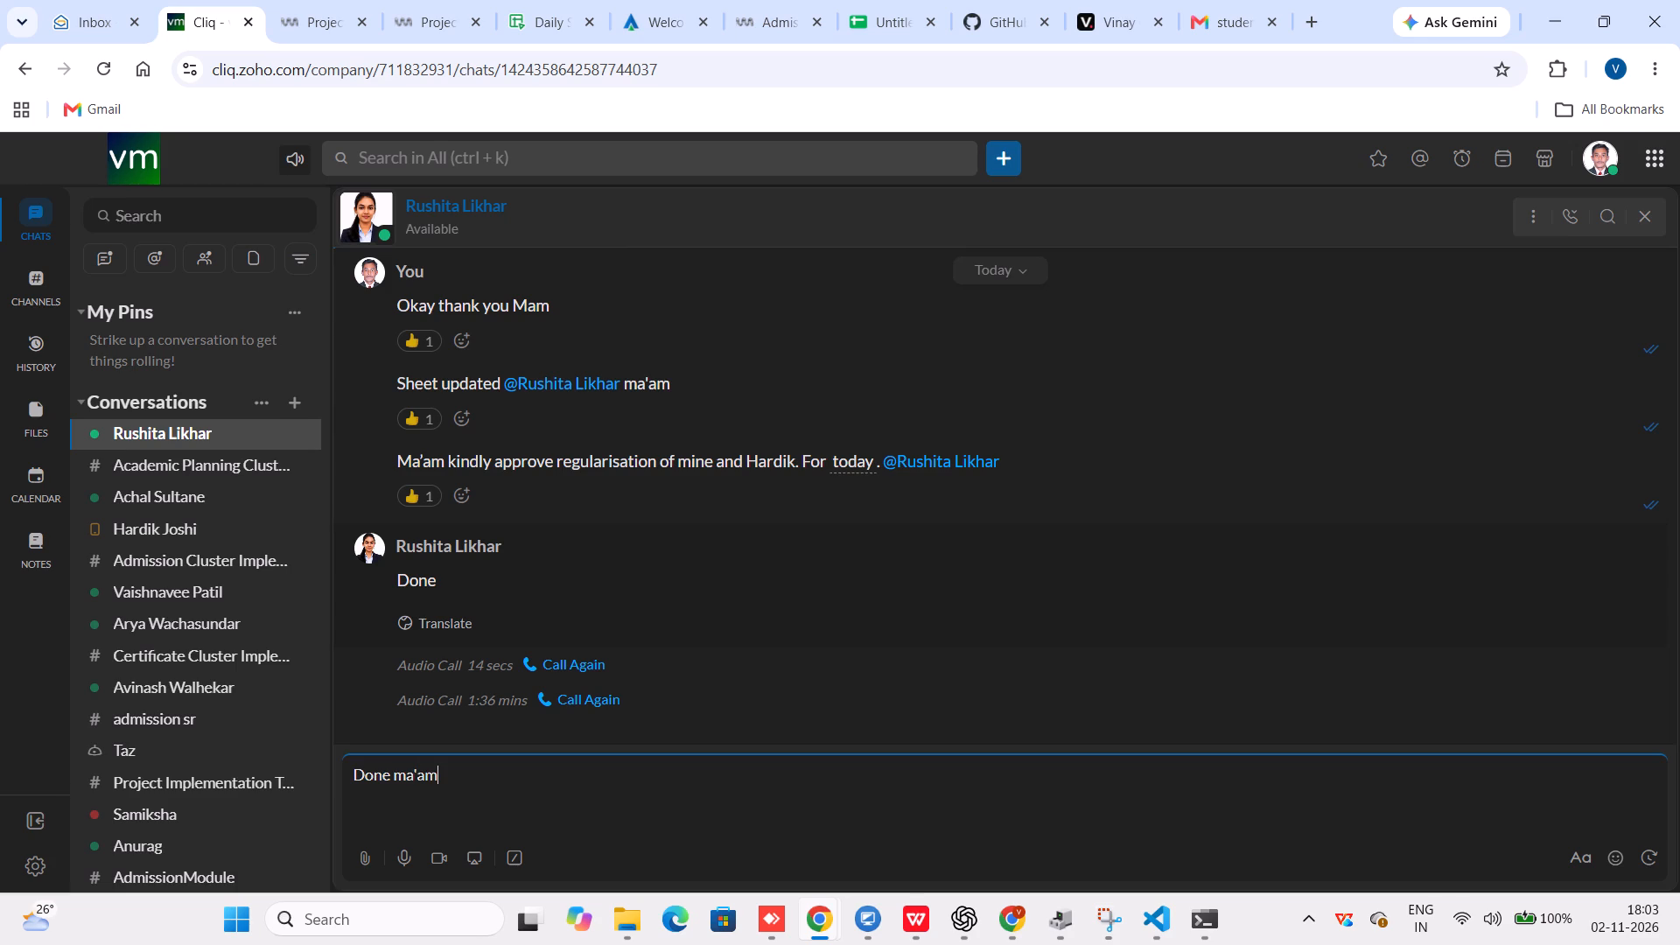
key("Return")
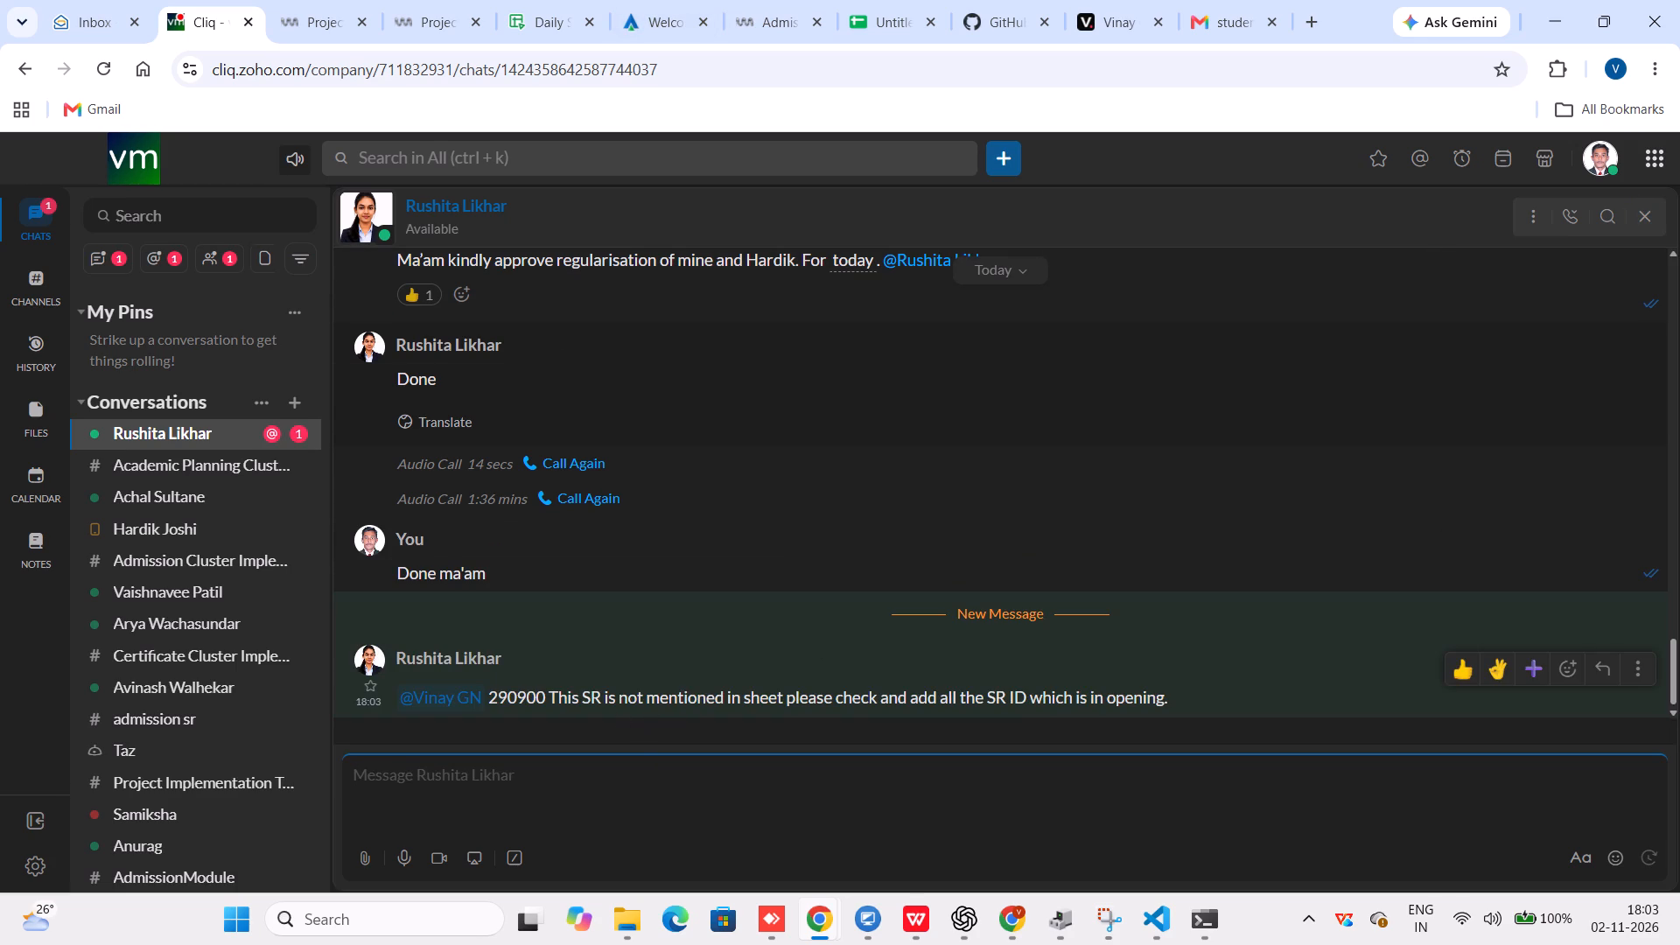
left_click_drag(490, 698, 544, 694)
key("ctrl+c")
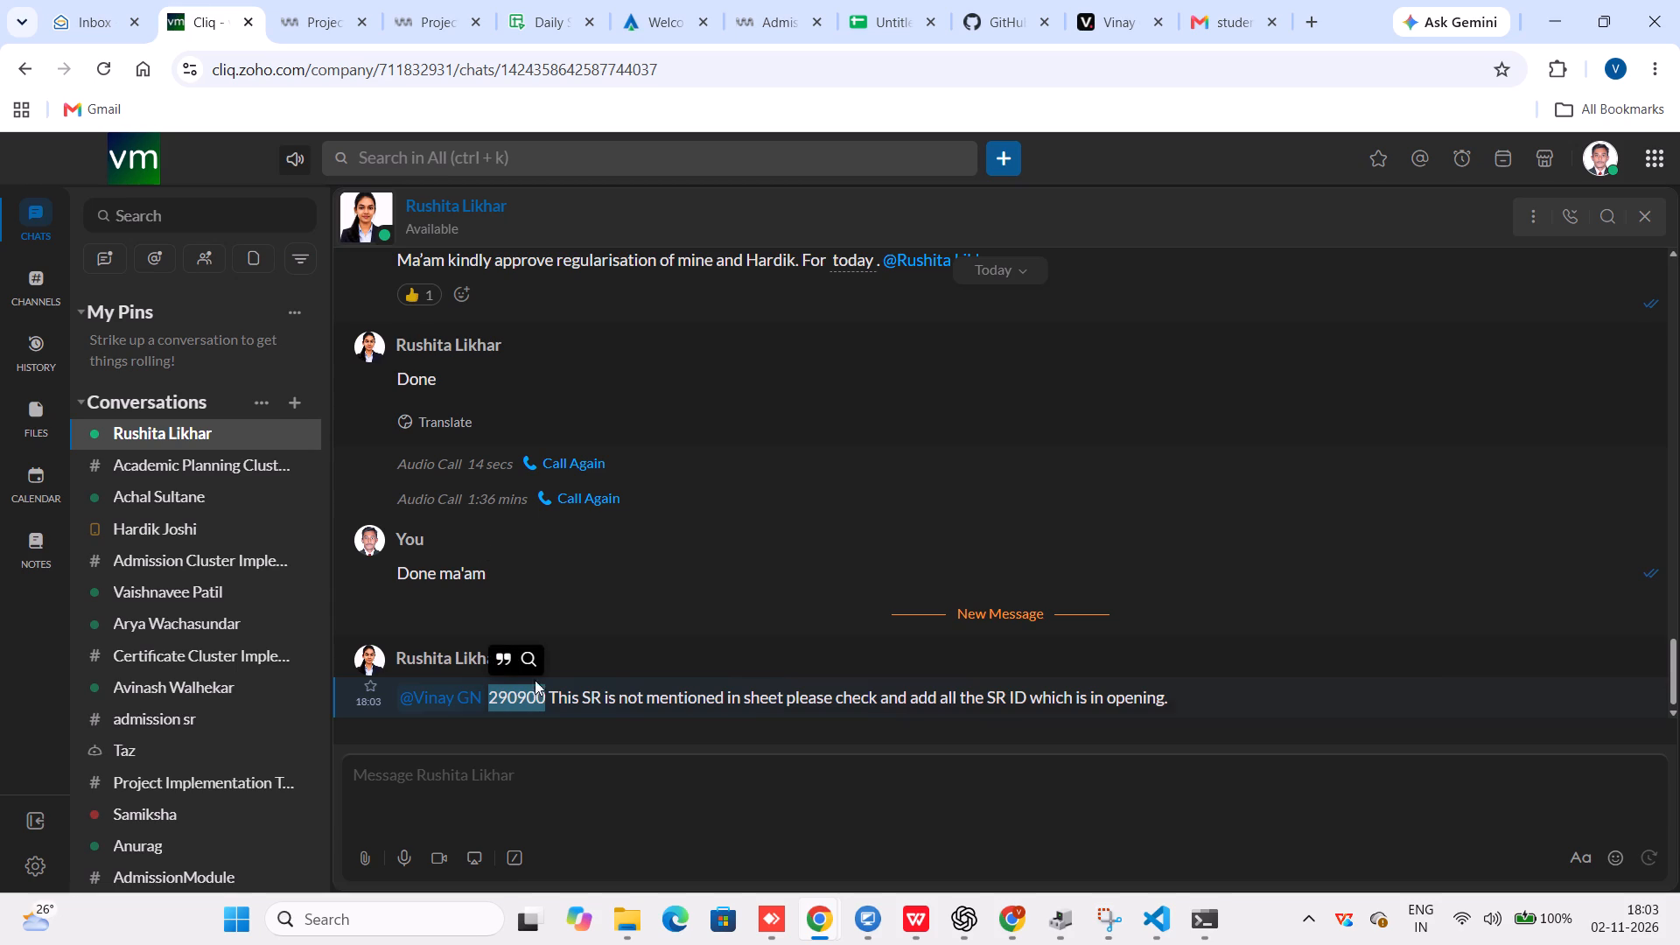
left_click(325, 0)
left_click(1657, 159)
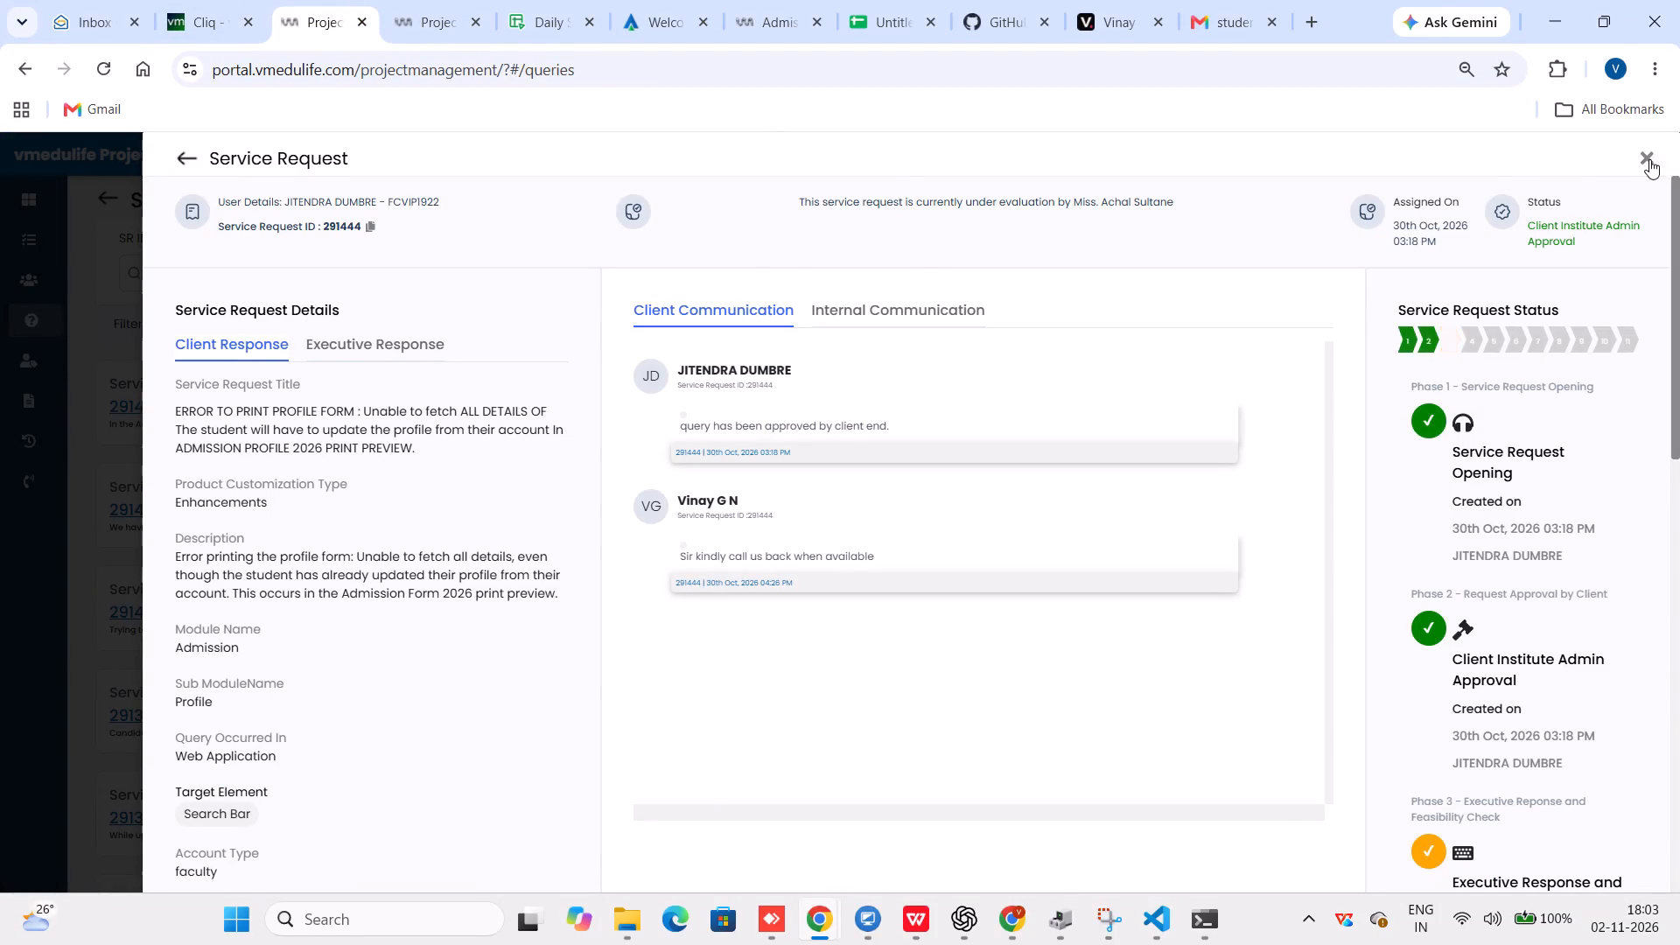
left_click(1648, 159)
left_click(1291, 154)
key("ctrl+v")
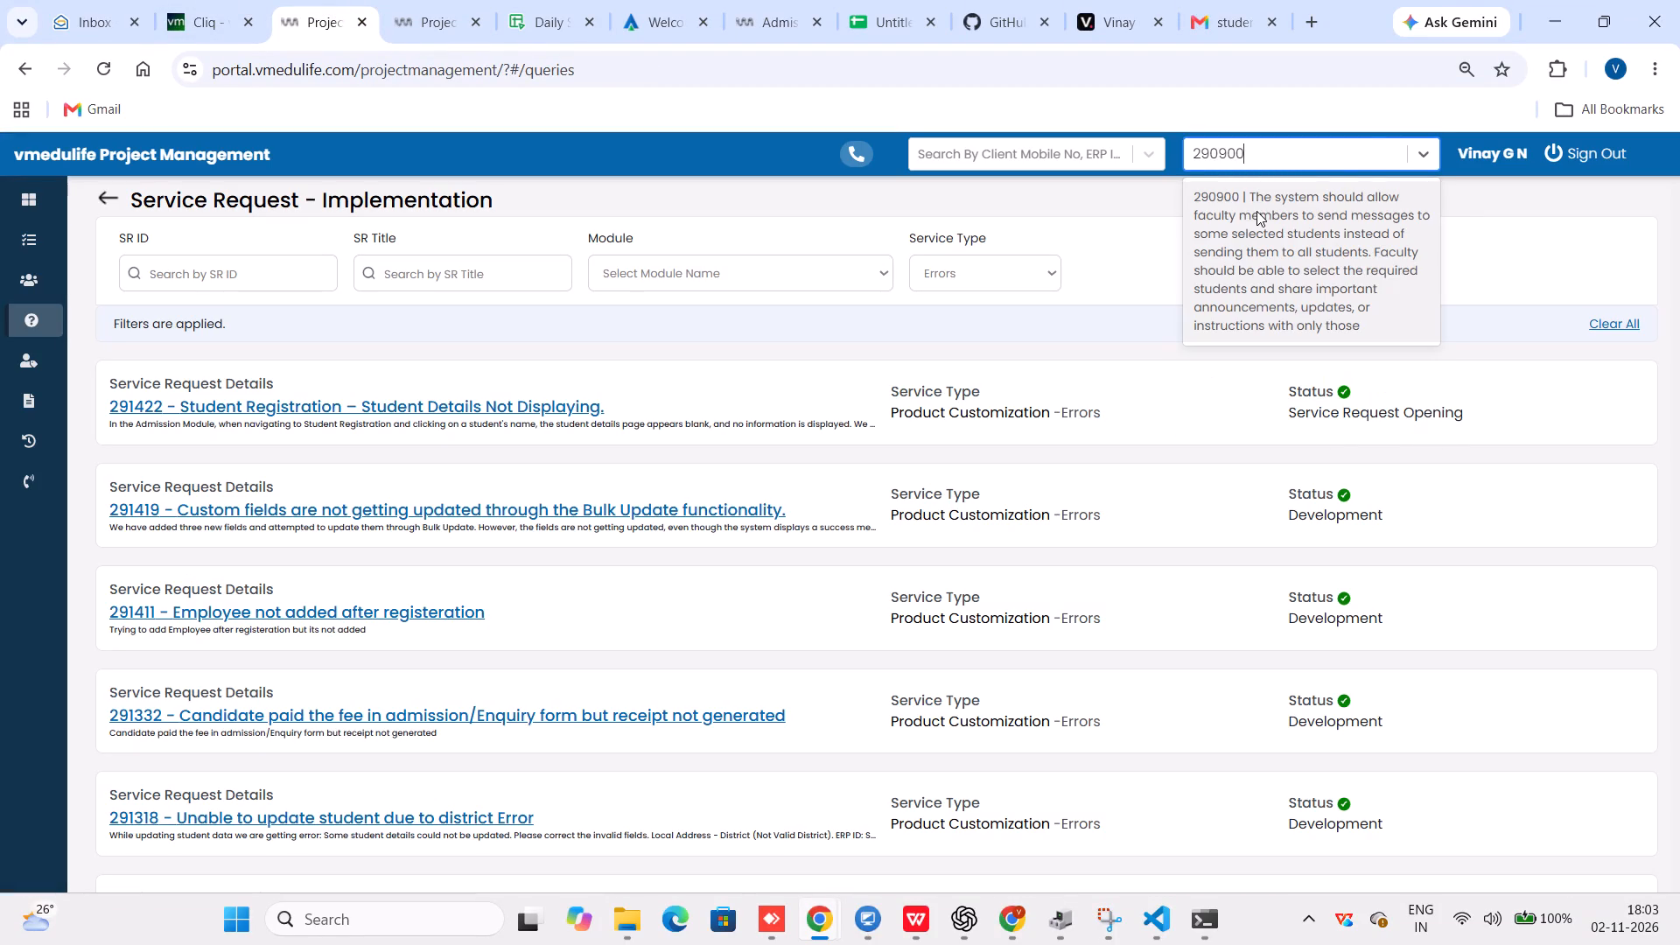
left_click(1275, 294)
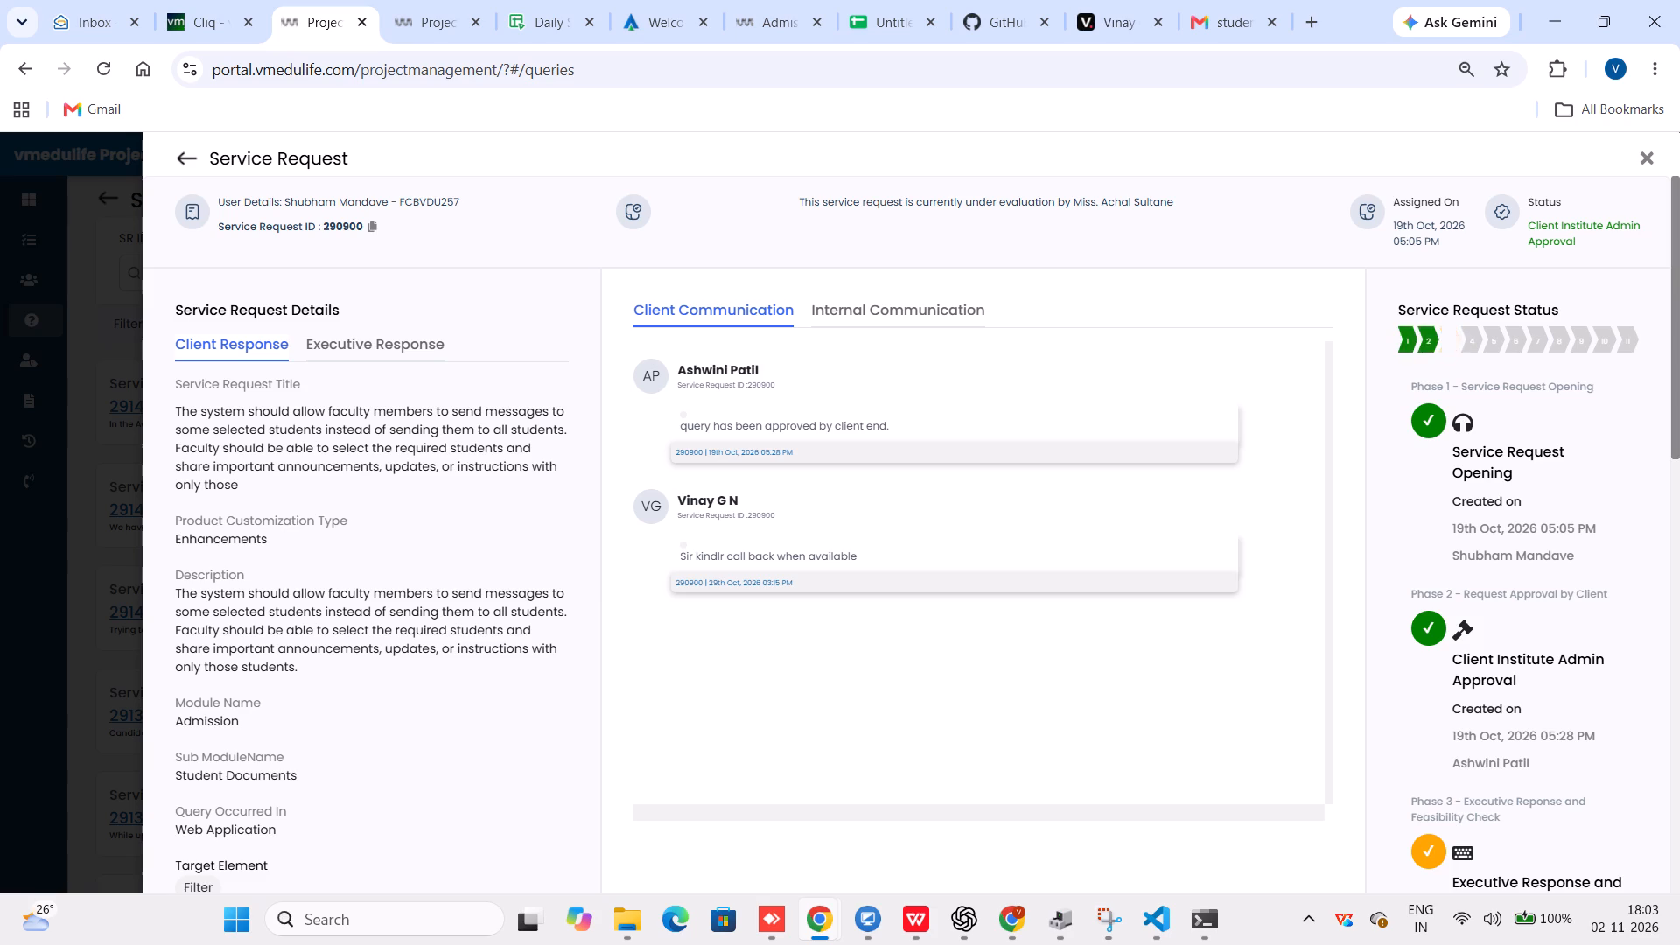
scroll(244, 609, "down", 3)
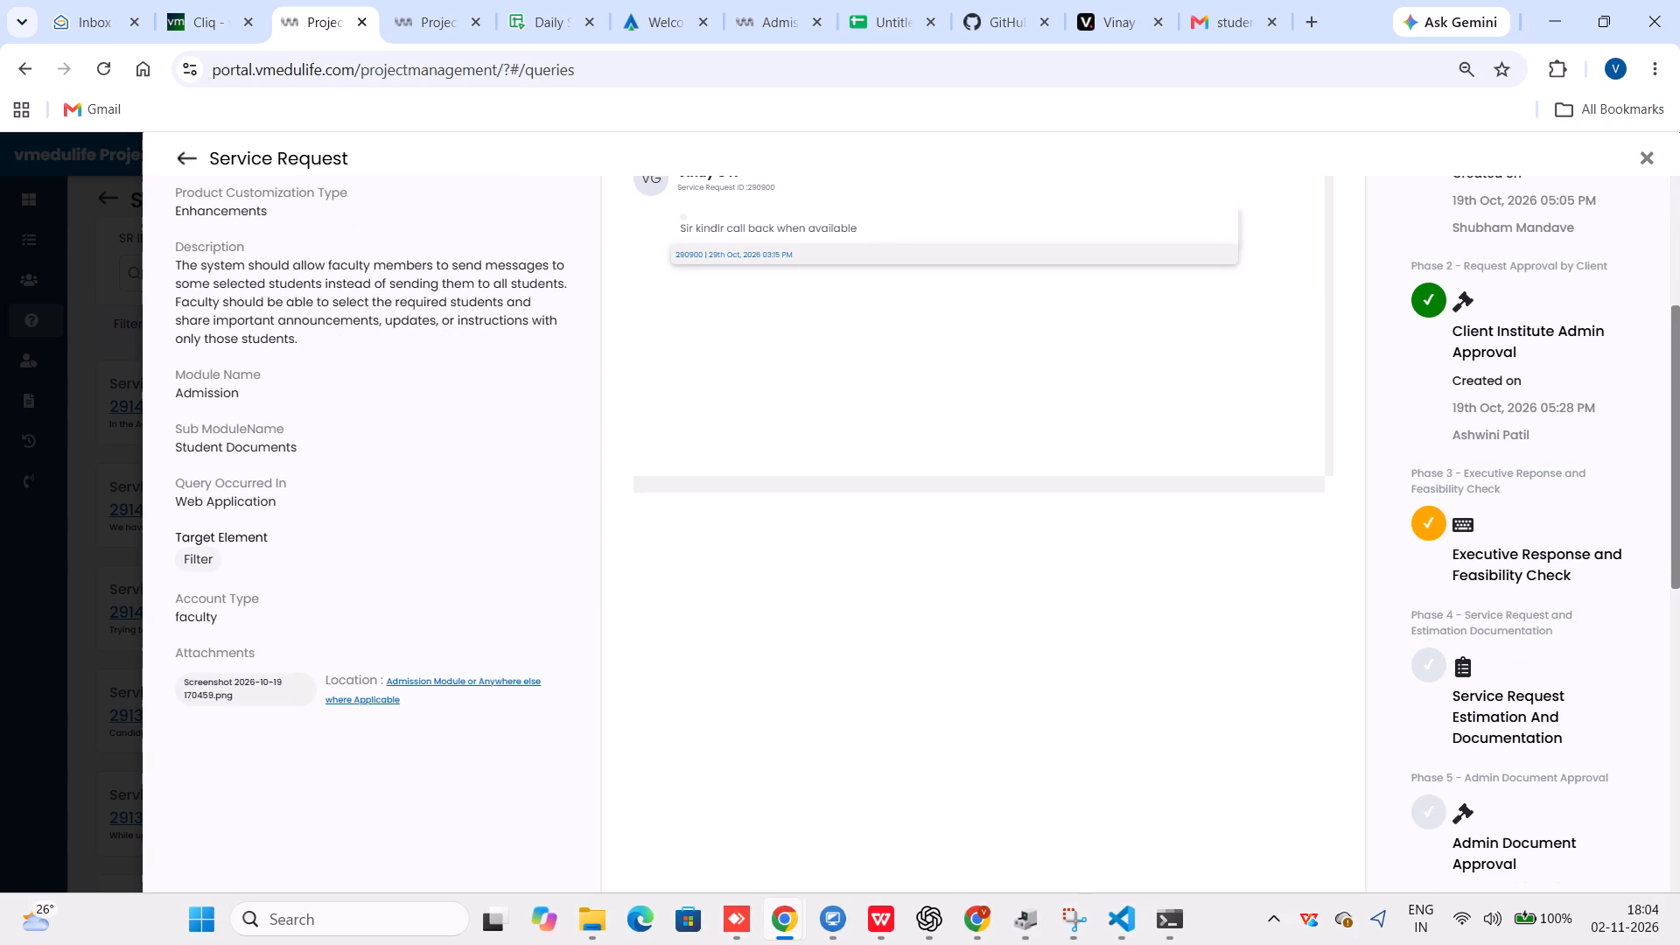
scroll(409, 298, "up", 5)
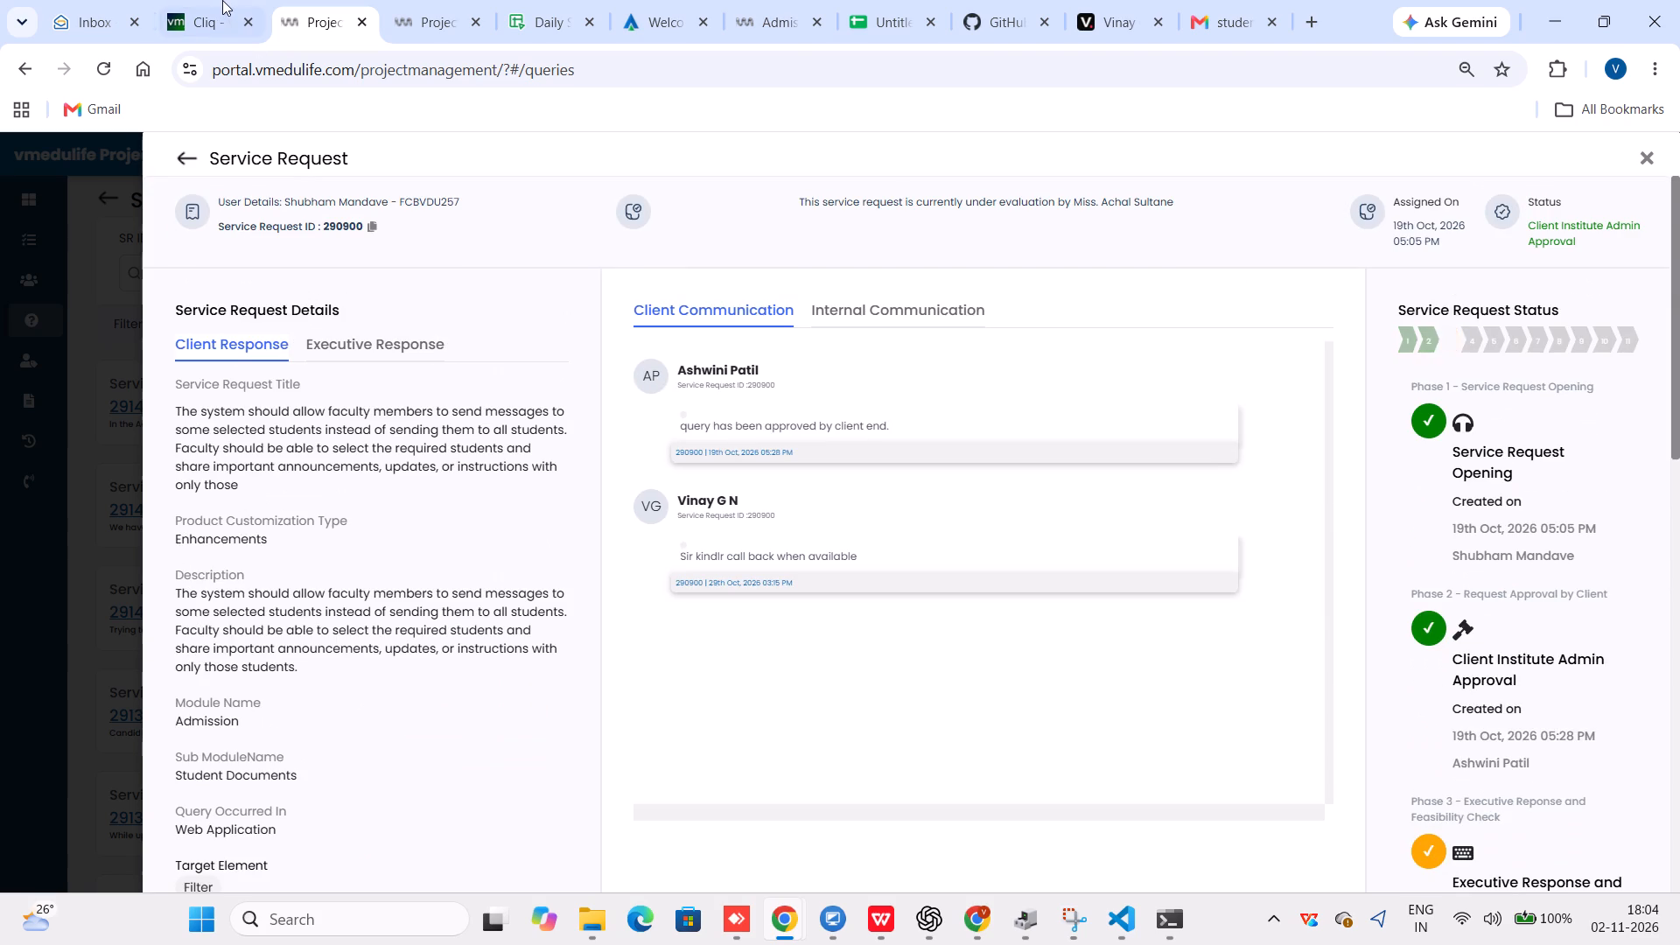
Filter the portal's implementation service requests by the Enhancements service type and open SR 290900 from the list to check it.
left_click(218, 0)
left_click(514, 773)
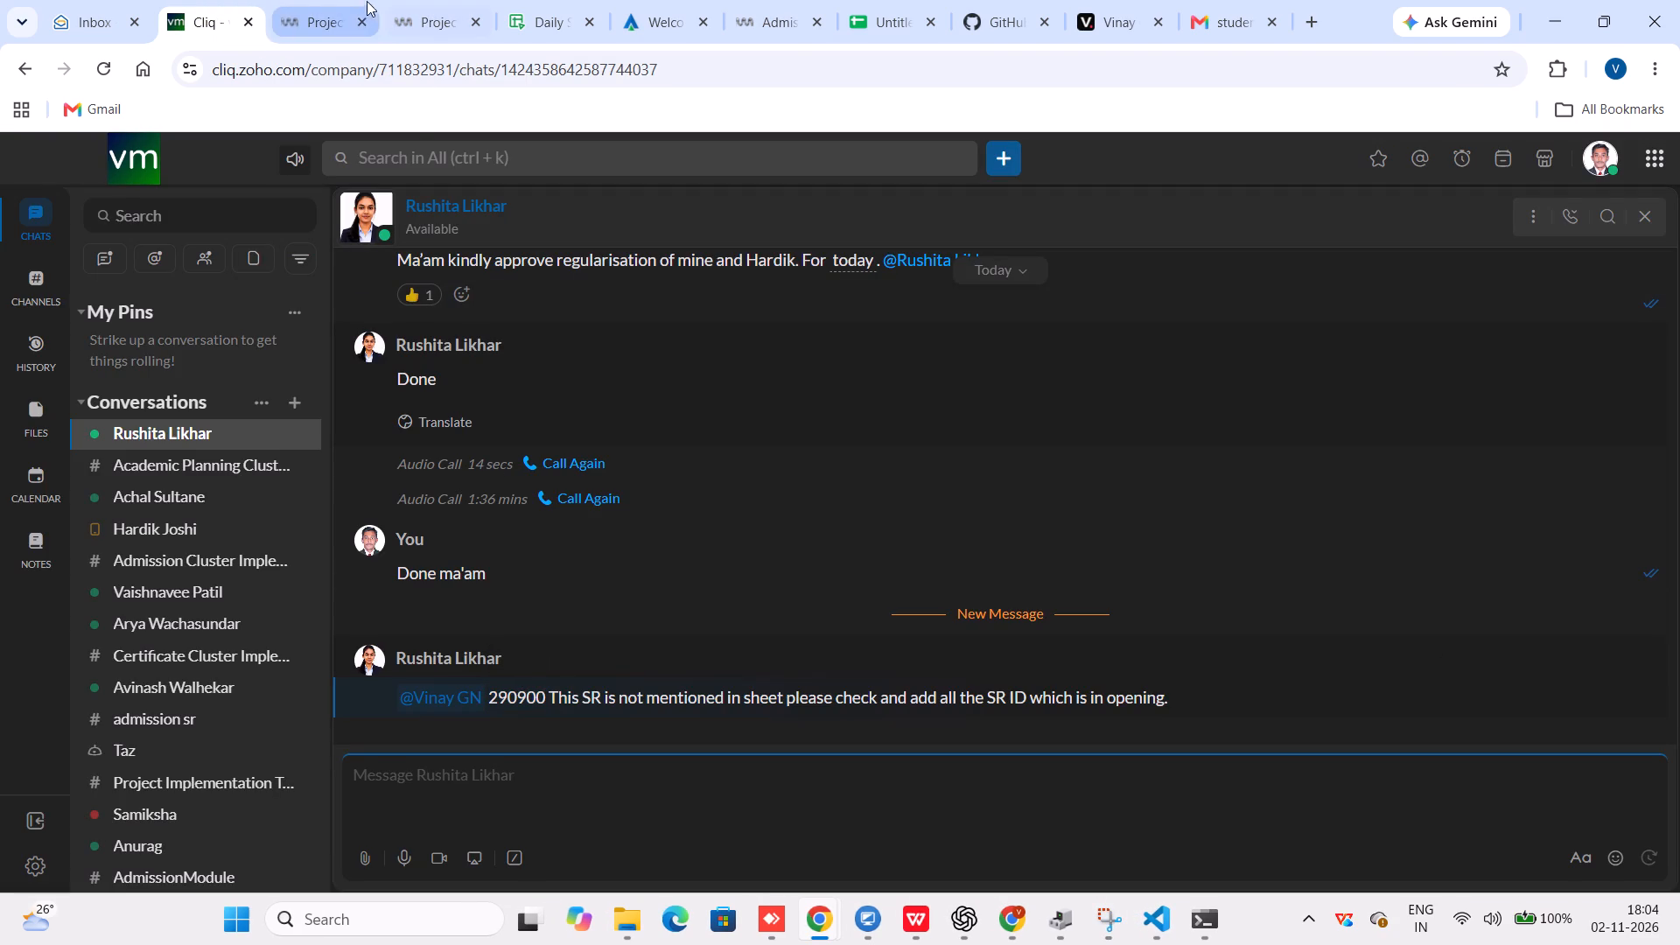
left_click(329, 0)
left_click(194, 162)
left_click(962, 269)
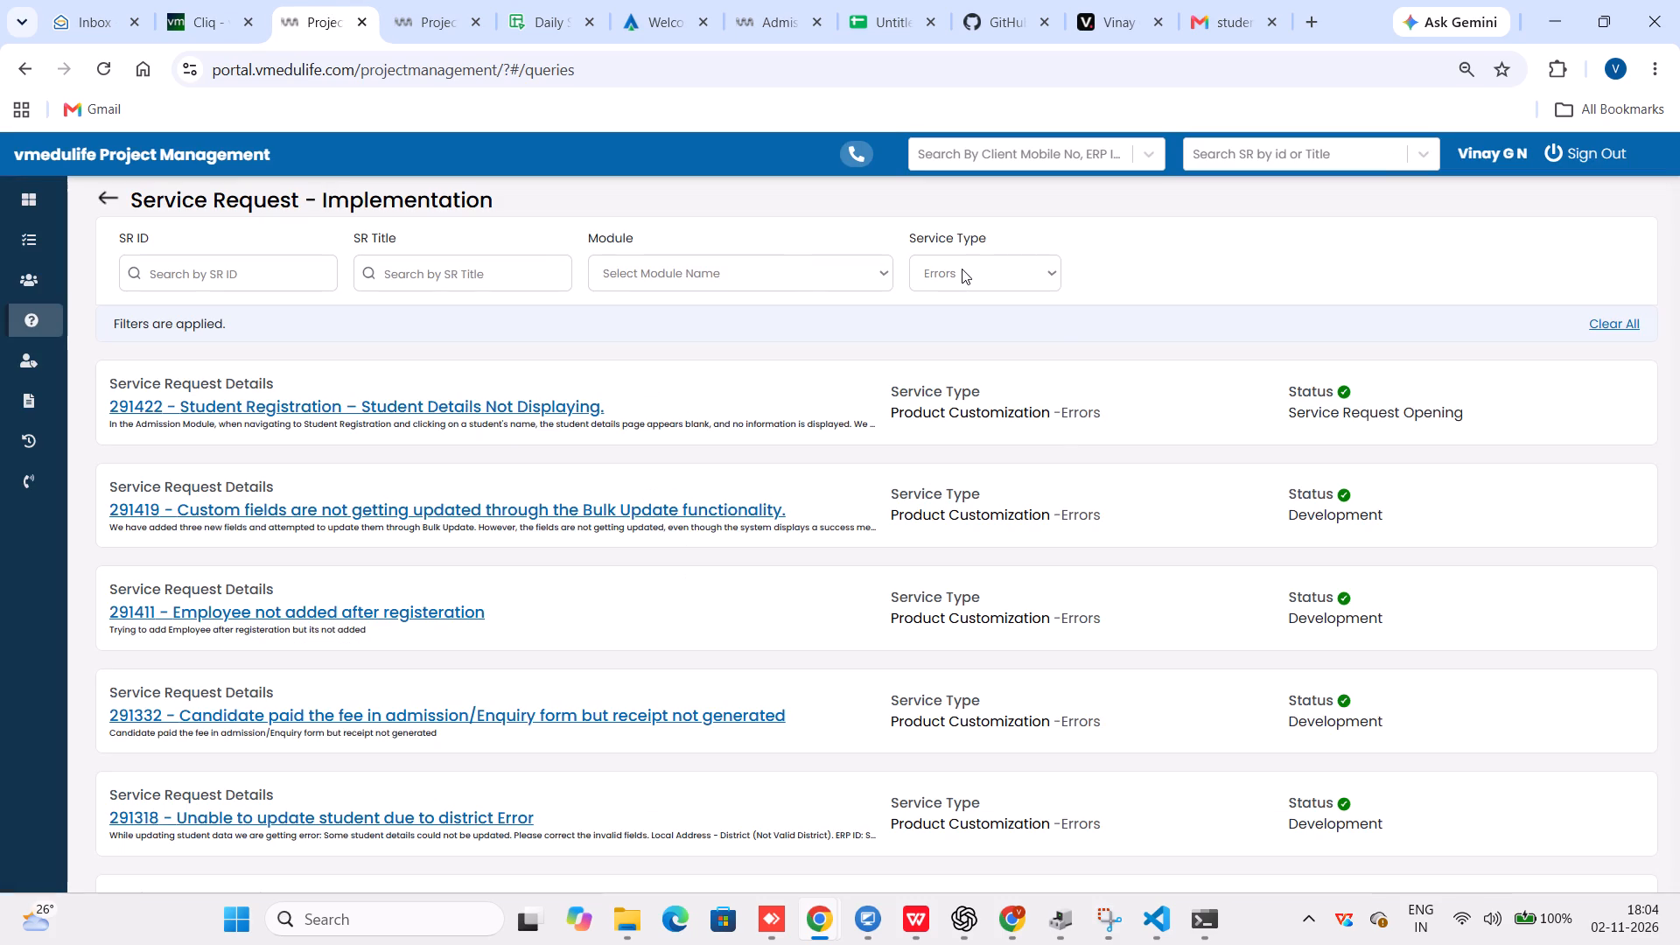
left_click(952, 382)
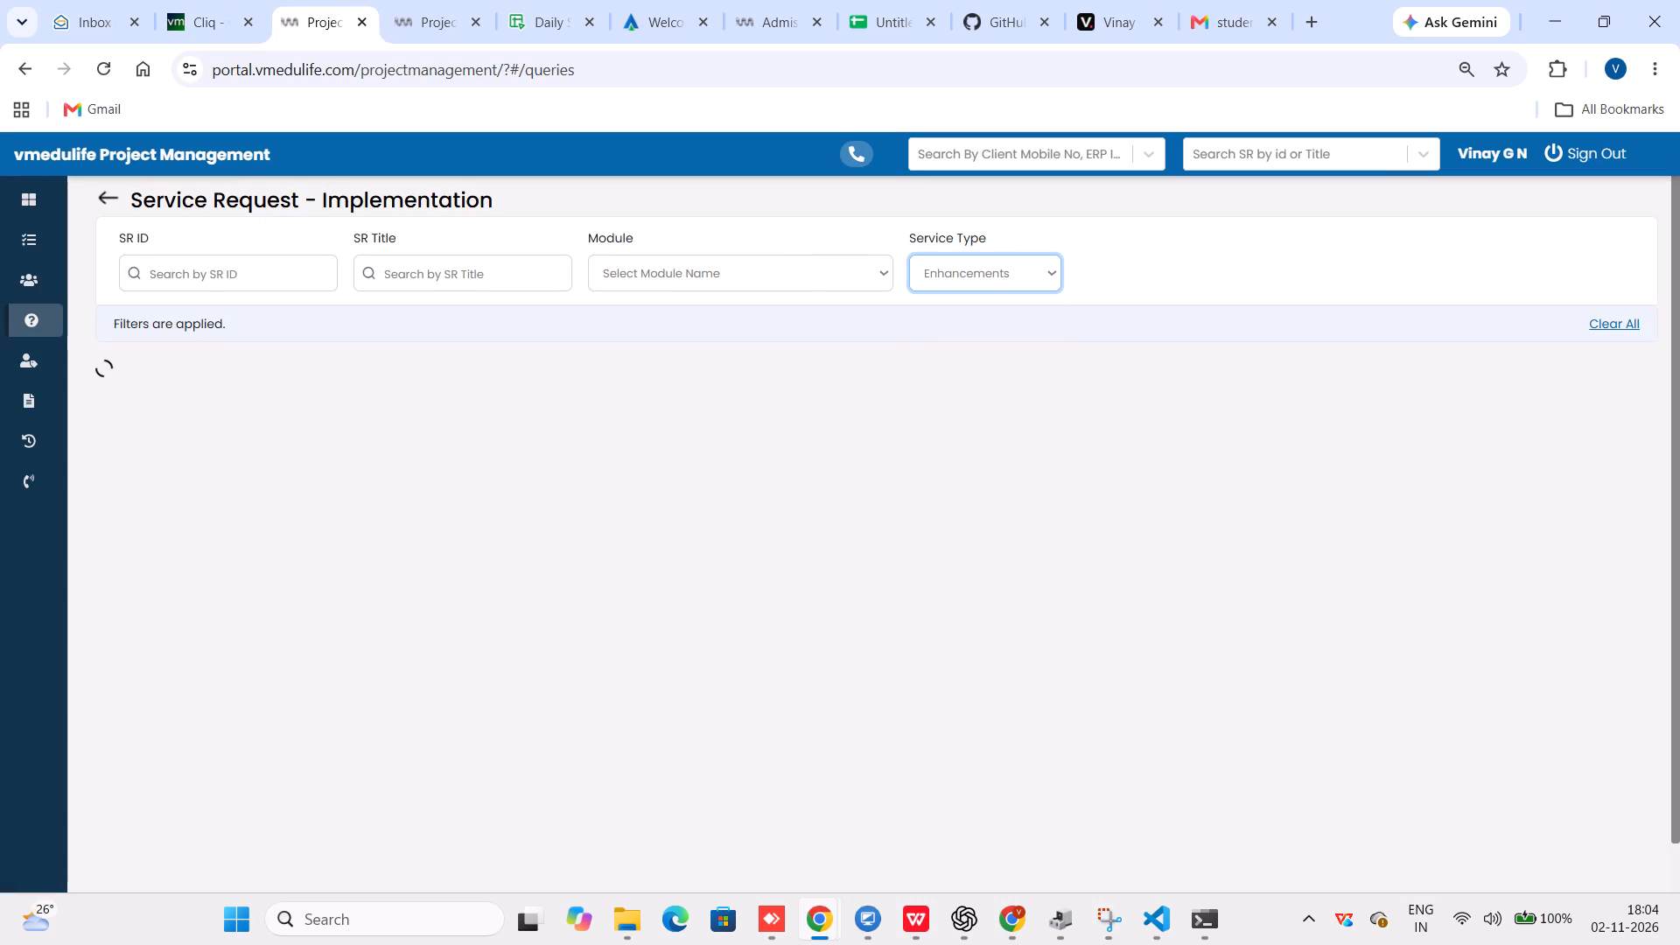
scroll(275, 514, "down", 3)
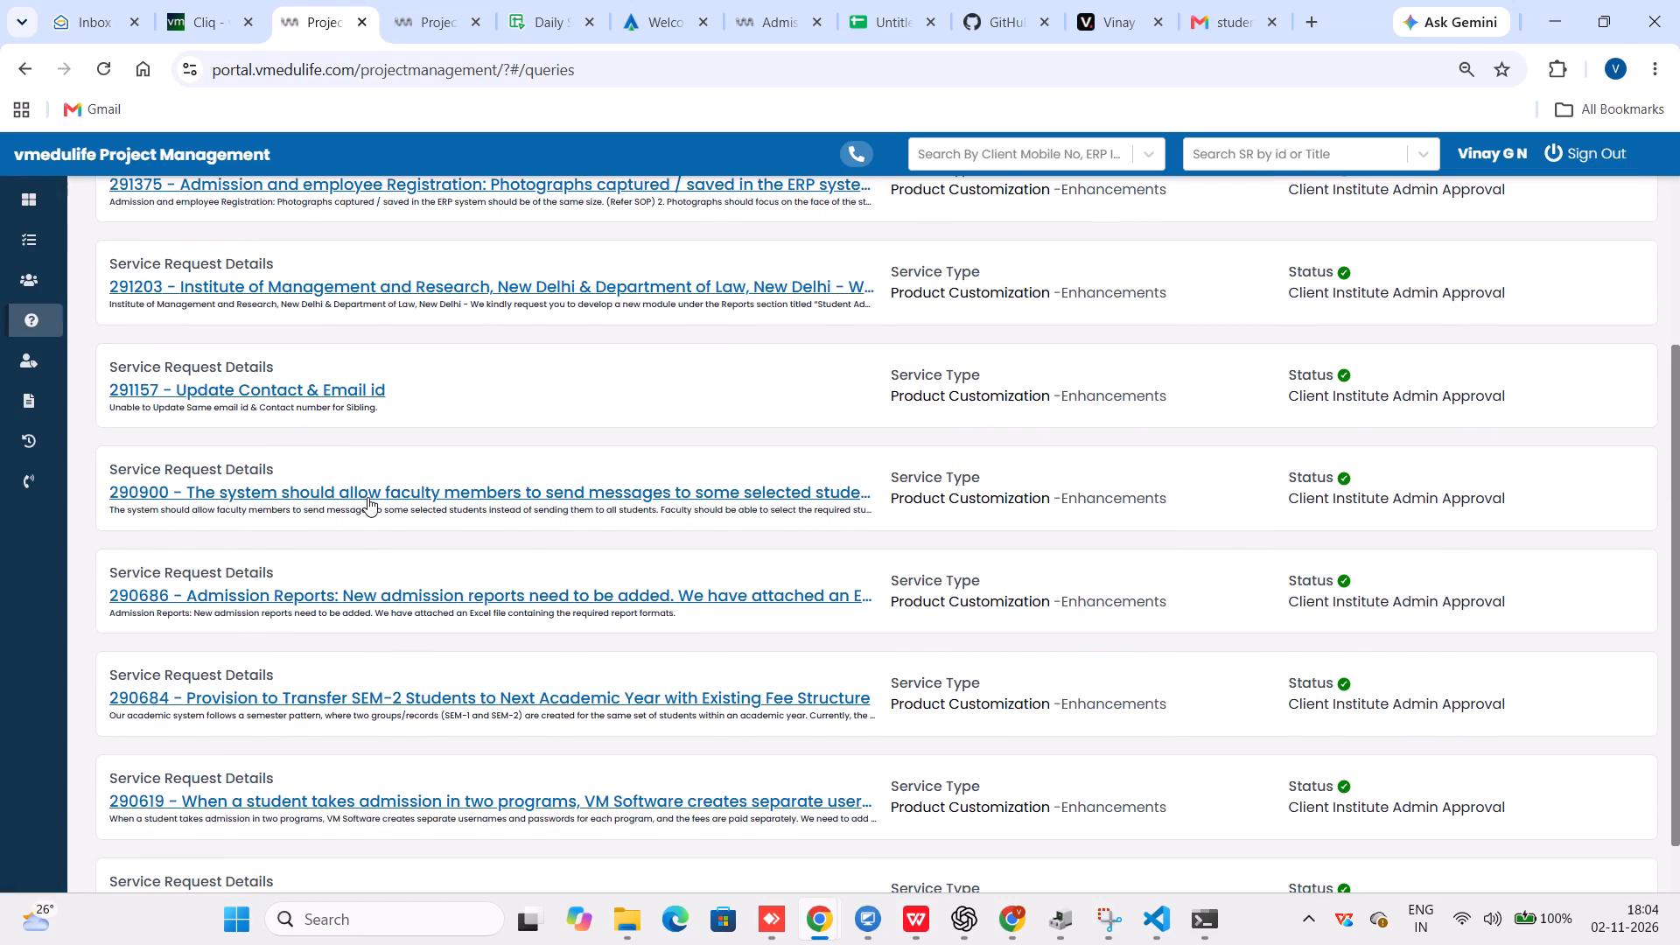
left_click(367, 497)
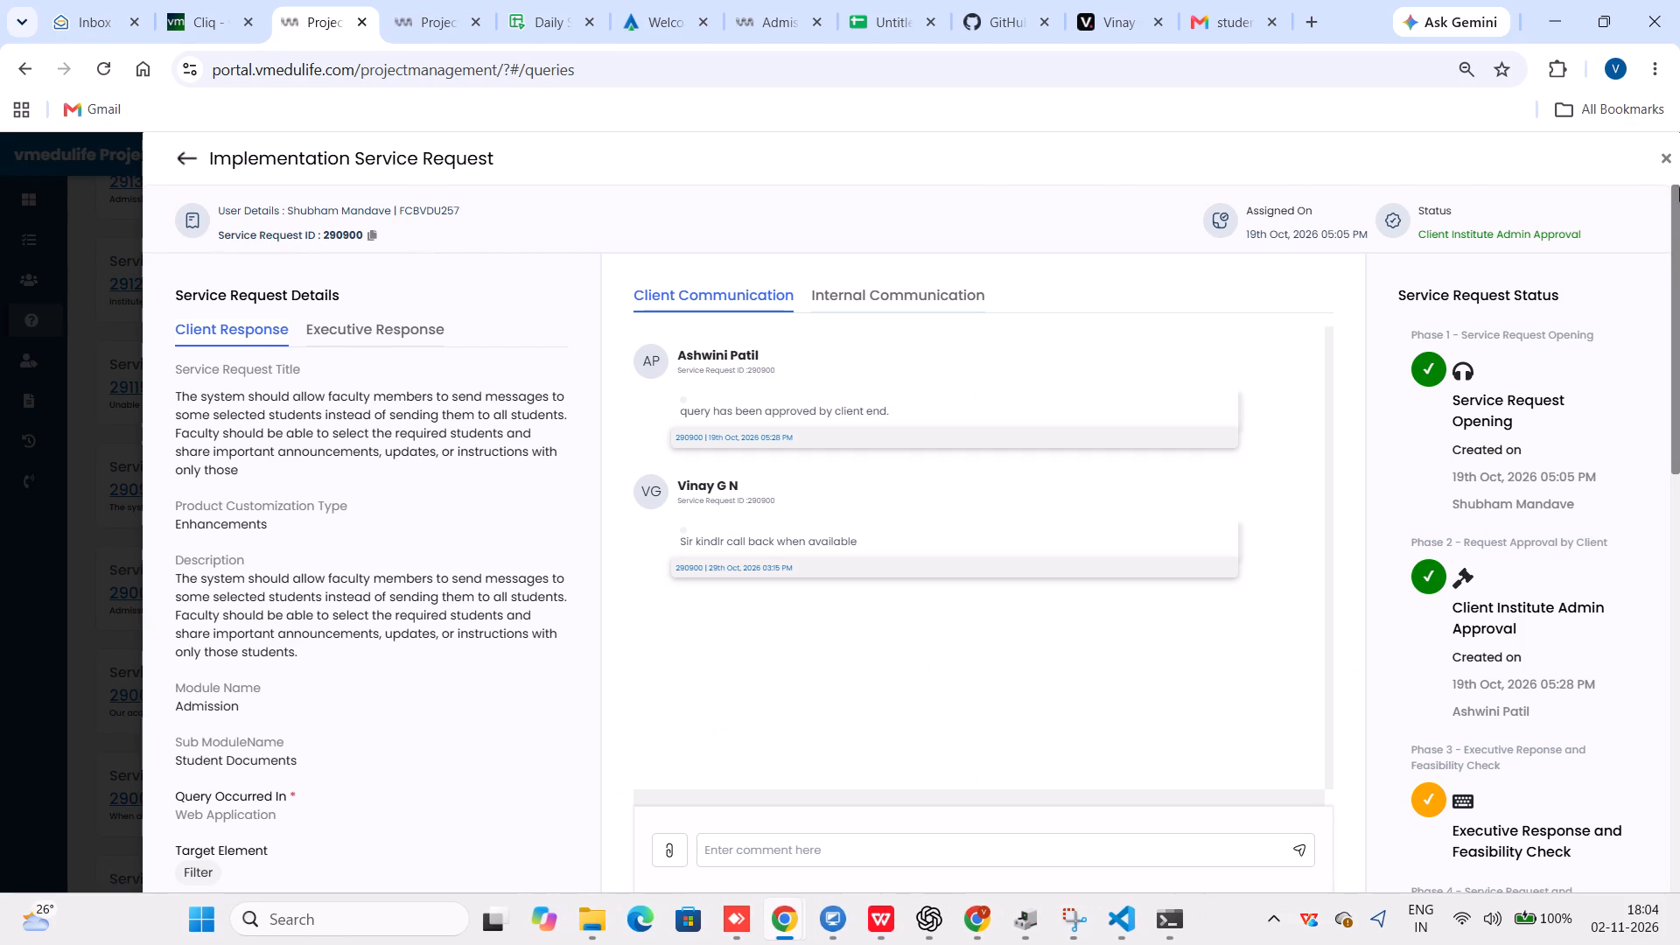
left_click(1665, 161)
Reply to Rushita in Cliq with "Achal ma'am told to remove it ma'am" and close the chat.
left_click(236, 0)
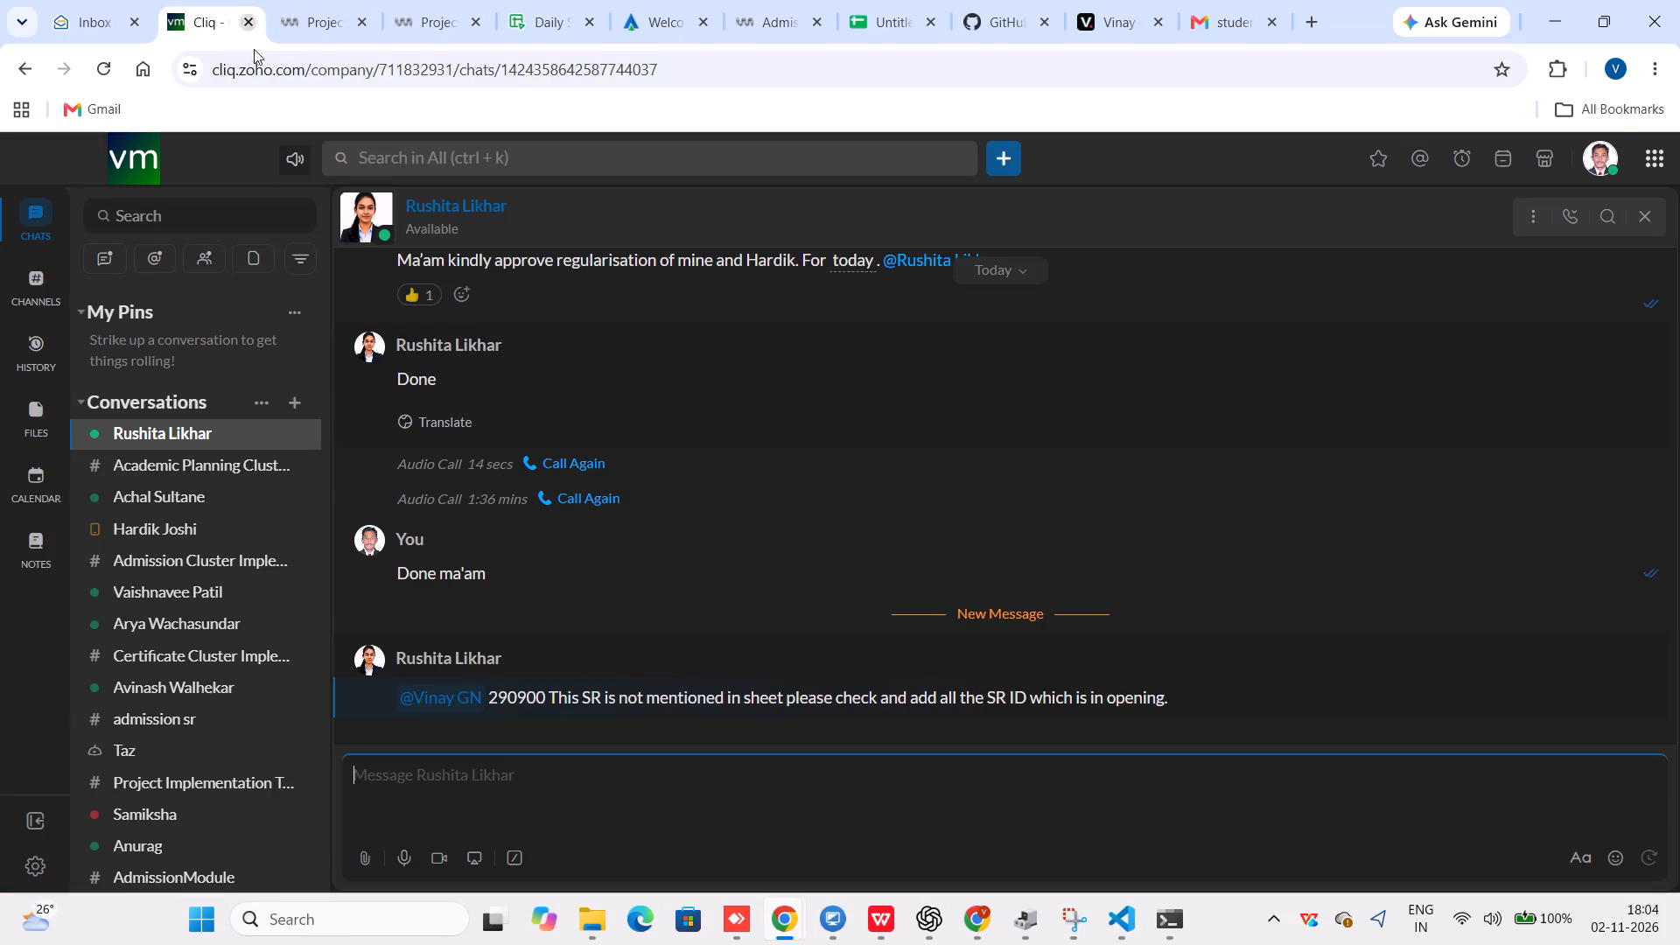
left_click(459, 780)
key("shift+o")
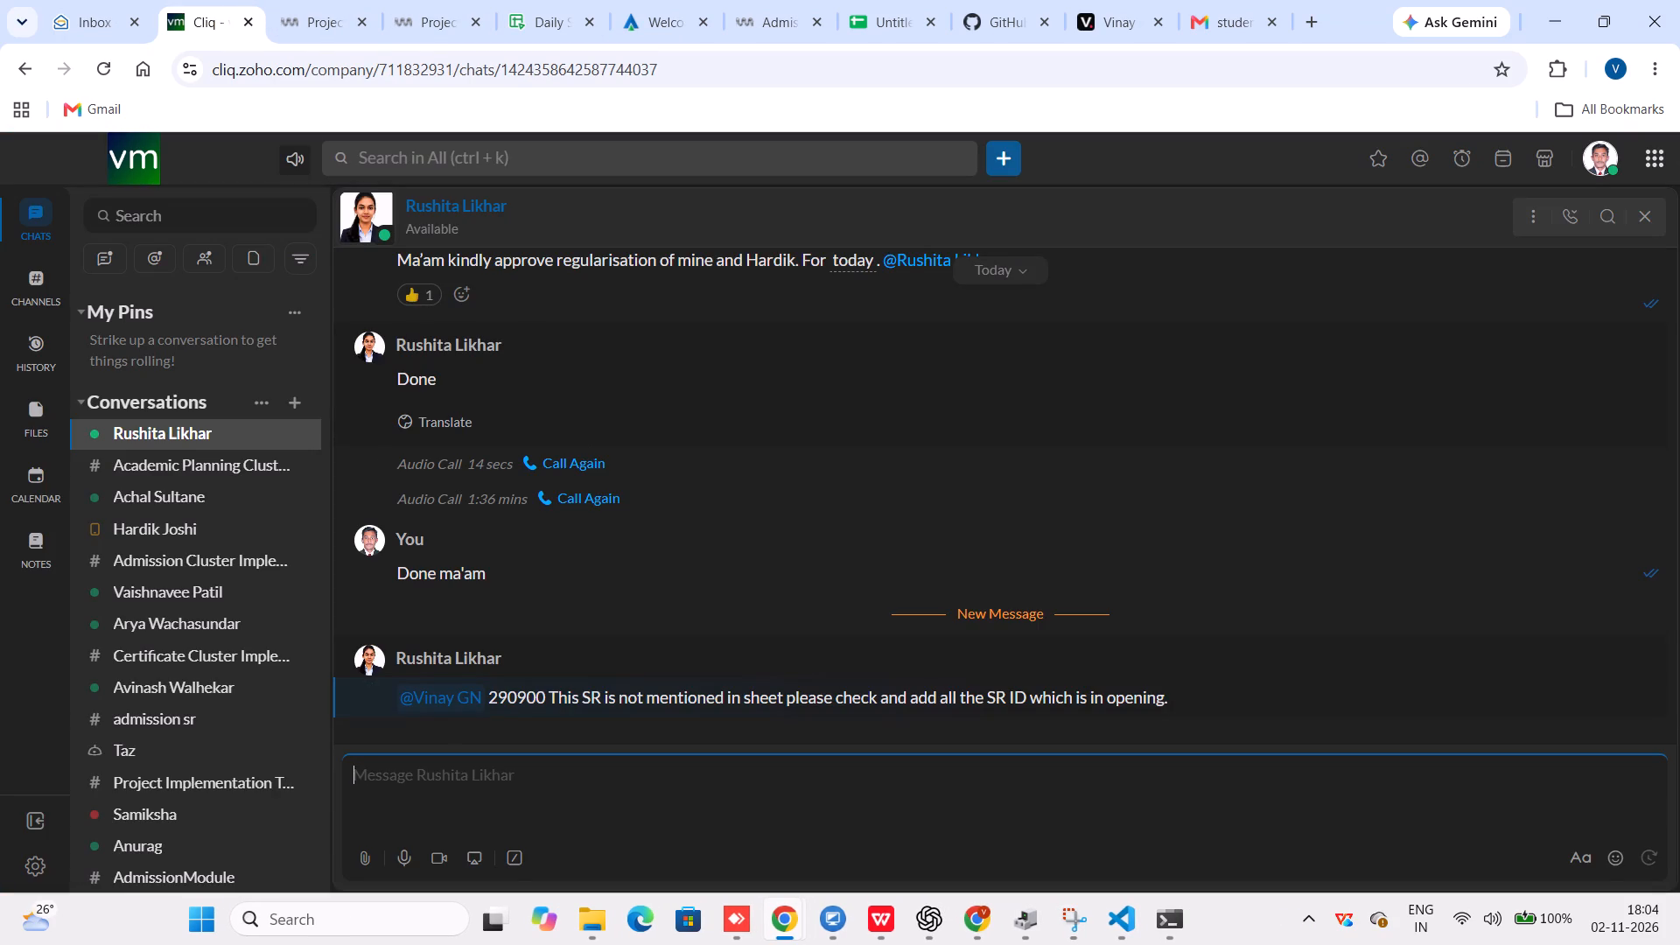
key("BackSpace")
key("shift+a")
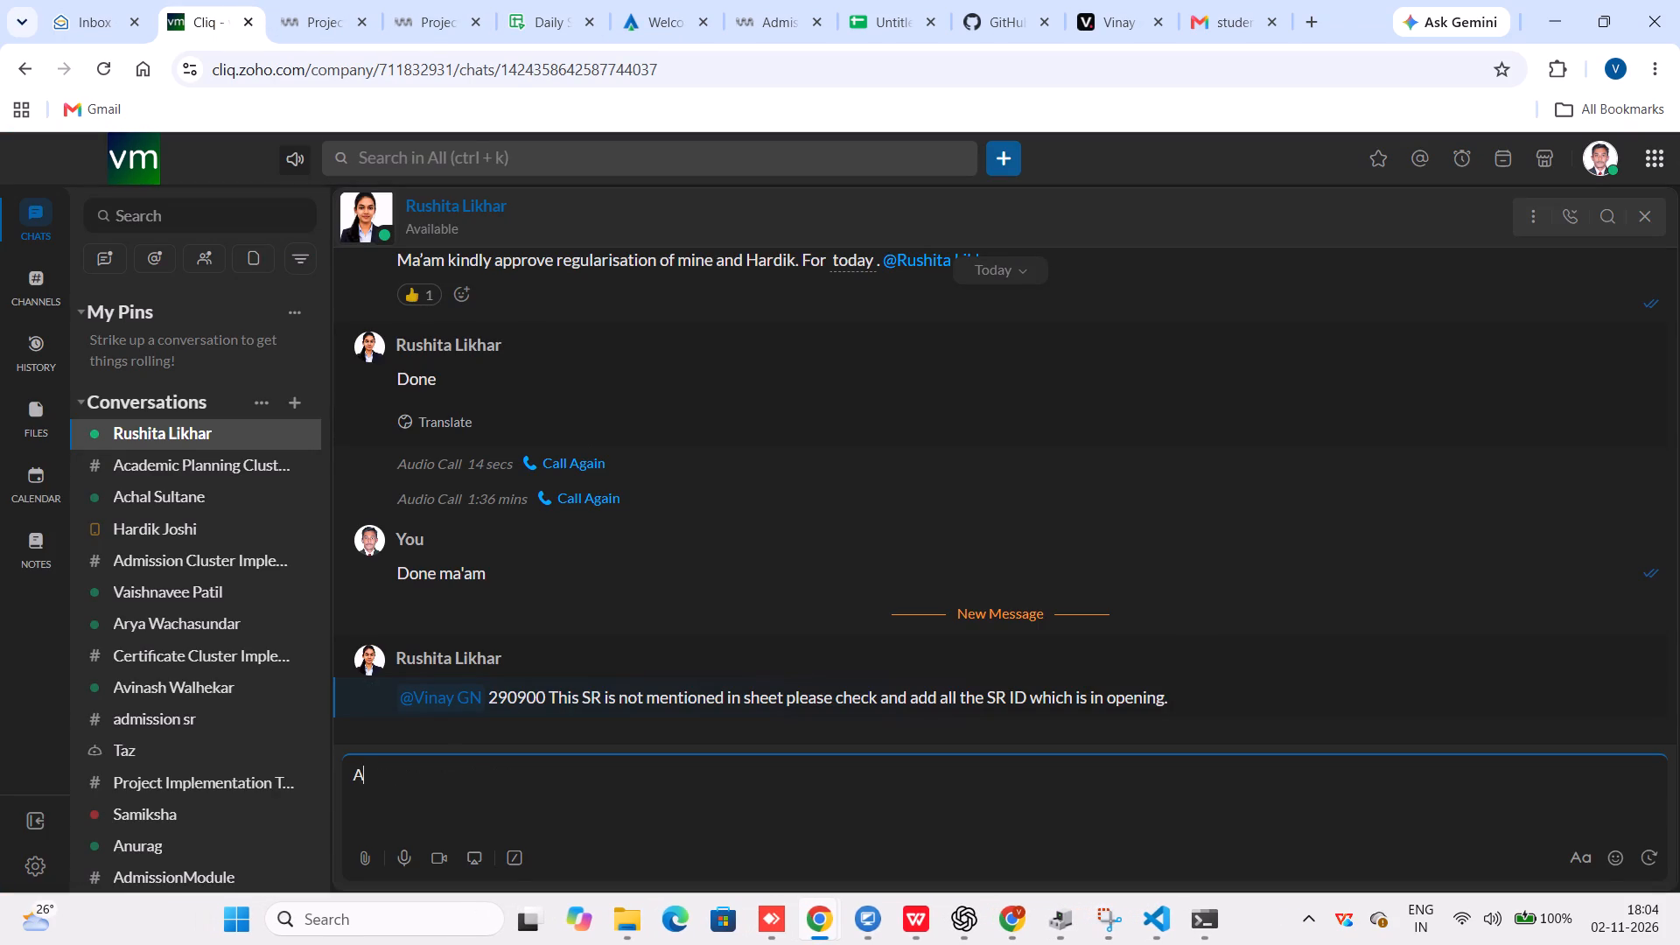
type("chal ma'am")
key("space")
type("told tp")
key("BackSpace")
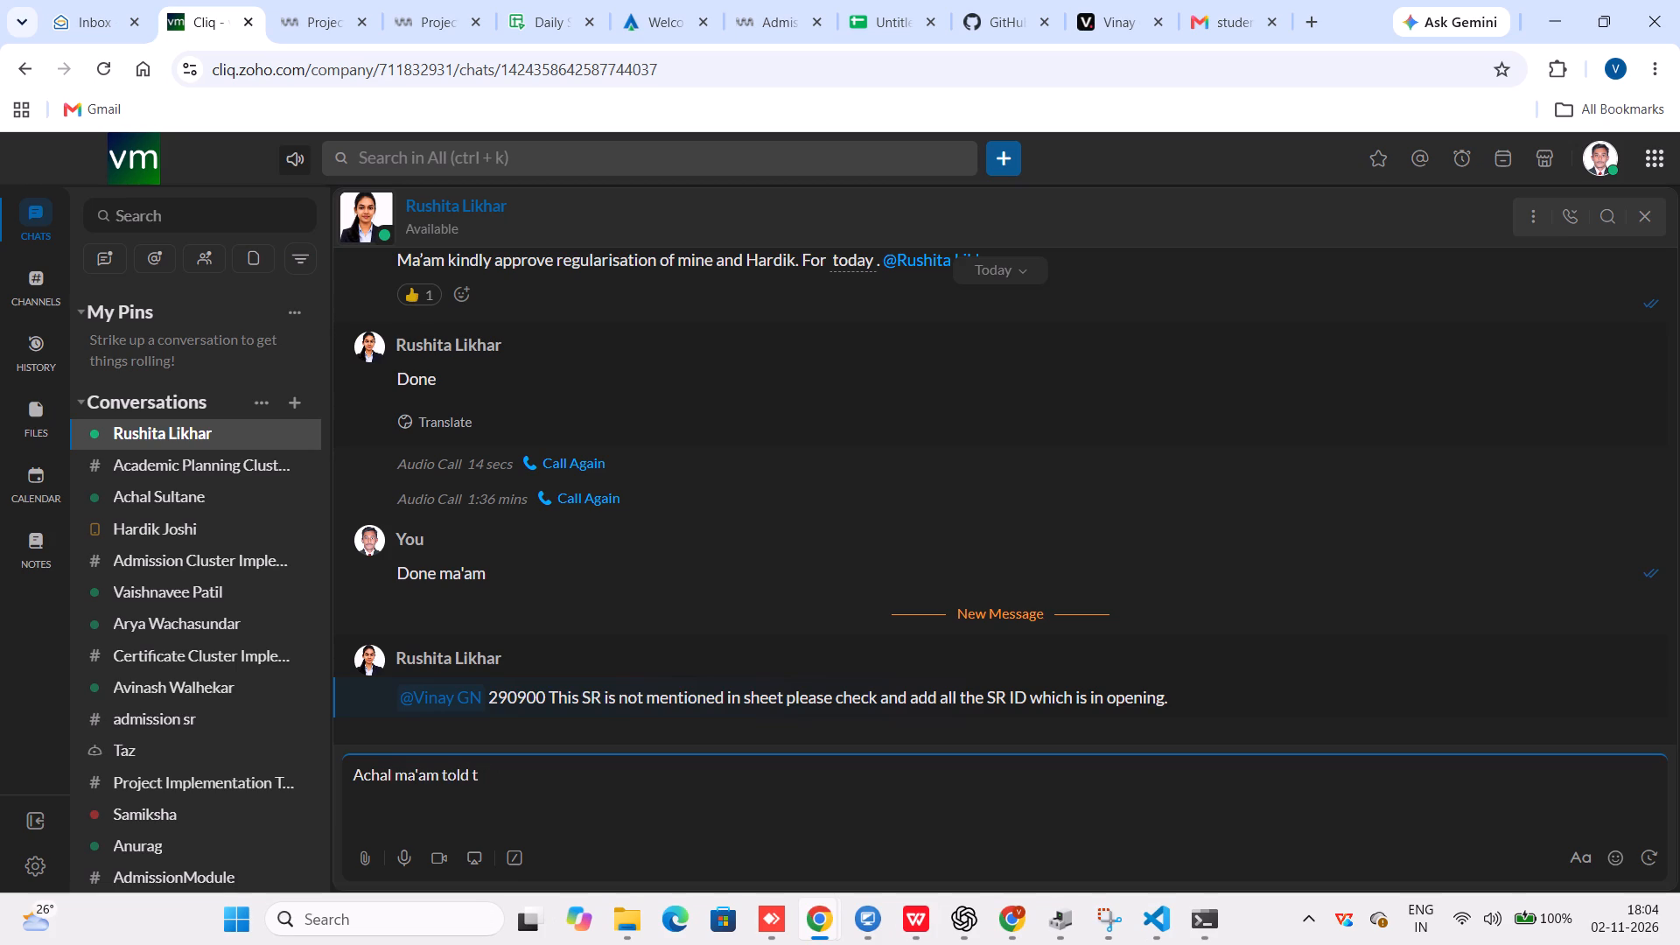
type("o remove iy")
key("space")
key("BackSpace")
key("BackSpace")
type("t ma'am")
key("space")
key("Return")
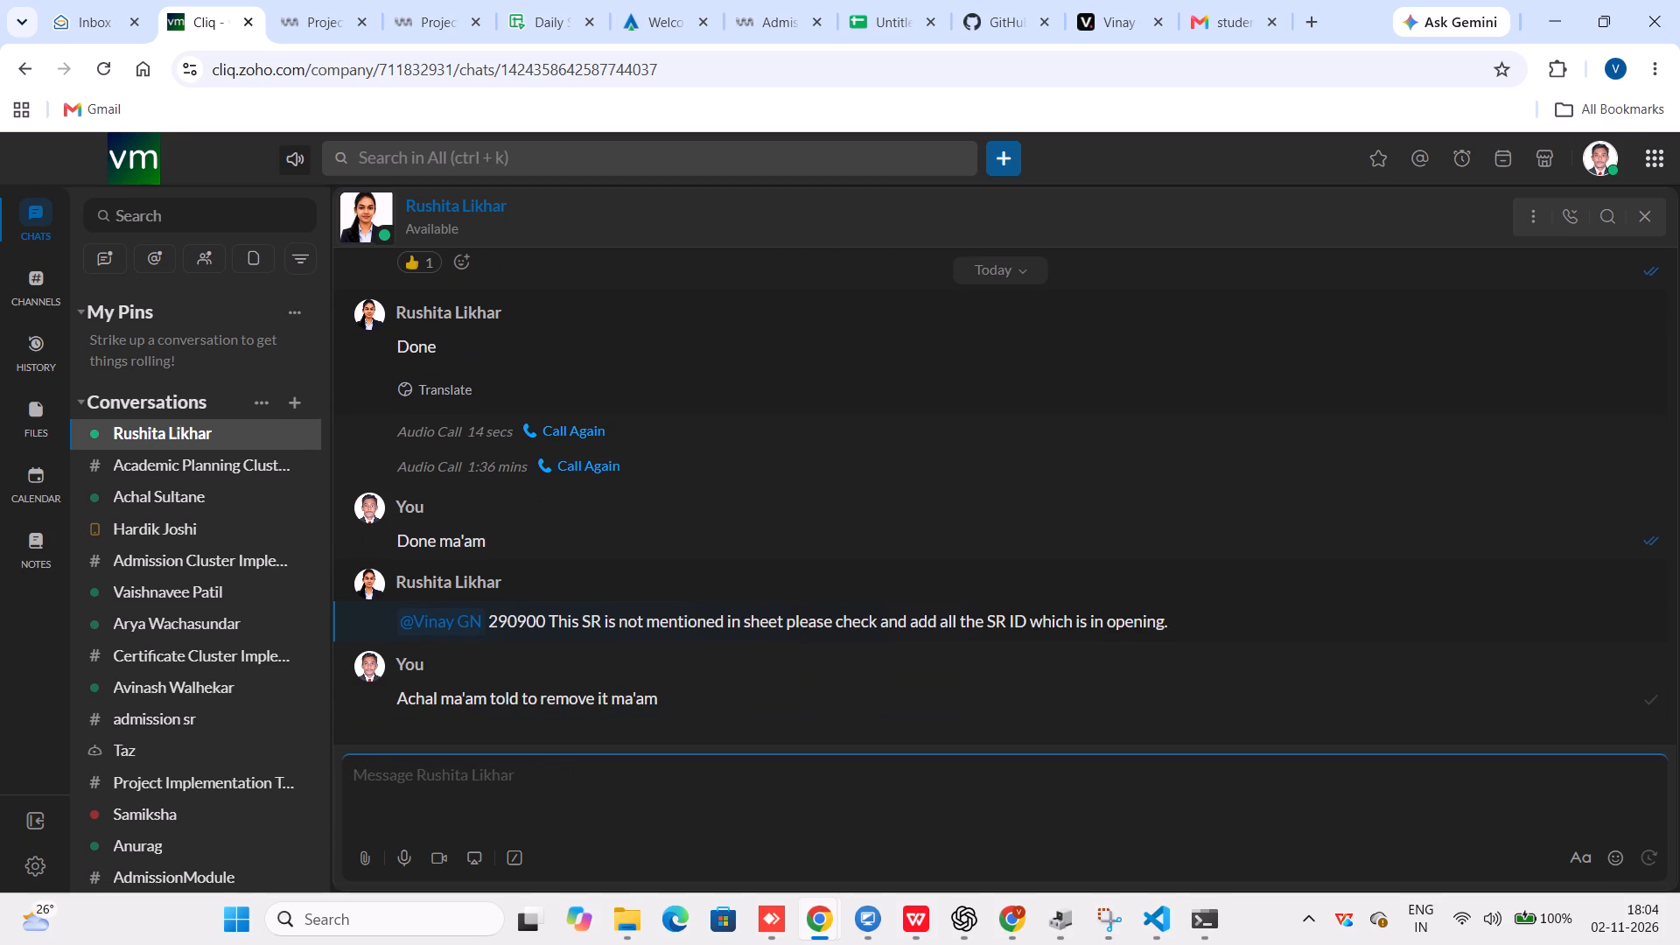
left_click(1639, 214)
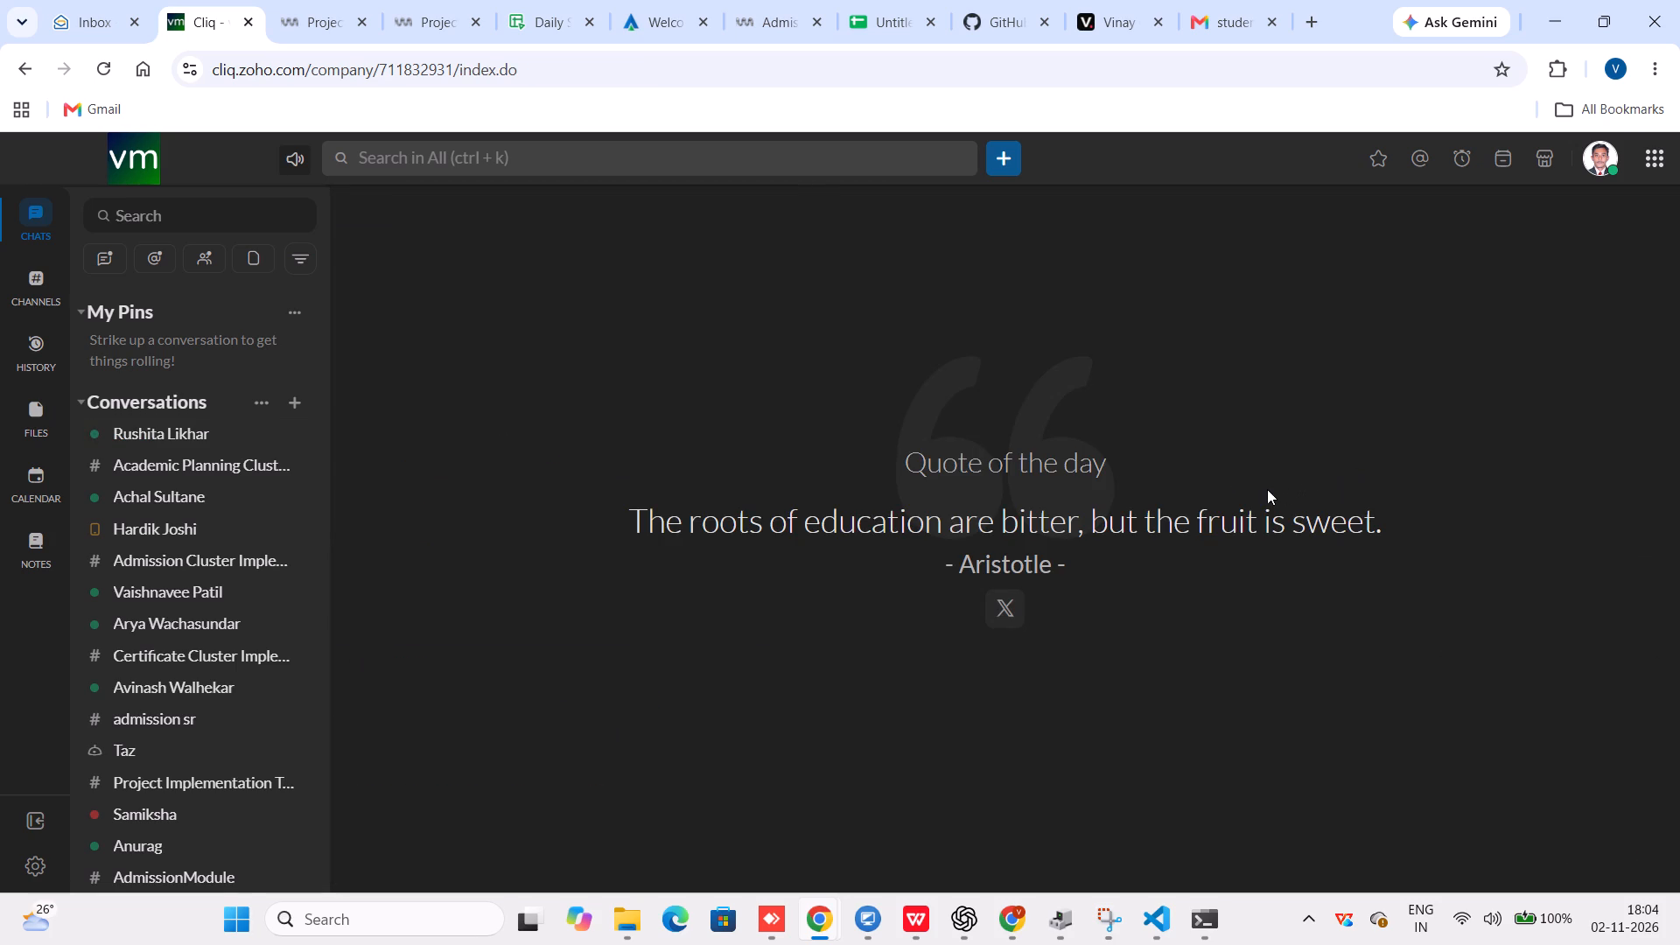
Copy the ID of SR 290900 from its portal page and search the Cliq conversations for it, clearing the search when done.
left_click(330, 0)
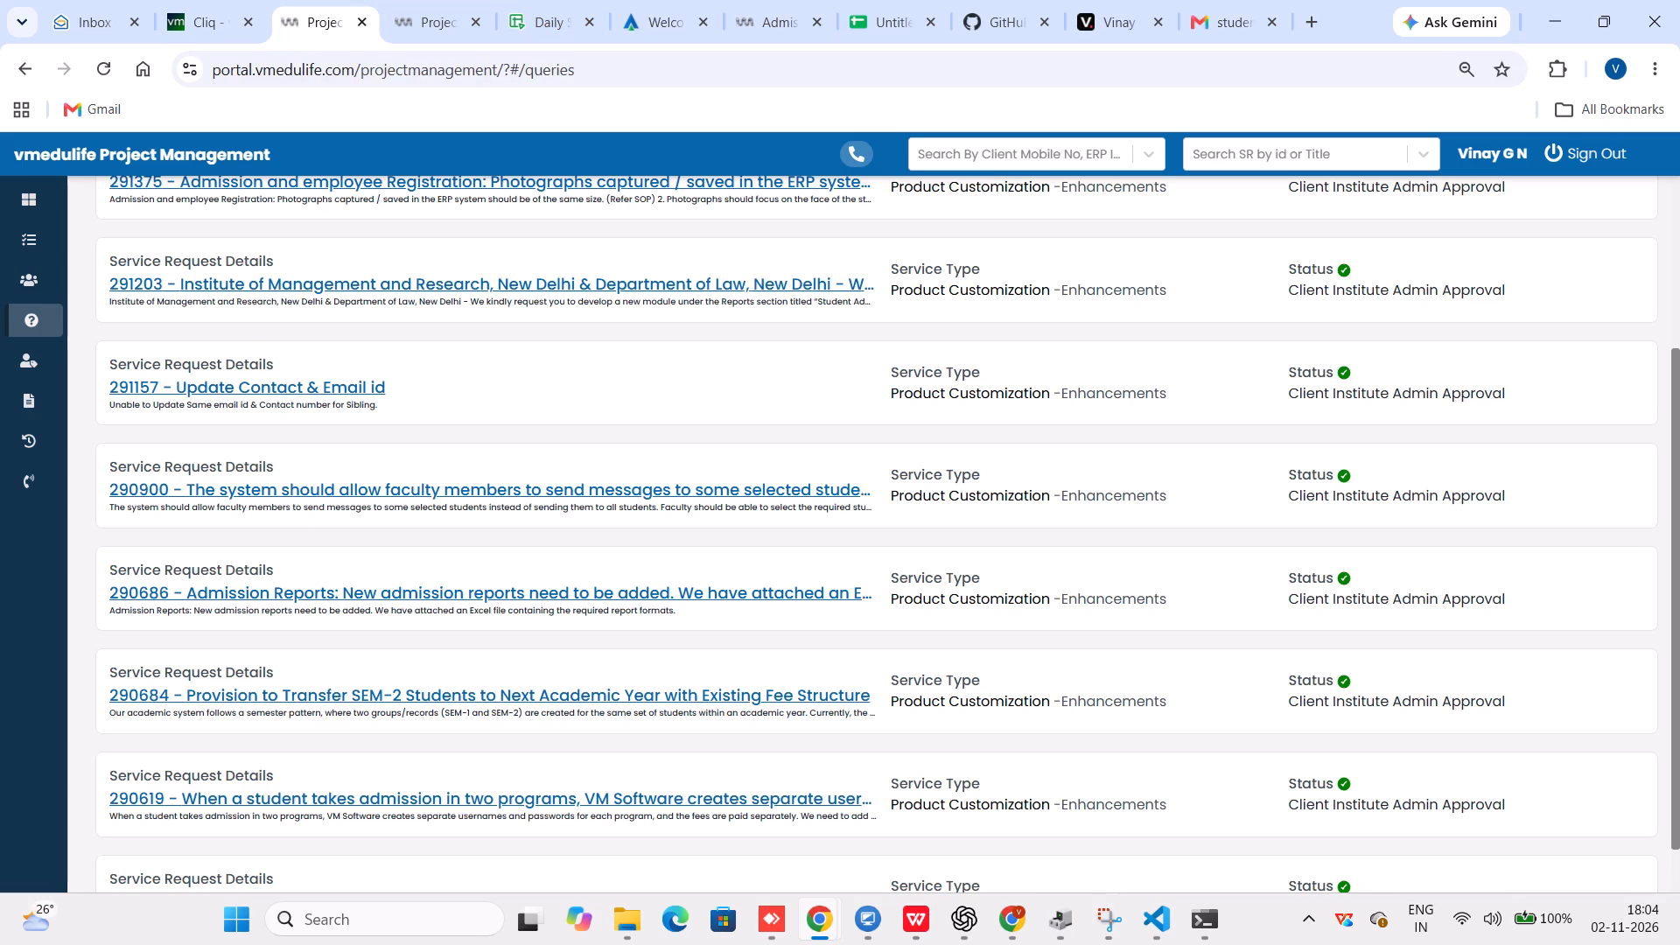
left_click(214, 502)
left_click(184, 494)
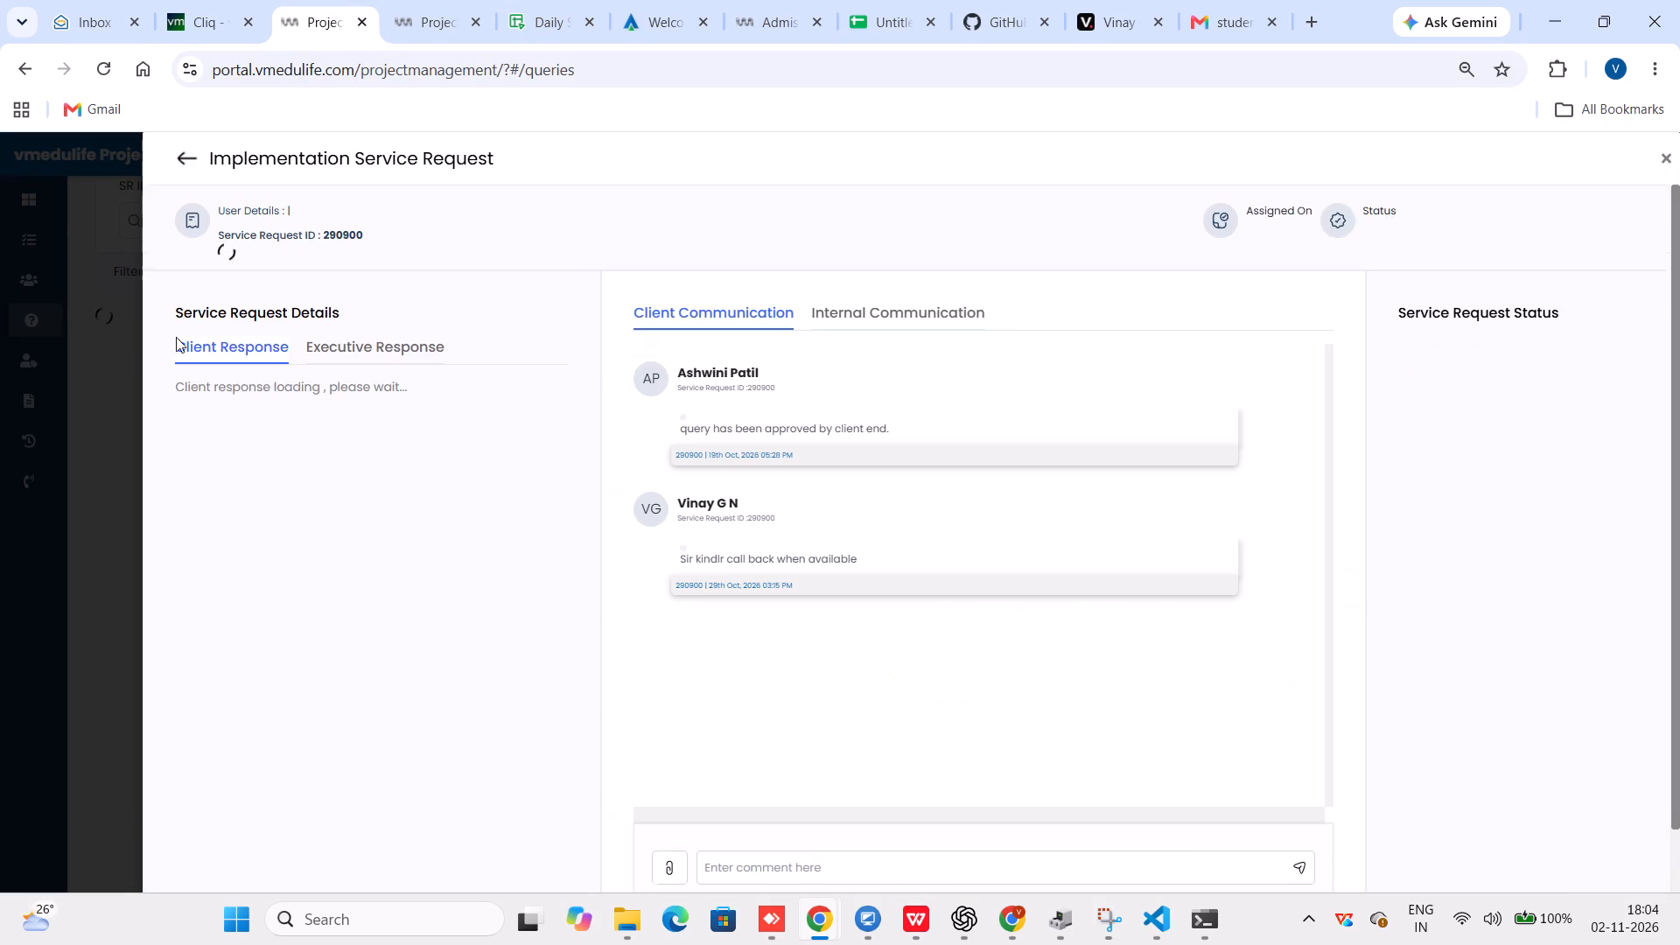
double_click(341, 237)
key("ctrl+c")
left_click(199, 0)
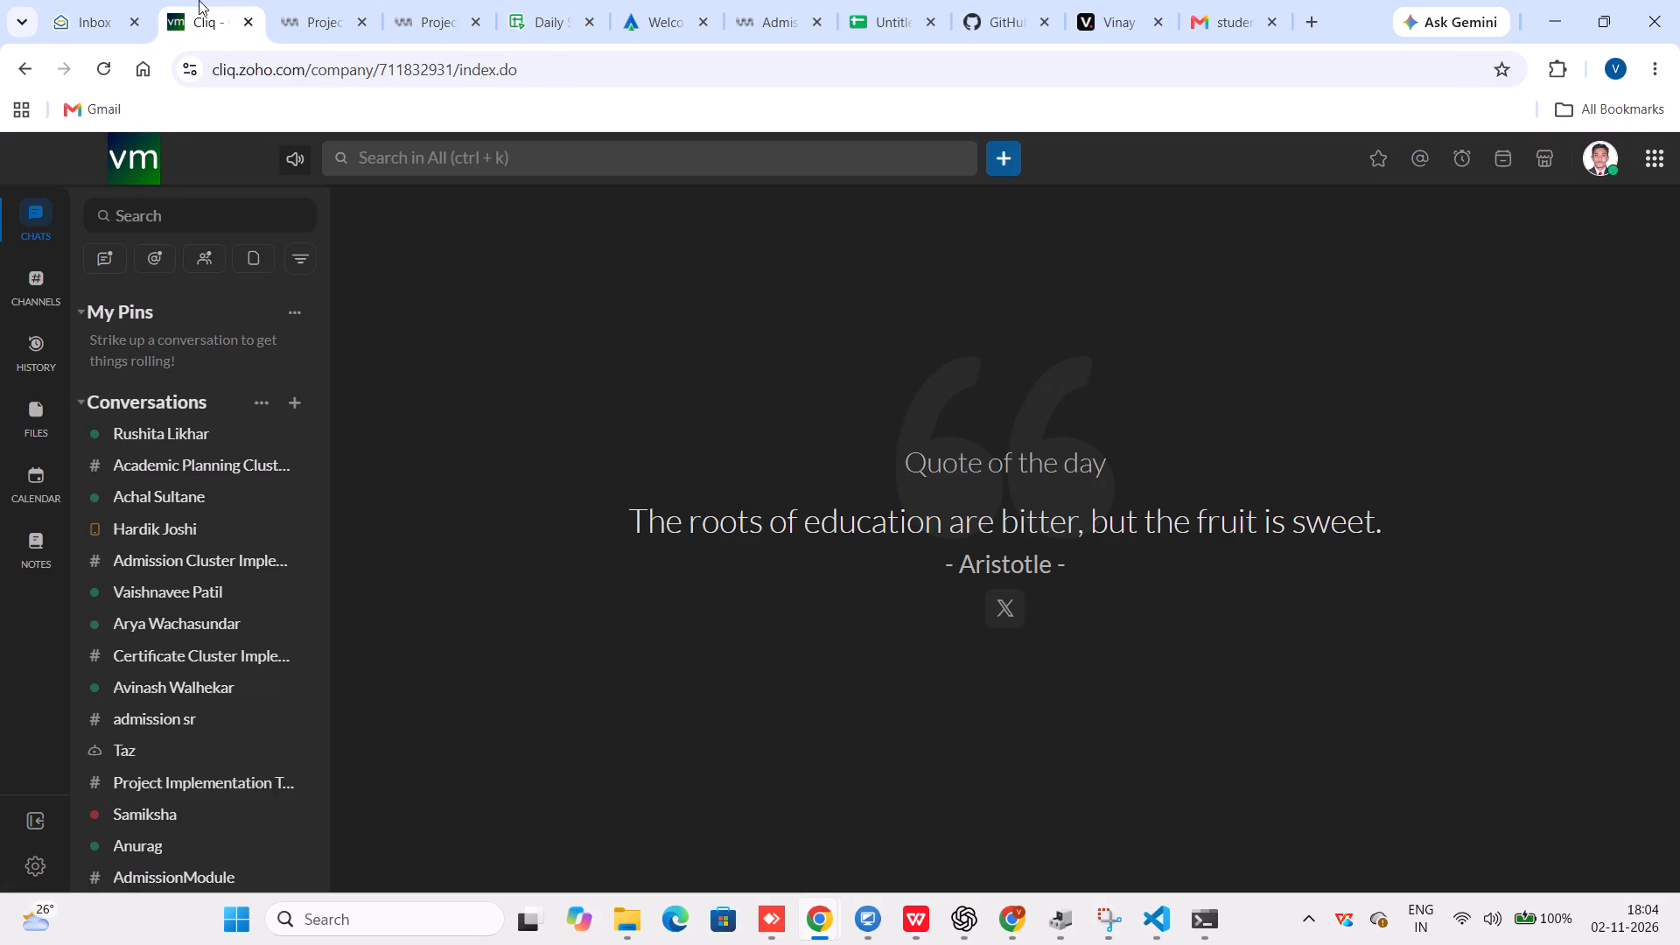
left_click(171, 215)
key("ctrl+v")
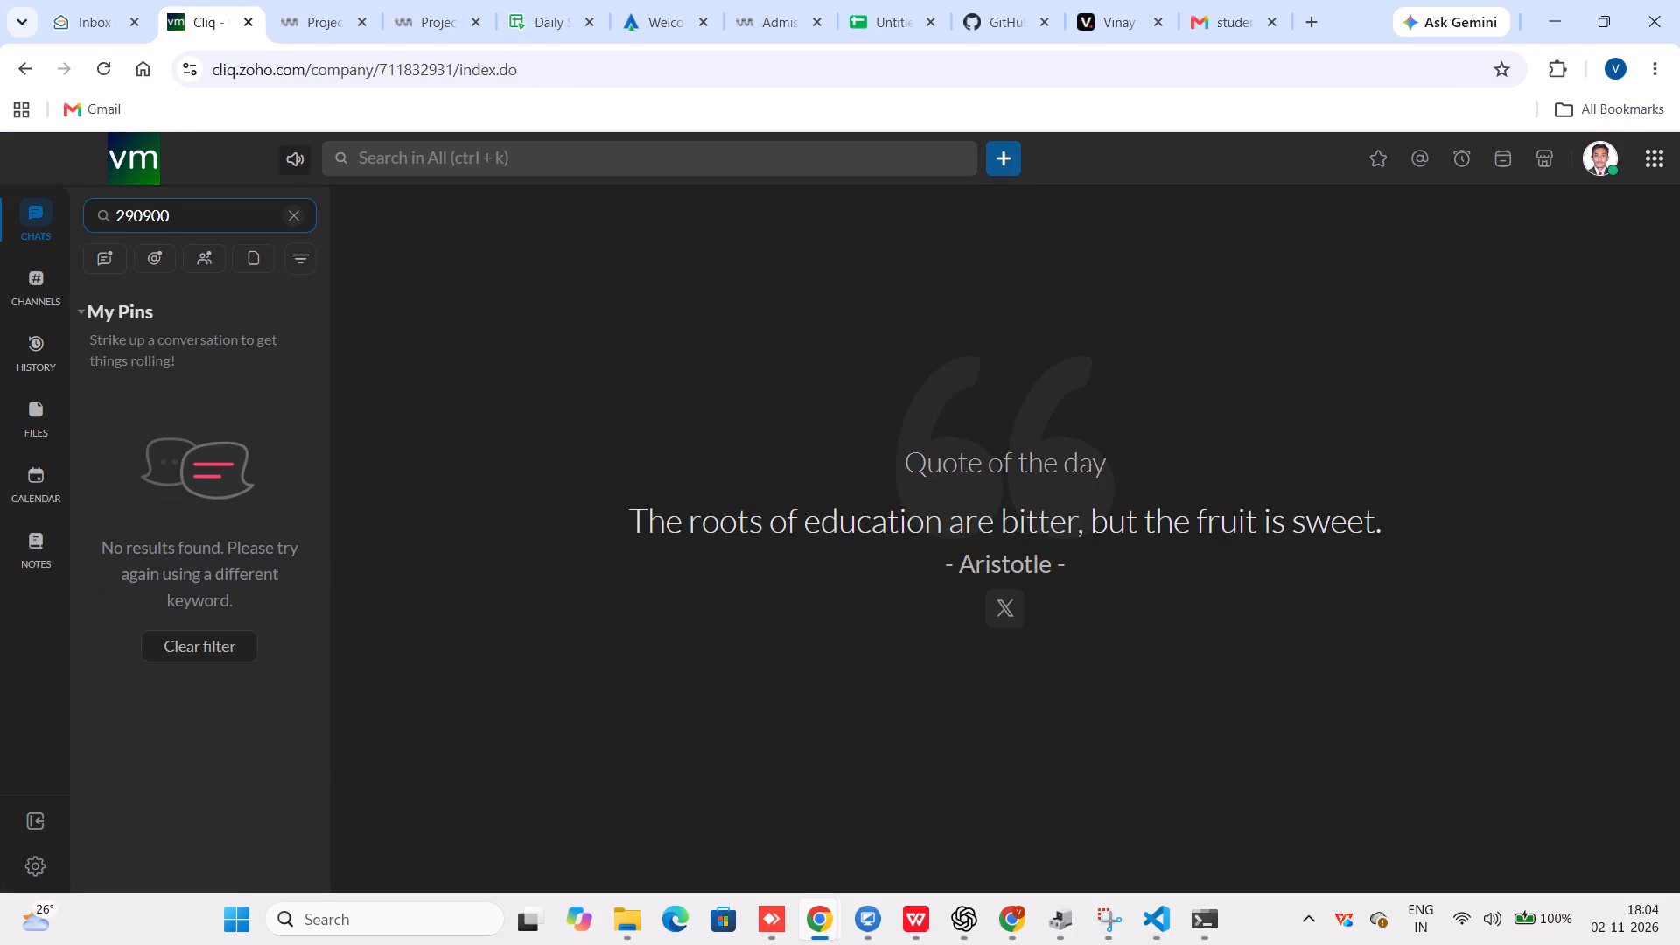
left_click(296, 215)
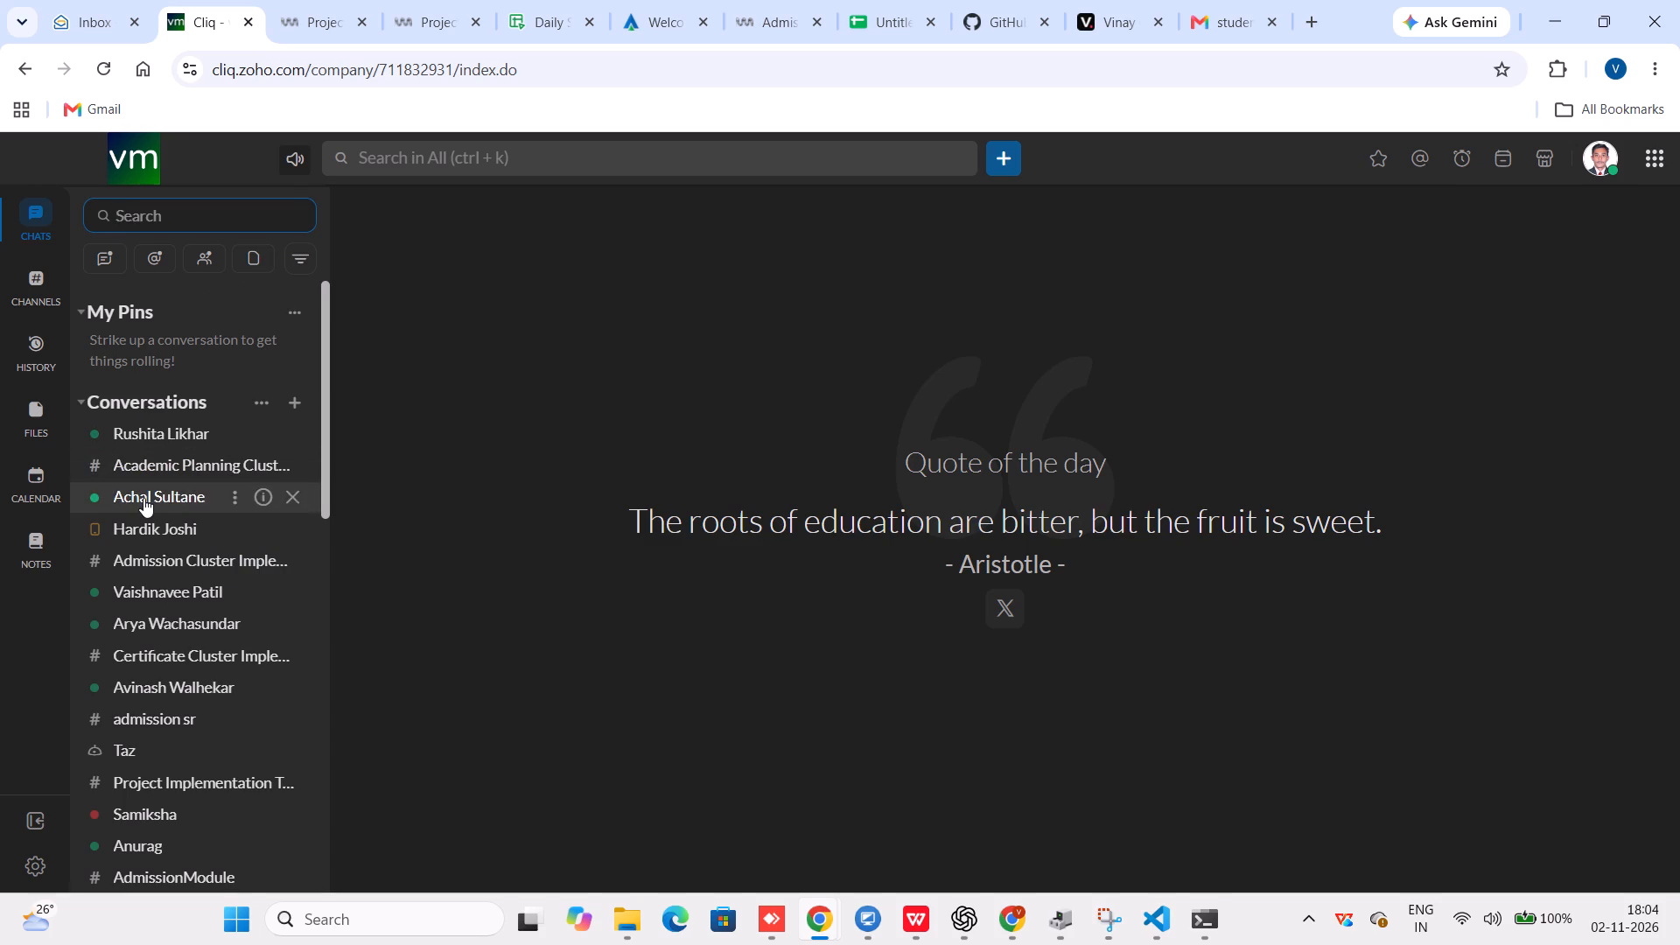
Read back through the Cliq chat with Achal, from today to October 29, for instructions about the service requests.
left_click(143, 499)
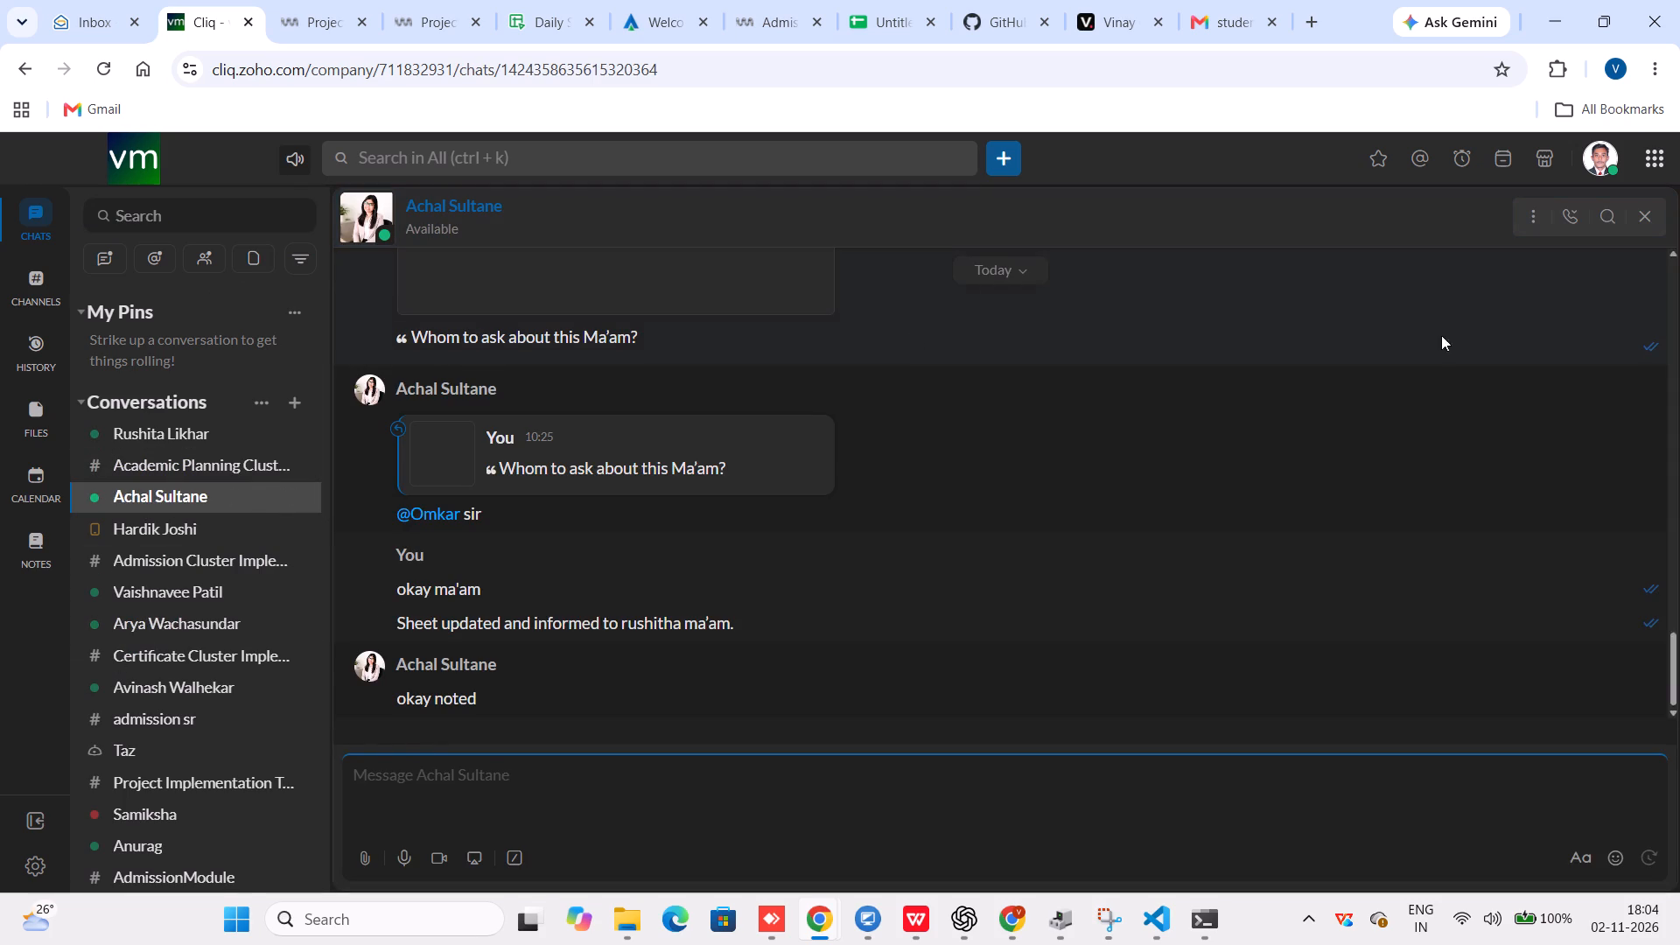
scroll(718, 647, "up", 4)
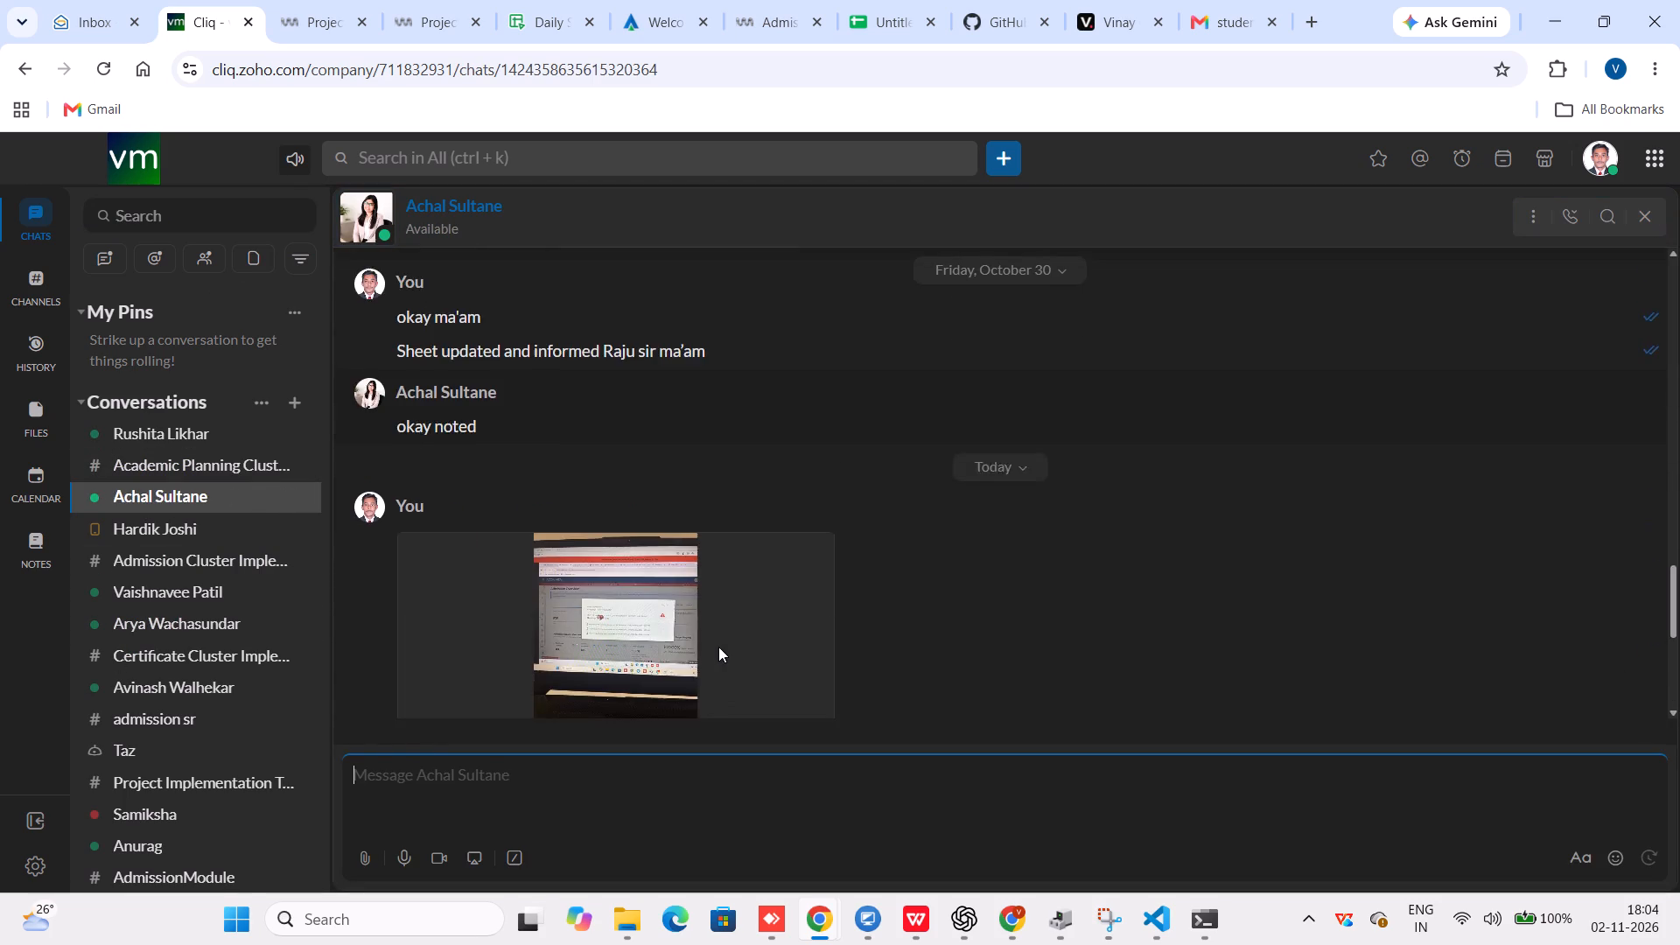
scroll(718, 647, "up", 7)
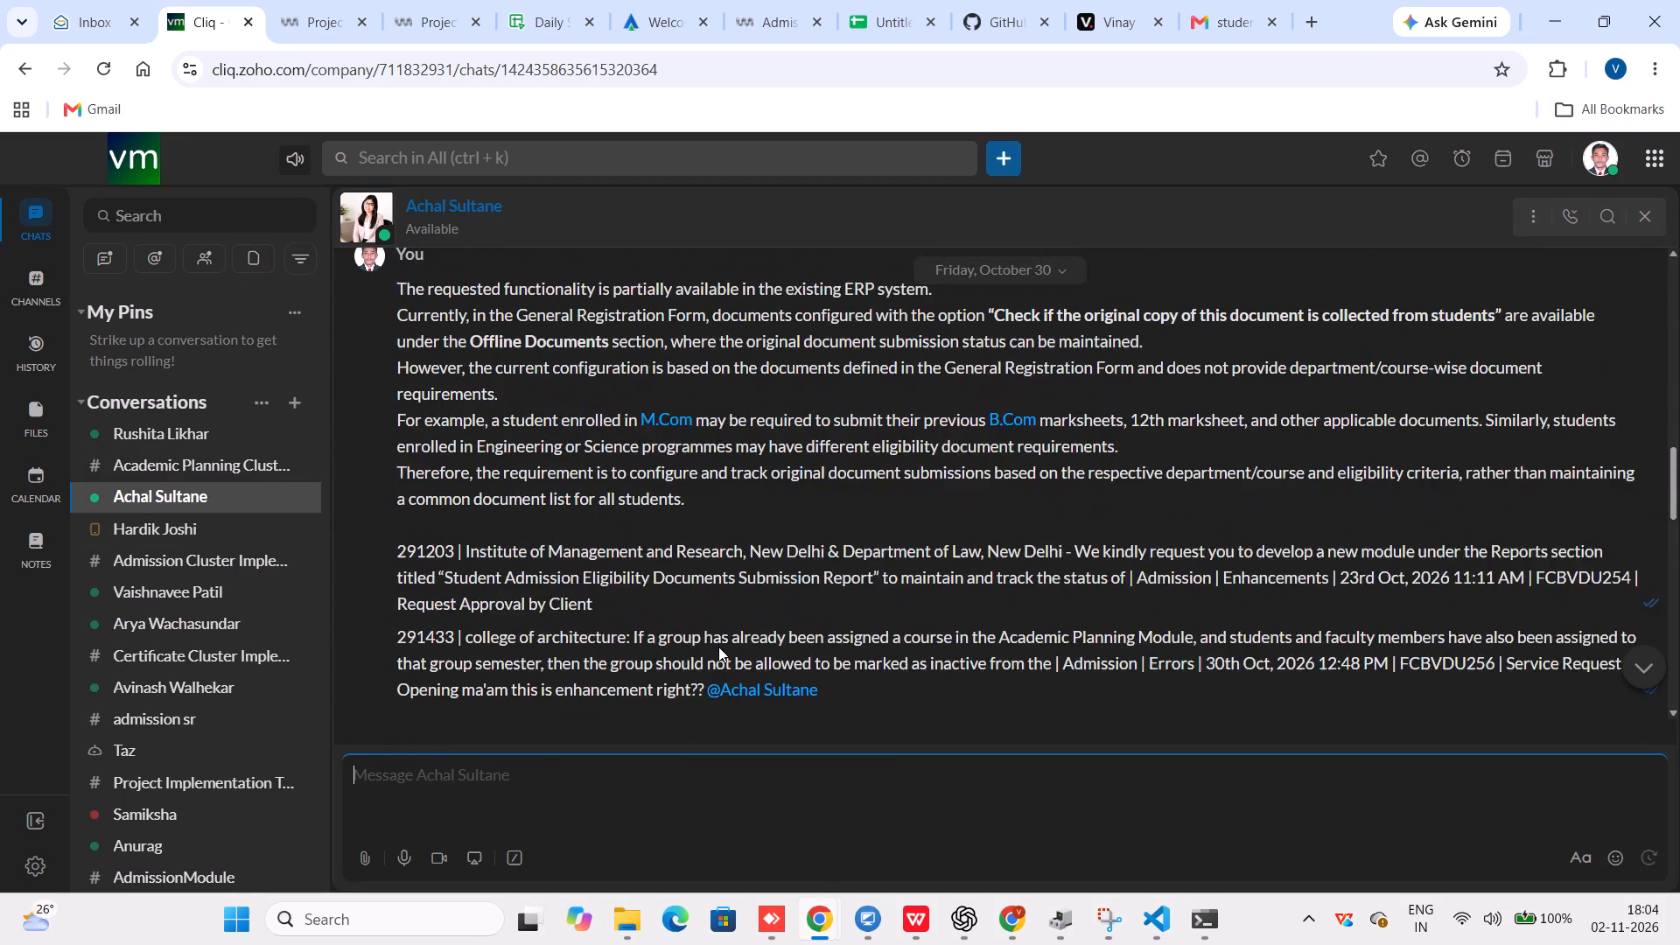
scroll(718, 647, "down", 3)
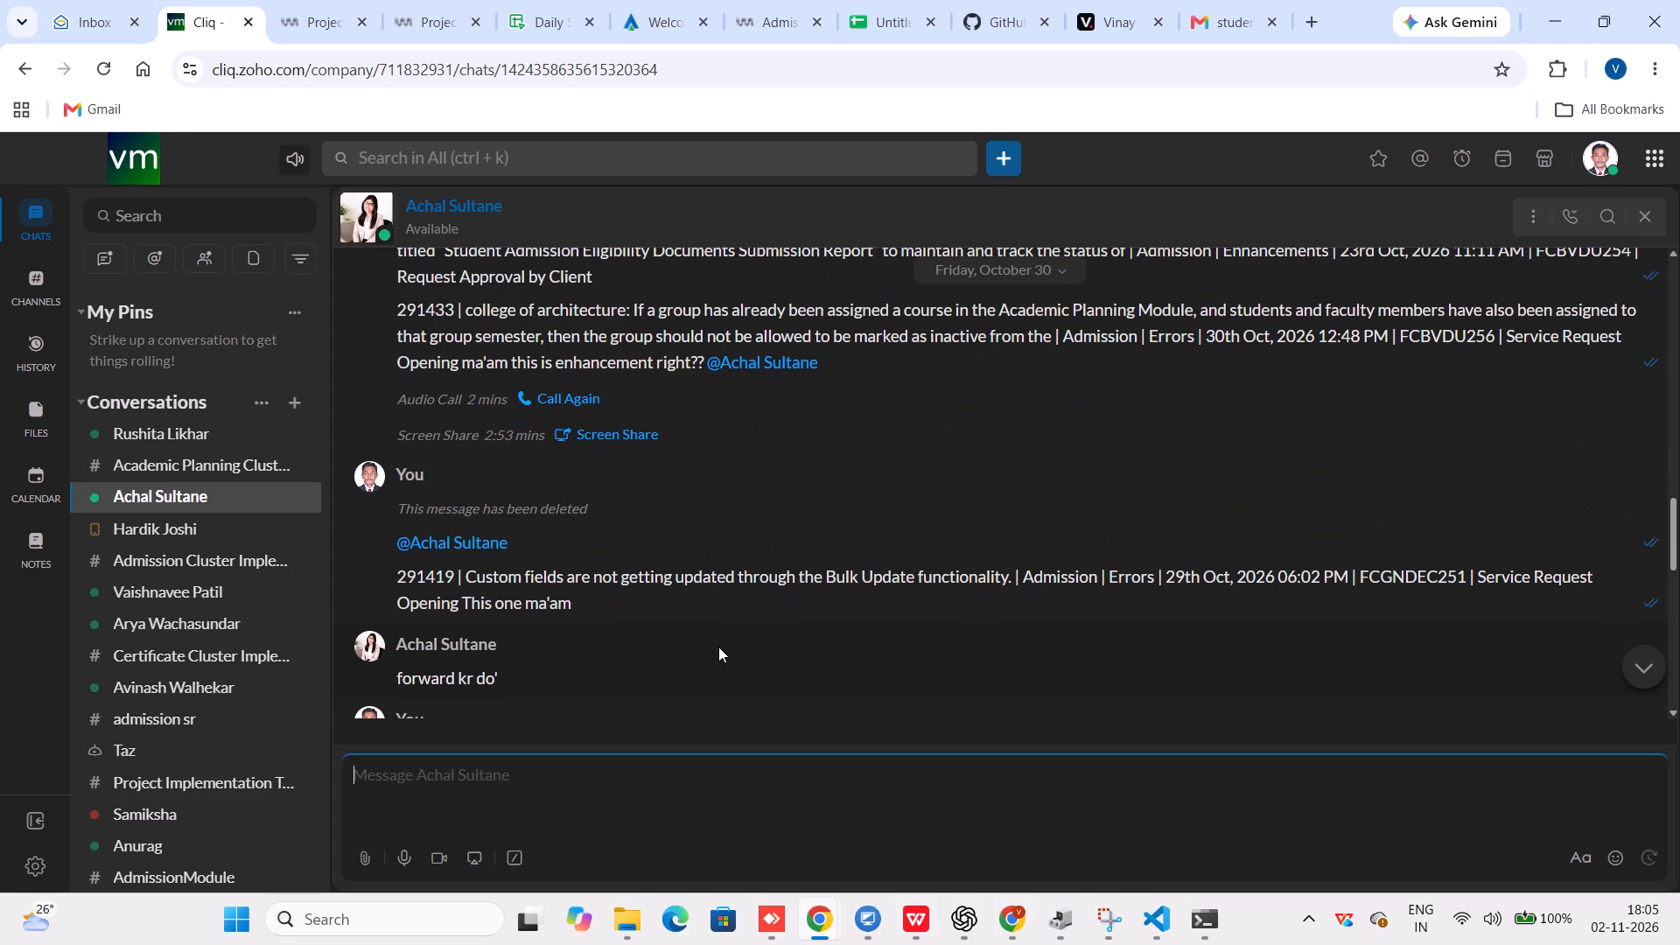
scroll(718, 647, "down", 2)
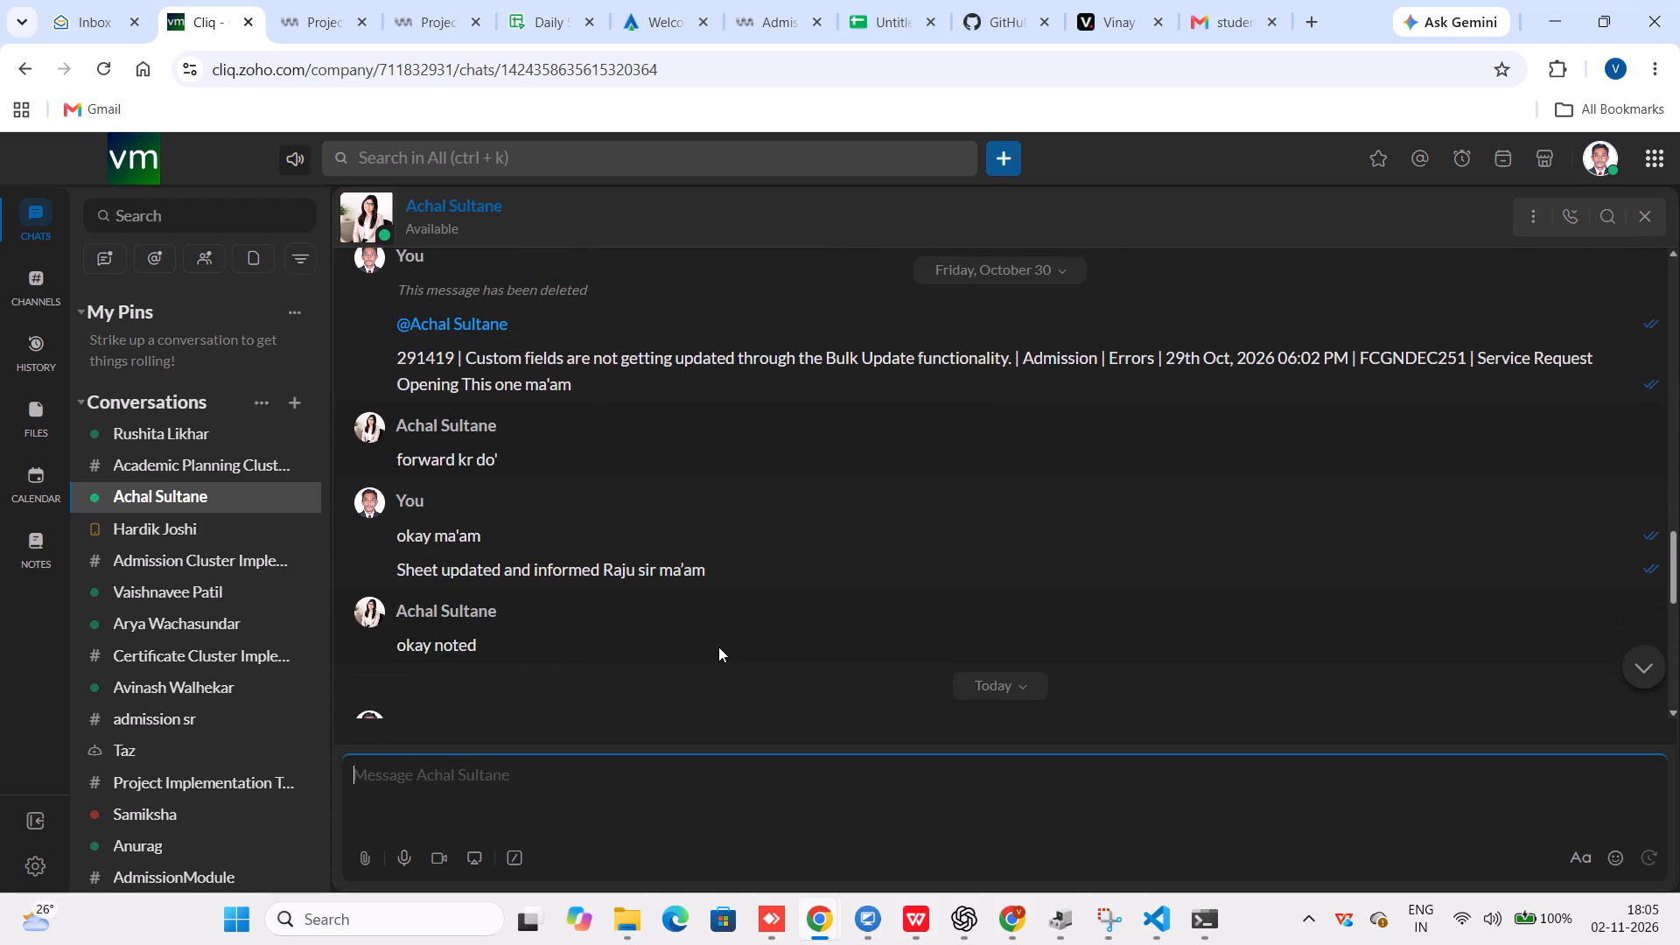
scroll(718, 647, "up", 7)
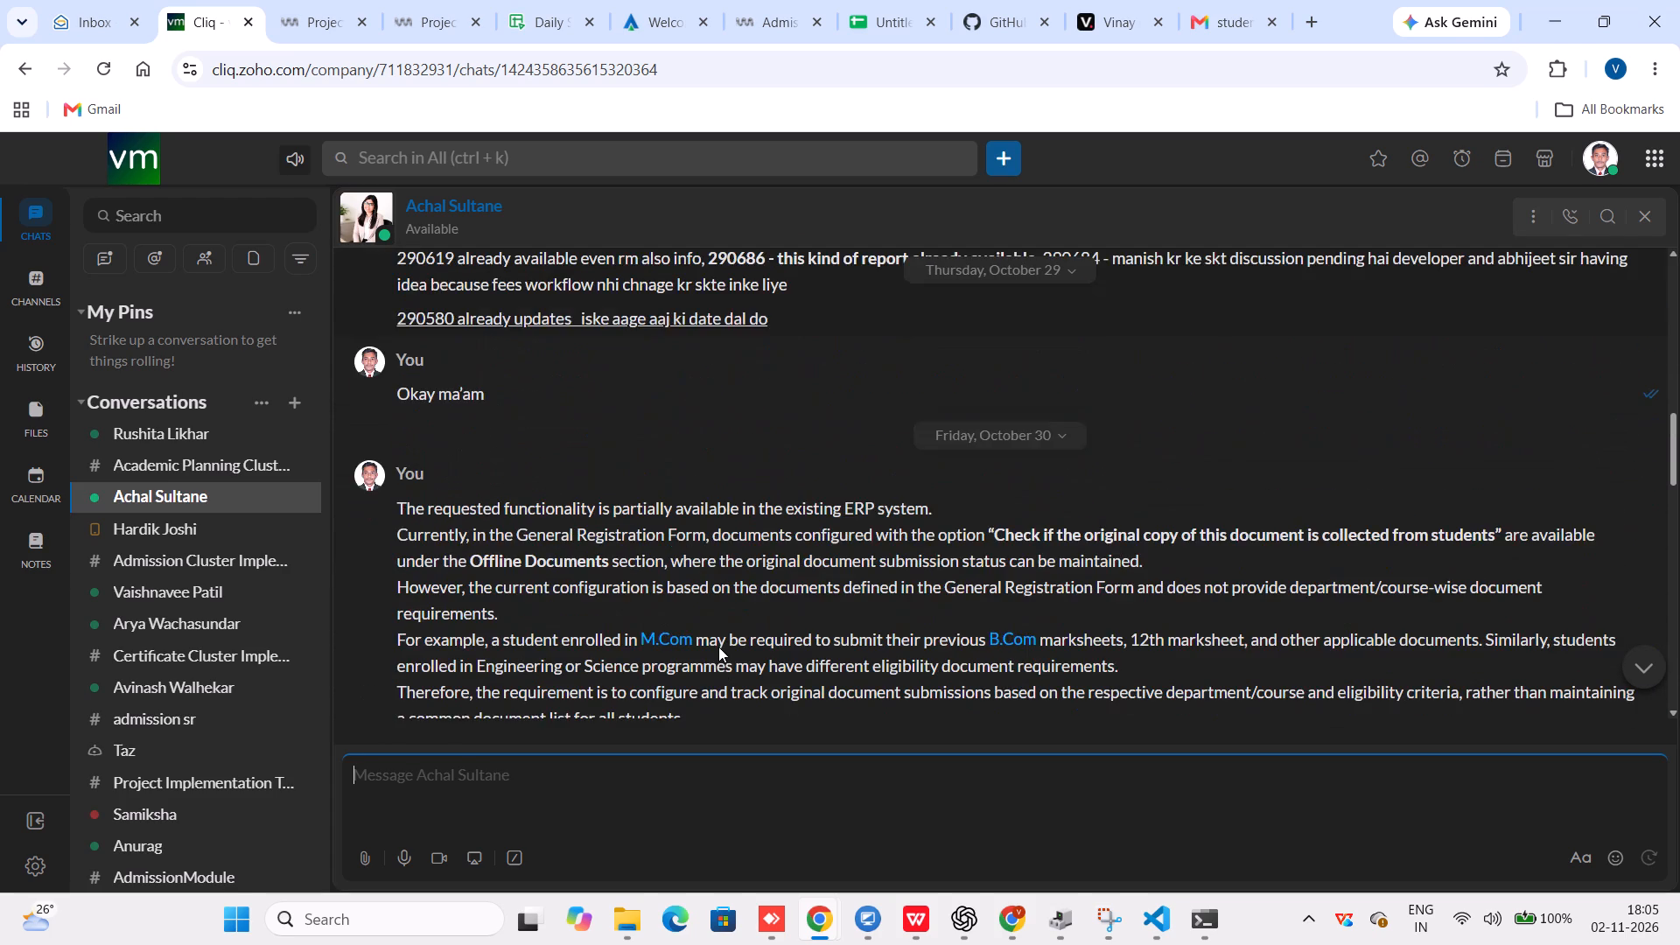
scroll(718, 647, "up", 4)
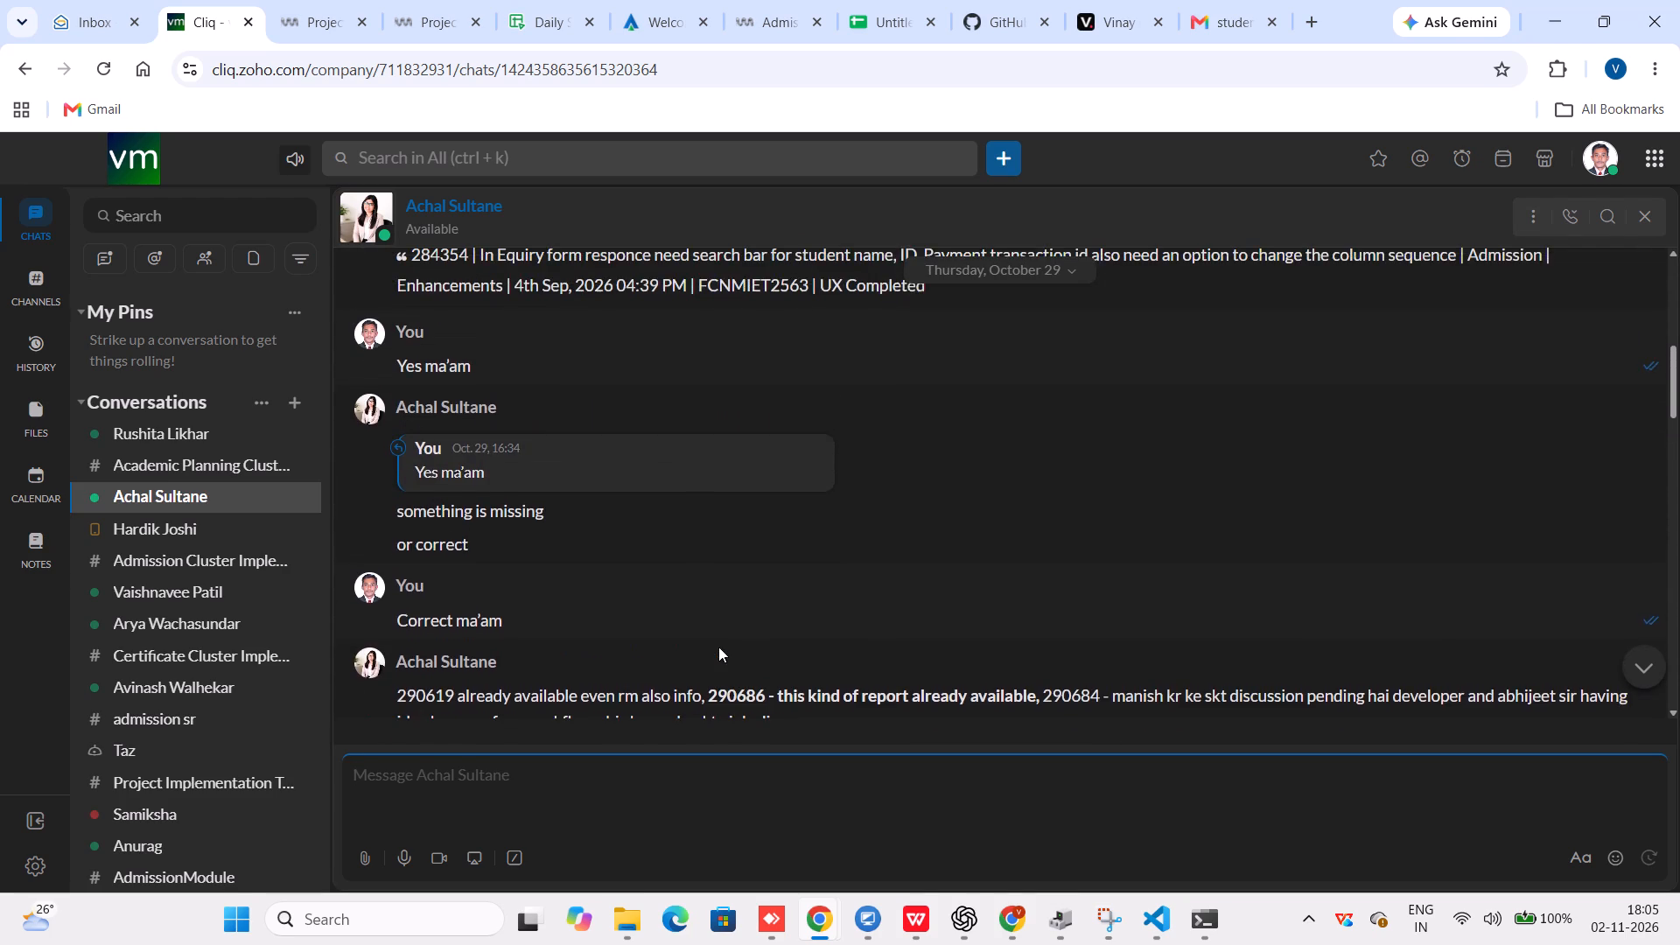
scroll(718, 647, "up", 5)
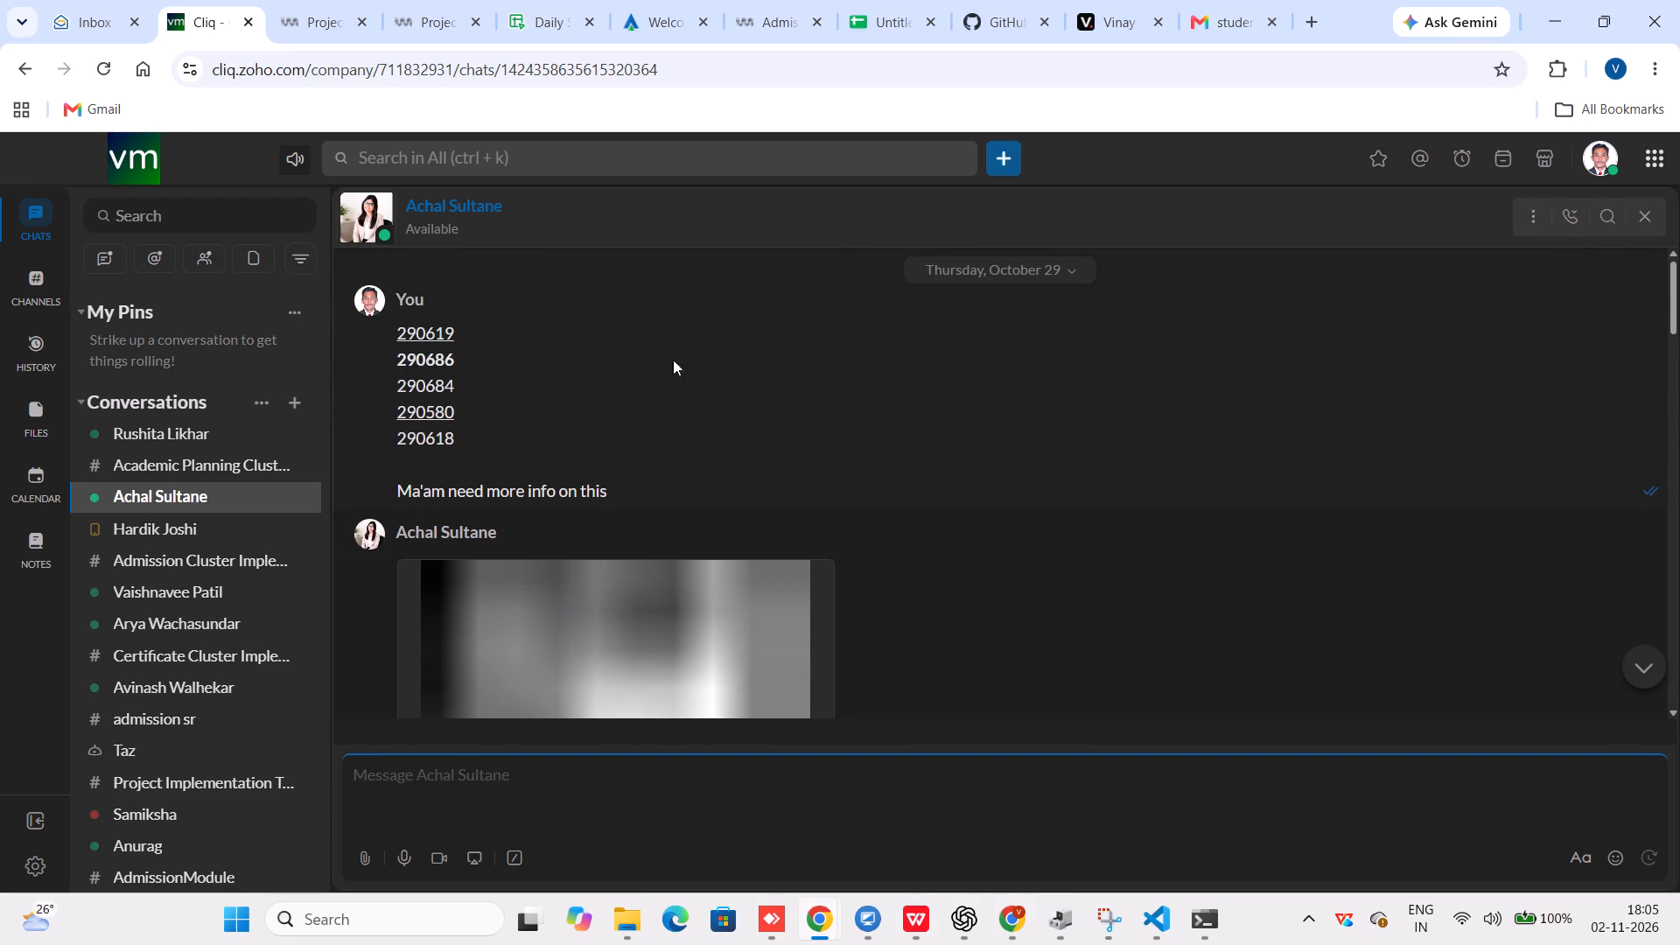
scroll(780, 490, "down", 2)
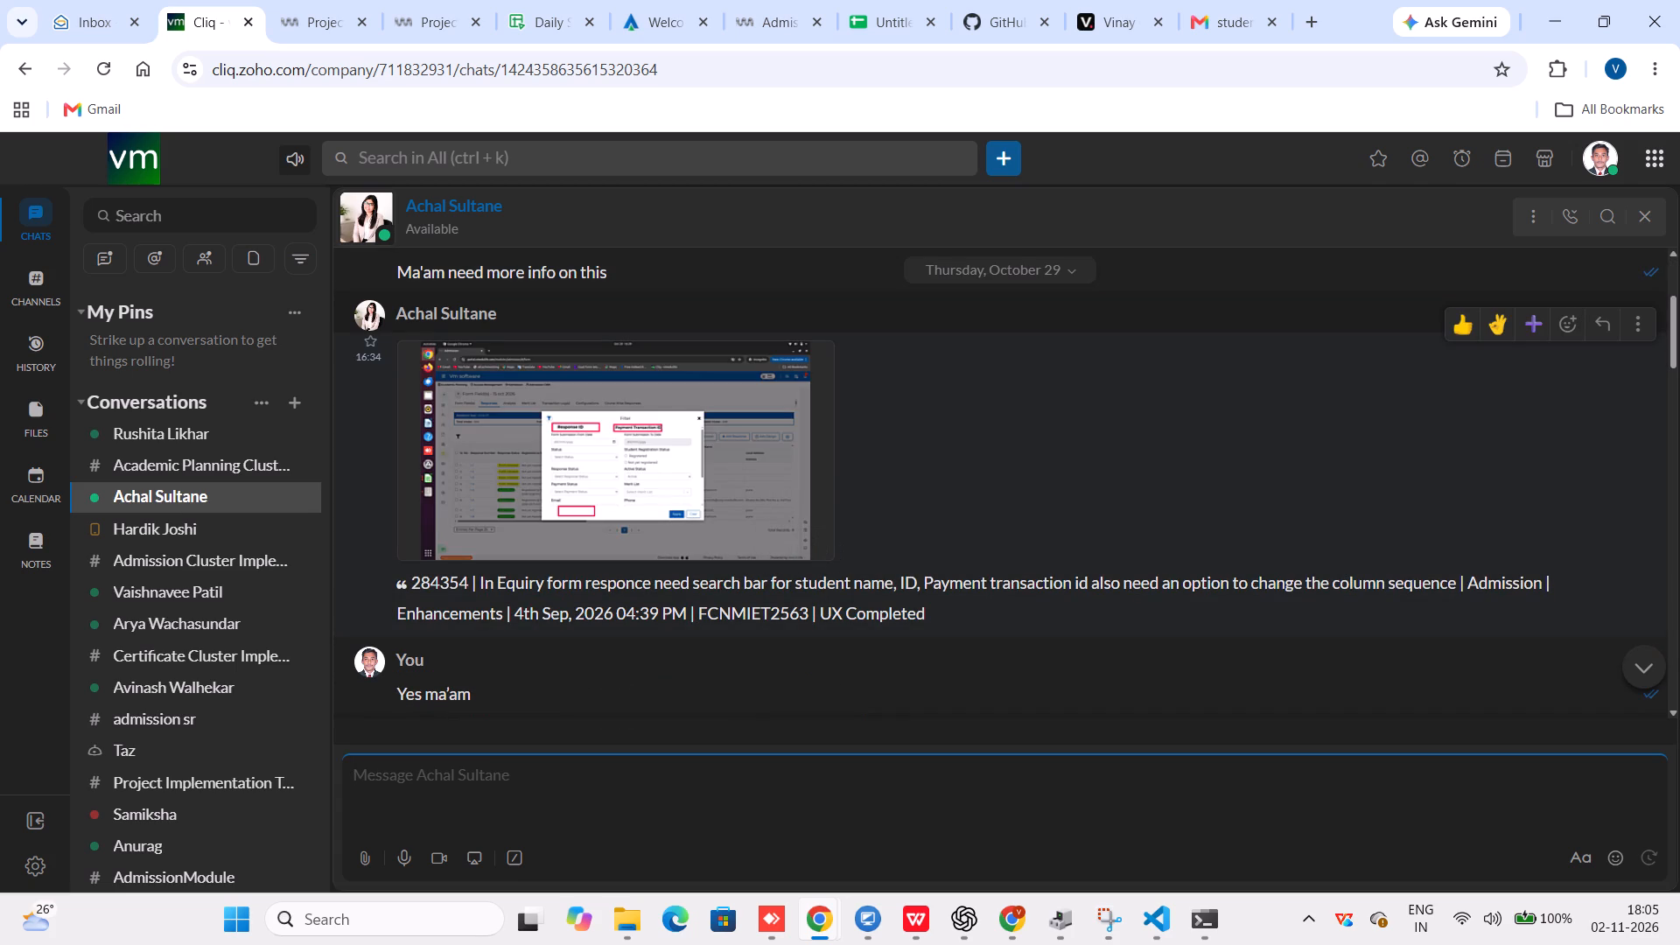
scroll(689, 613, "down", 2)
scroll(689, 613, "up", 7)
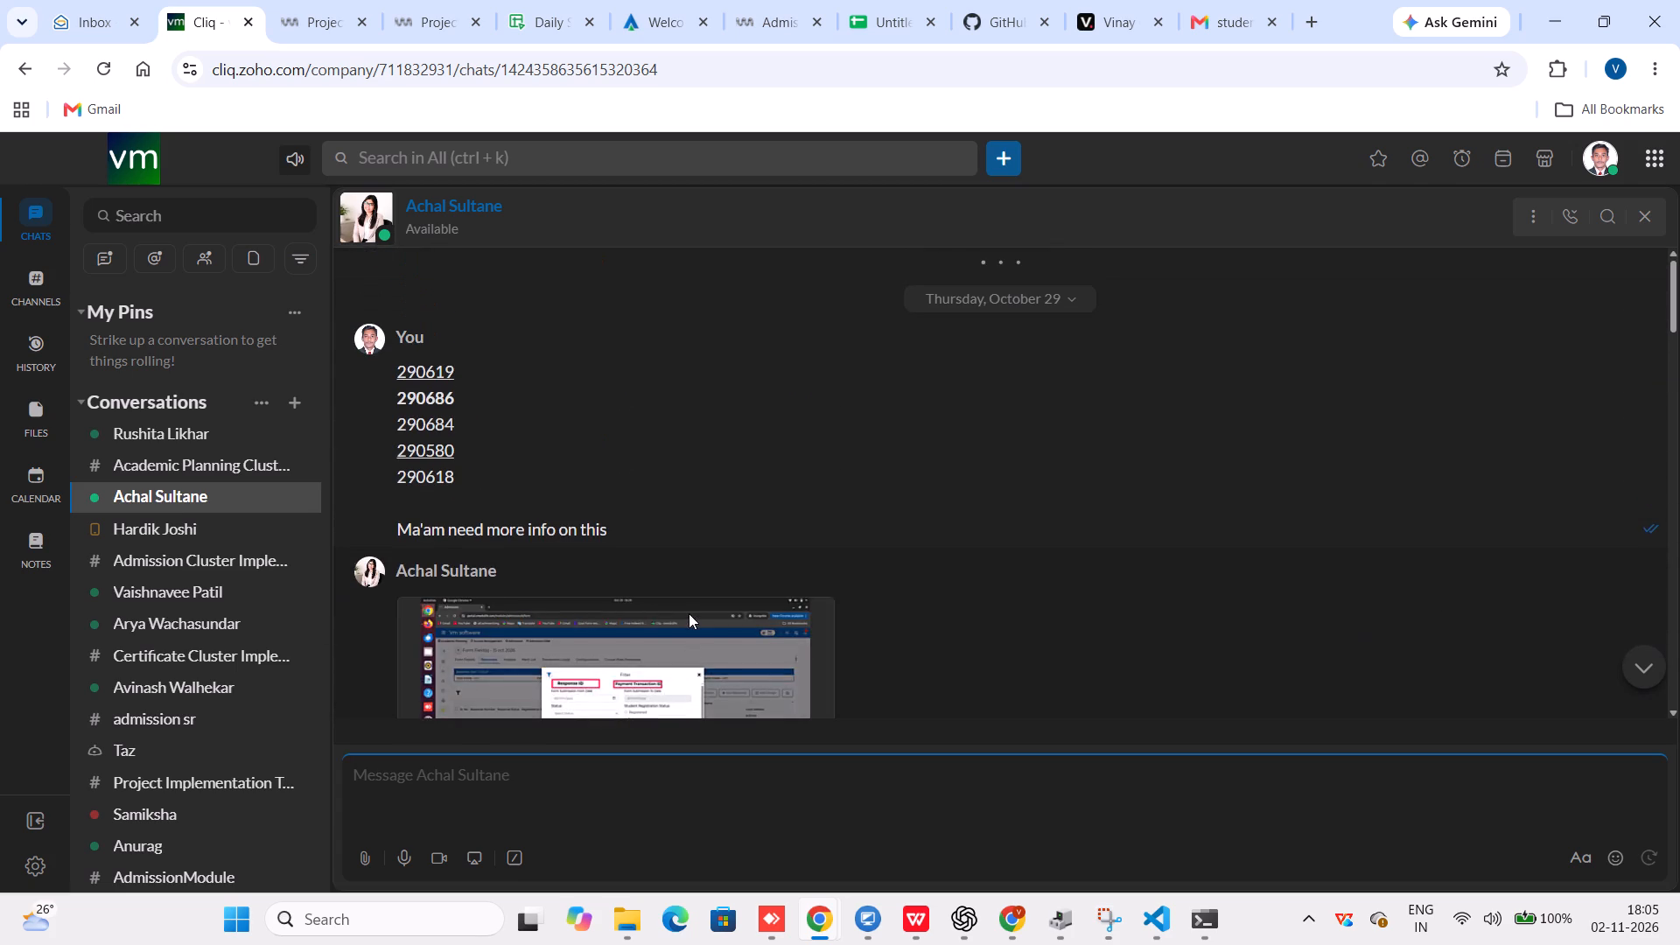
scroll(689, 613, "up", 7)
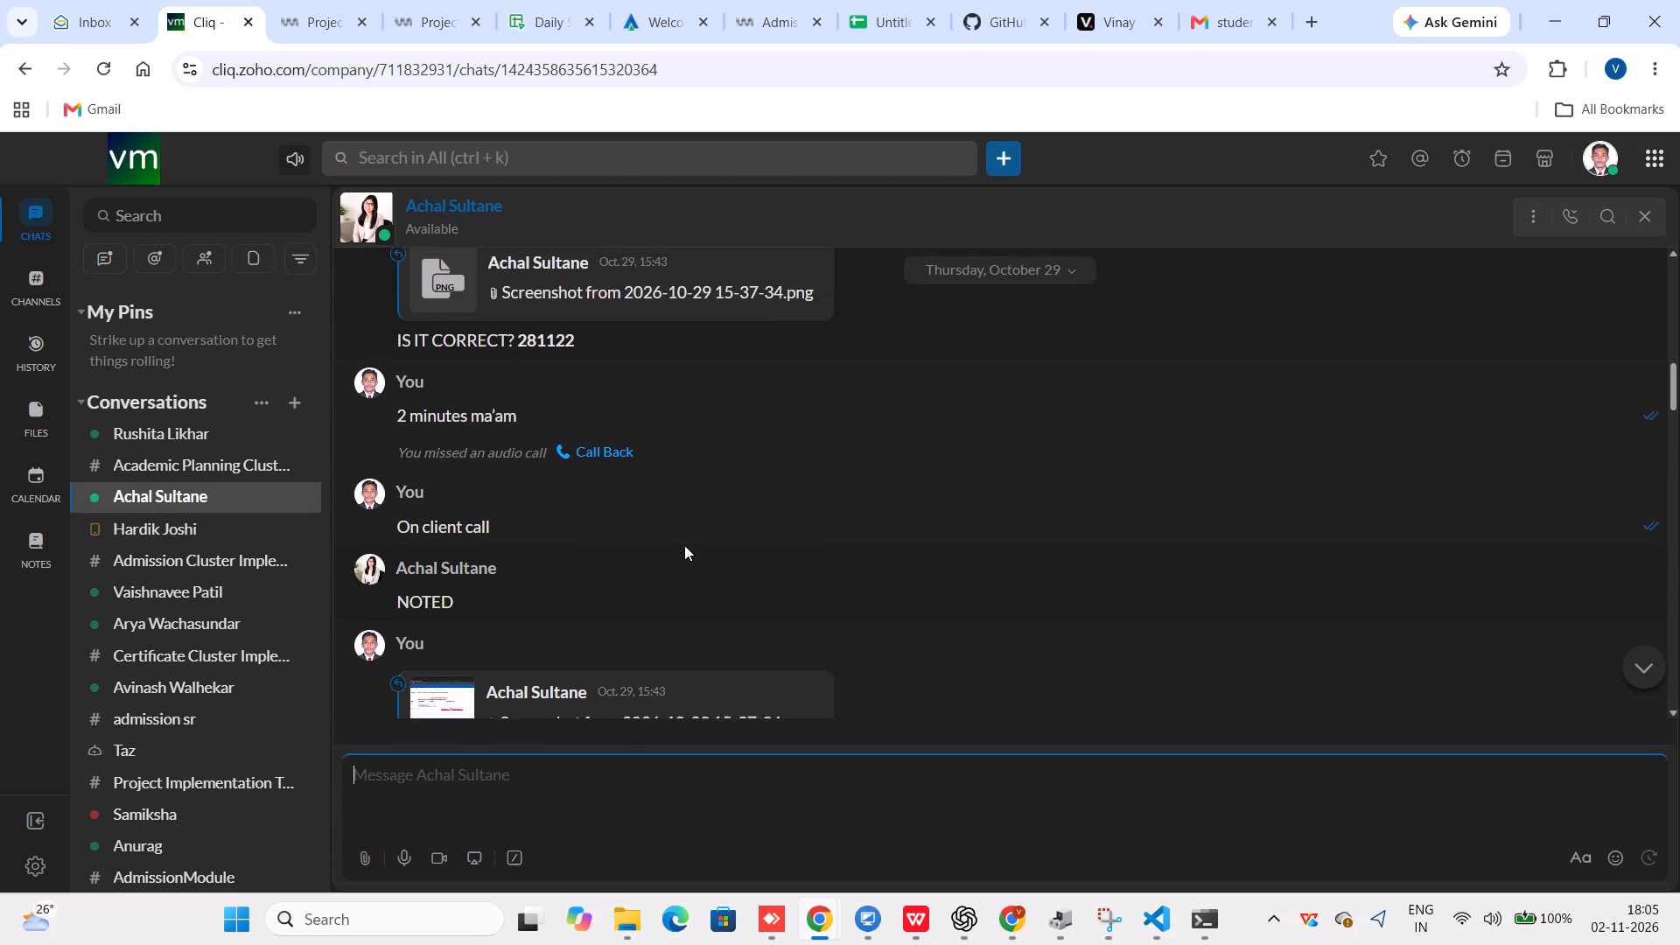
scroll(684, 545, "up", 2)
left_click(143, 416)
left_click(136, 438)
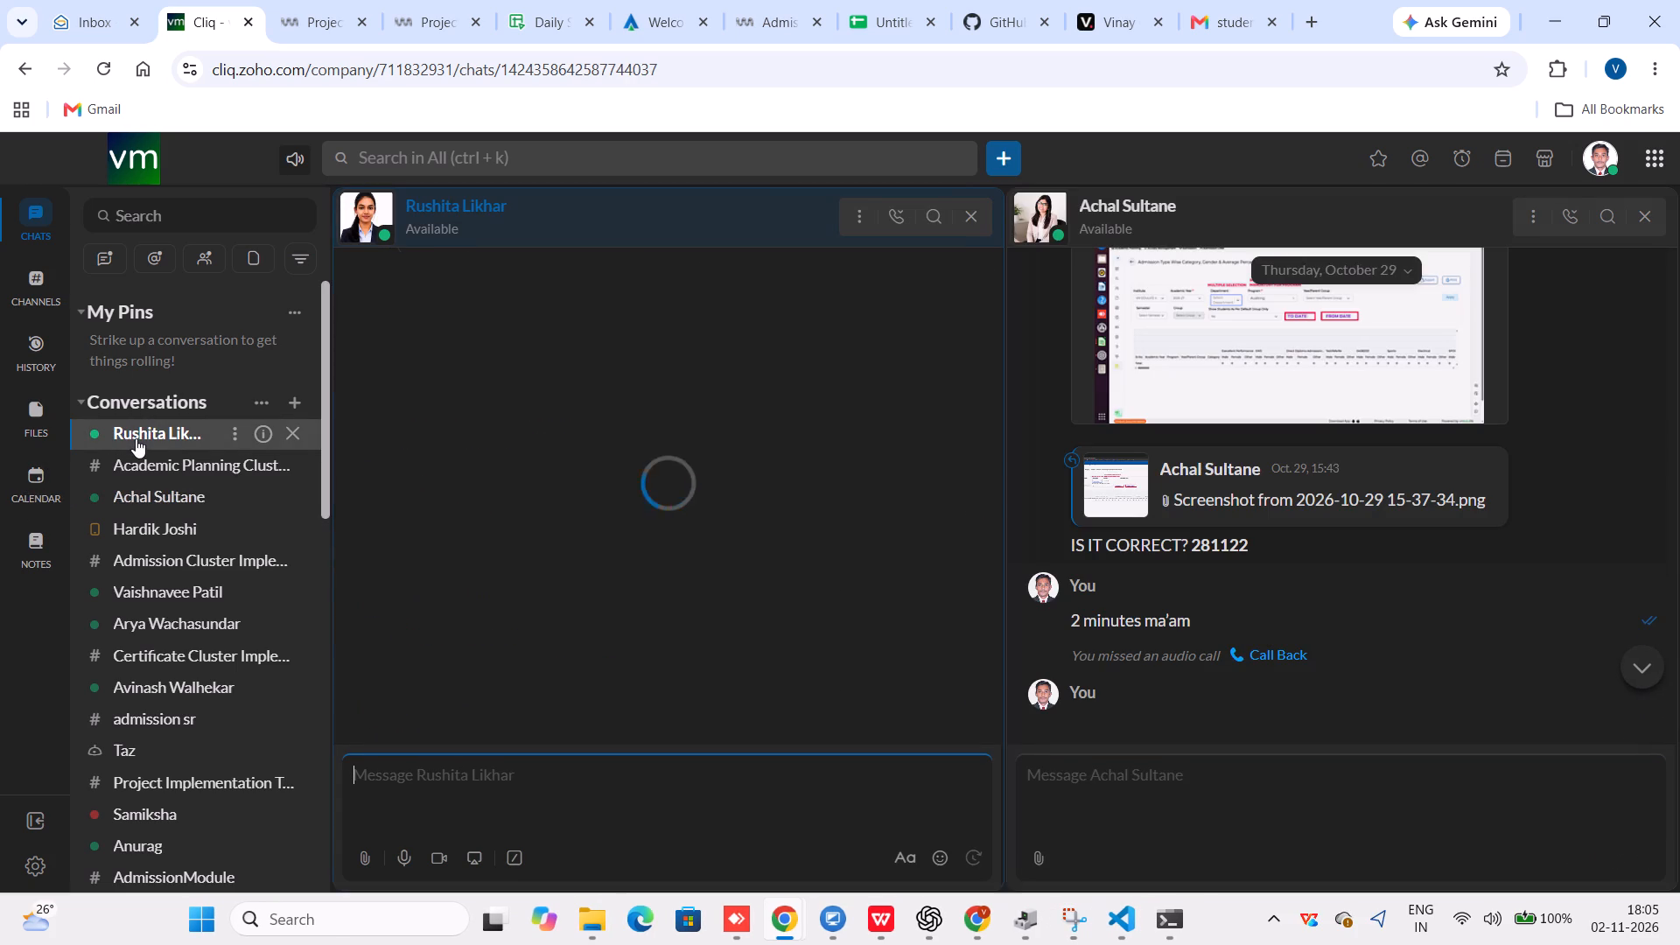
scroll(738, 567, "down", 4)
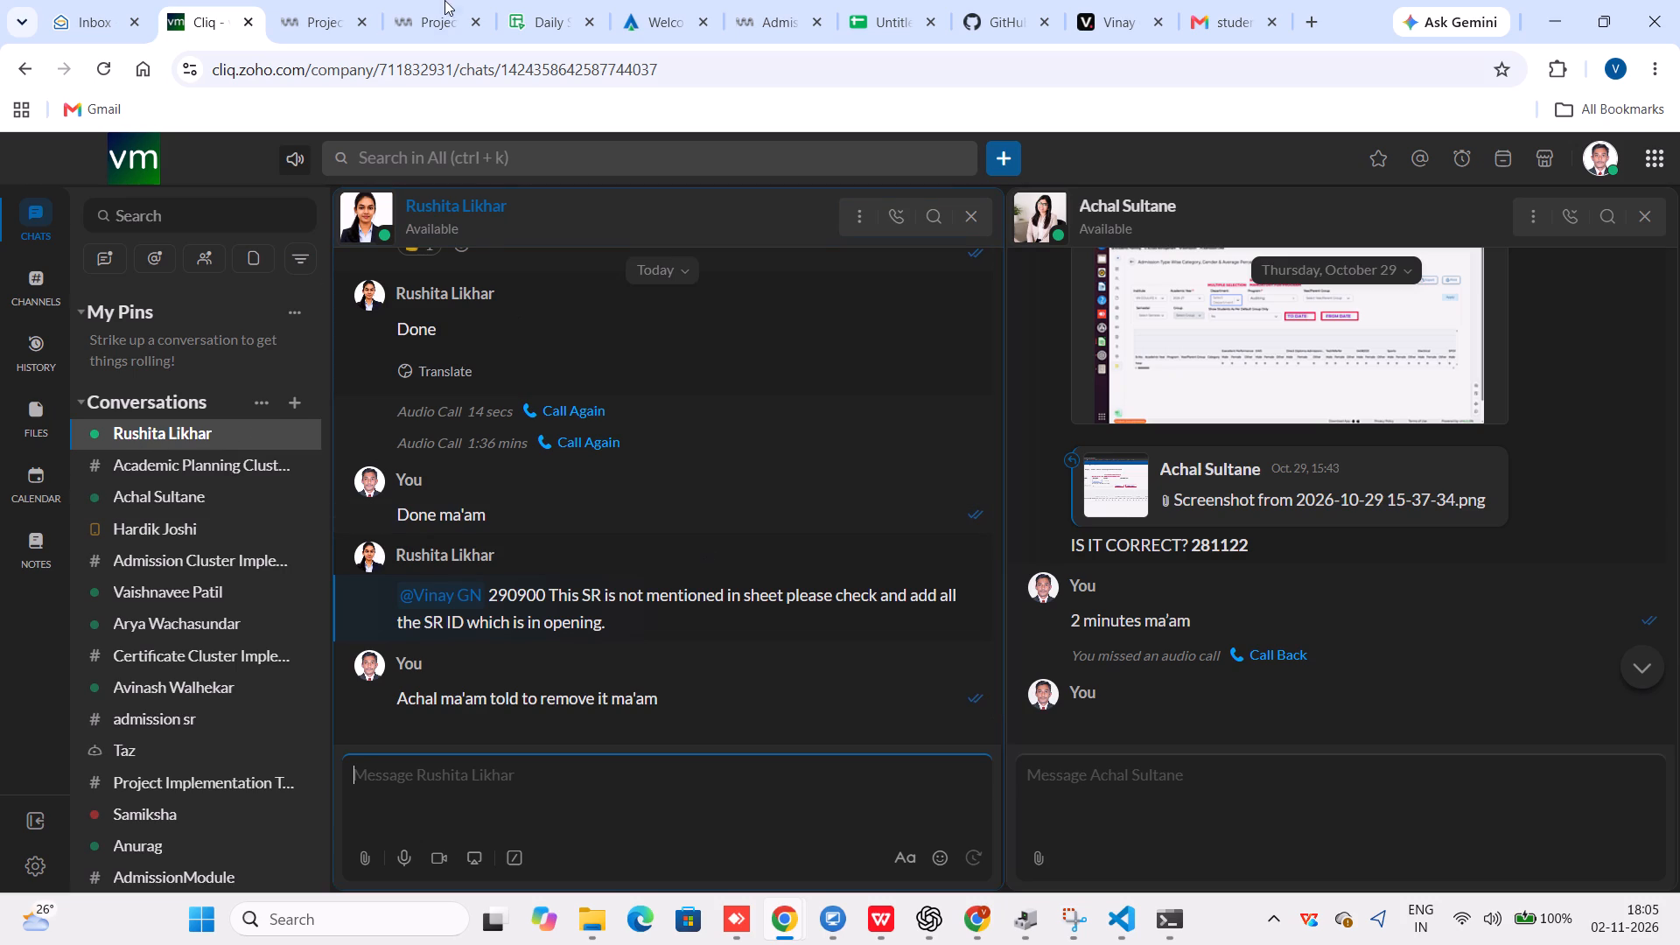
Return to the portal's implementation service requests, filter them by the Enhancements service type and examine the listed SRs.
left_click(426, 0)
left_click(178, 153)
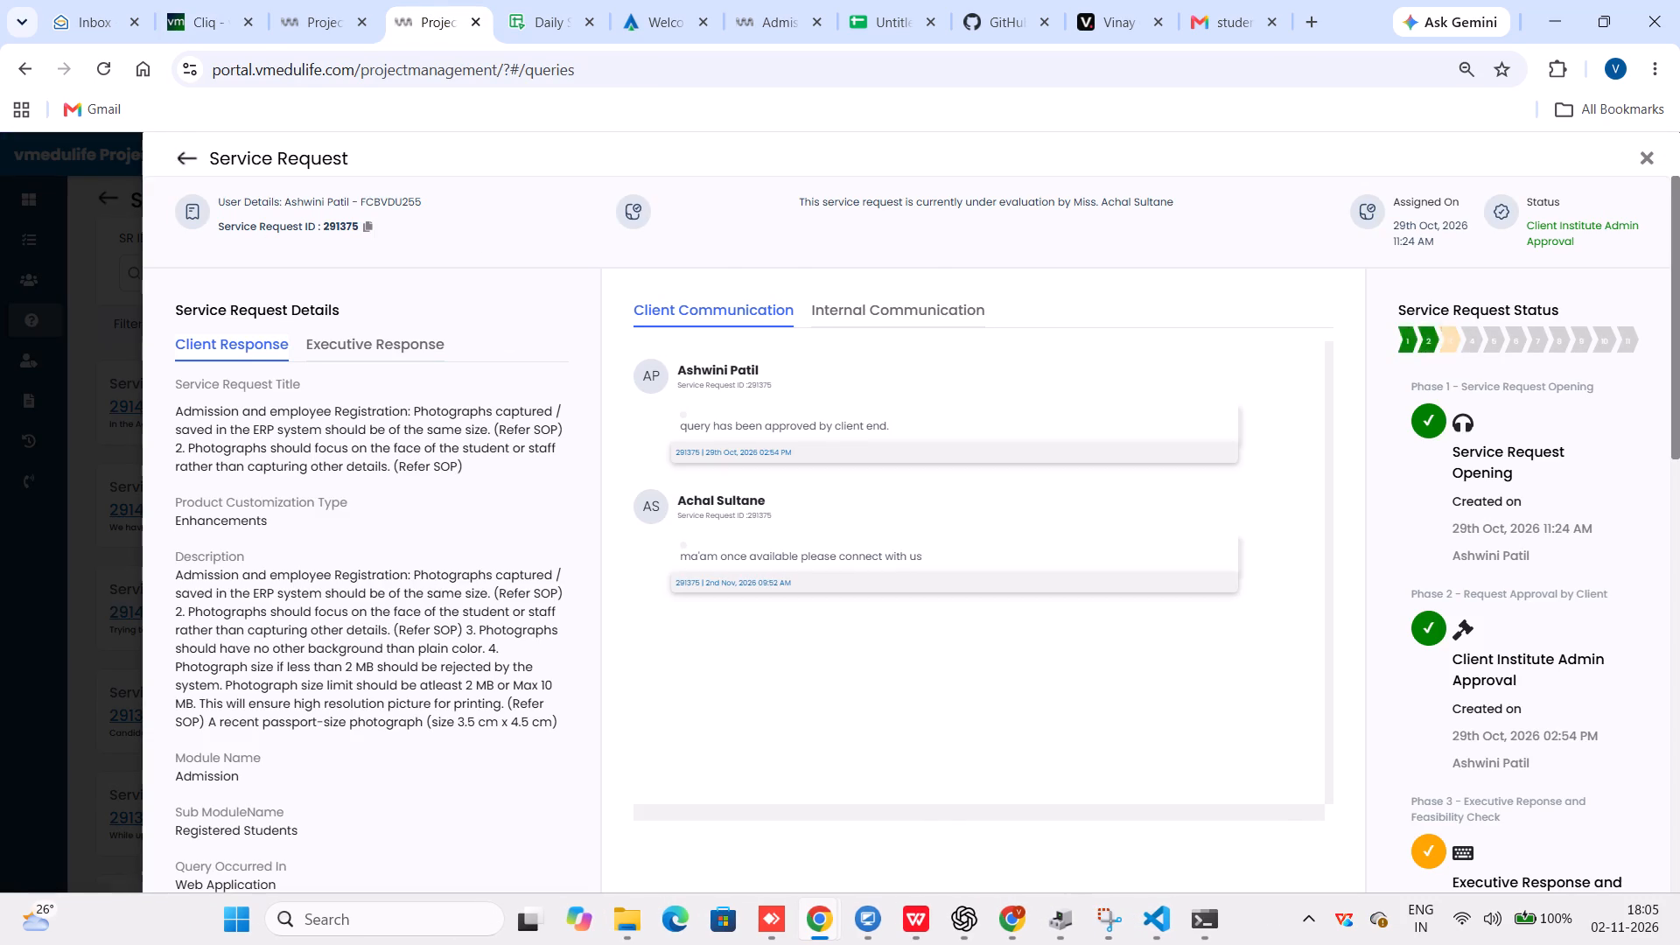
scroll(616, 456, "down", 1)
scroll(1004, 277, "up", 2)
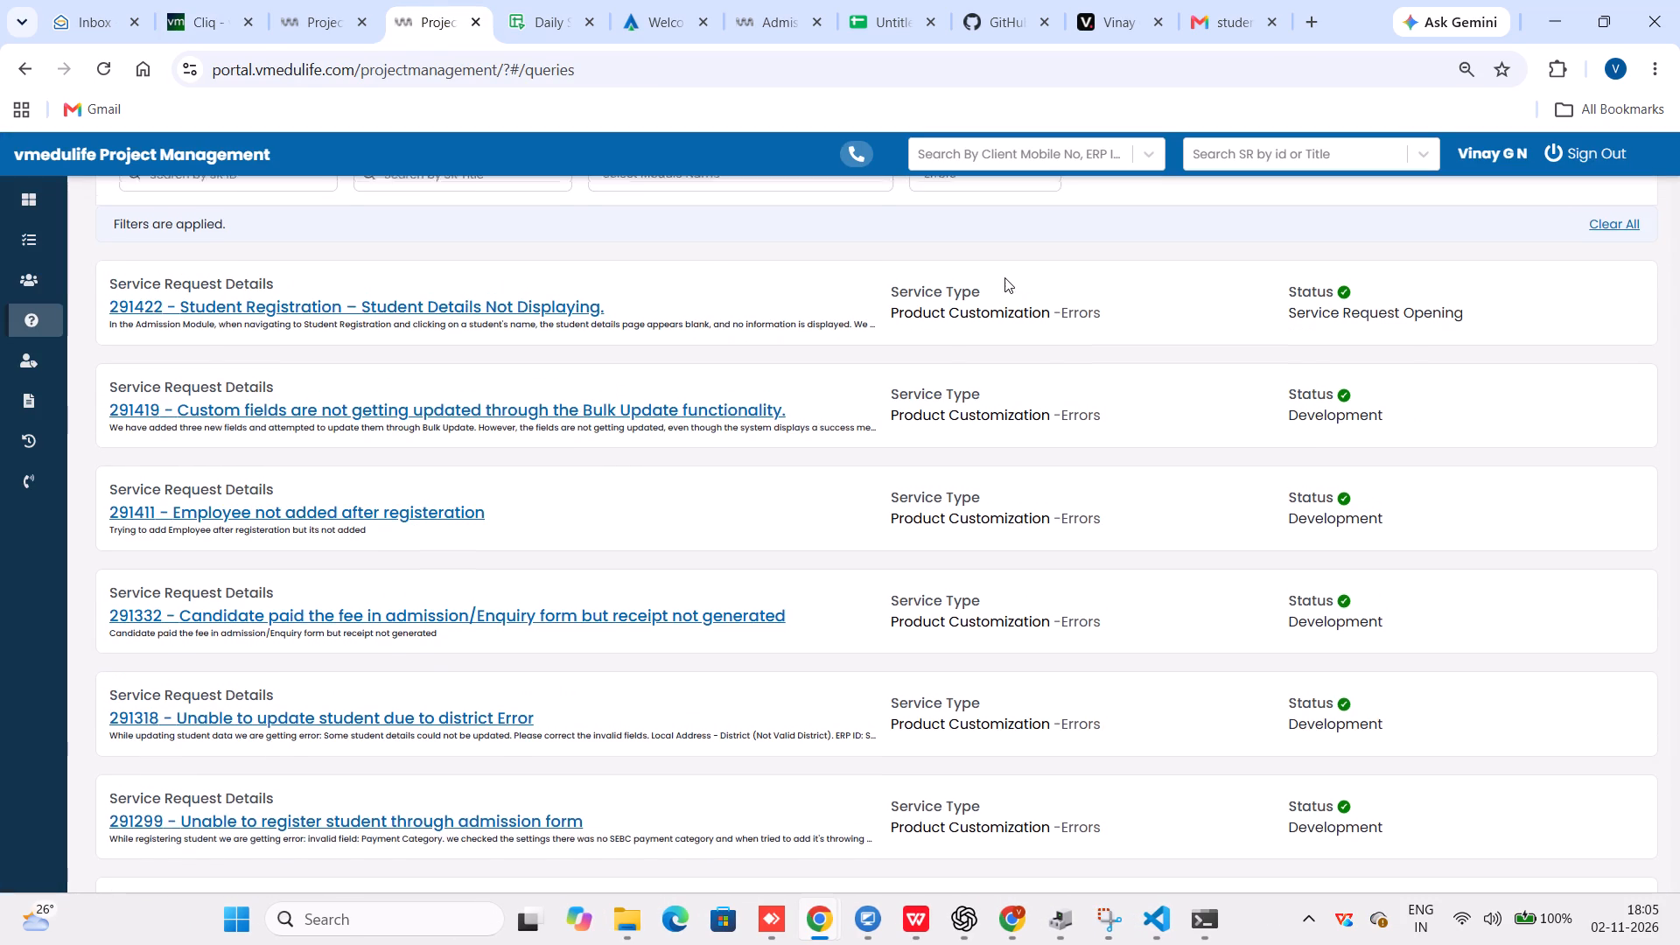
scroll(1004, 277, "up", 2)
left_click(1004, 276)
left_click(962, 280)
left_click(969, 383)
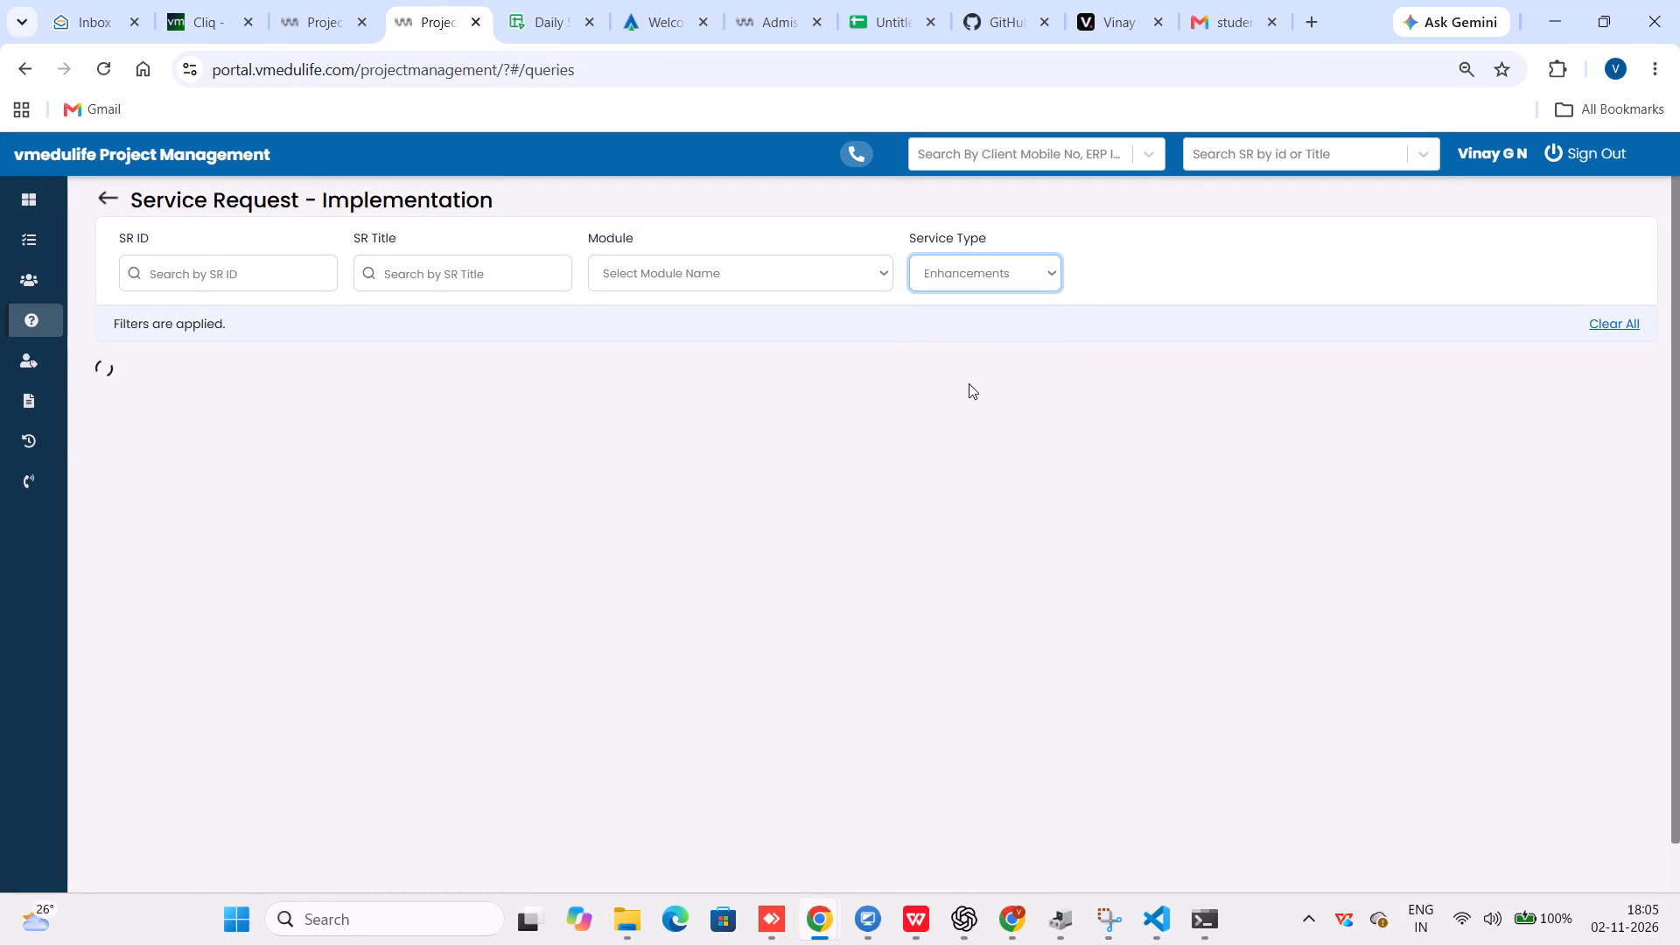
scroll(310, 583, "down", 3)
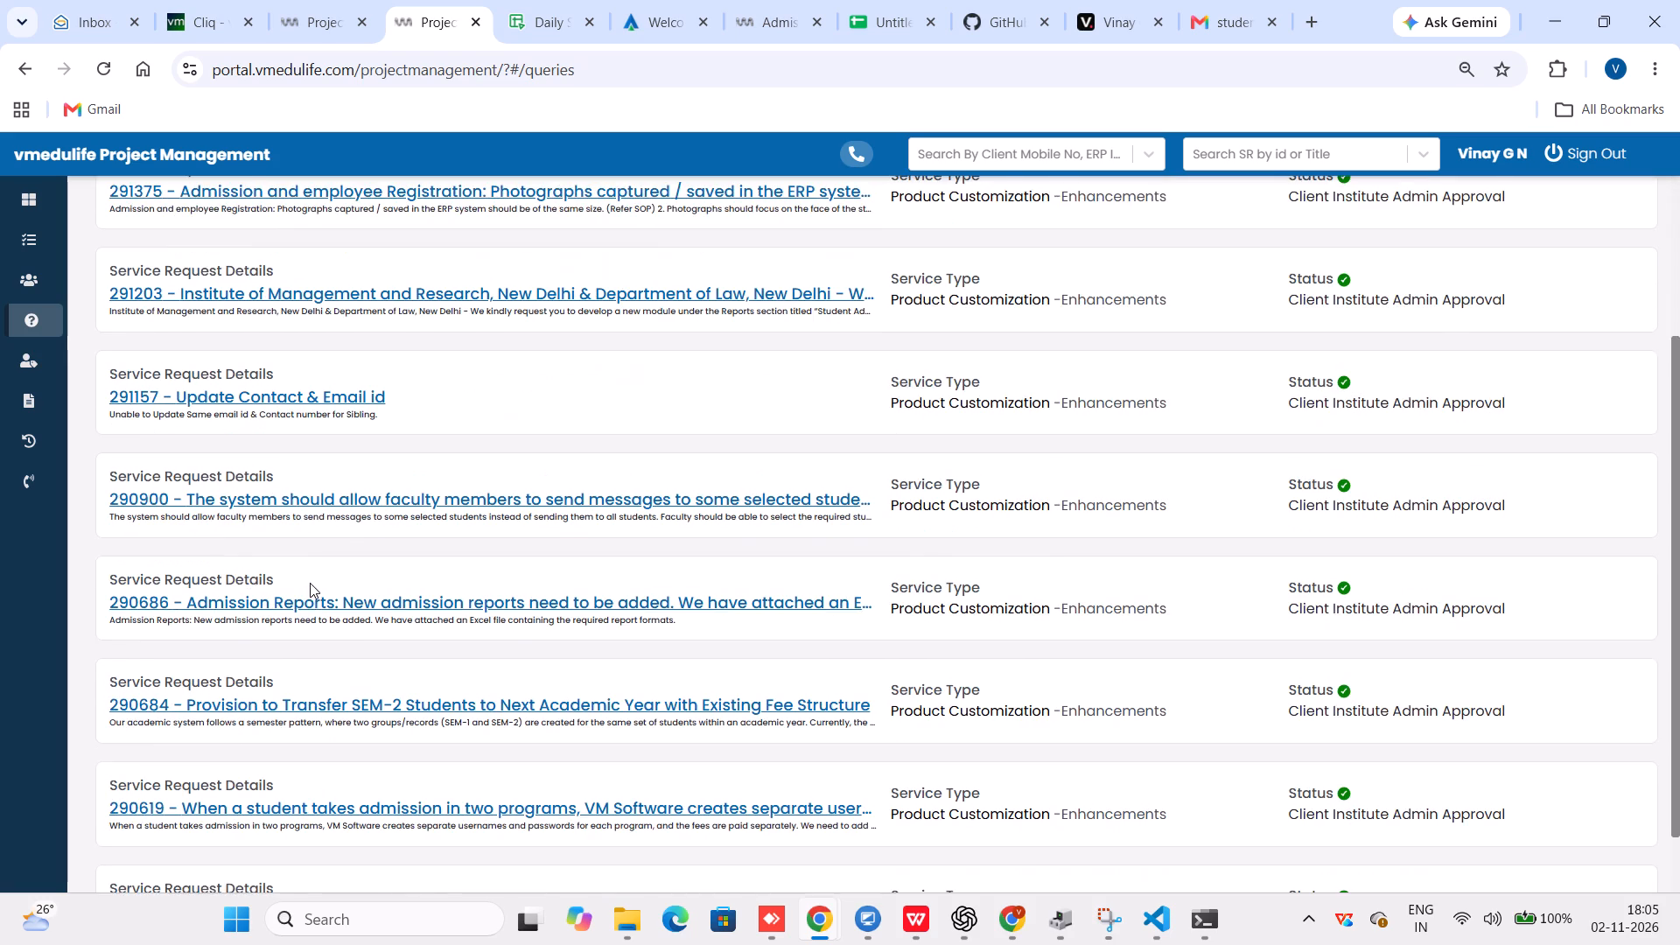
scroll(310, 583, "down", 1)
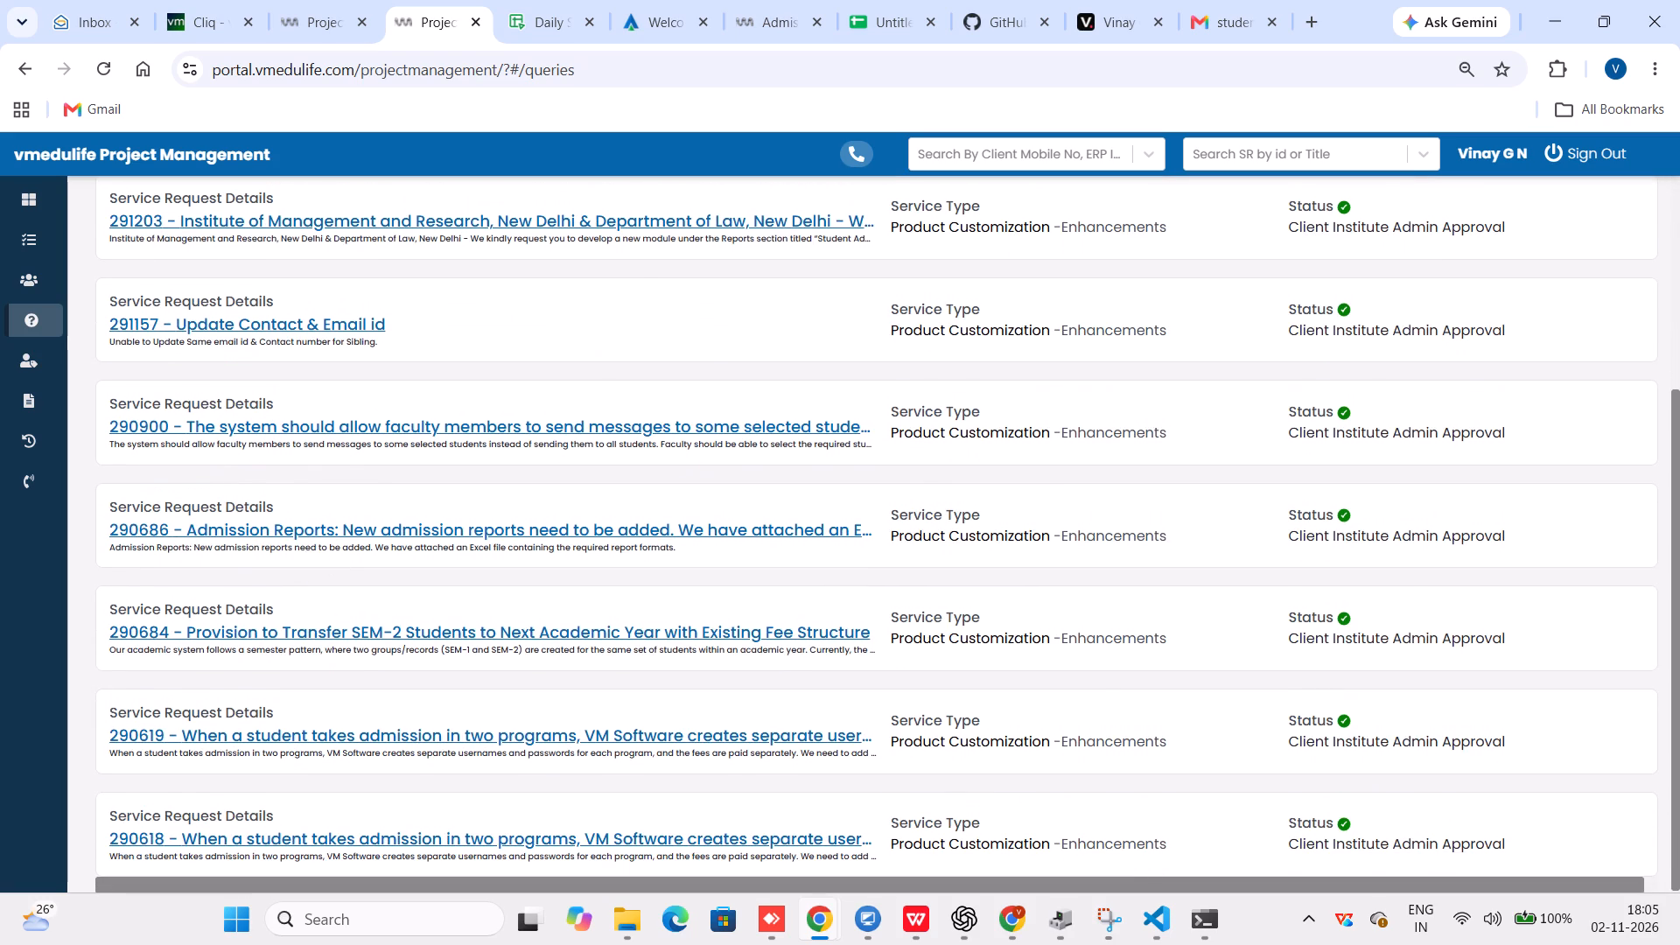
scroll(317, 542, "up", 4)
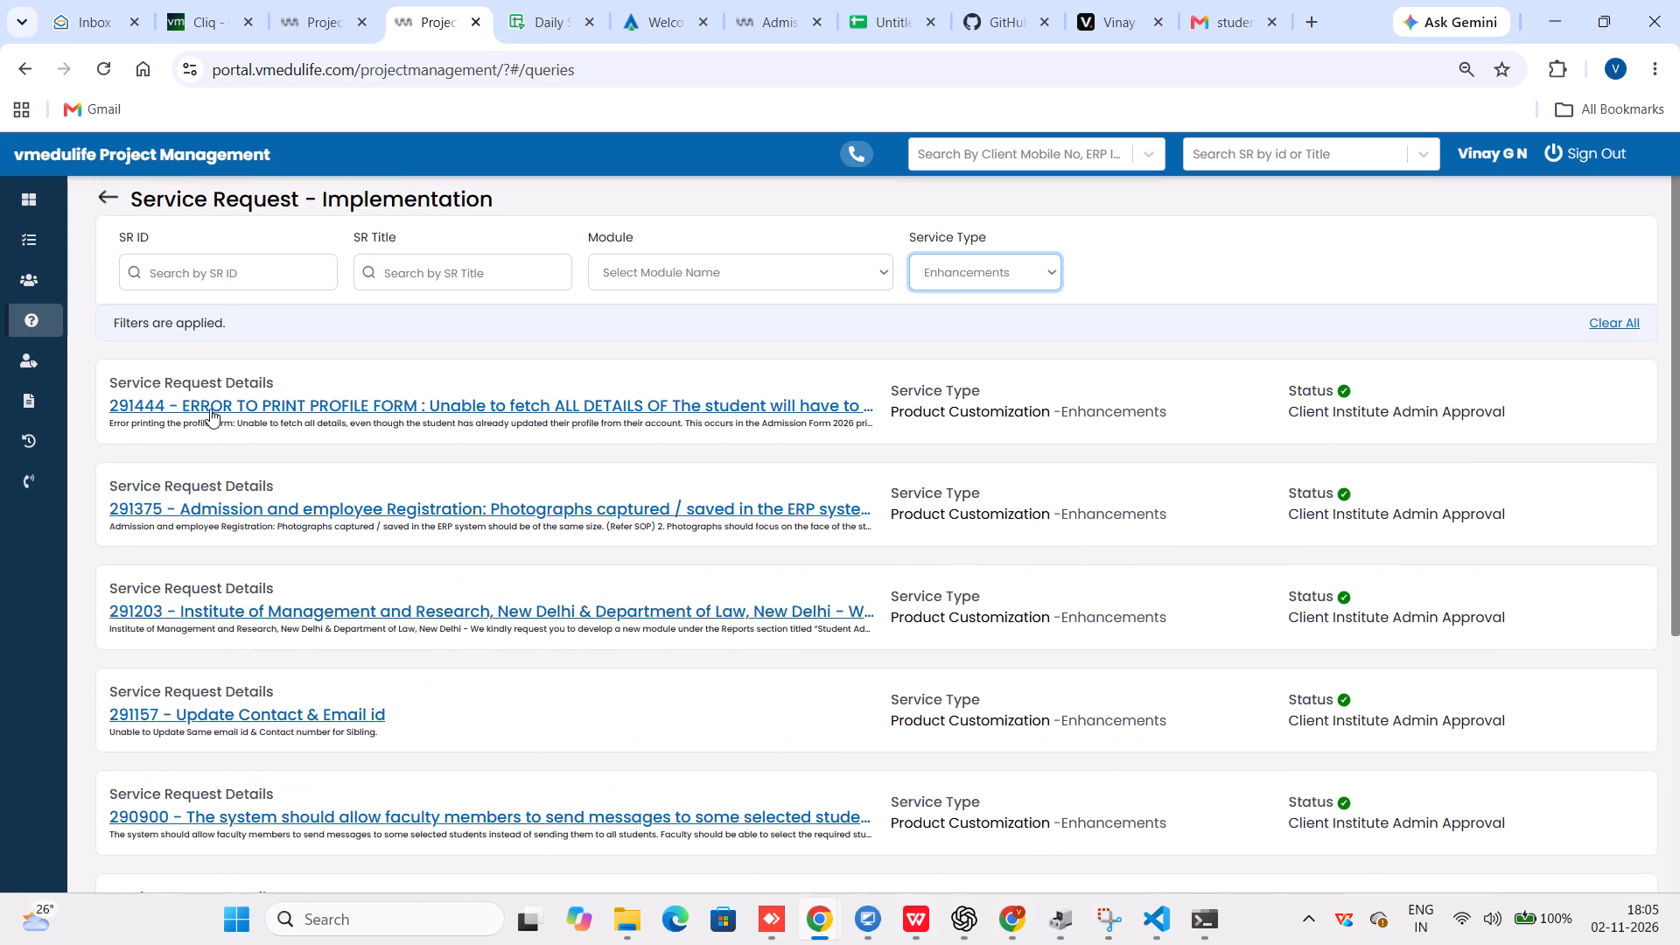
scroll(356, 717, "down", 1)
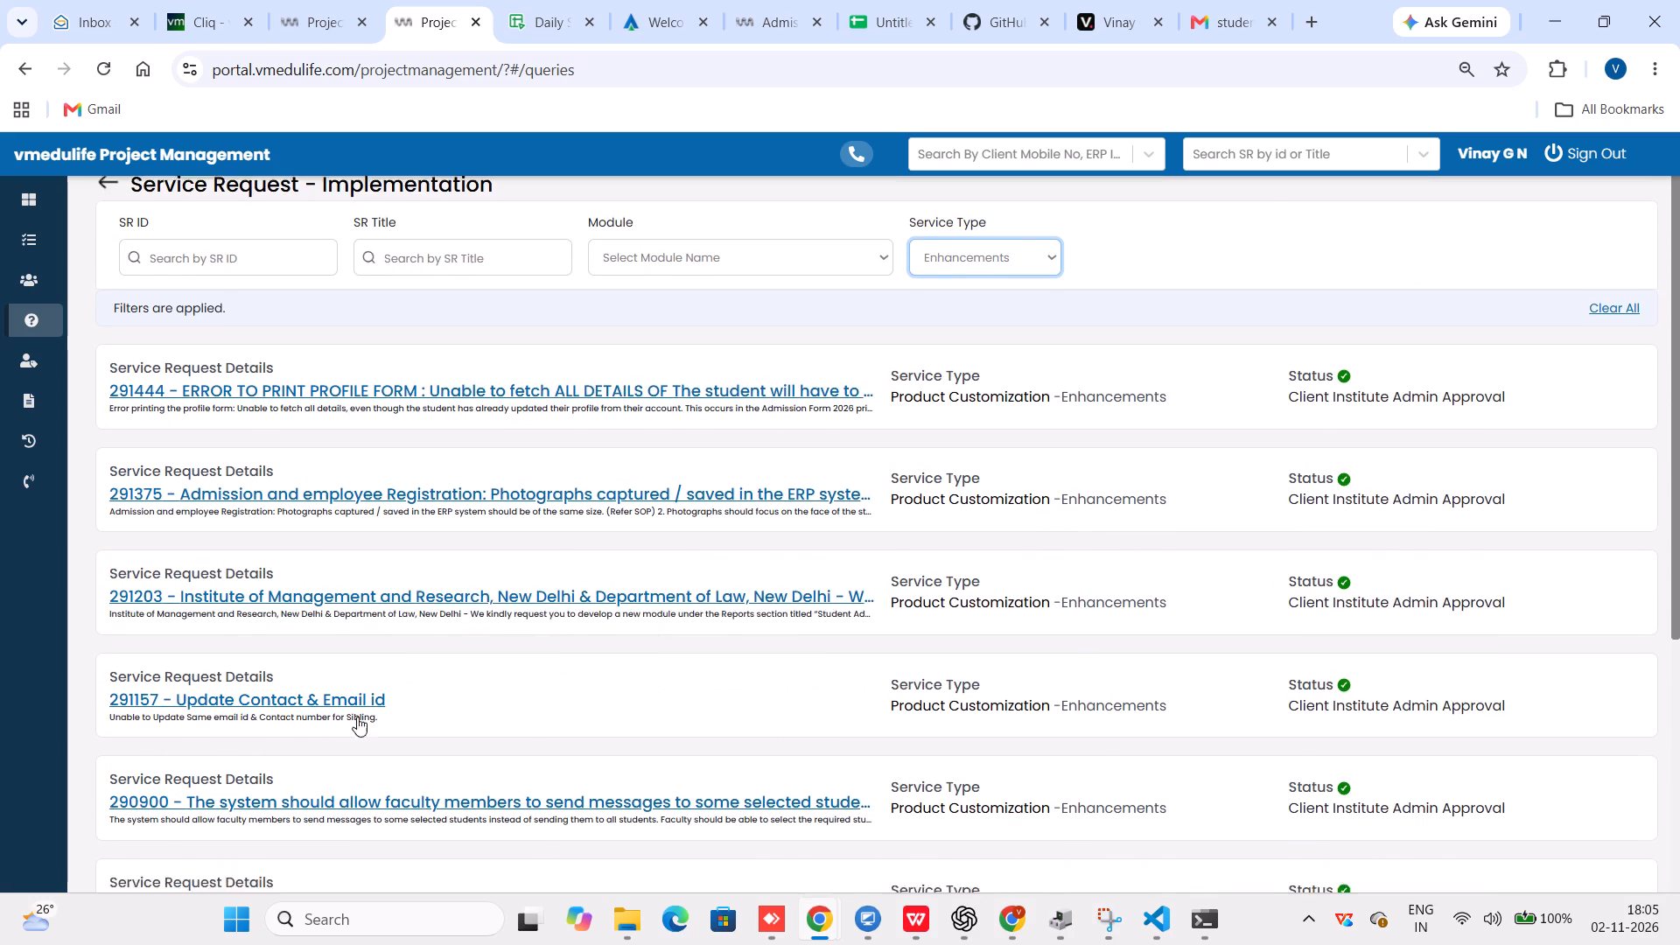
scroll(275, 789, "down", 2)
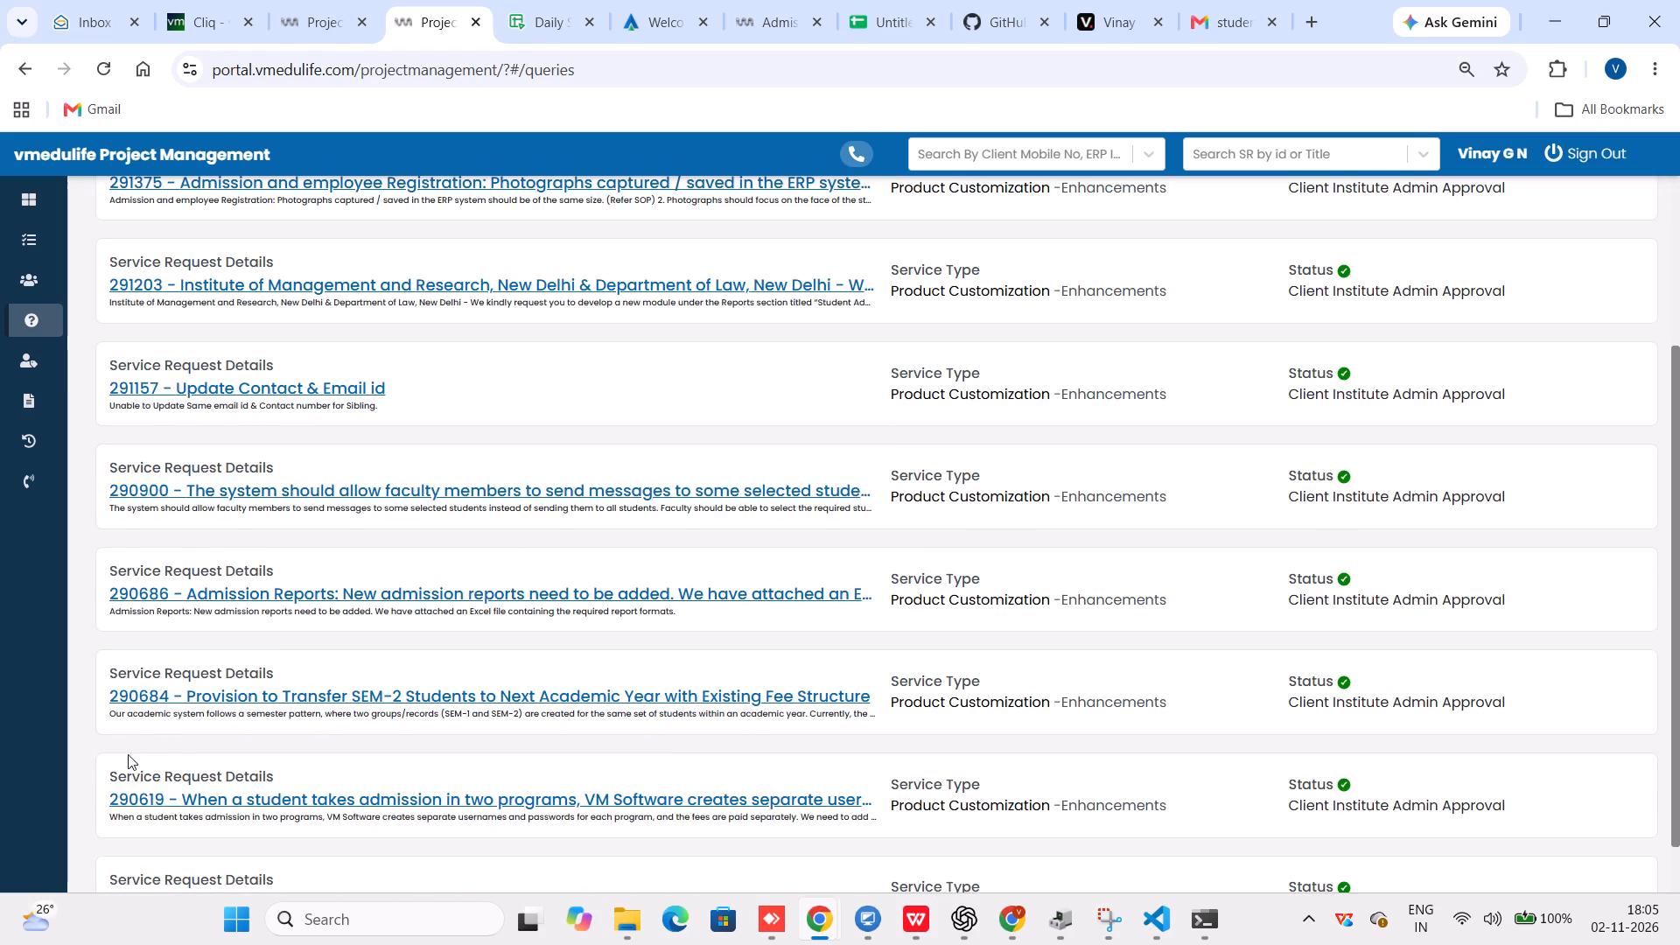
scroll(238, 784, "down", 2)
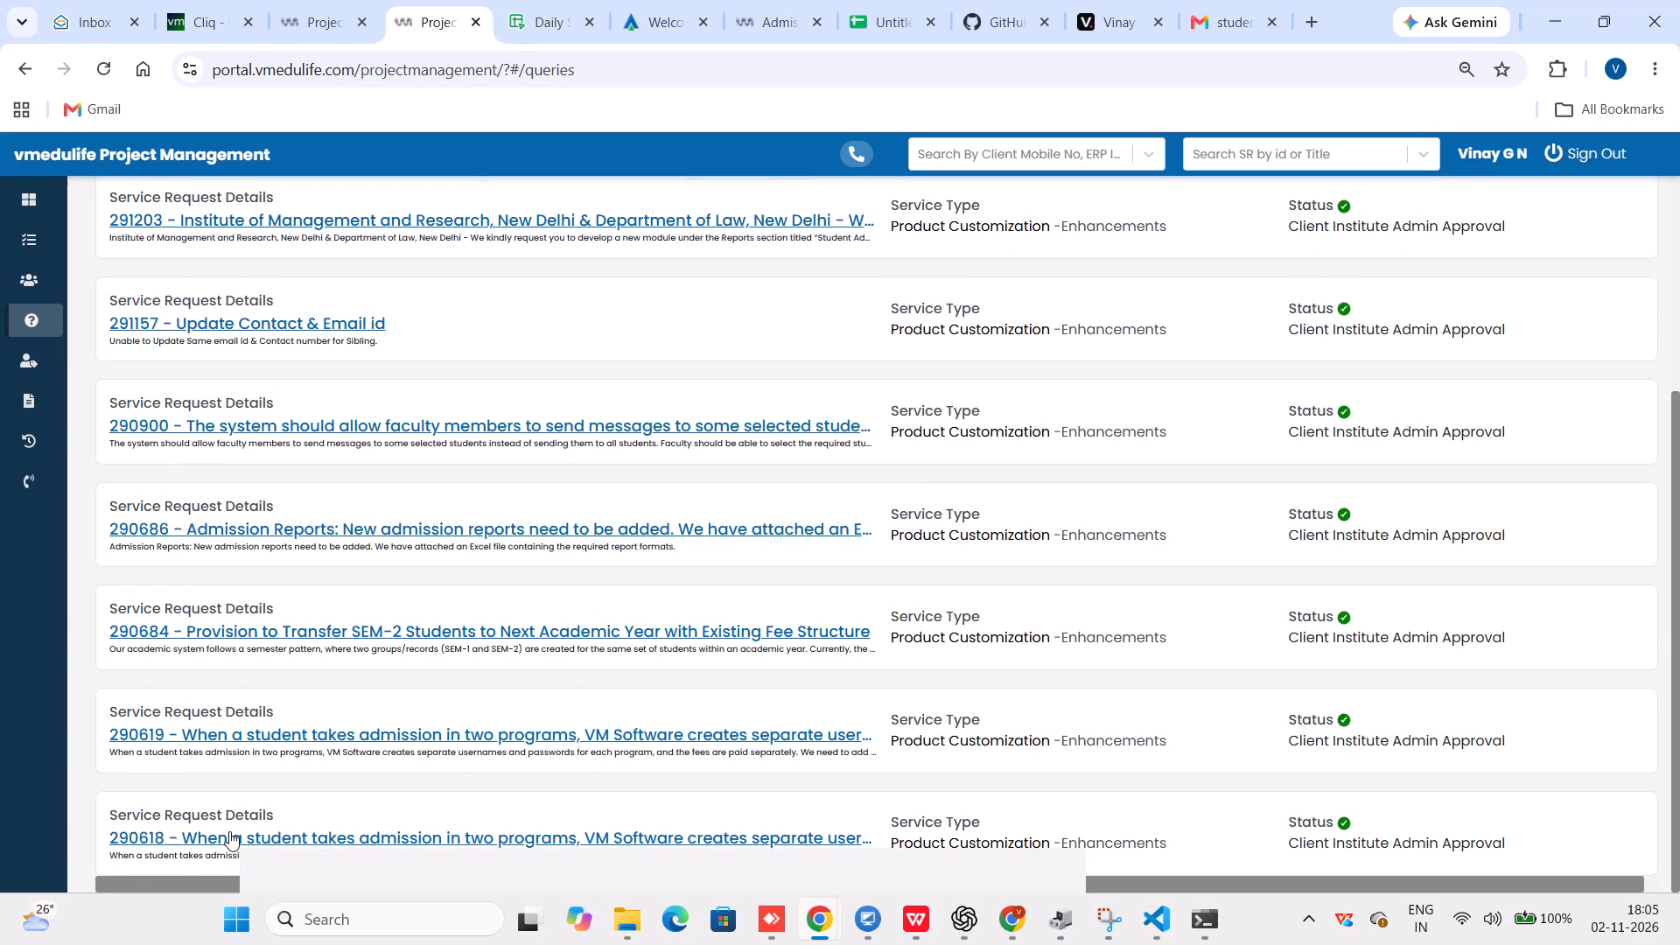
left_click(214, 328)
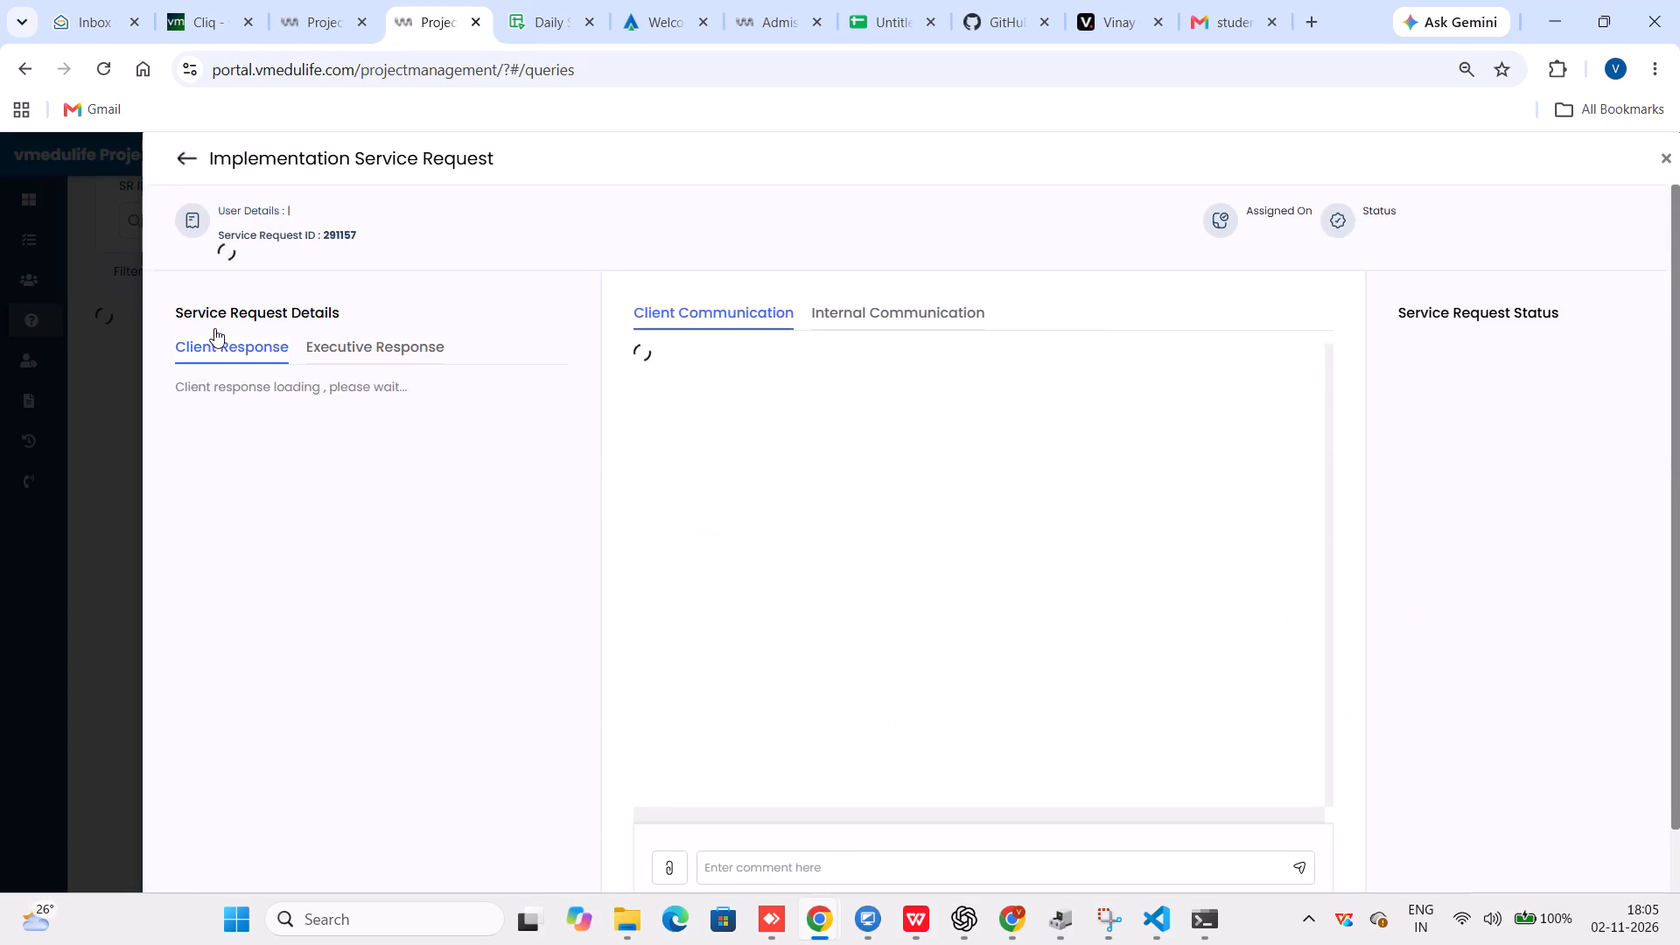
double_click(334, 238)
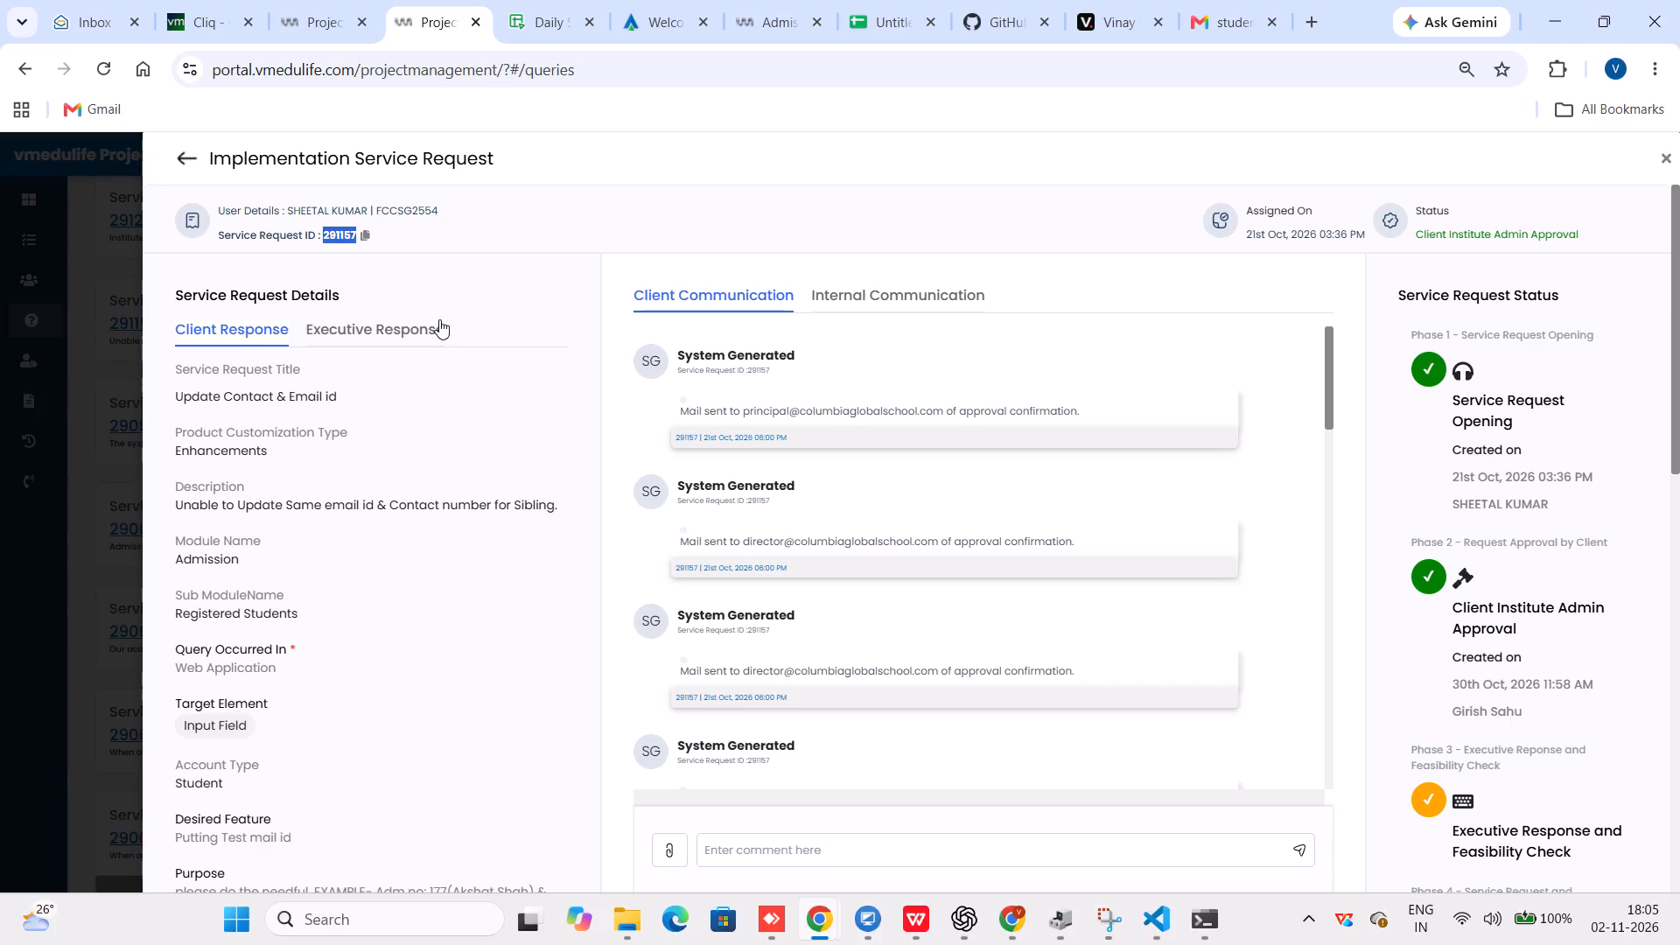
key("ctrl+c")
scroll(842, 545, "down", 6)
left_click(221, 0)
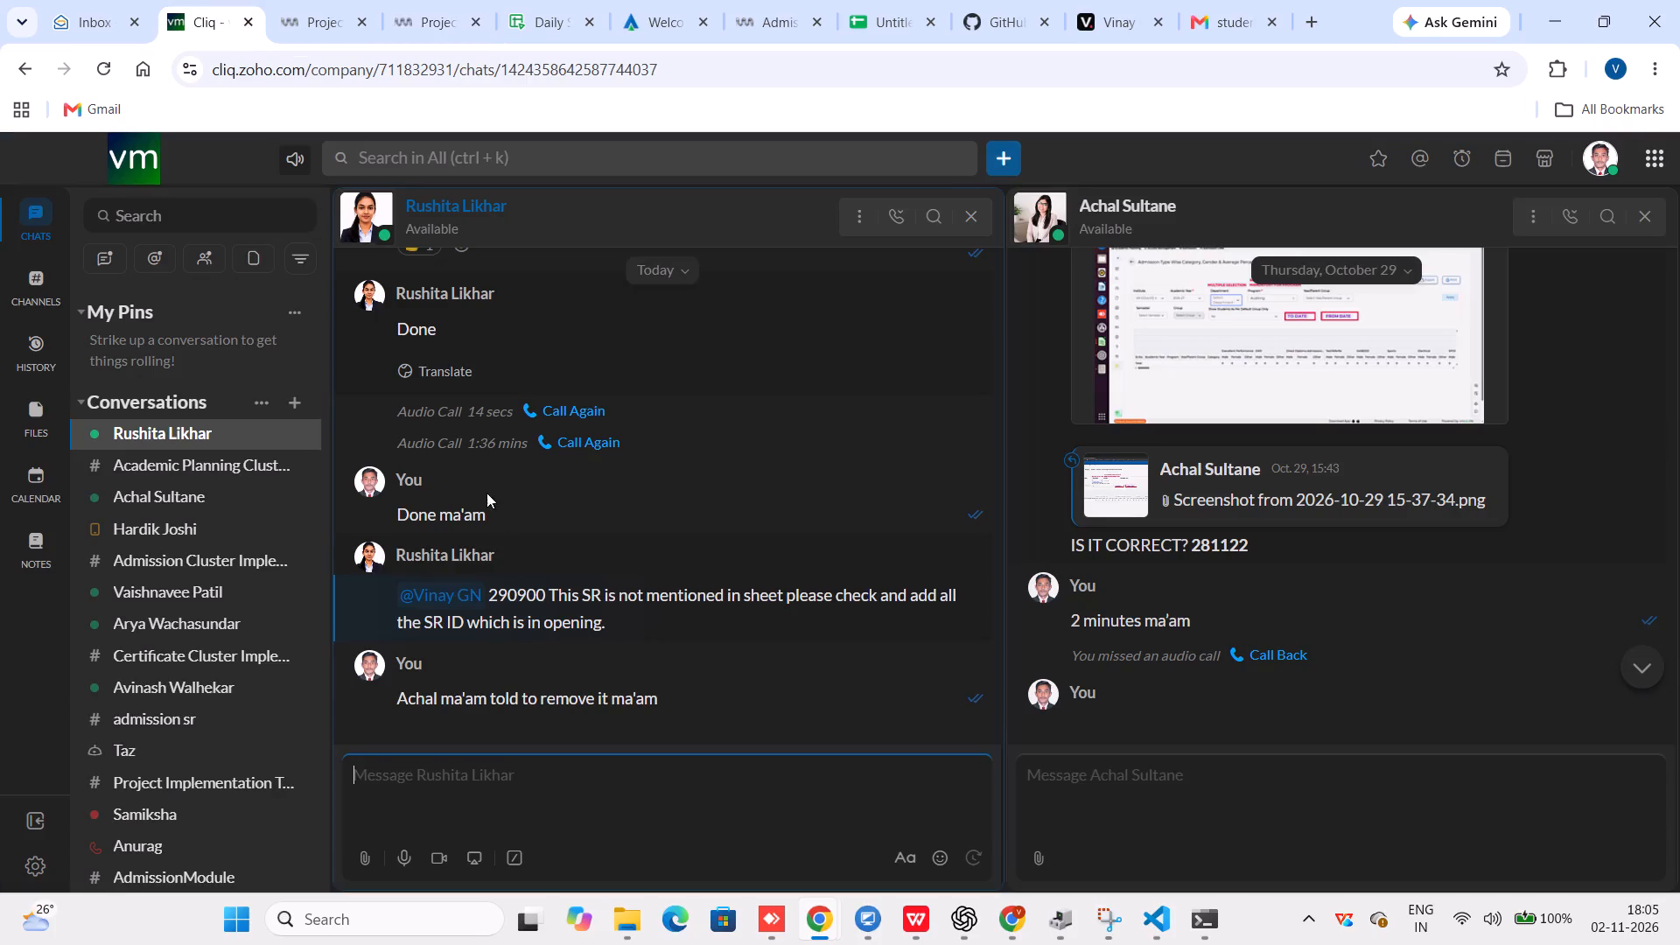
left_click(471, 780)
key("ctrl+v")
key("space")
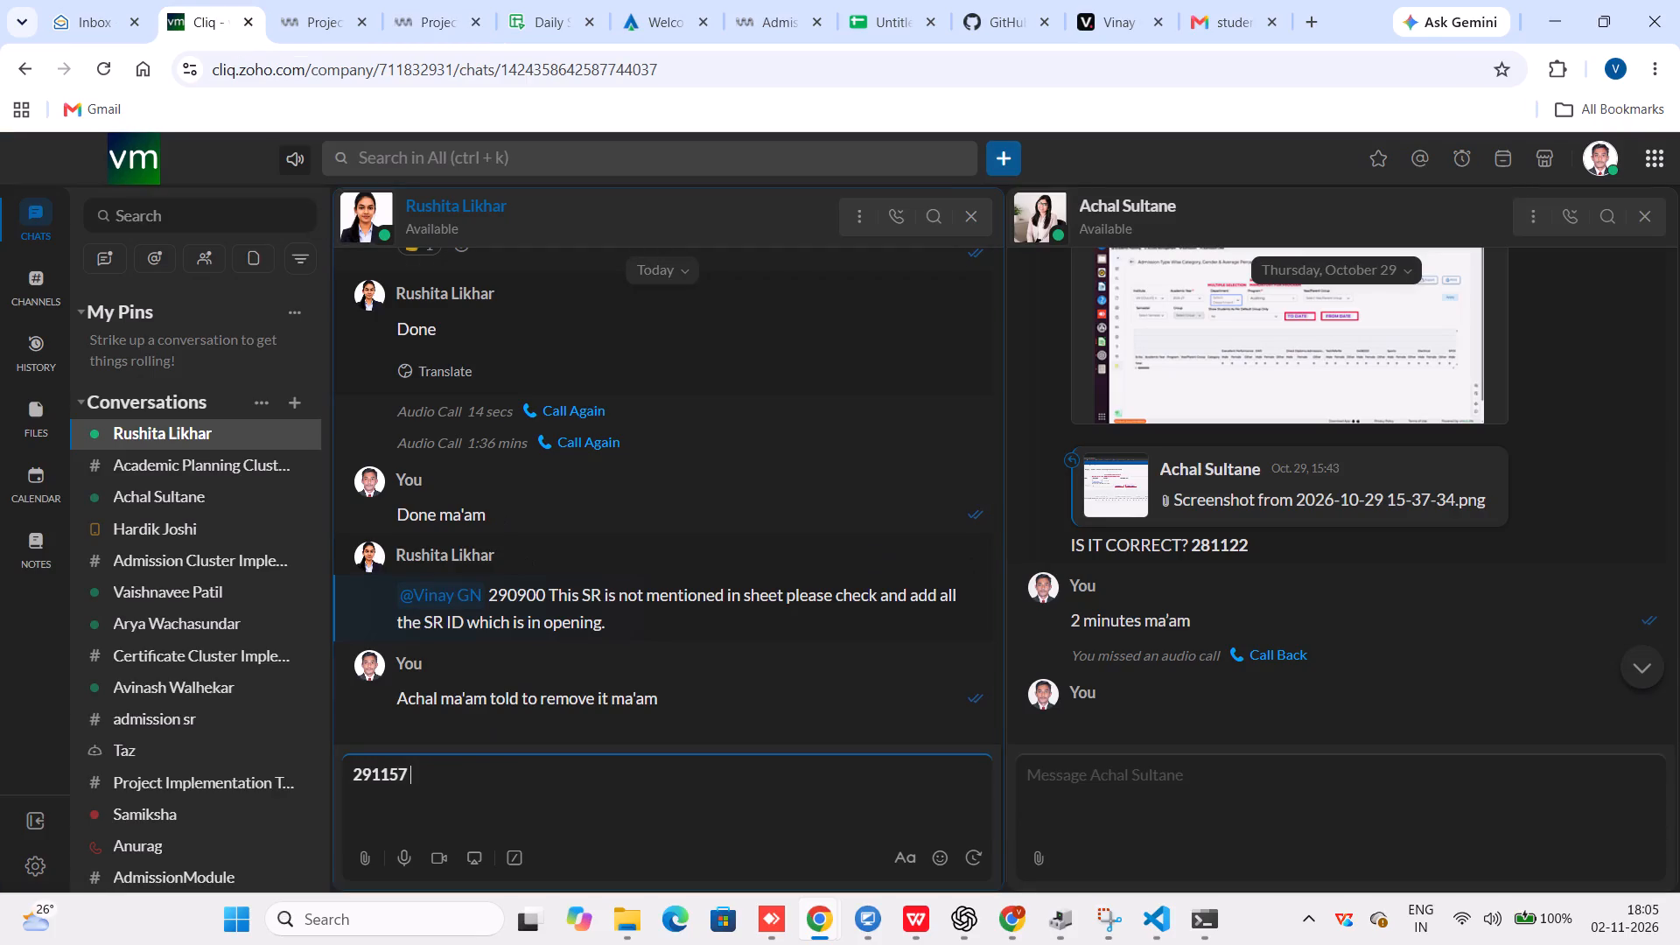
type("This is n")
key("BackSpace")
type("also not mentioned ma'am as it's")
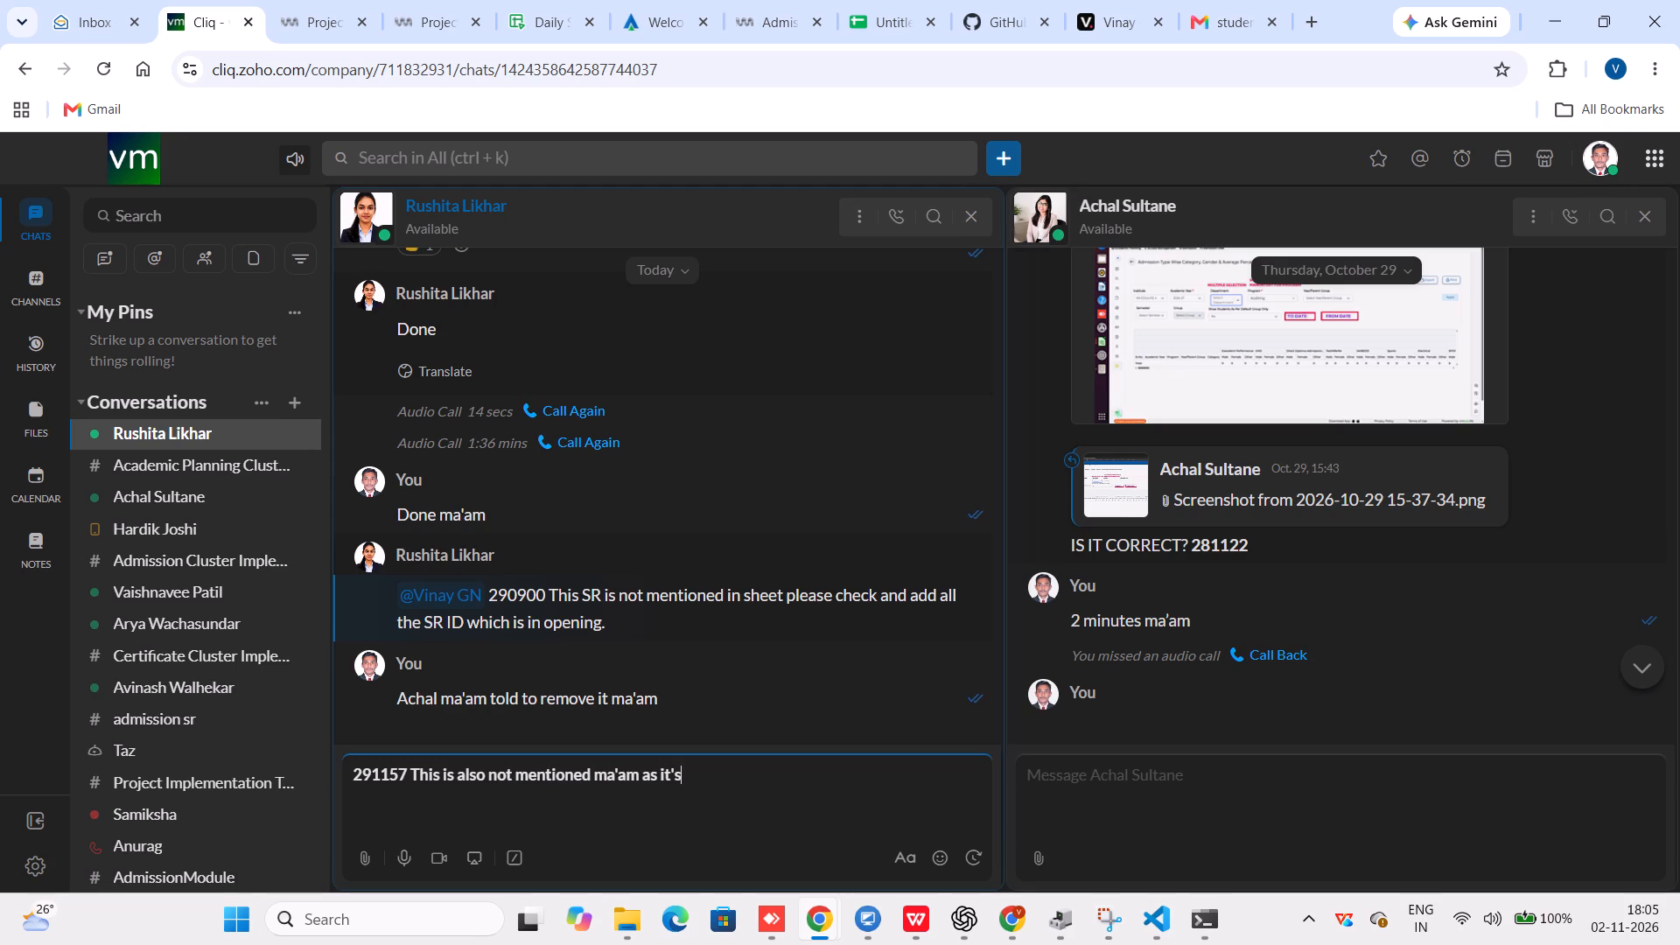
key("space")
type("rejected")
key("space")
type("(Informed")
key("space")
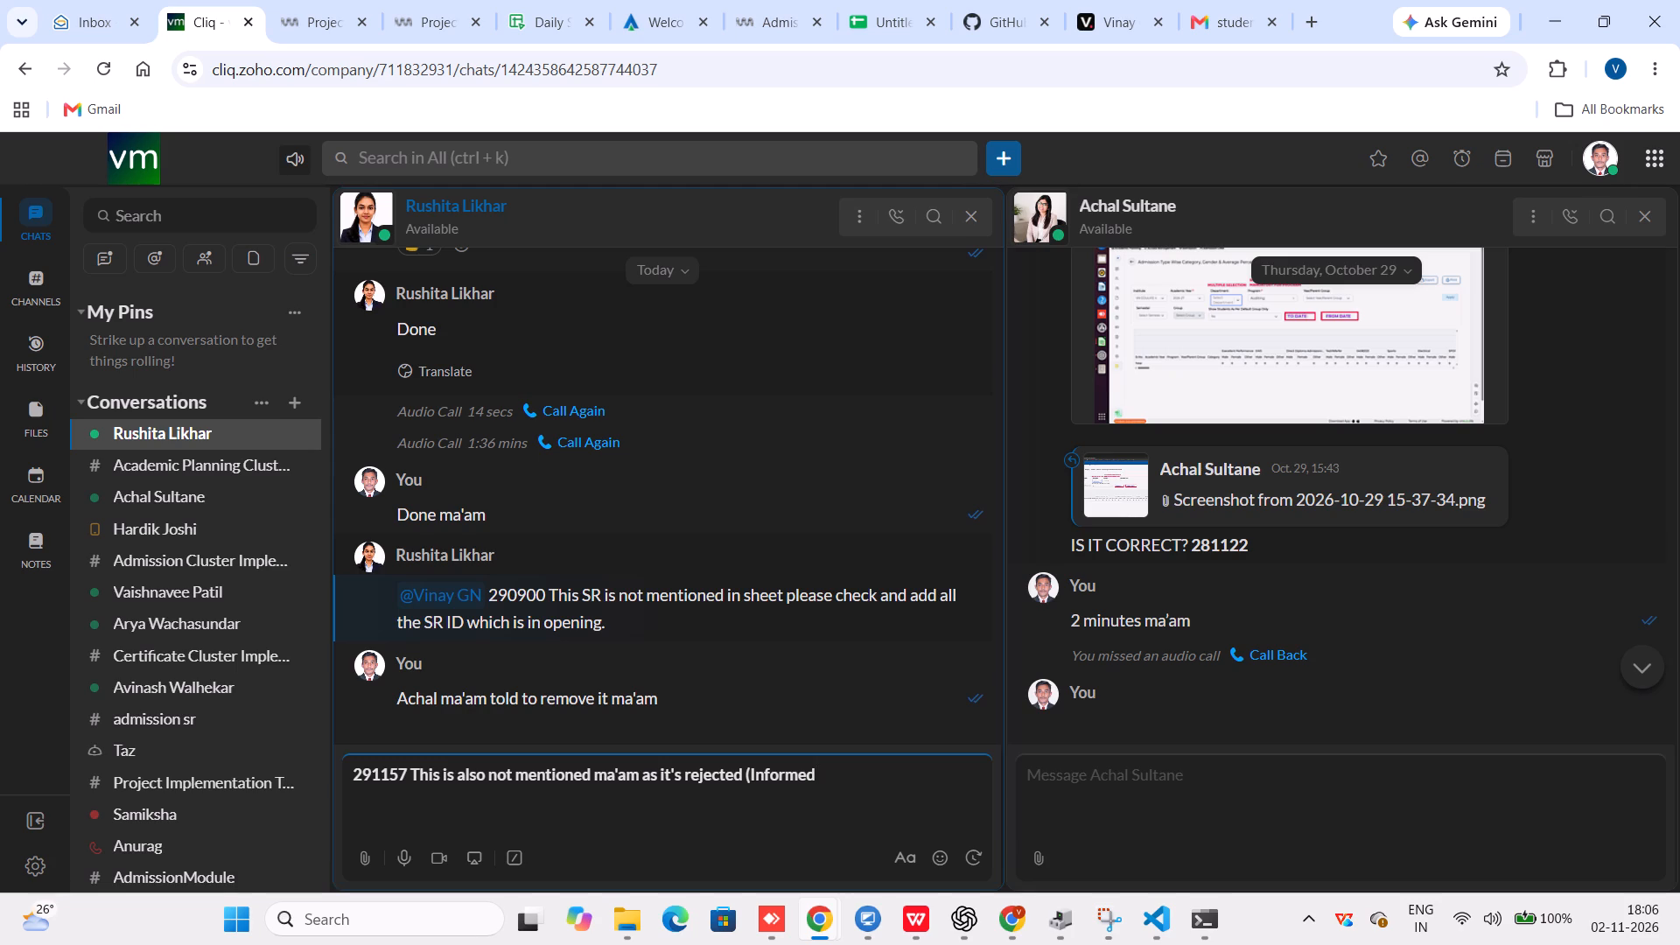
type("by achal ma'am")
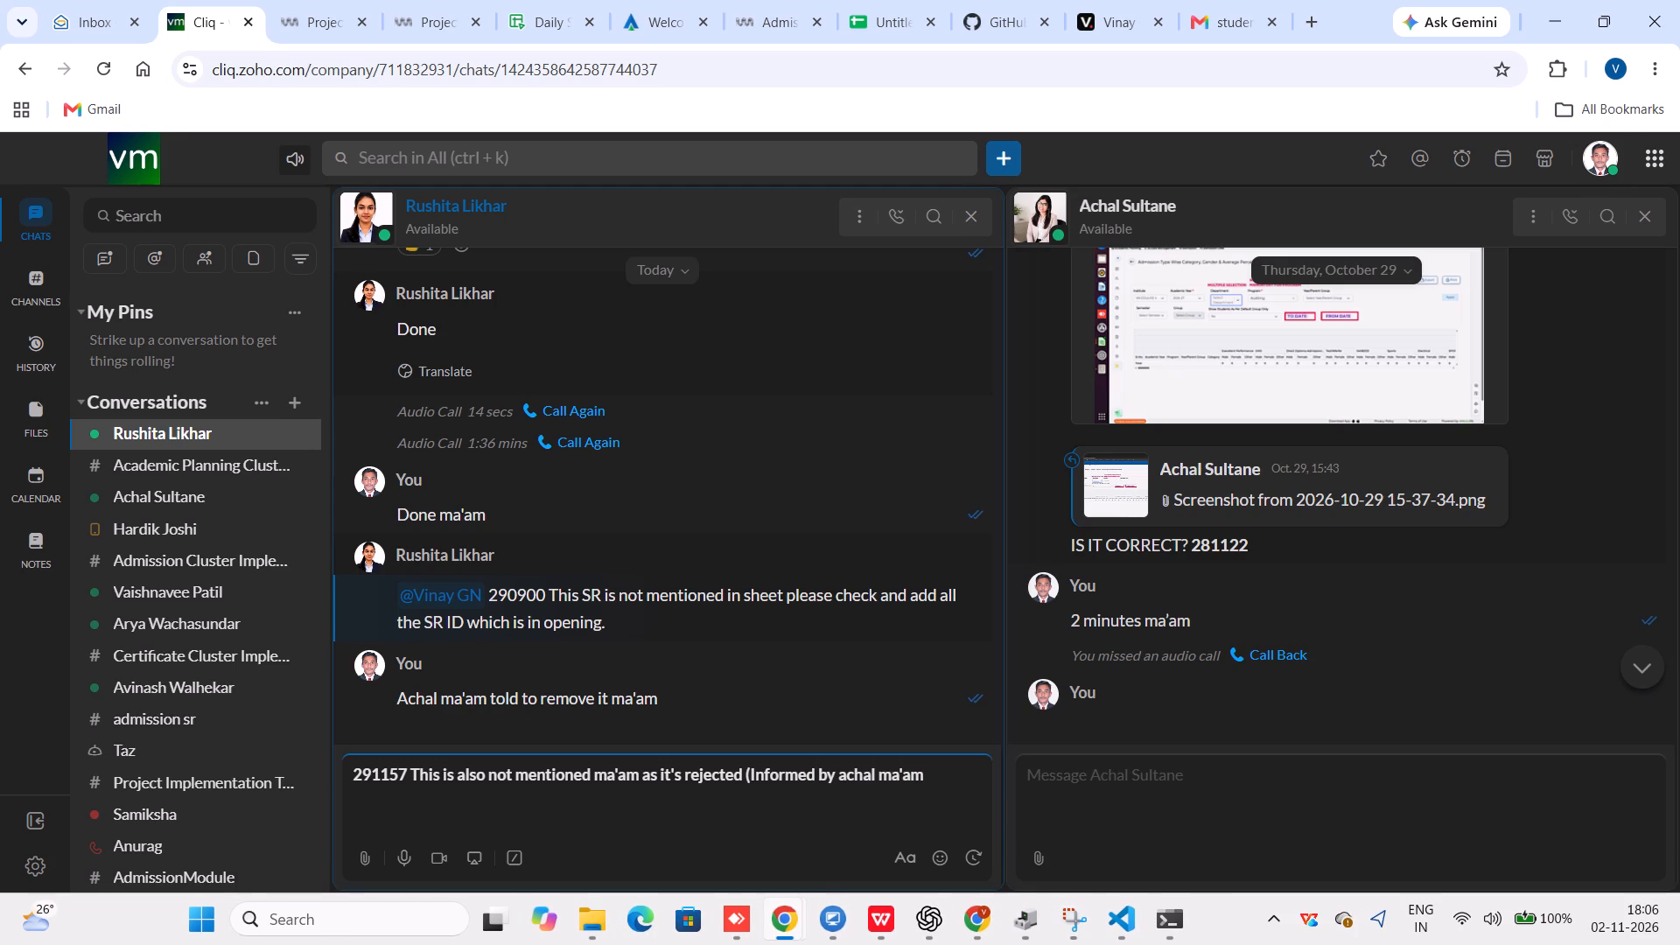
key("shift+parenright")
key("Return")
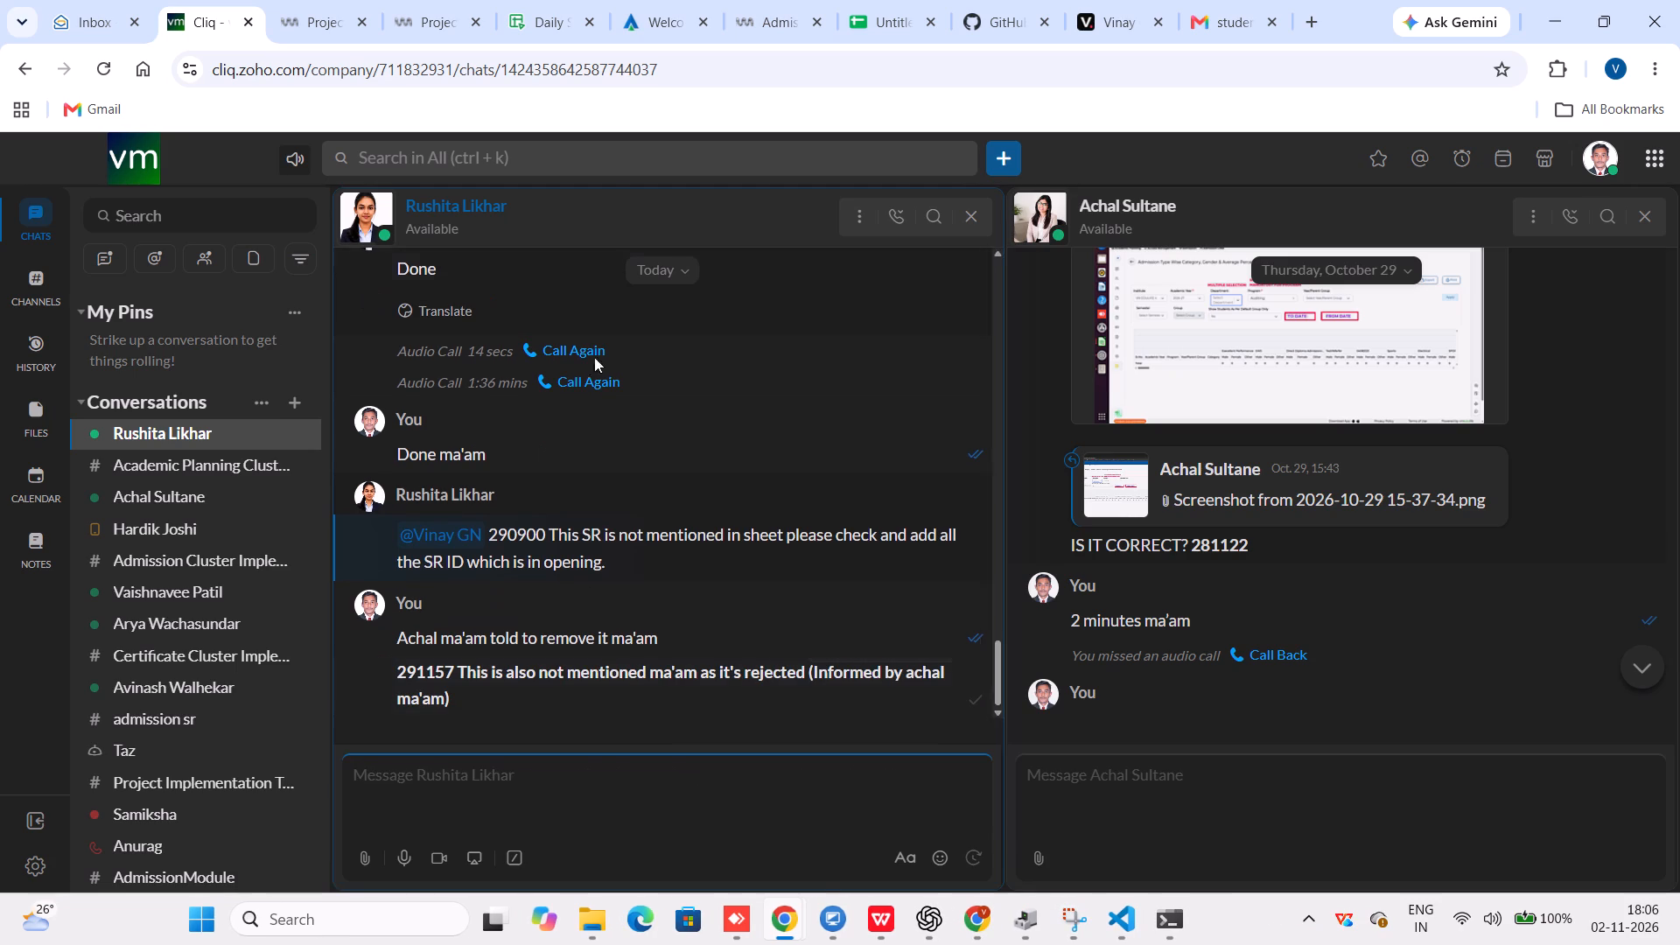
left_click(968, 229)
left_click(393, 0)
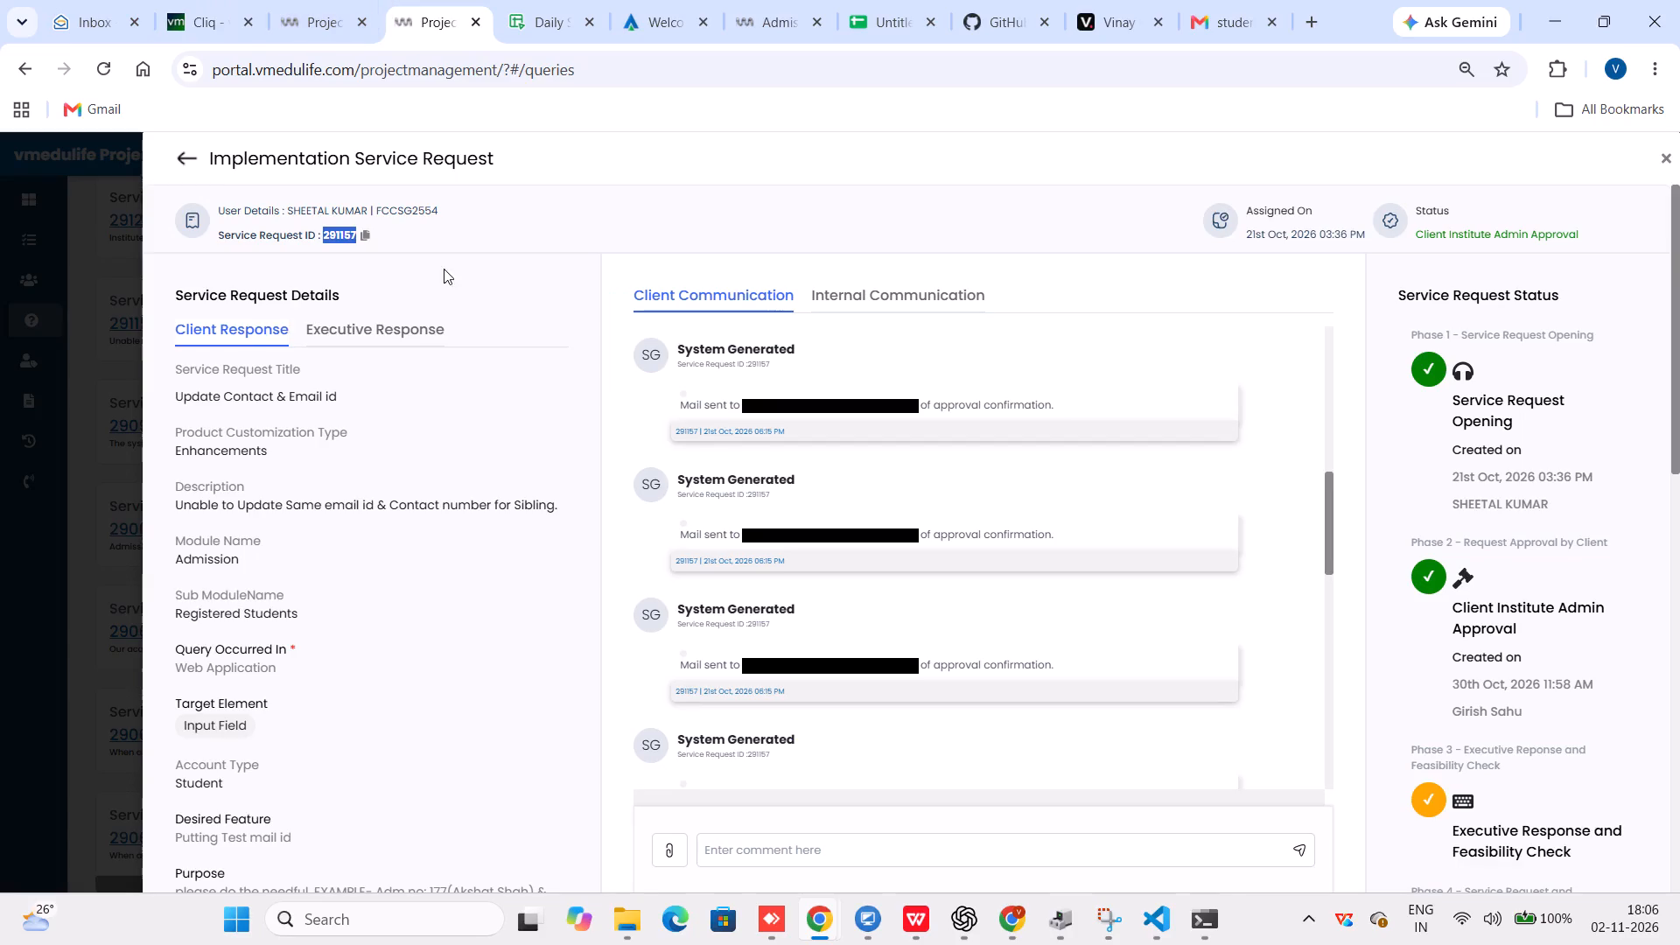
scroll(655, 500, "down", 11)
scroll(773, 543, "down", 6)
scroll(762, 533, "up", 3)
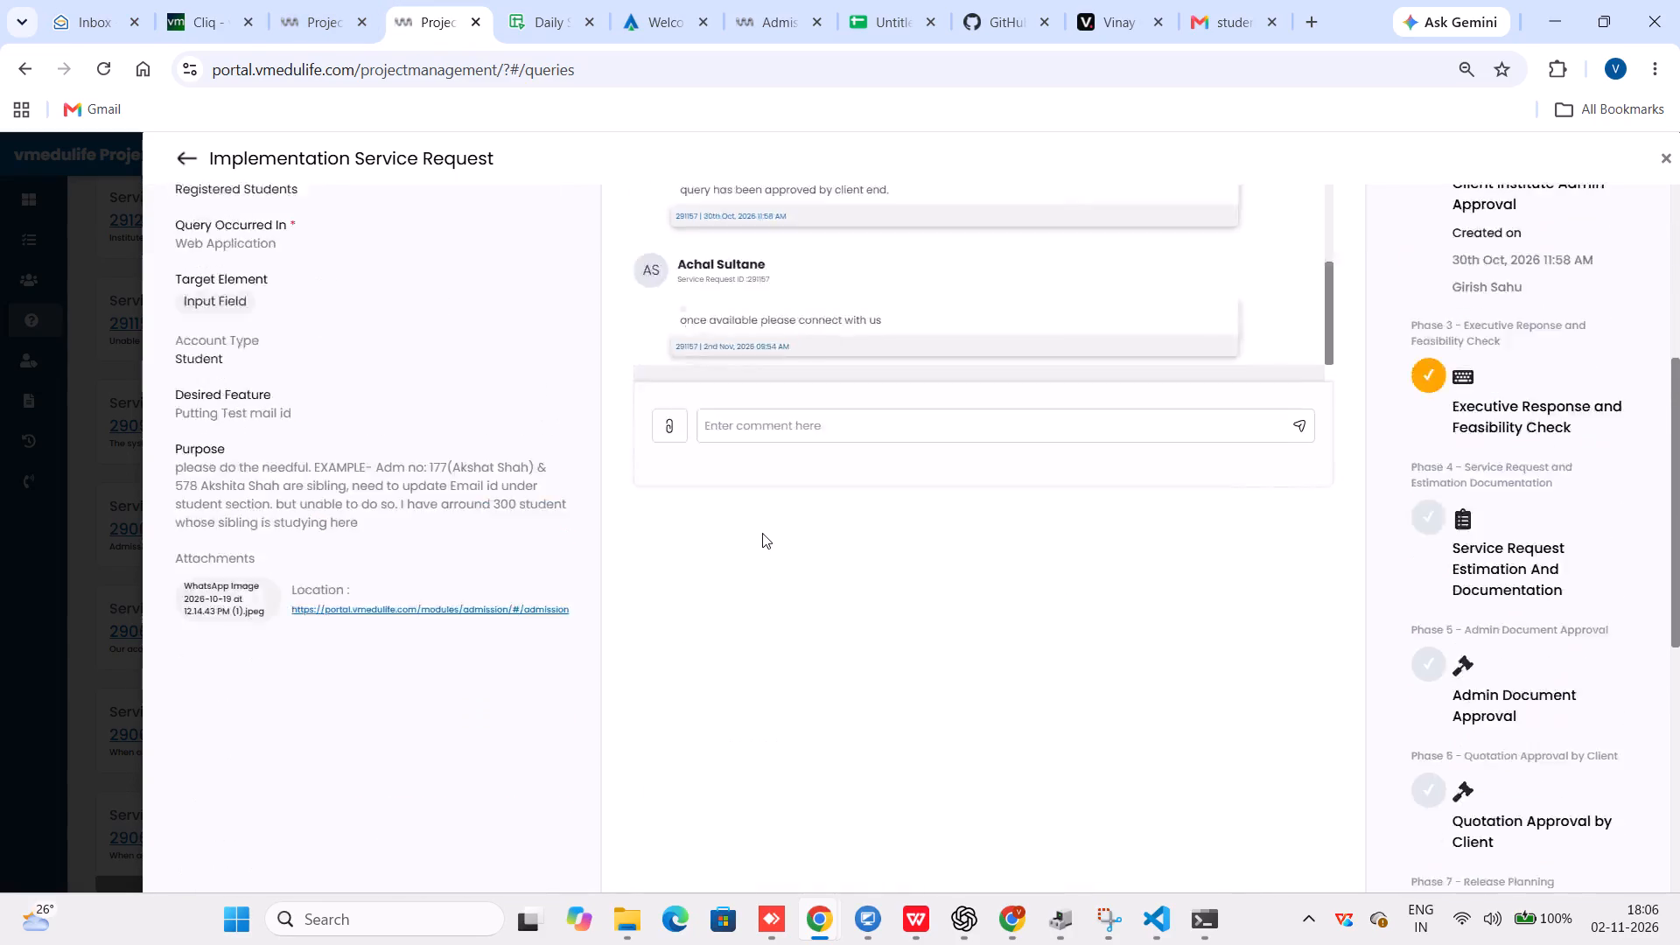
scroll(894, 585, "down", 1)
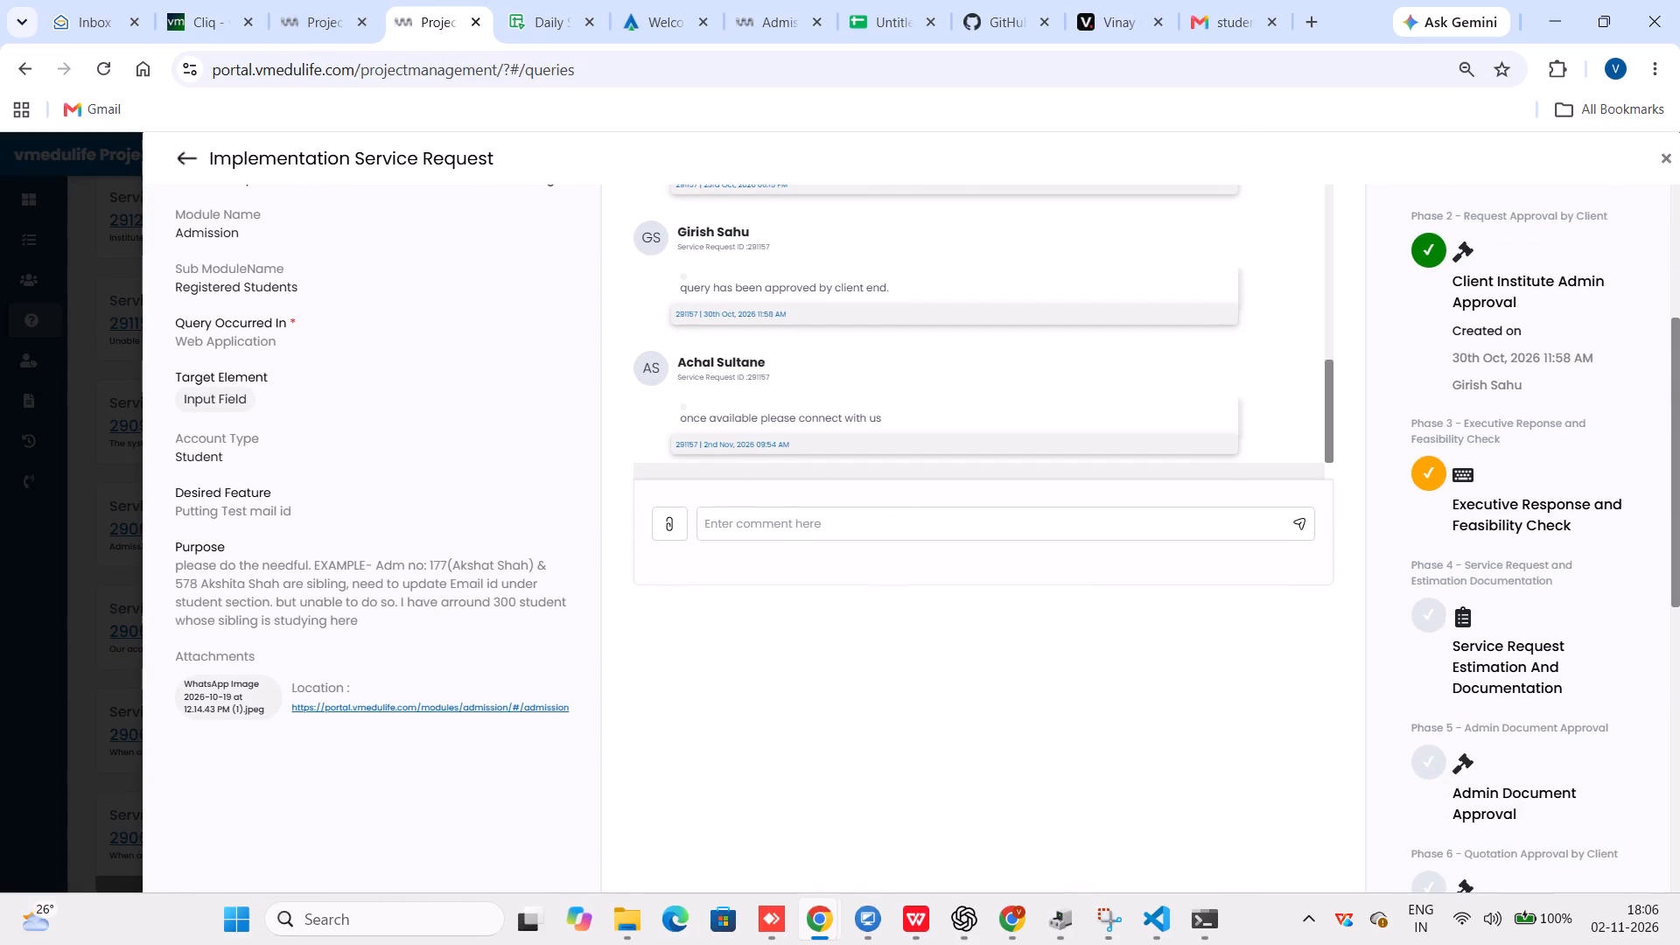
Finish reviewing SR 291157 and look through the earlier Cliq chat with Achal about the SRs.
scroll(883, 531, "up", 5)
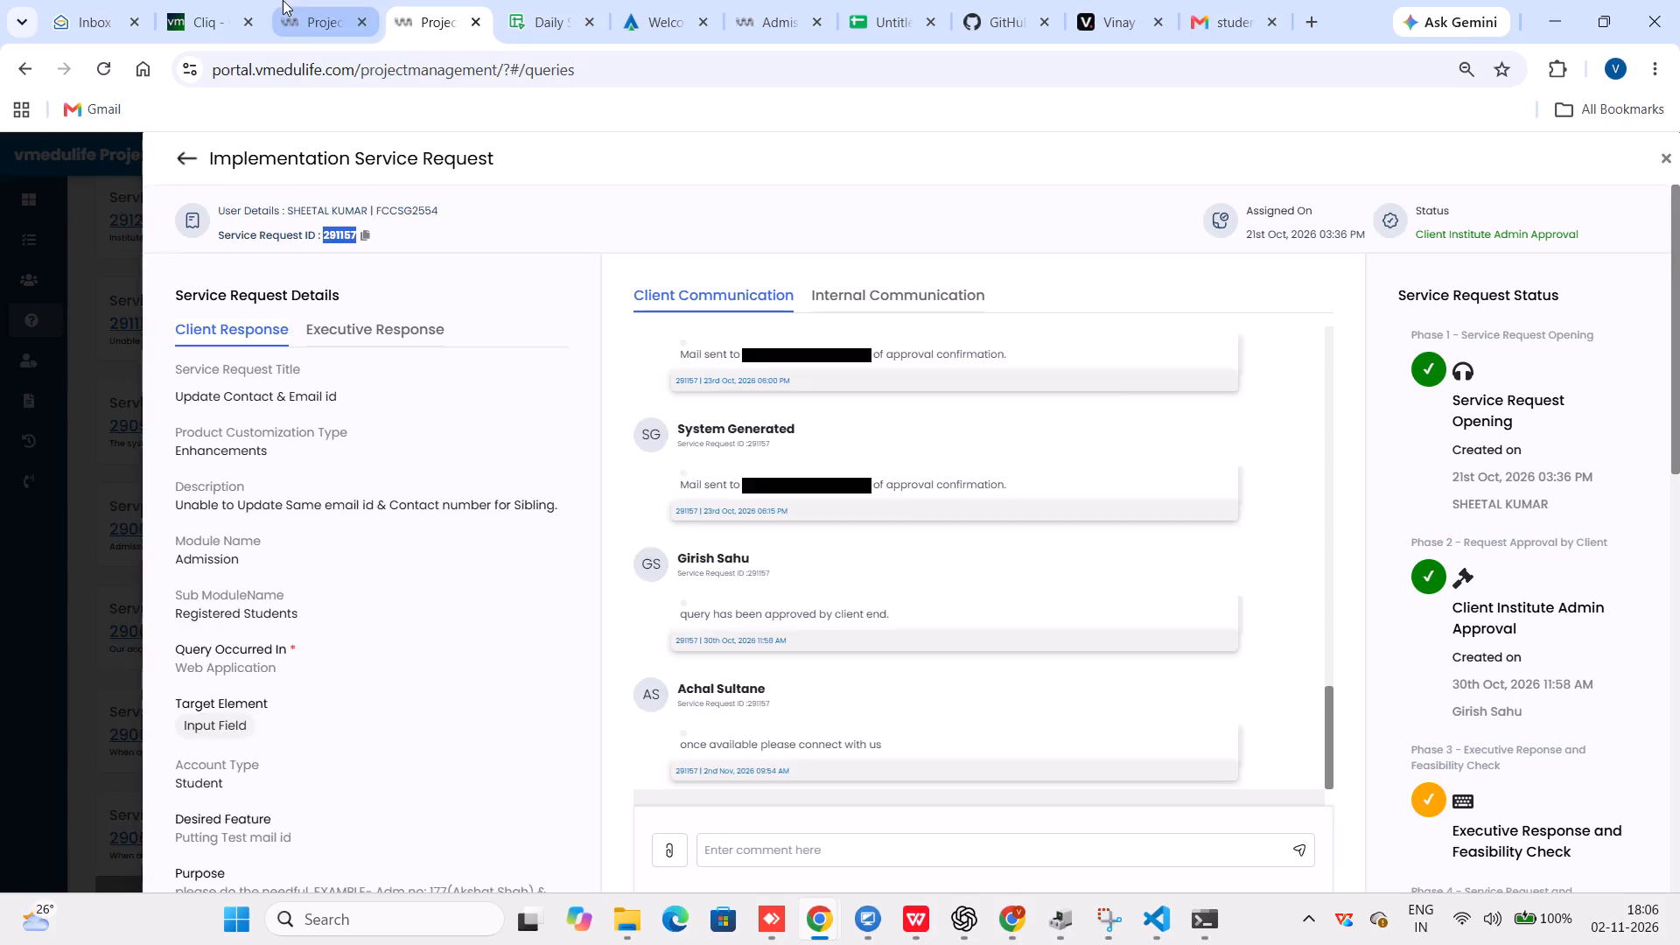
left_click(283, 0)
left_click(191, 0)
scroll(717, 711, "down", 6)
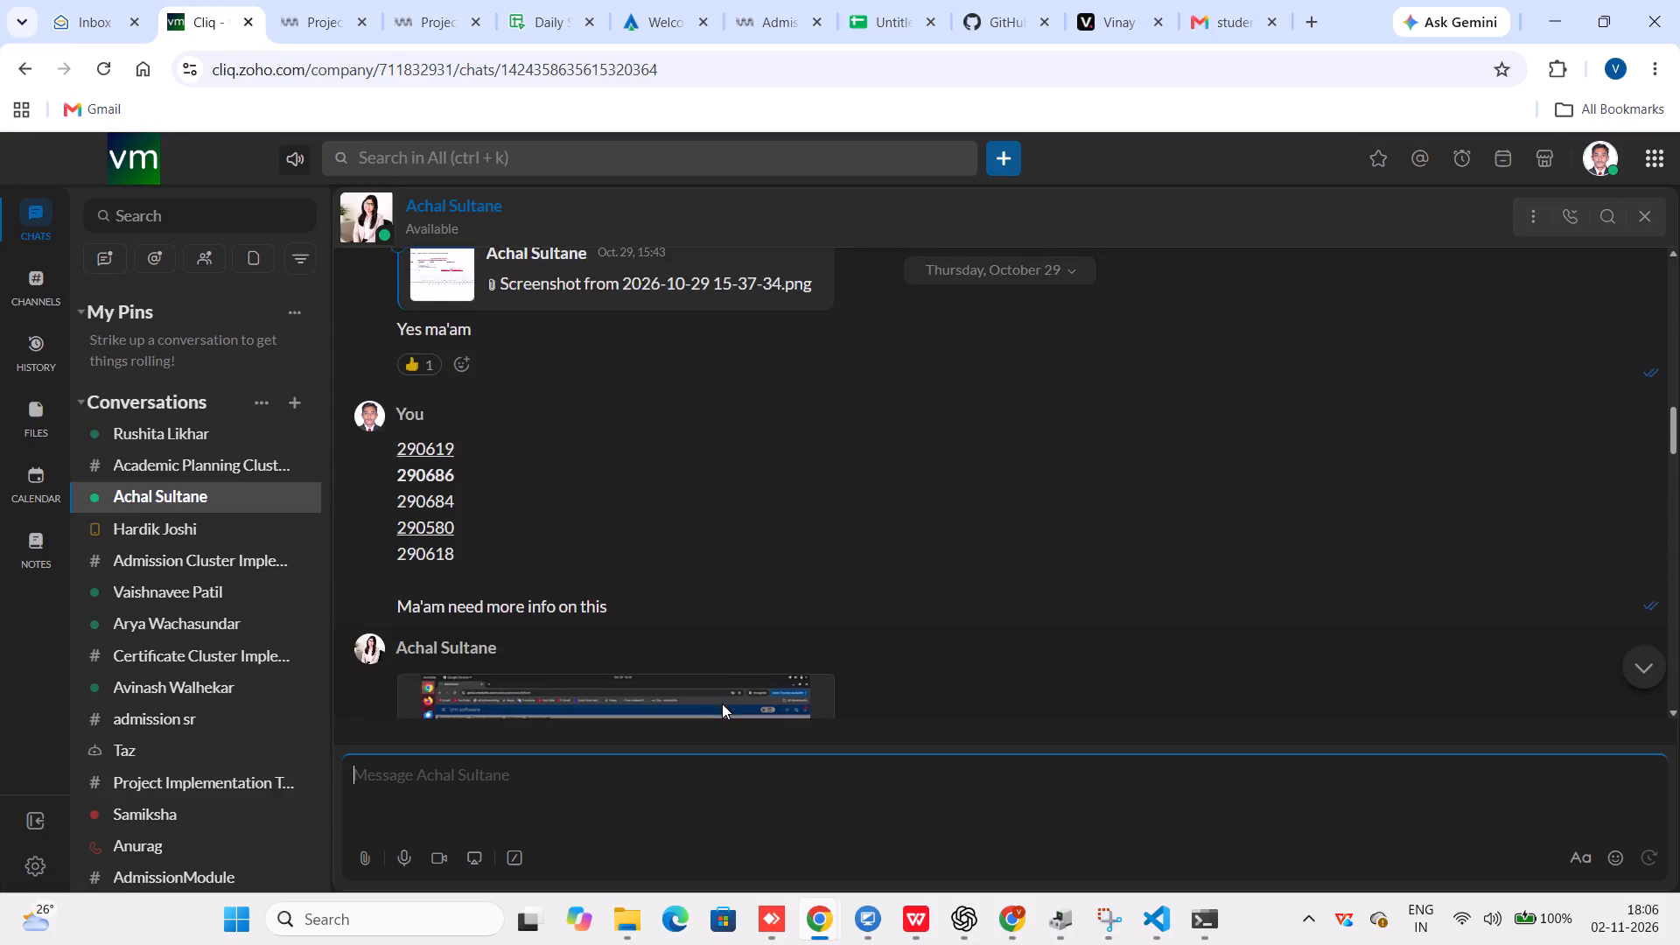
scroll(722, 703, "down", 5)
scroll(816, 656, "down", 5)
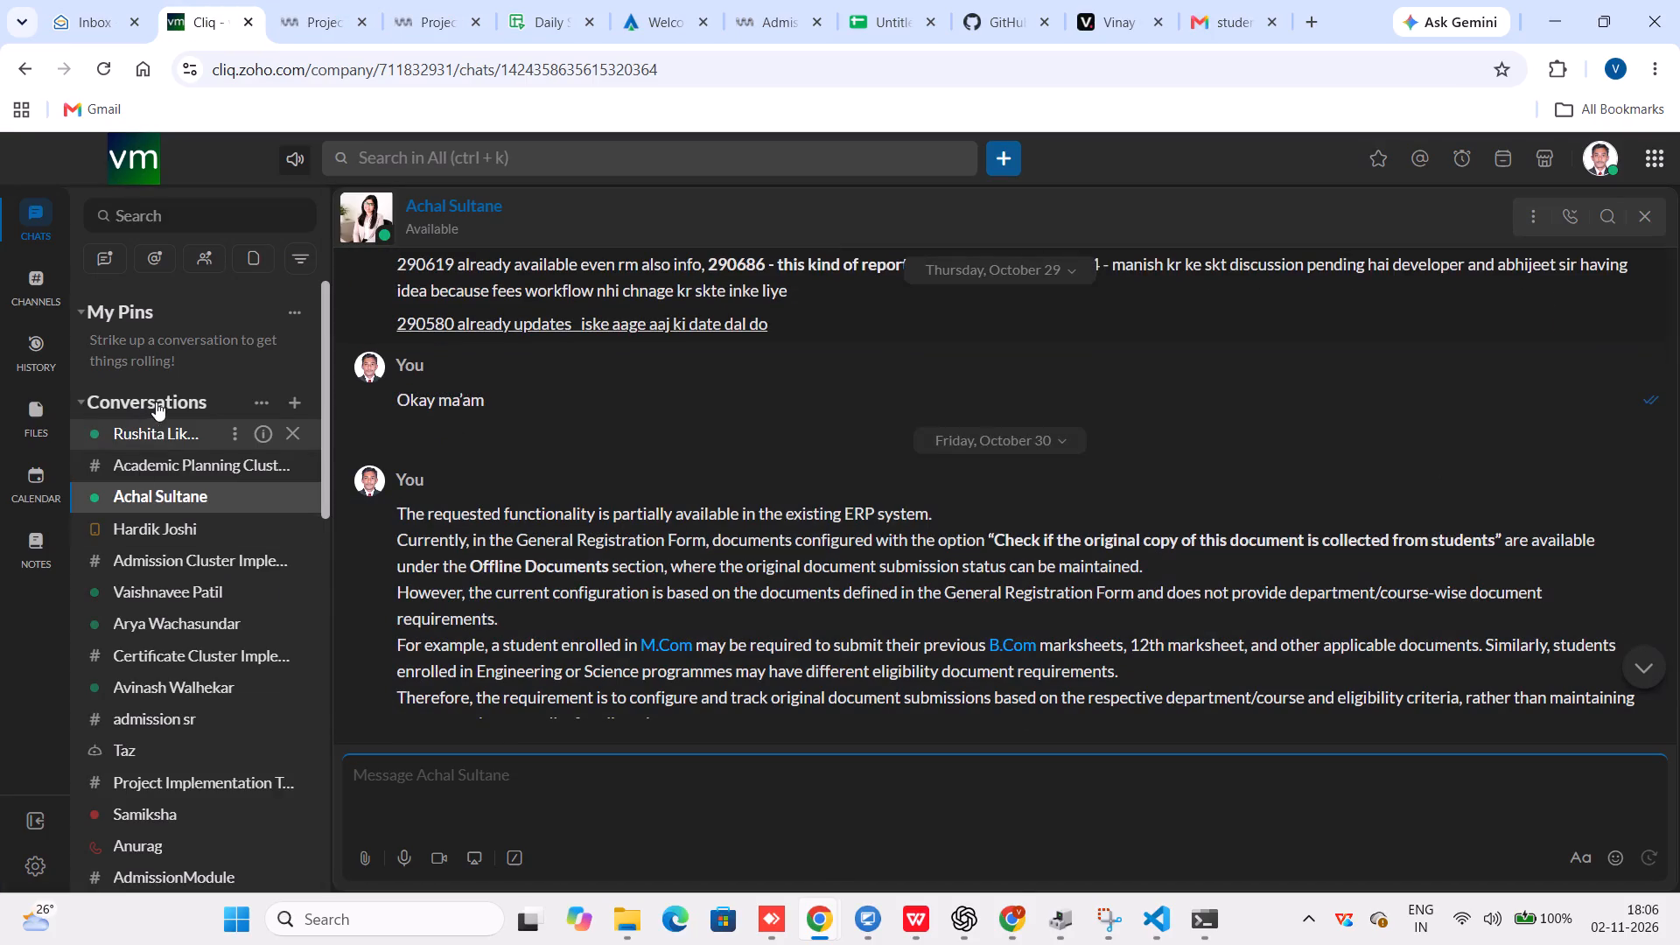
Edit the 291157 message sent to Rushita, replacing "rejected" with "not possible", save it and close Achal's chat.
left_click(163, 435)
scroll(793, 649, "down", 9)
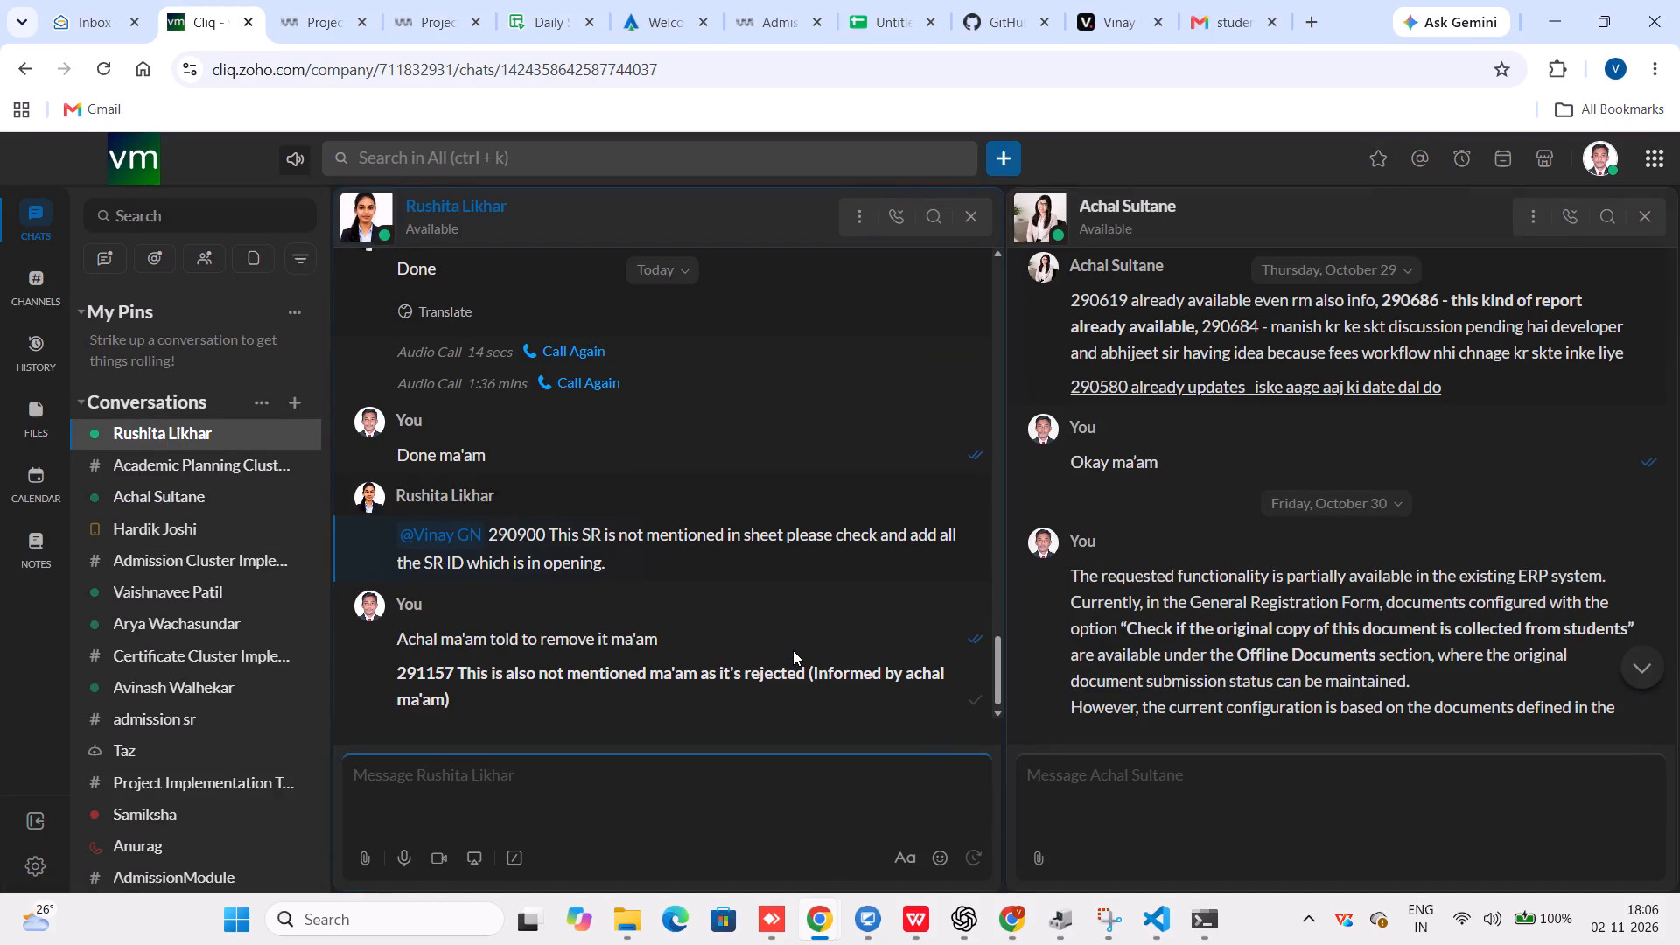
left_click(965, 658)
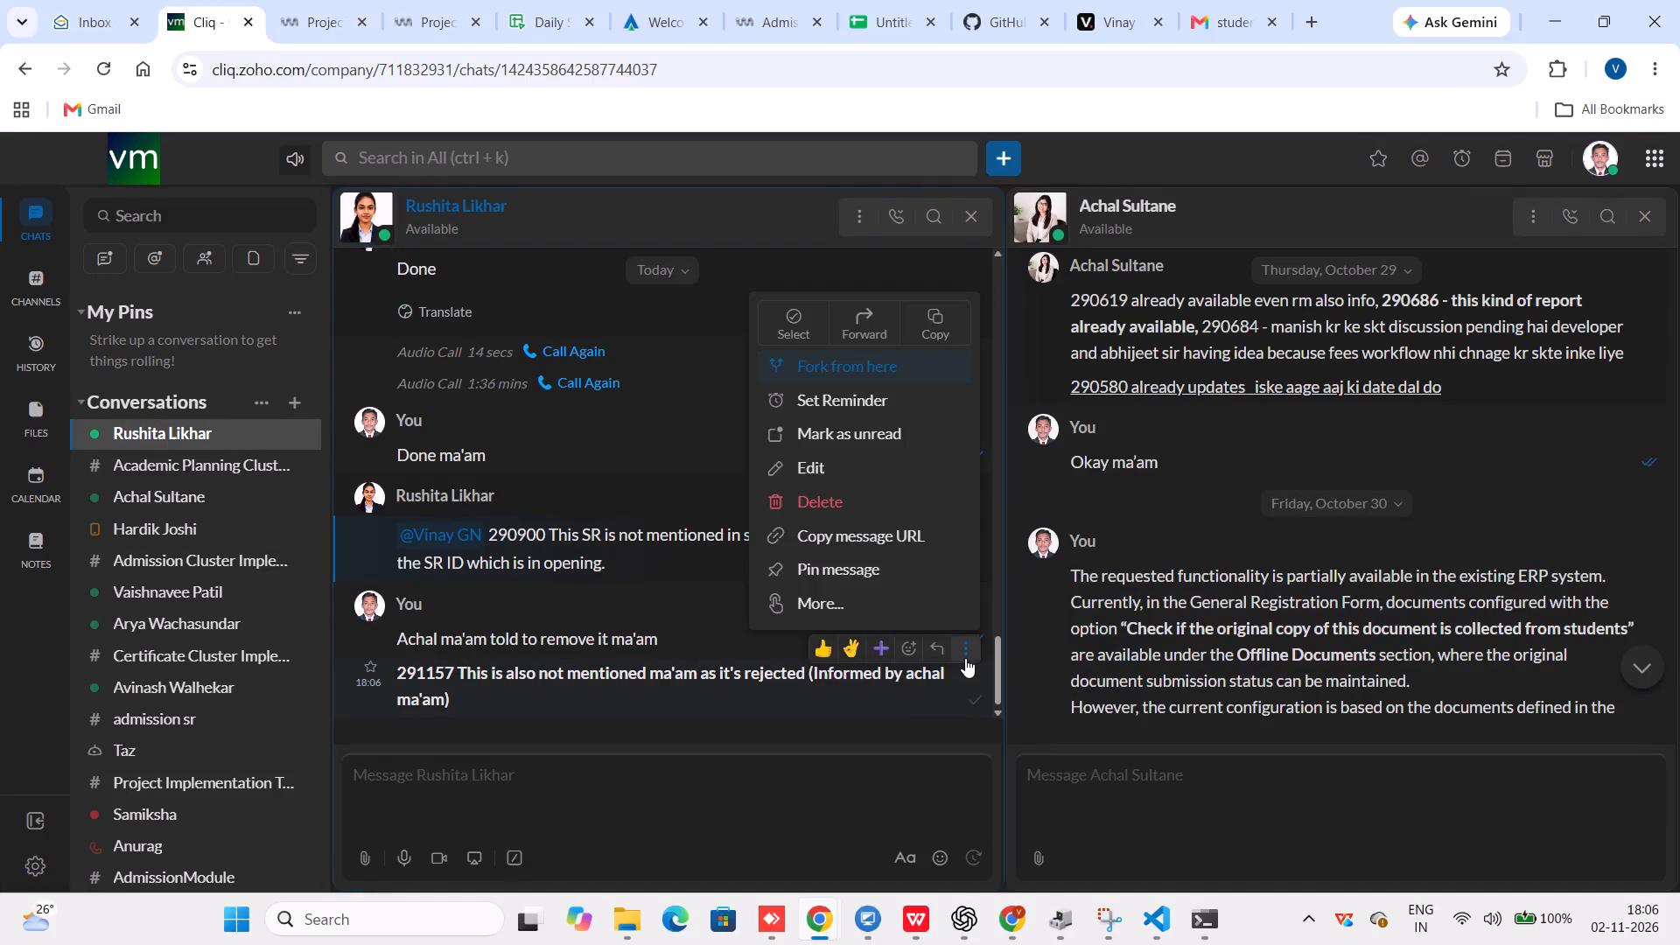
left_click(818, 467)
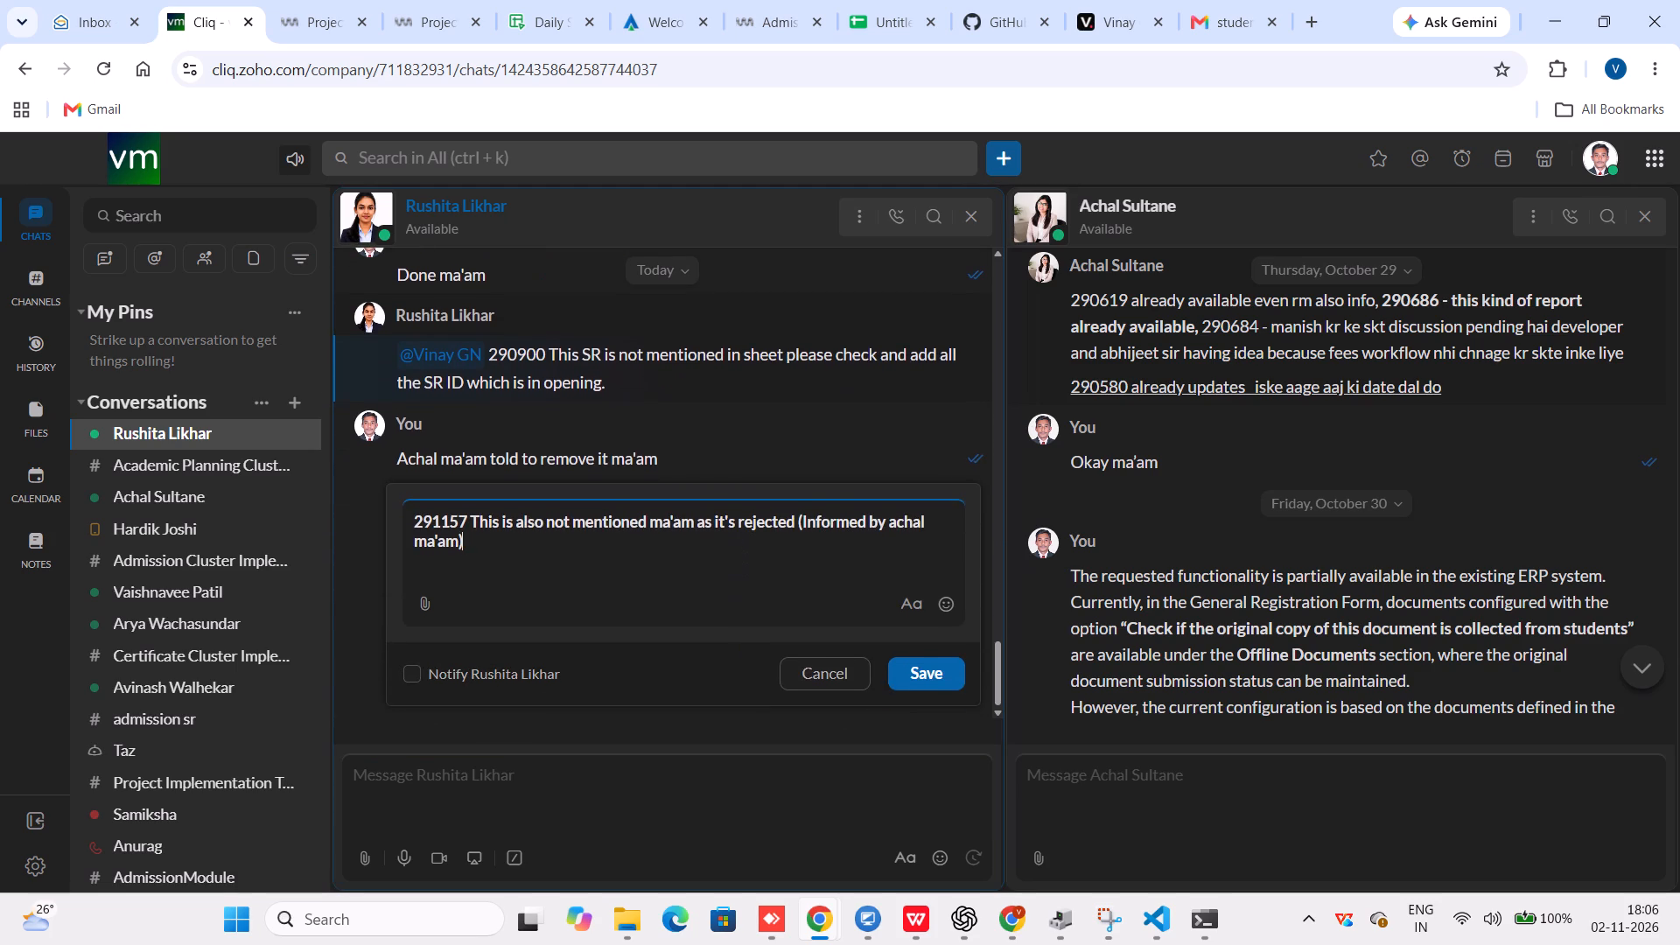
left_click_drag(738, 522, 793, 526)
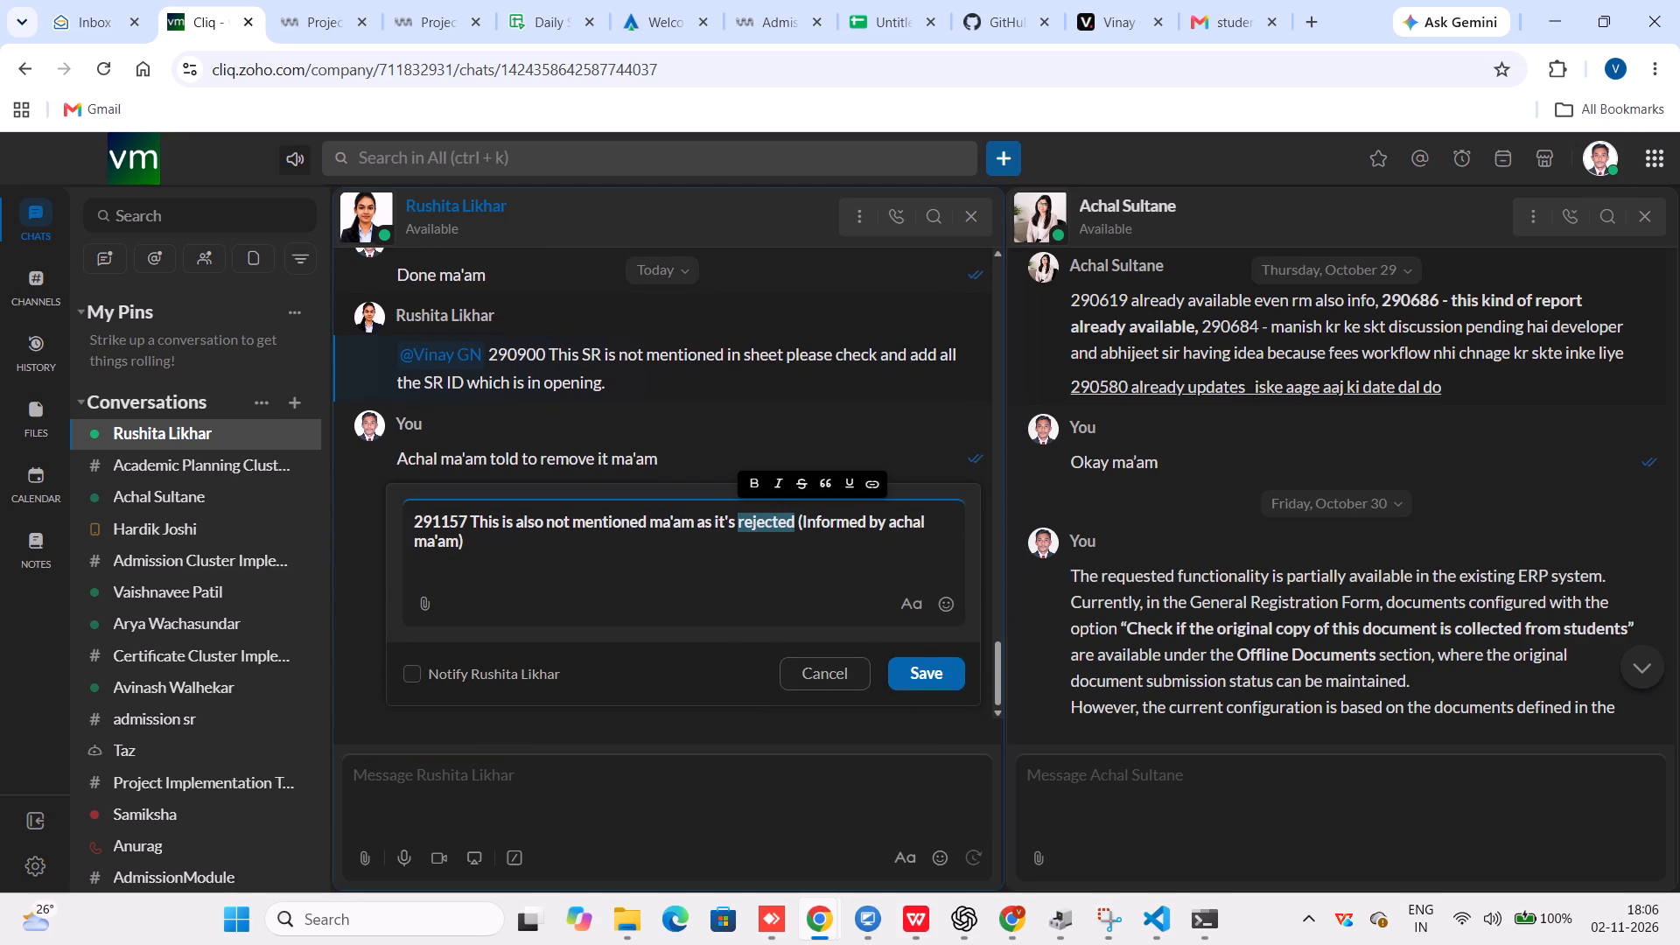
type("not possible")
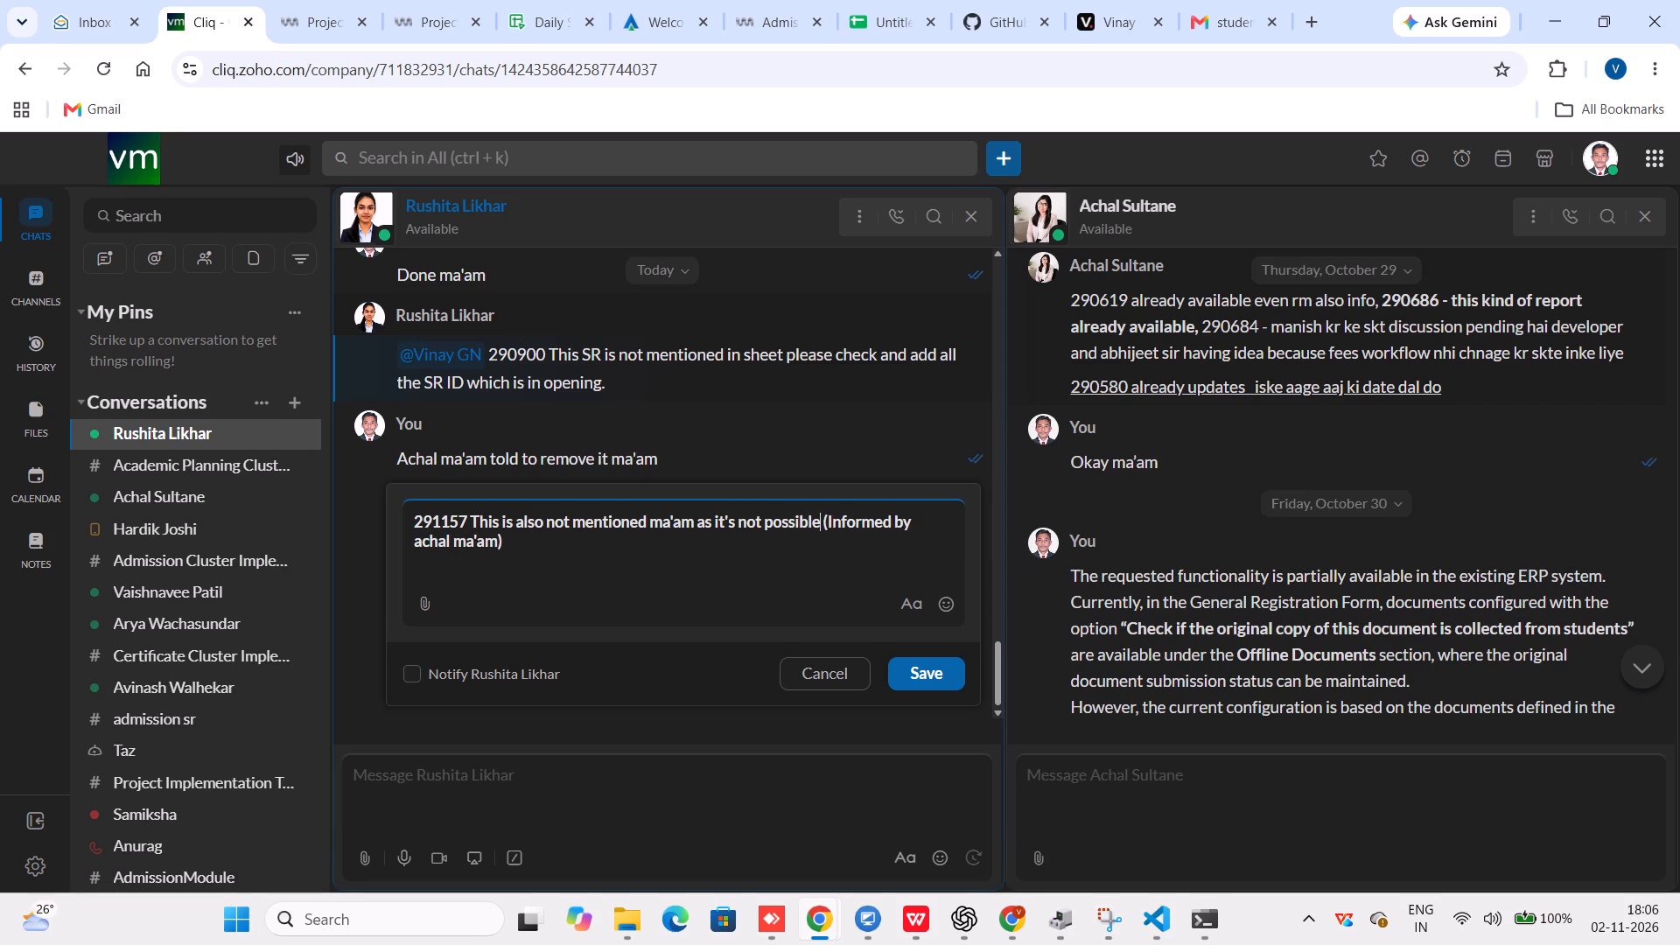
left_click(932, 680)
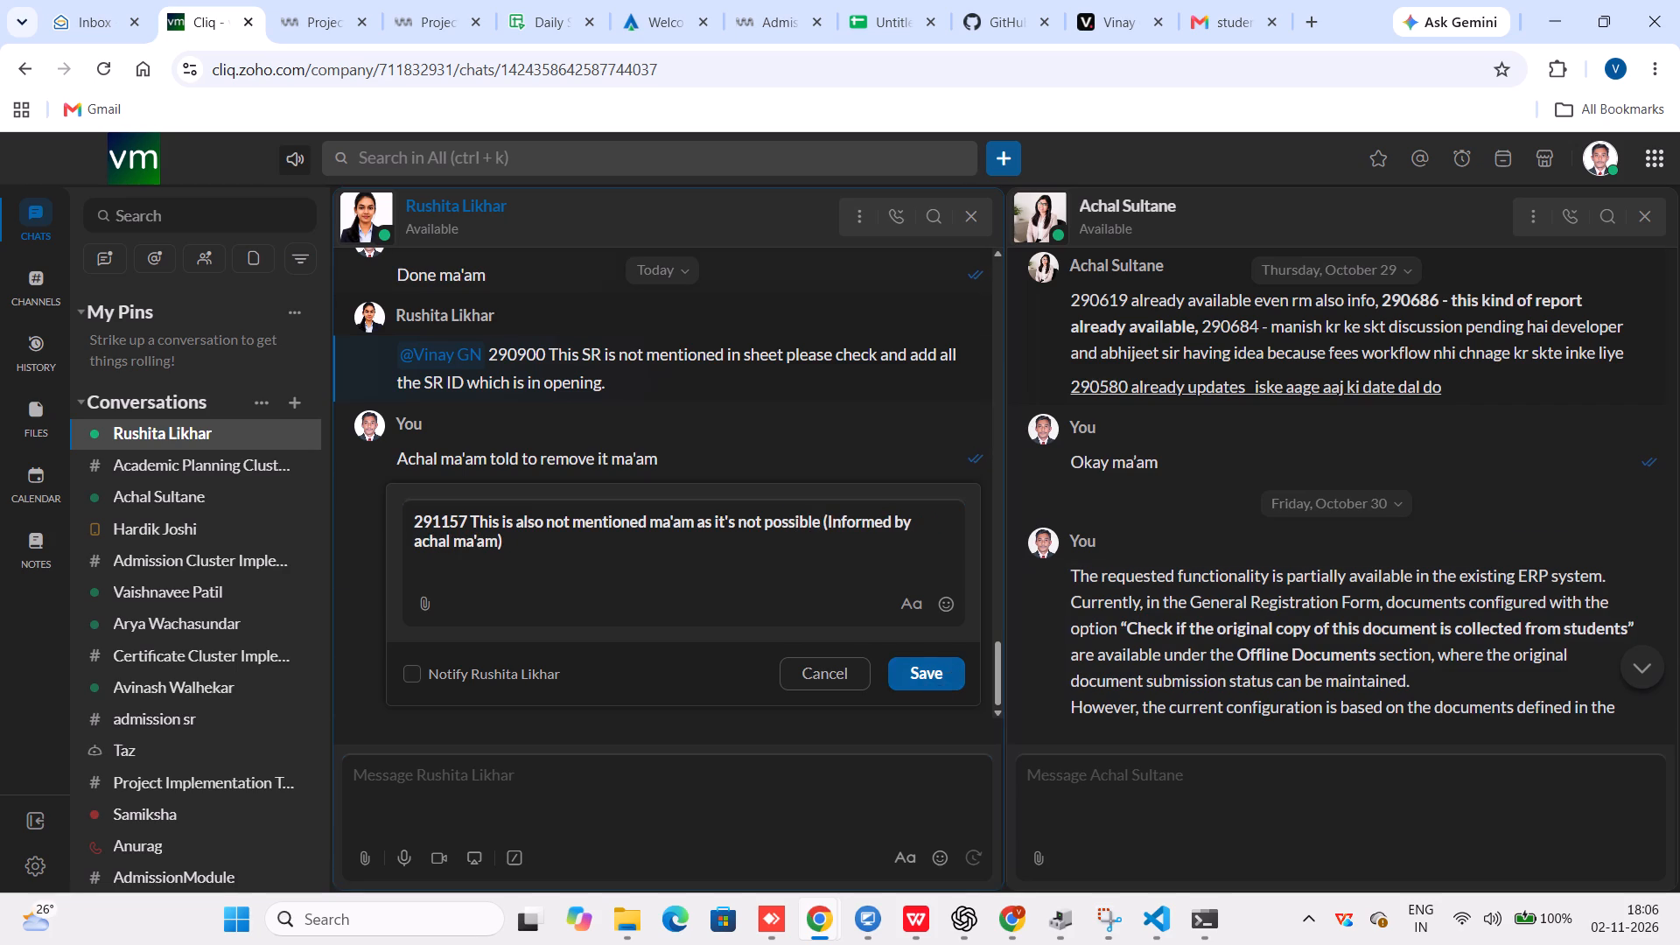
scroll(888, 628, "down", 5)
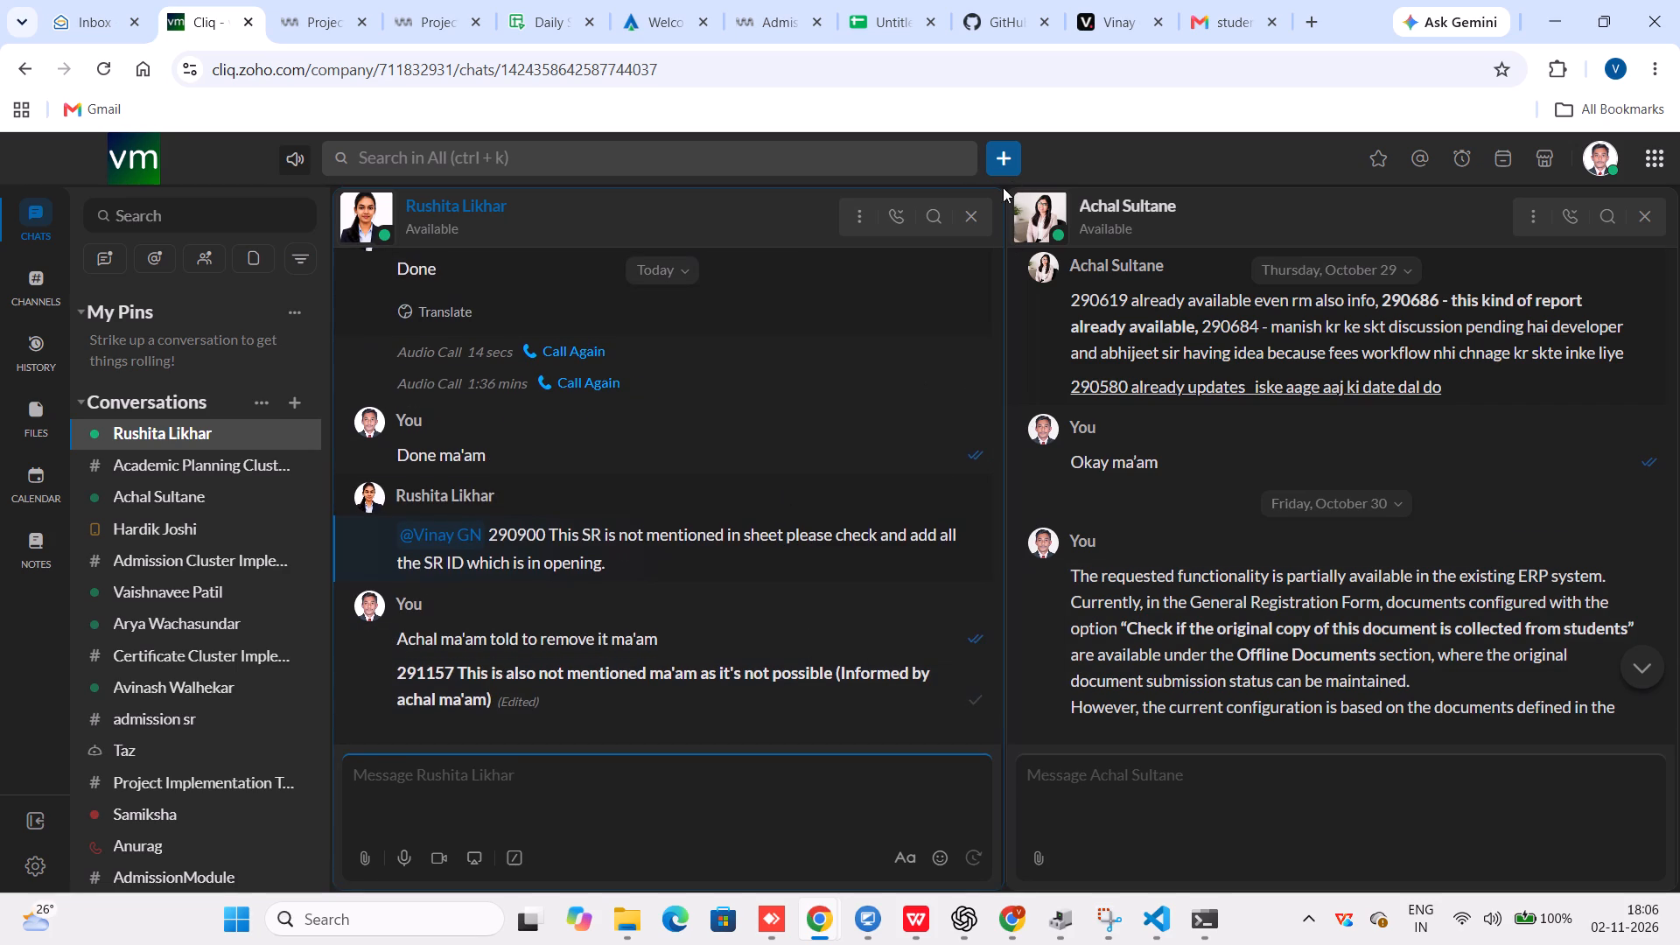
left_click(1641, 224)
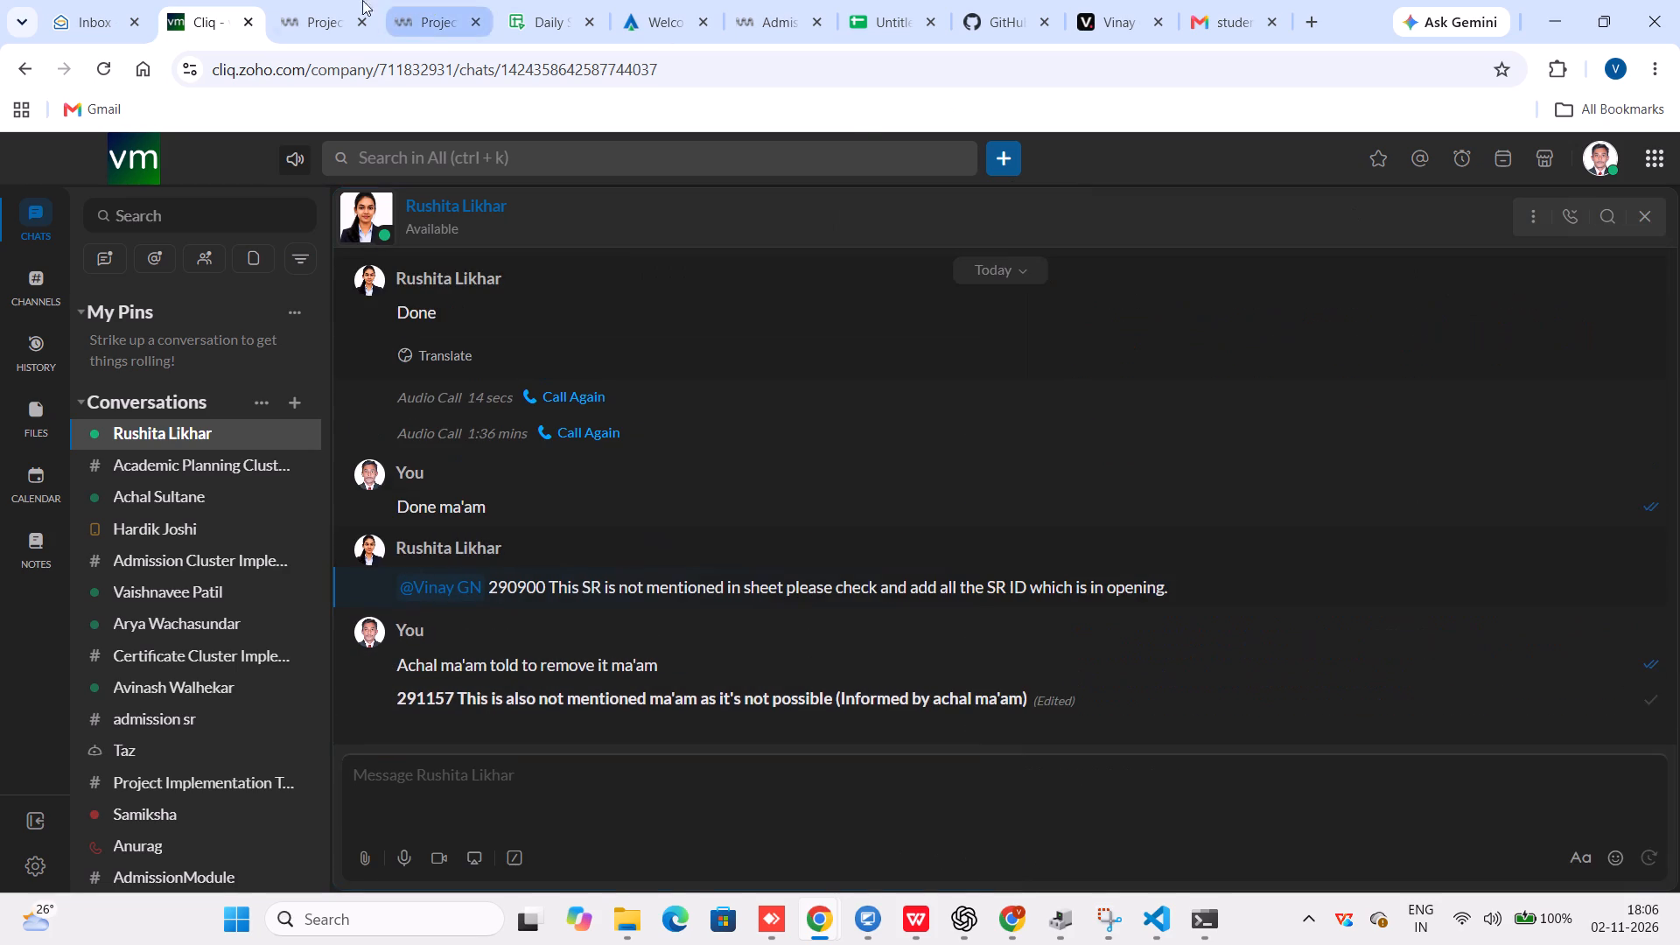
left_click(351, 0)
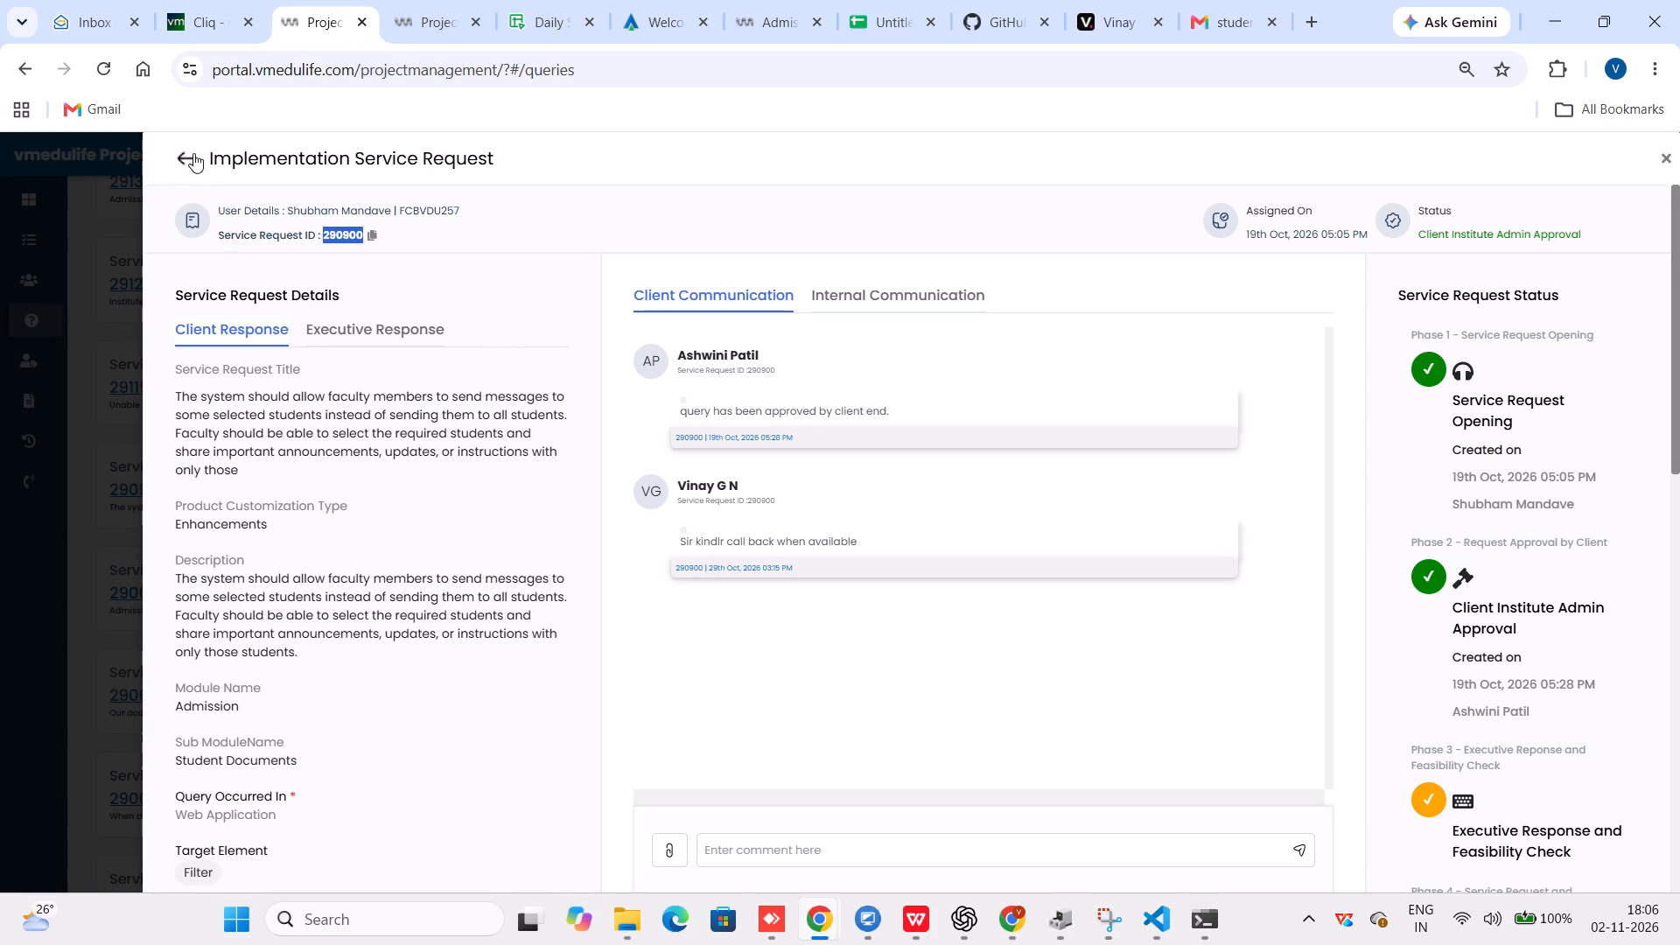
left_click(193, 153)
scroll(353, 629, "down", 3)
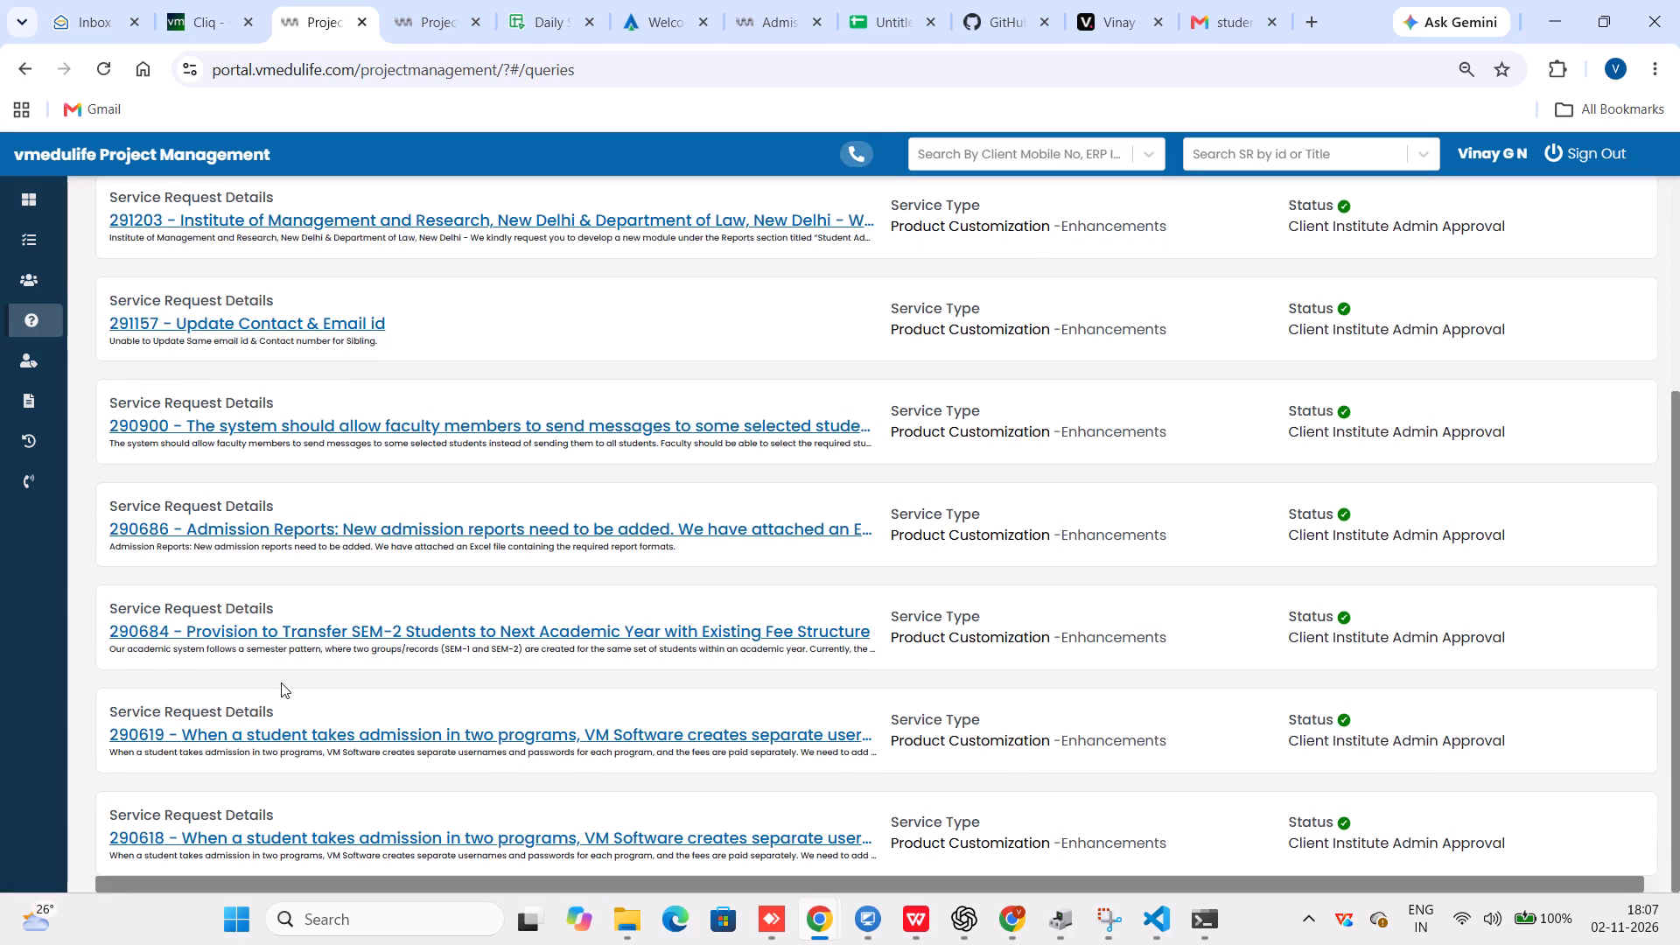
left_click(281, 633)
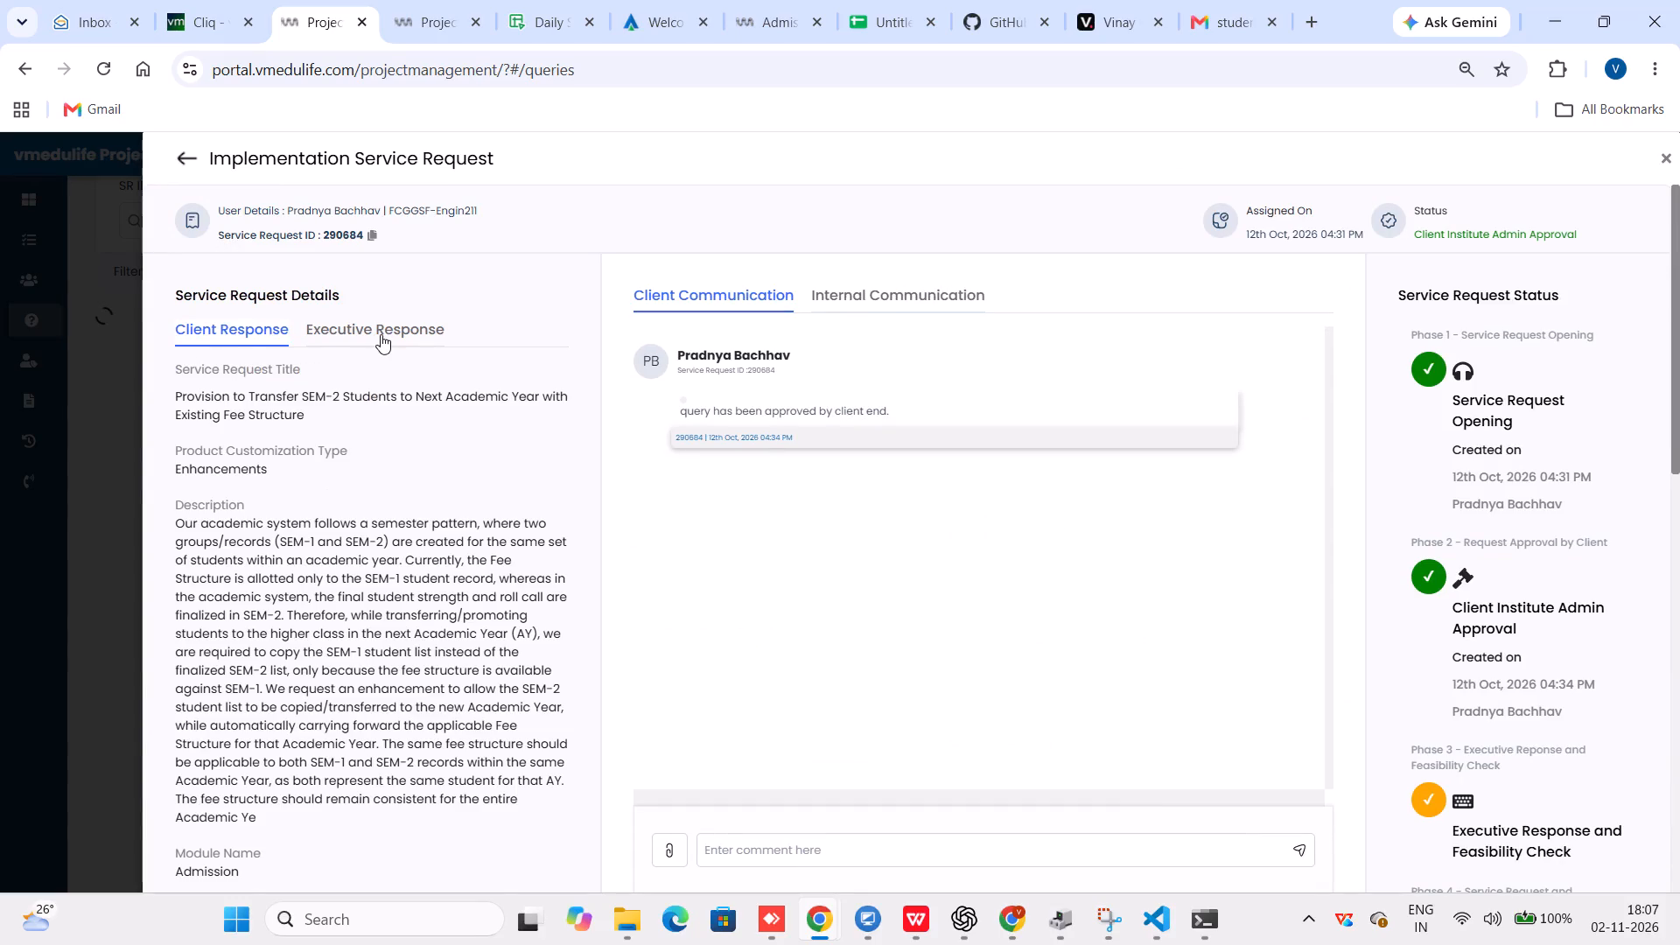
left_click(409, 0)
left_click(510, 0)
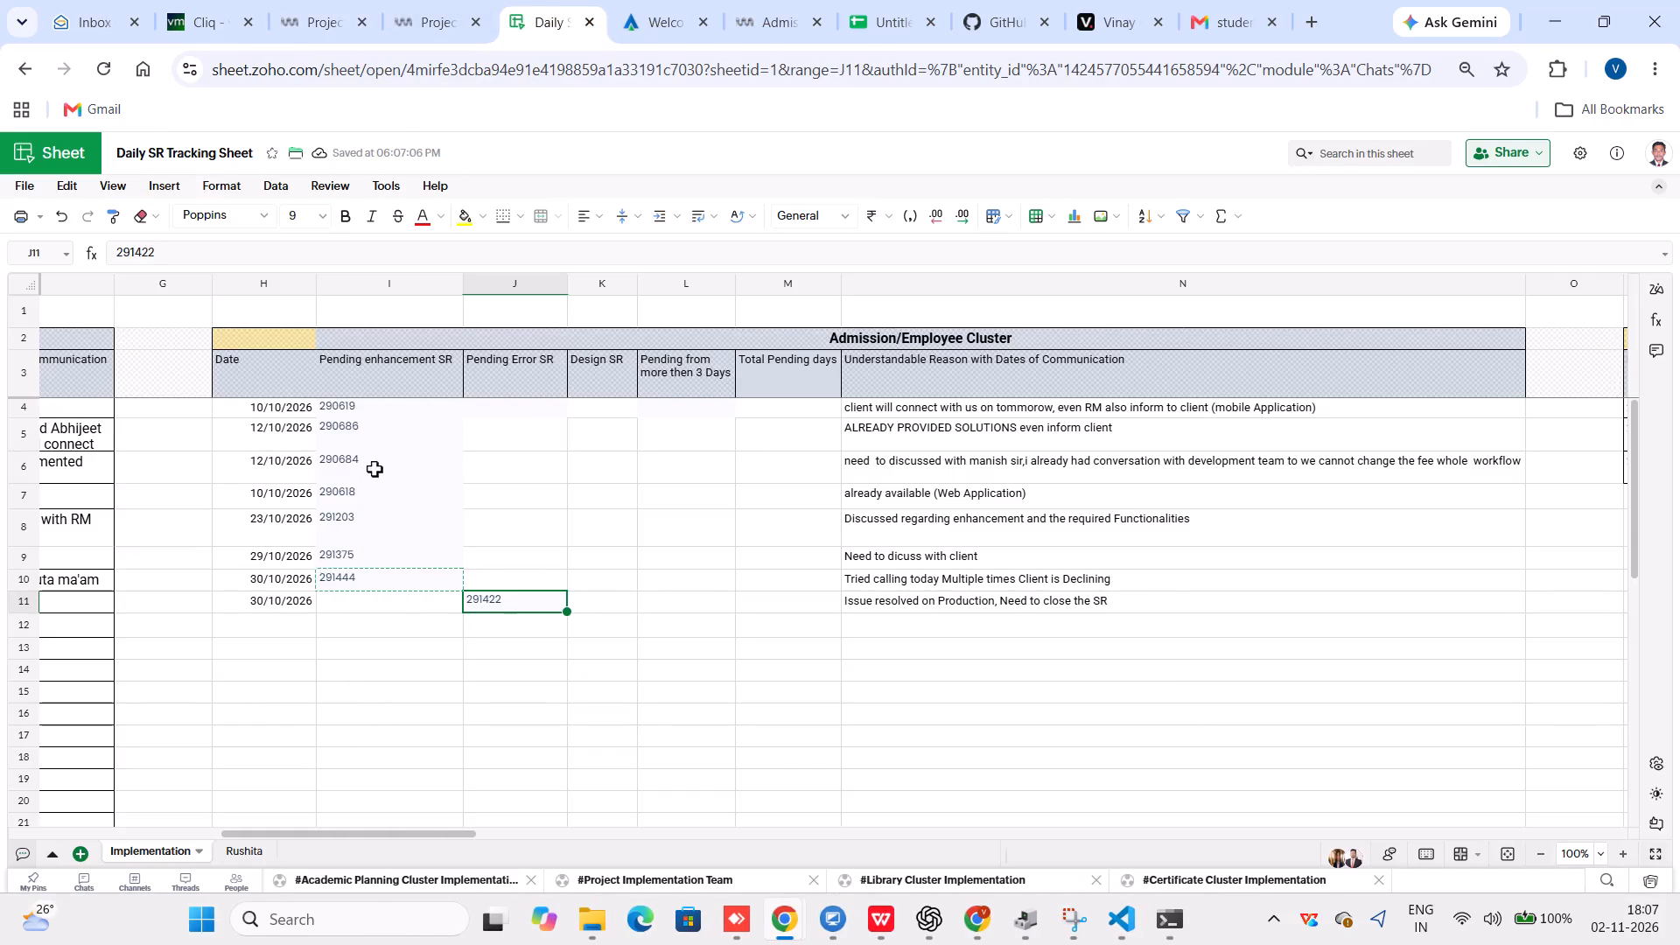
left_click(356, 560)
left_click(304, 0)
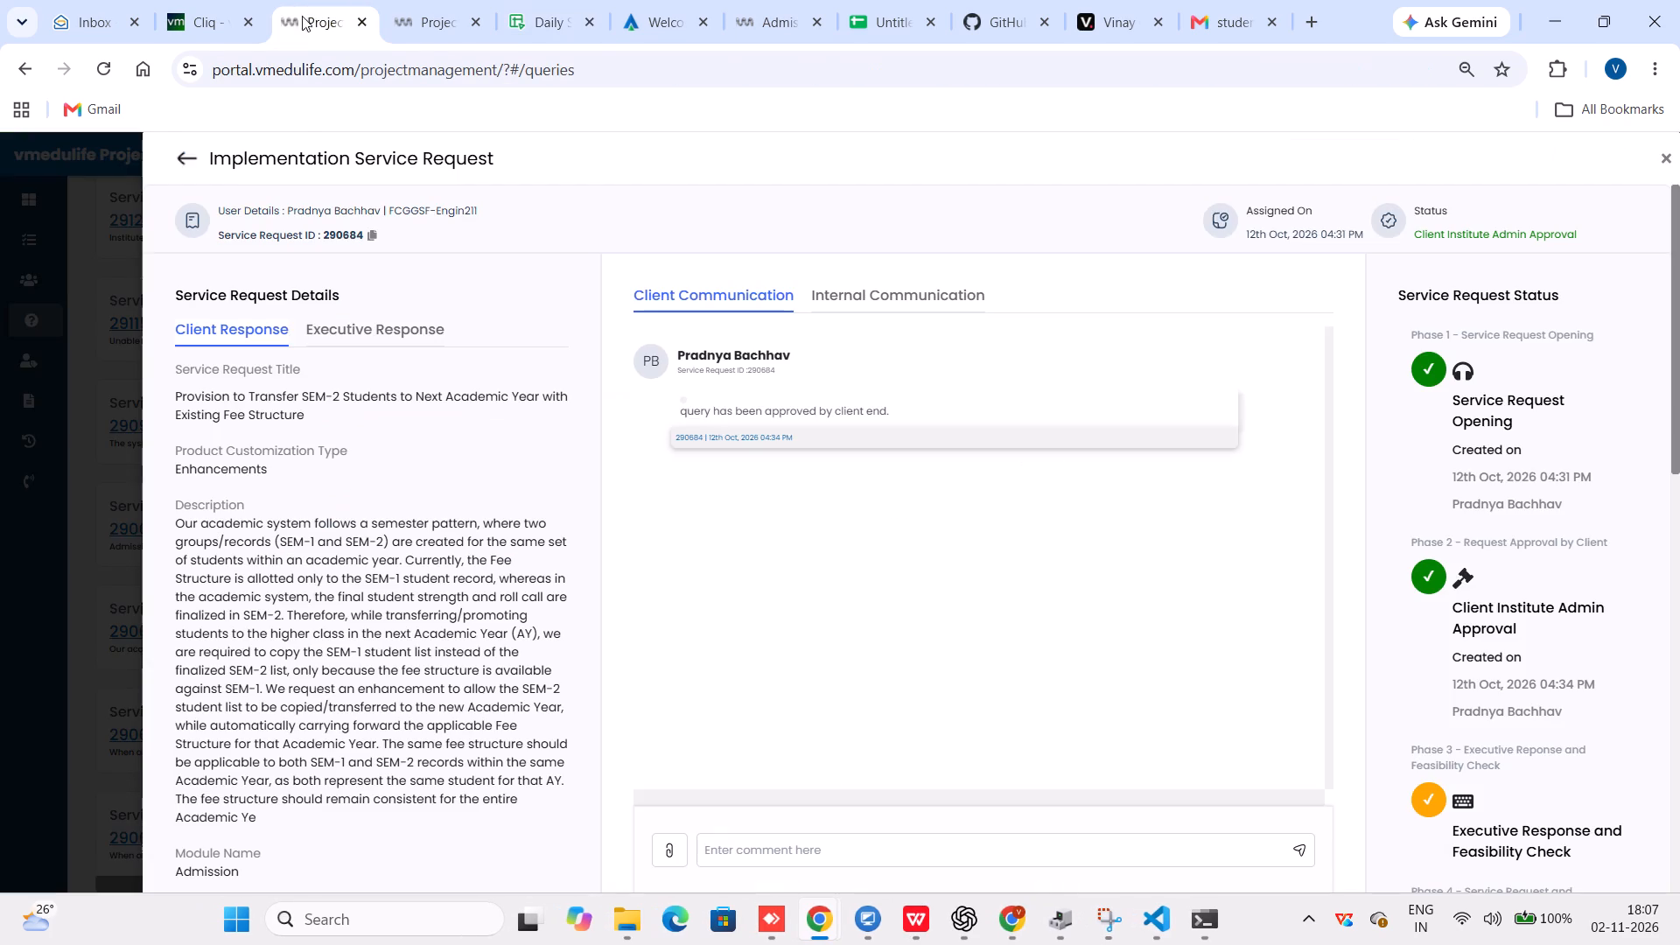
left_click(178, 0)
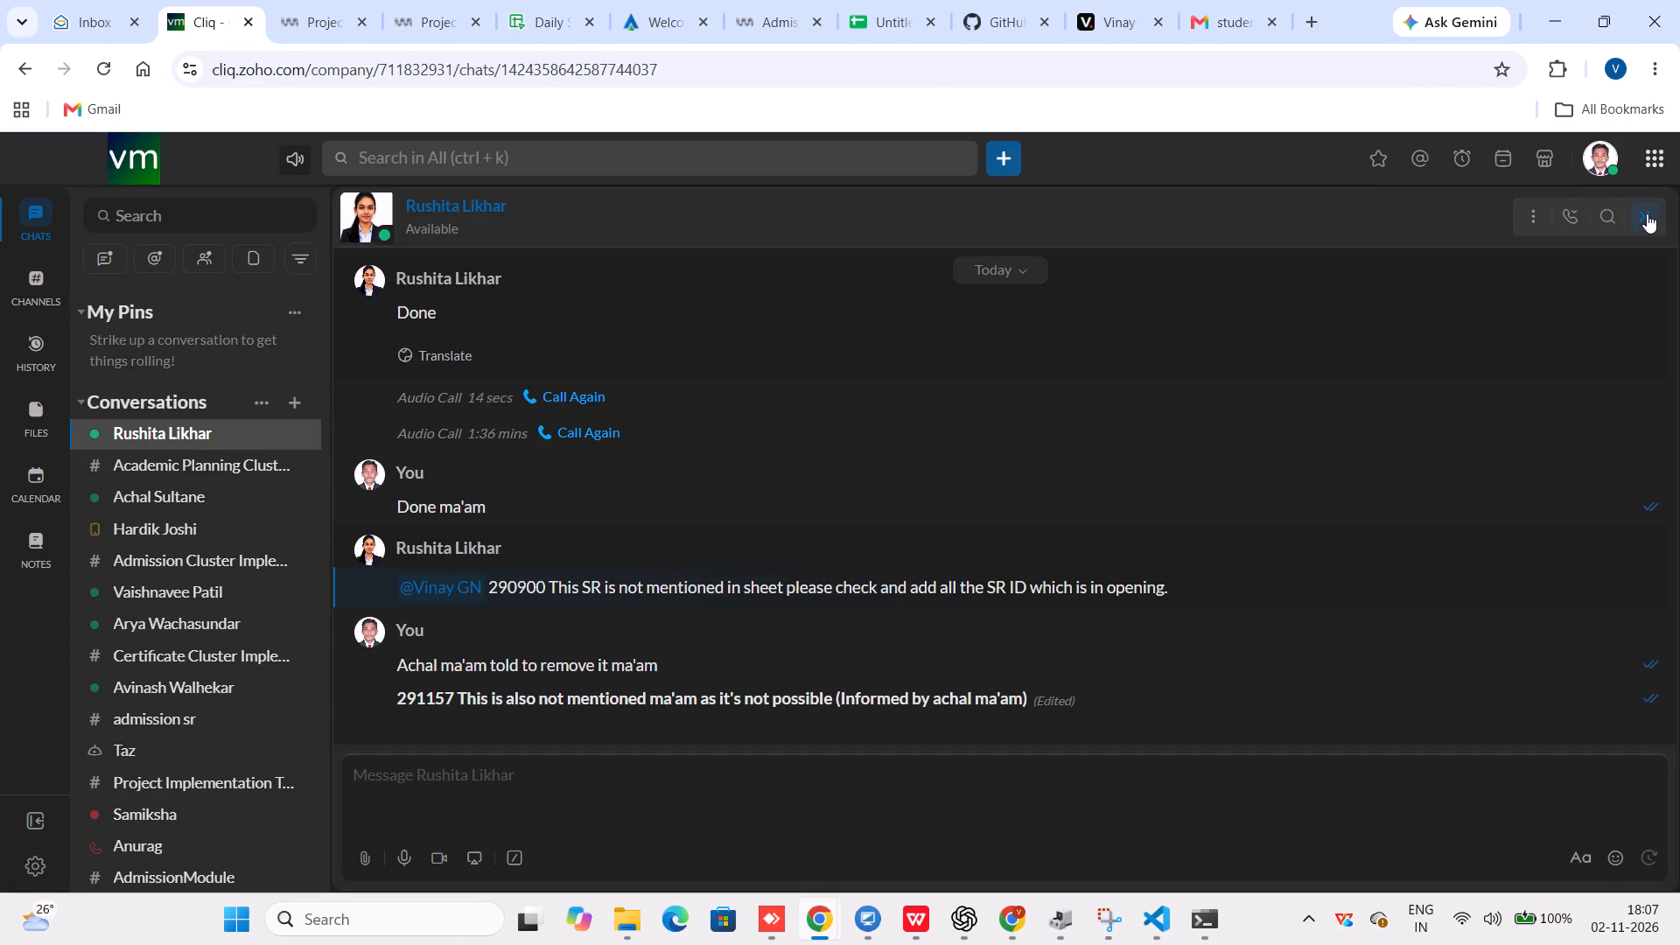
left_click(330, 0)
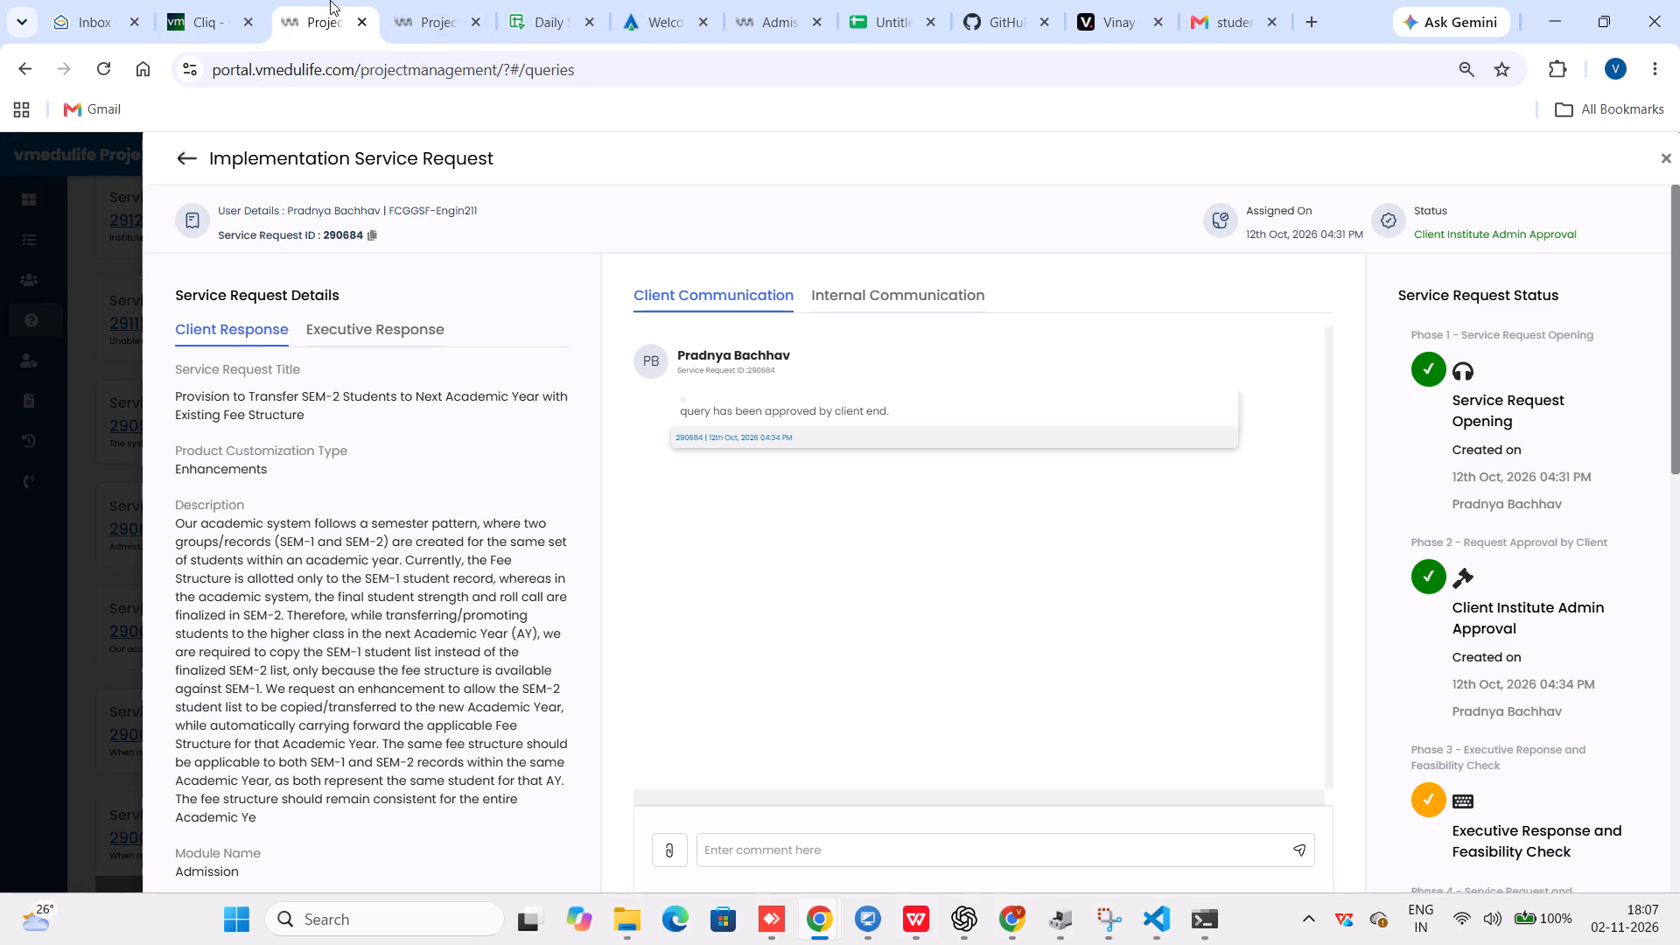
left_click(182, 0)
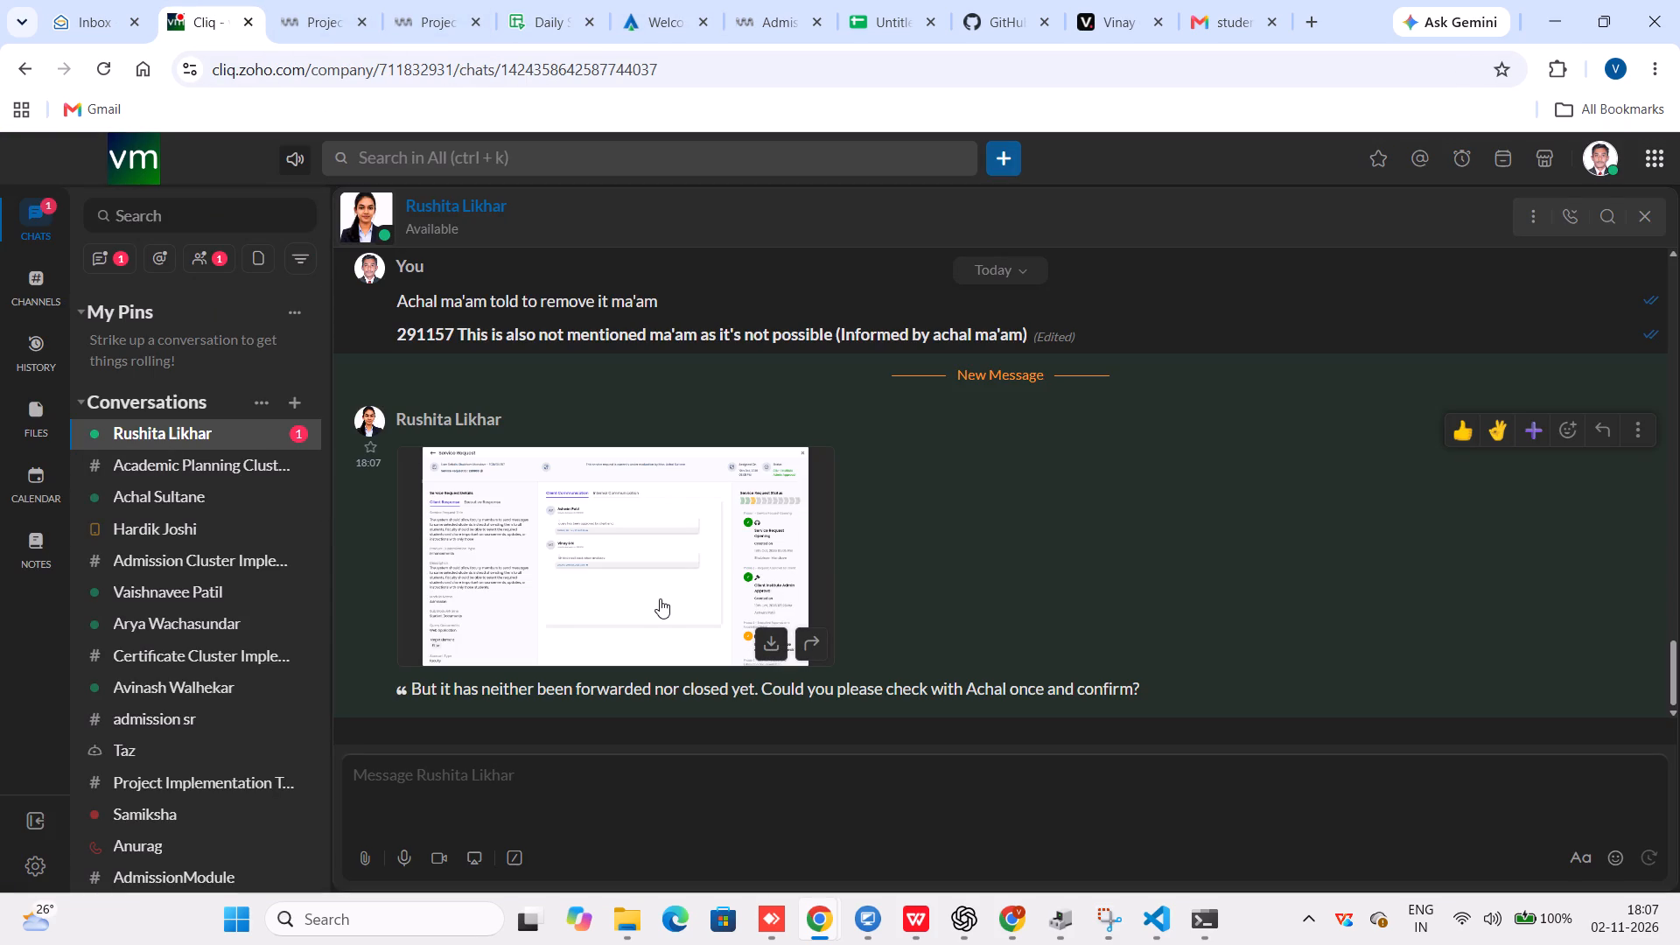
left_click(638, 593)
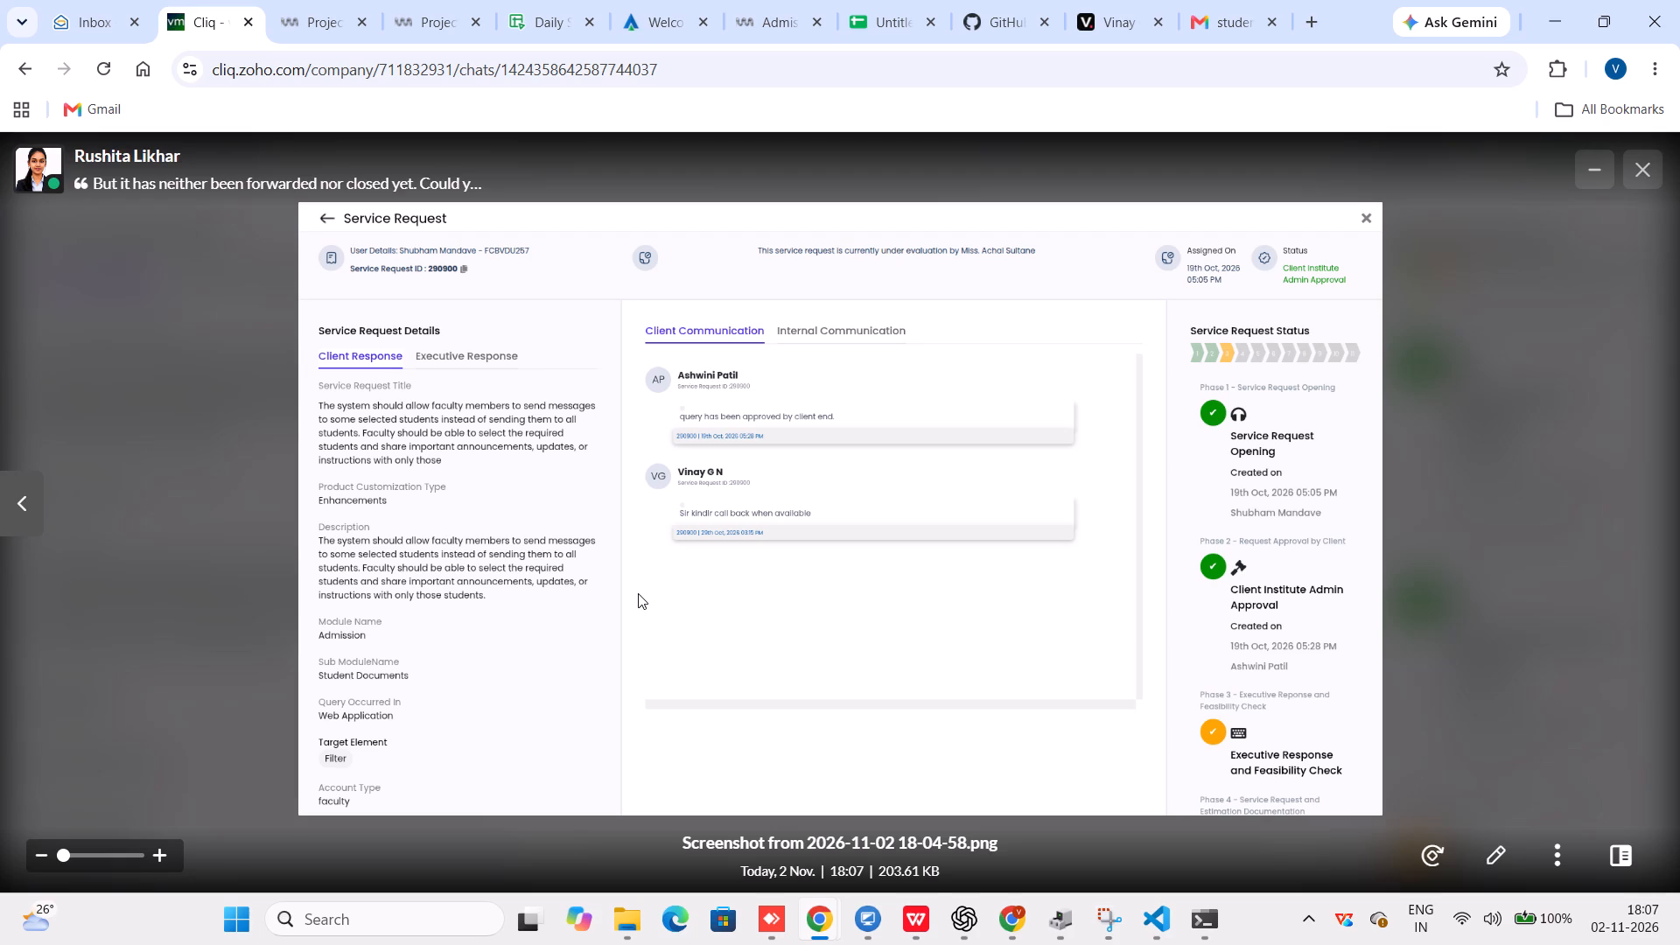
left_click(1637, 168)
left_click(622, 780)
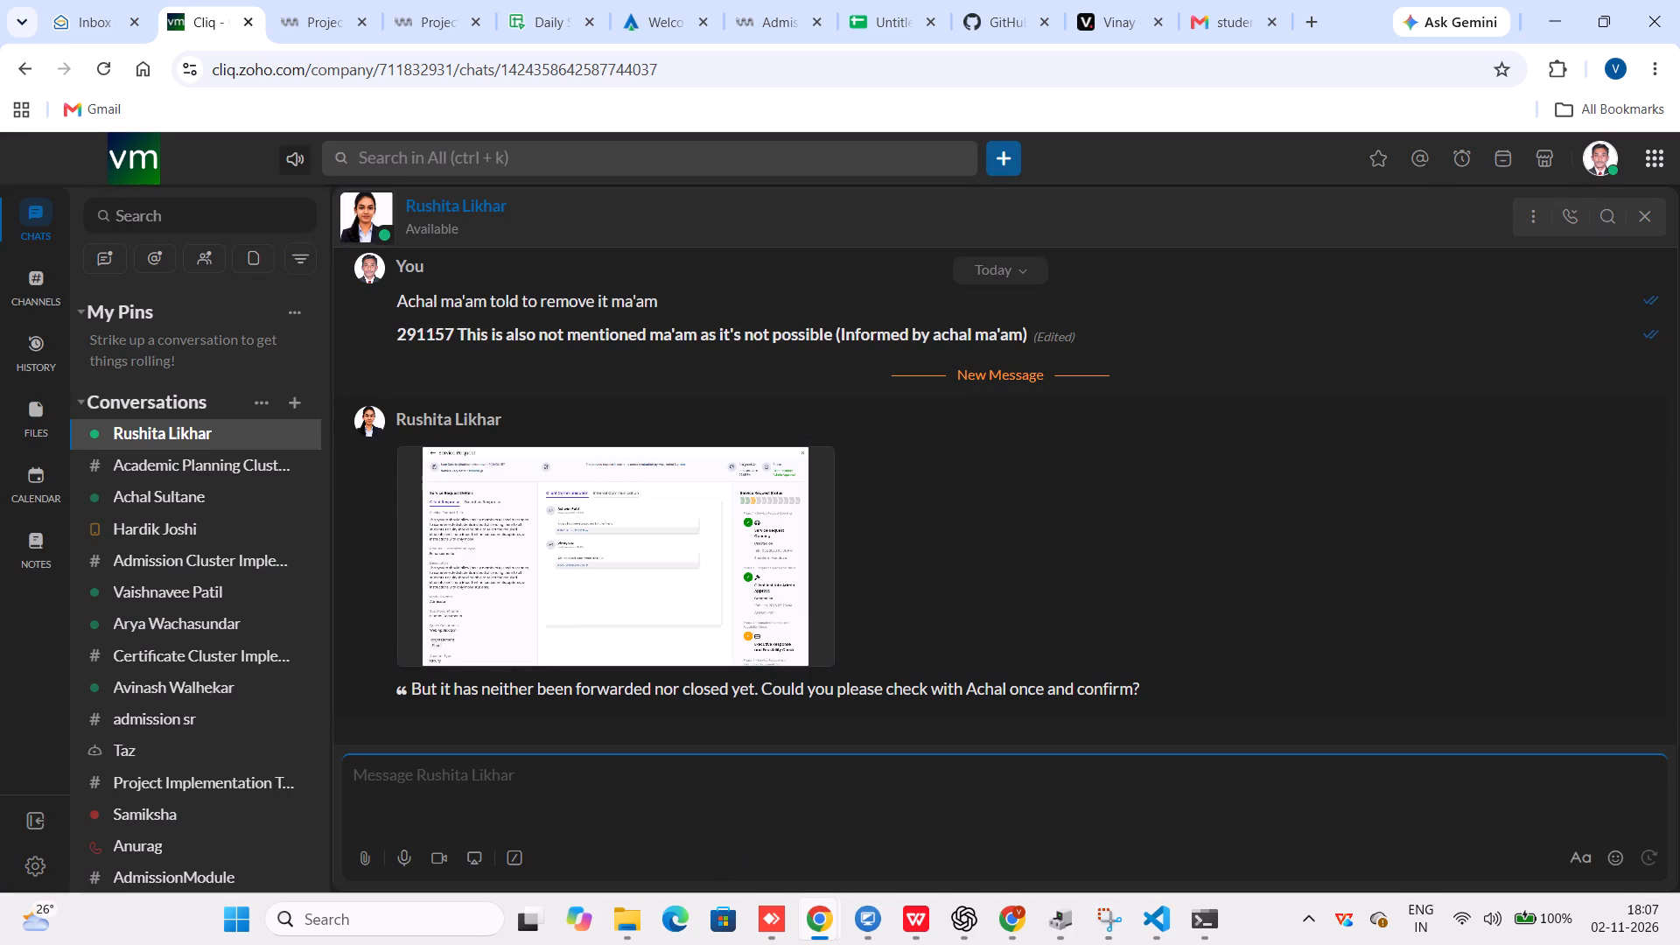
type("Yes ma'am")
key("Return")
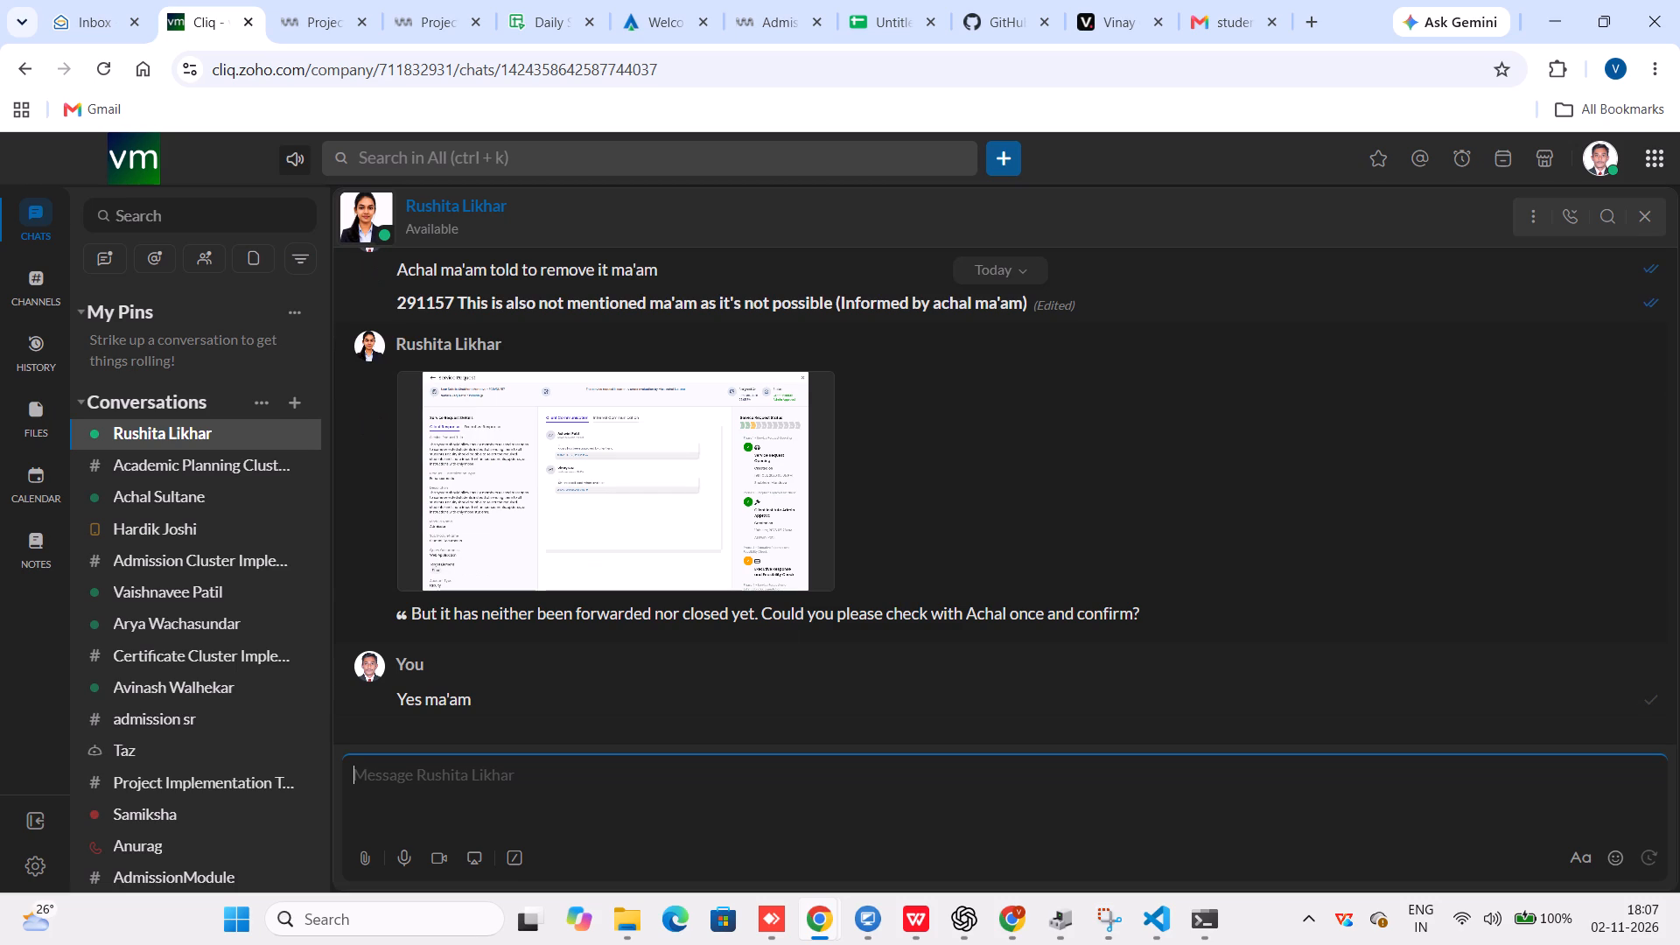
left_click(1644, 217)
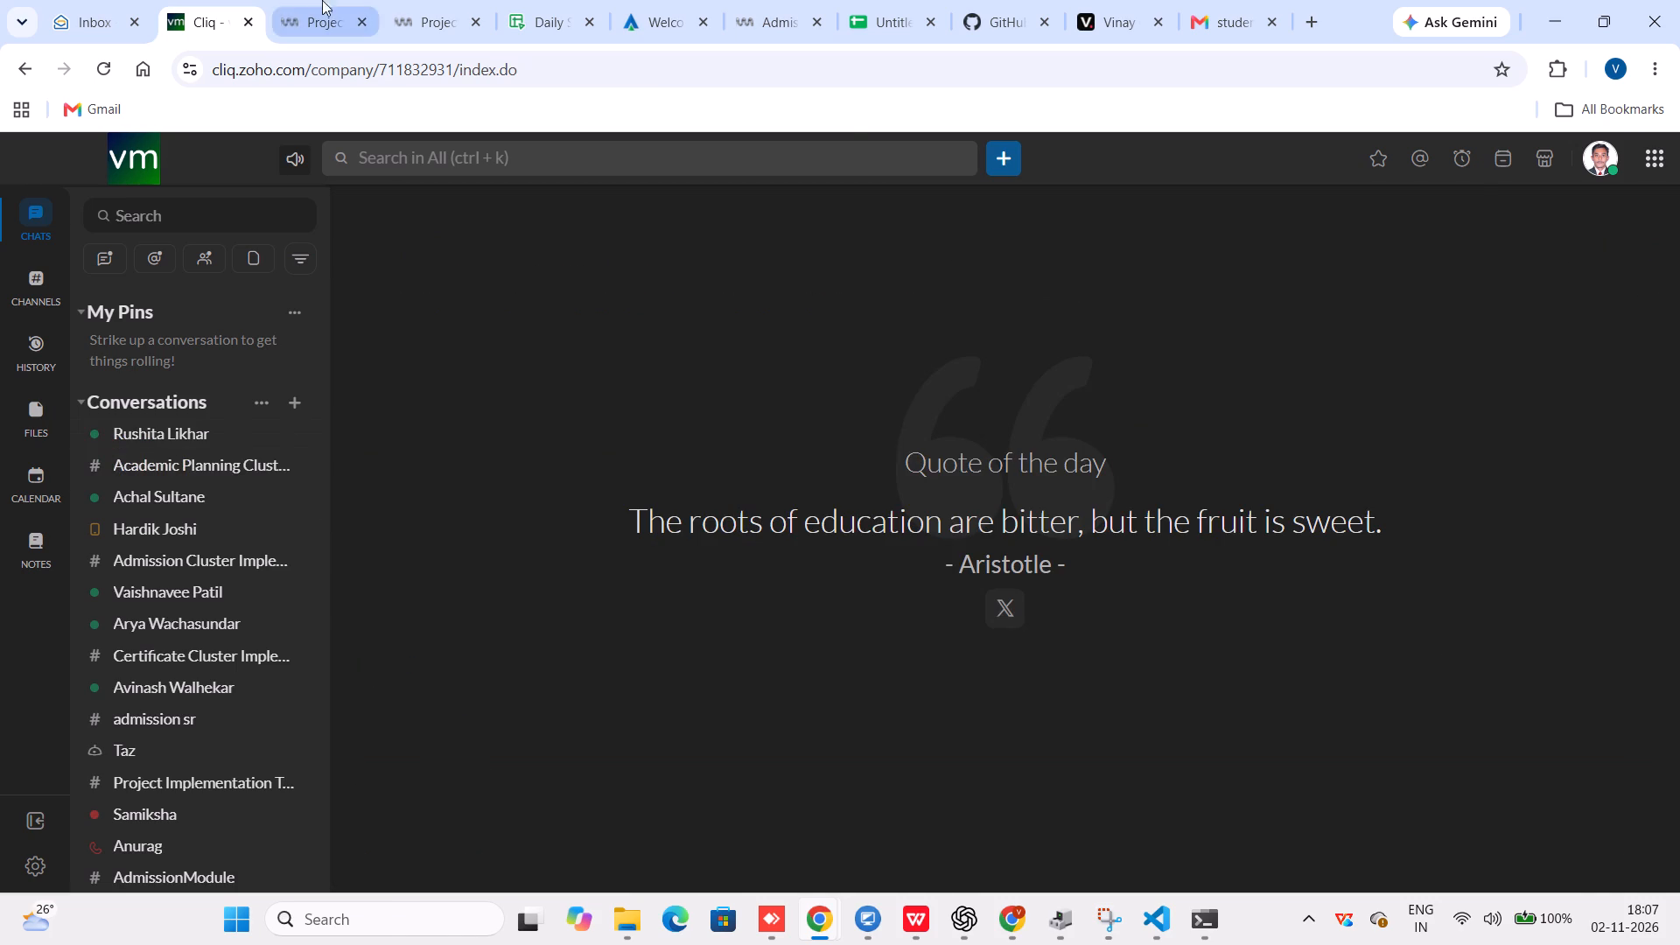
left_click(331, 0)
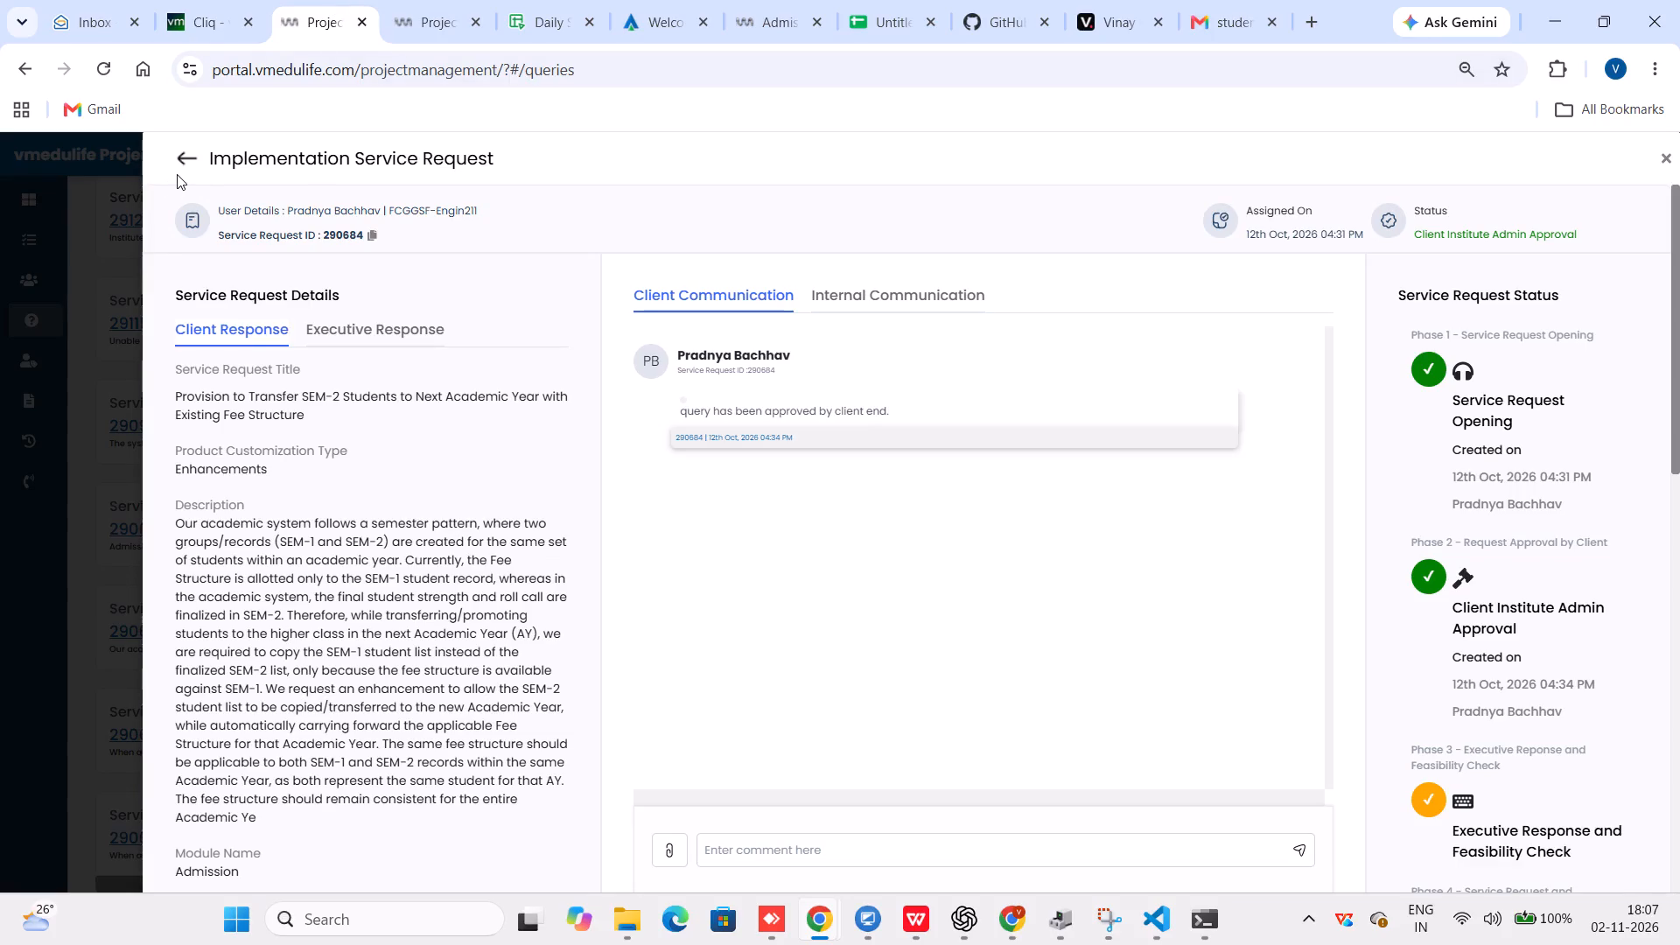
left_click(186, 164)
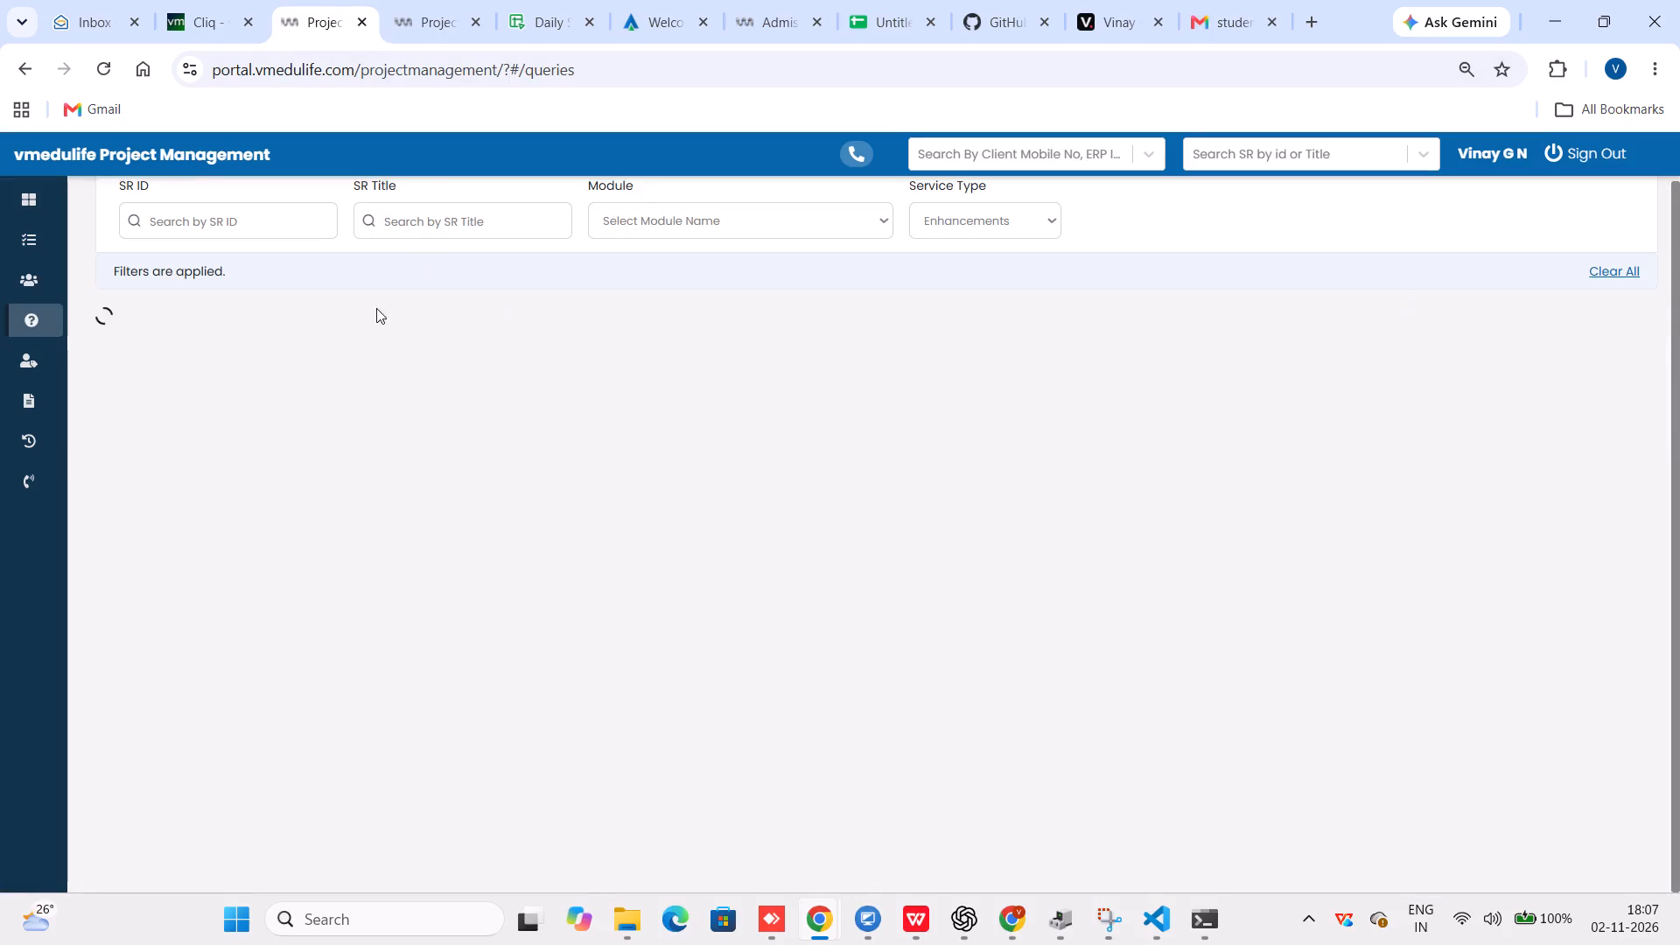
left_click(332, 323)
double_click(337, 238)
key("ctrl+c")
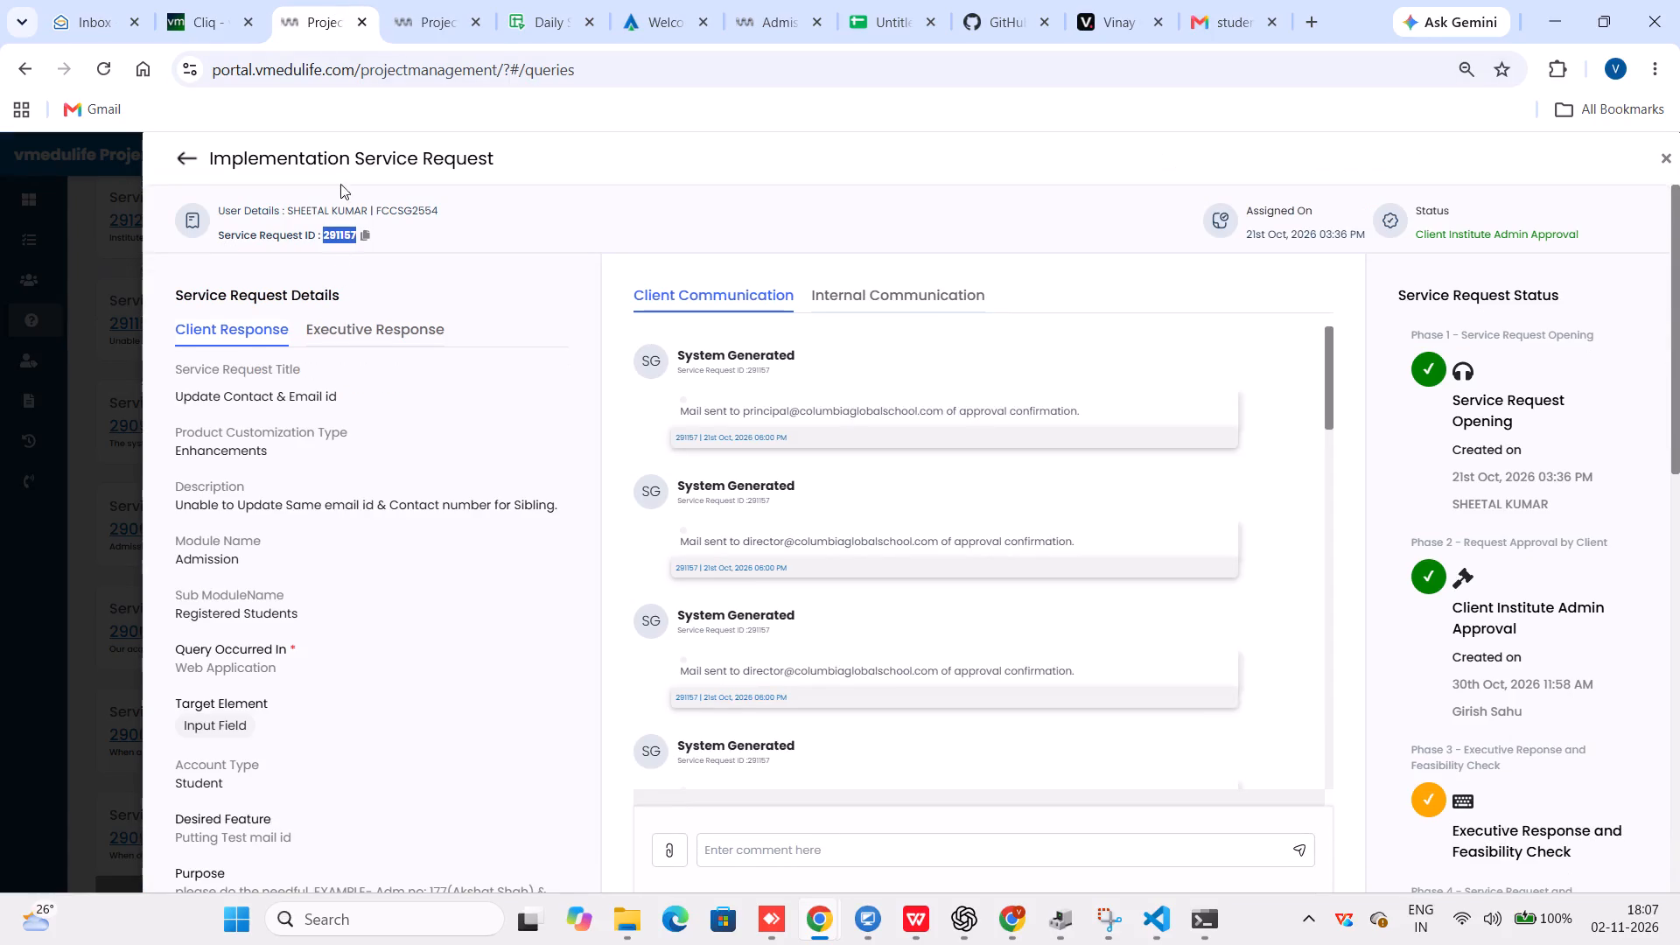
left_click(404, 0)
left_click(197, 0)
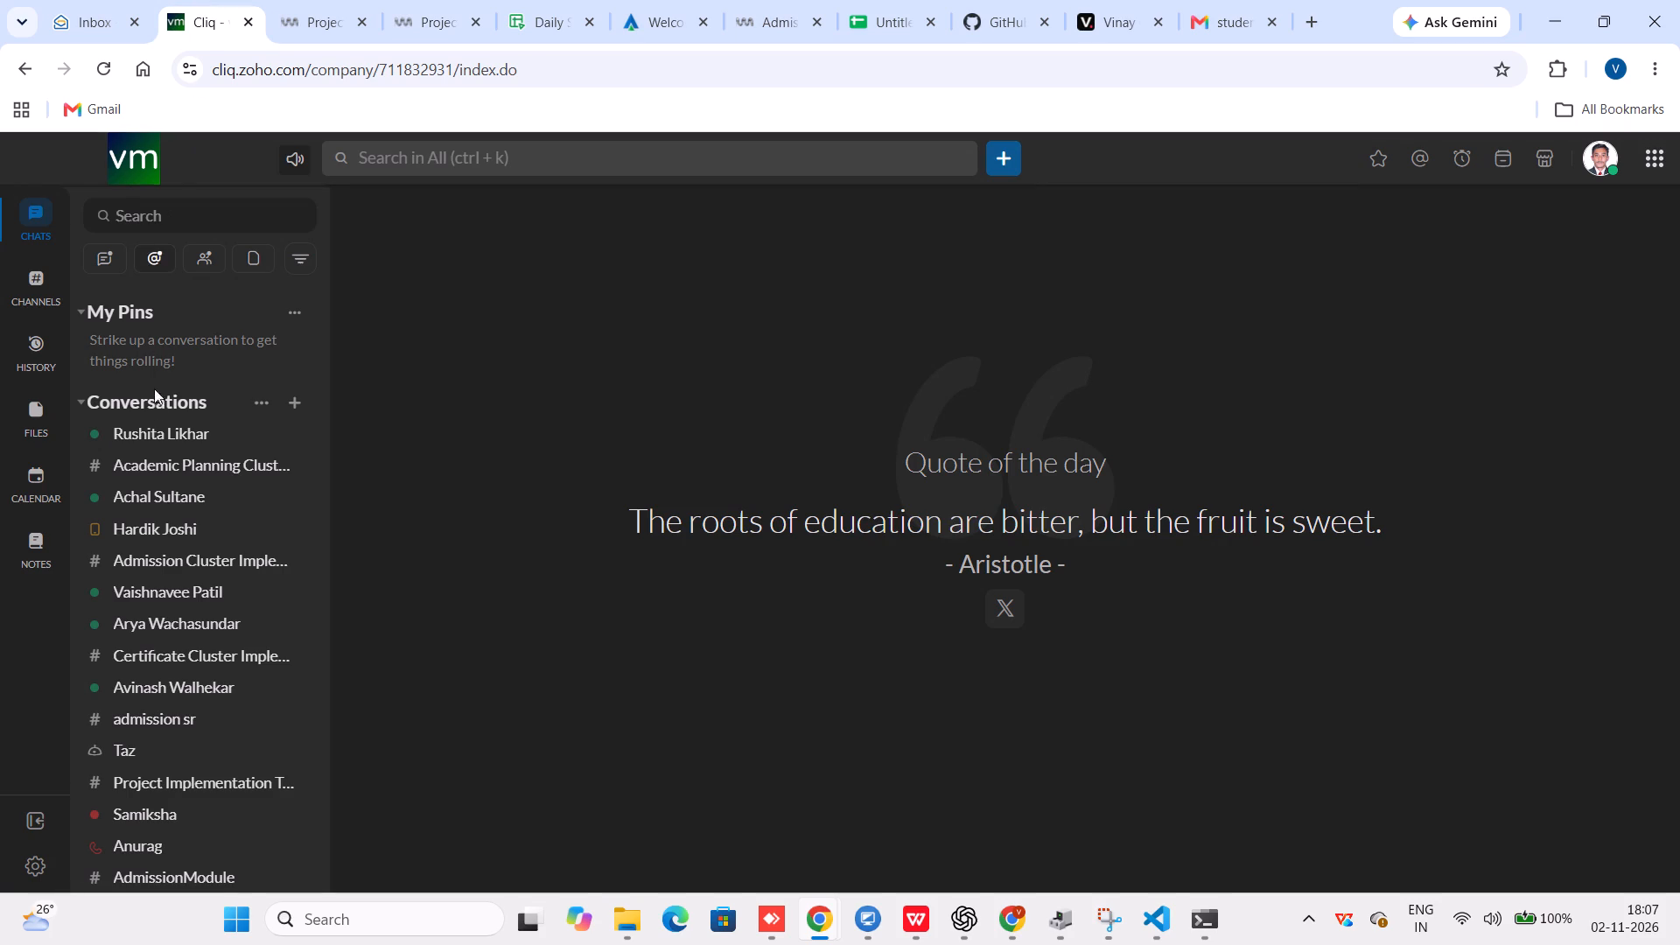
left_click(139, 504)
key("ctrl+v")
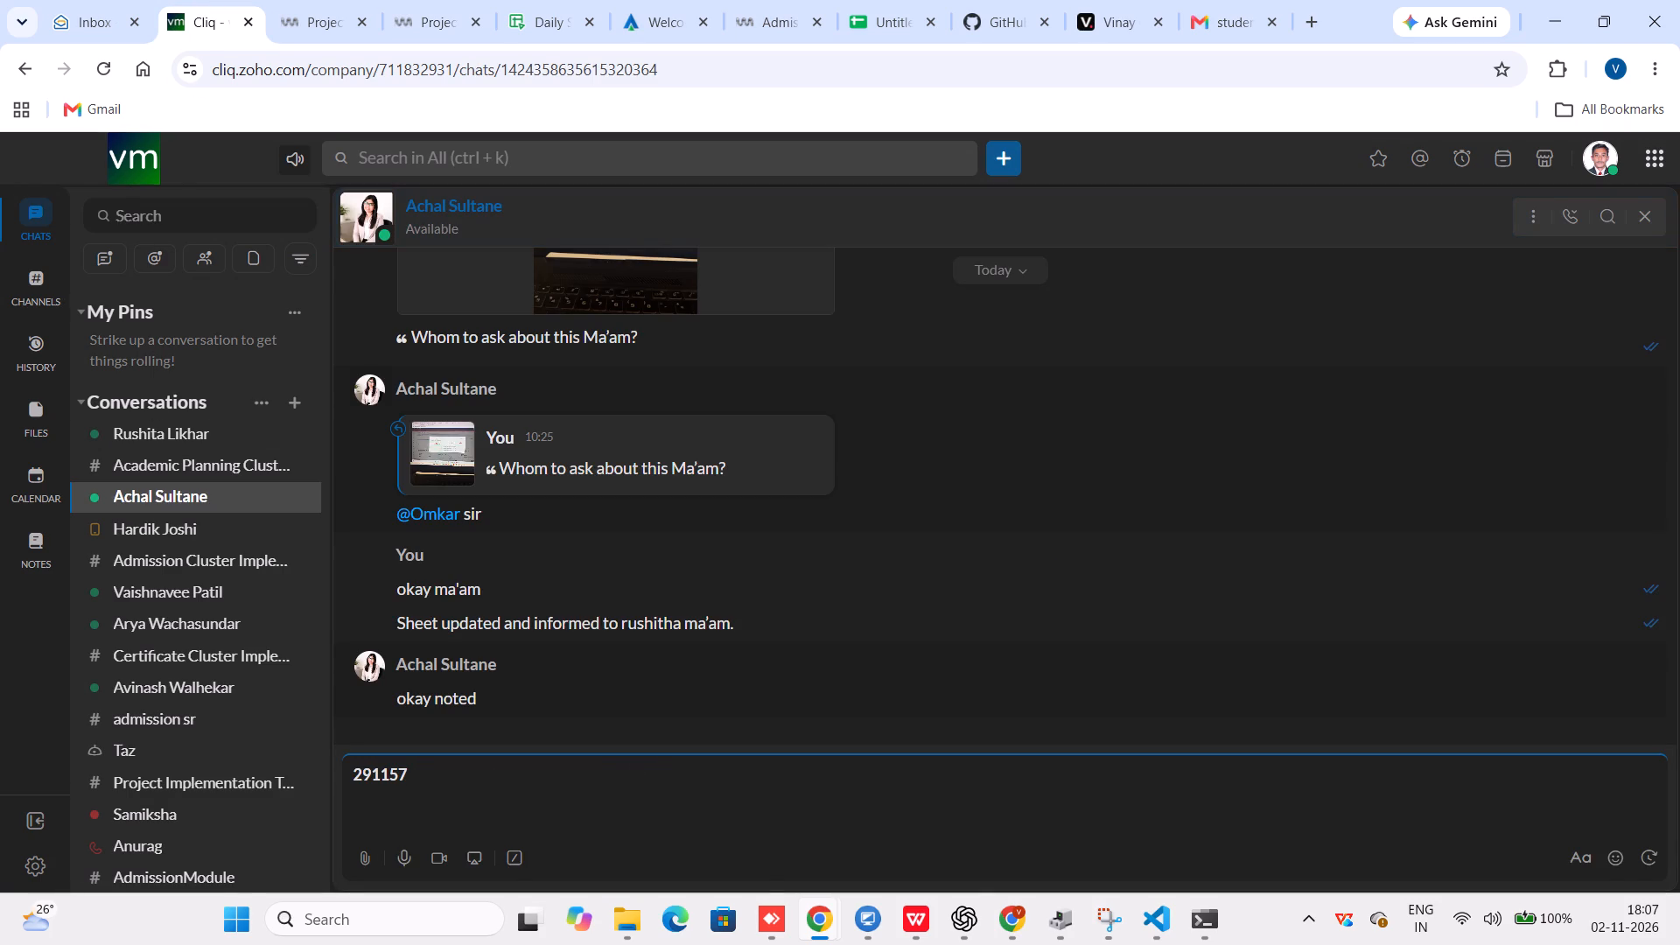
key("shift+Return")
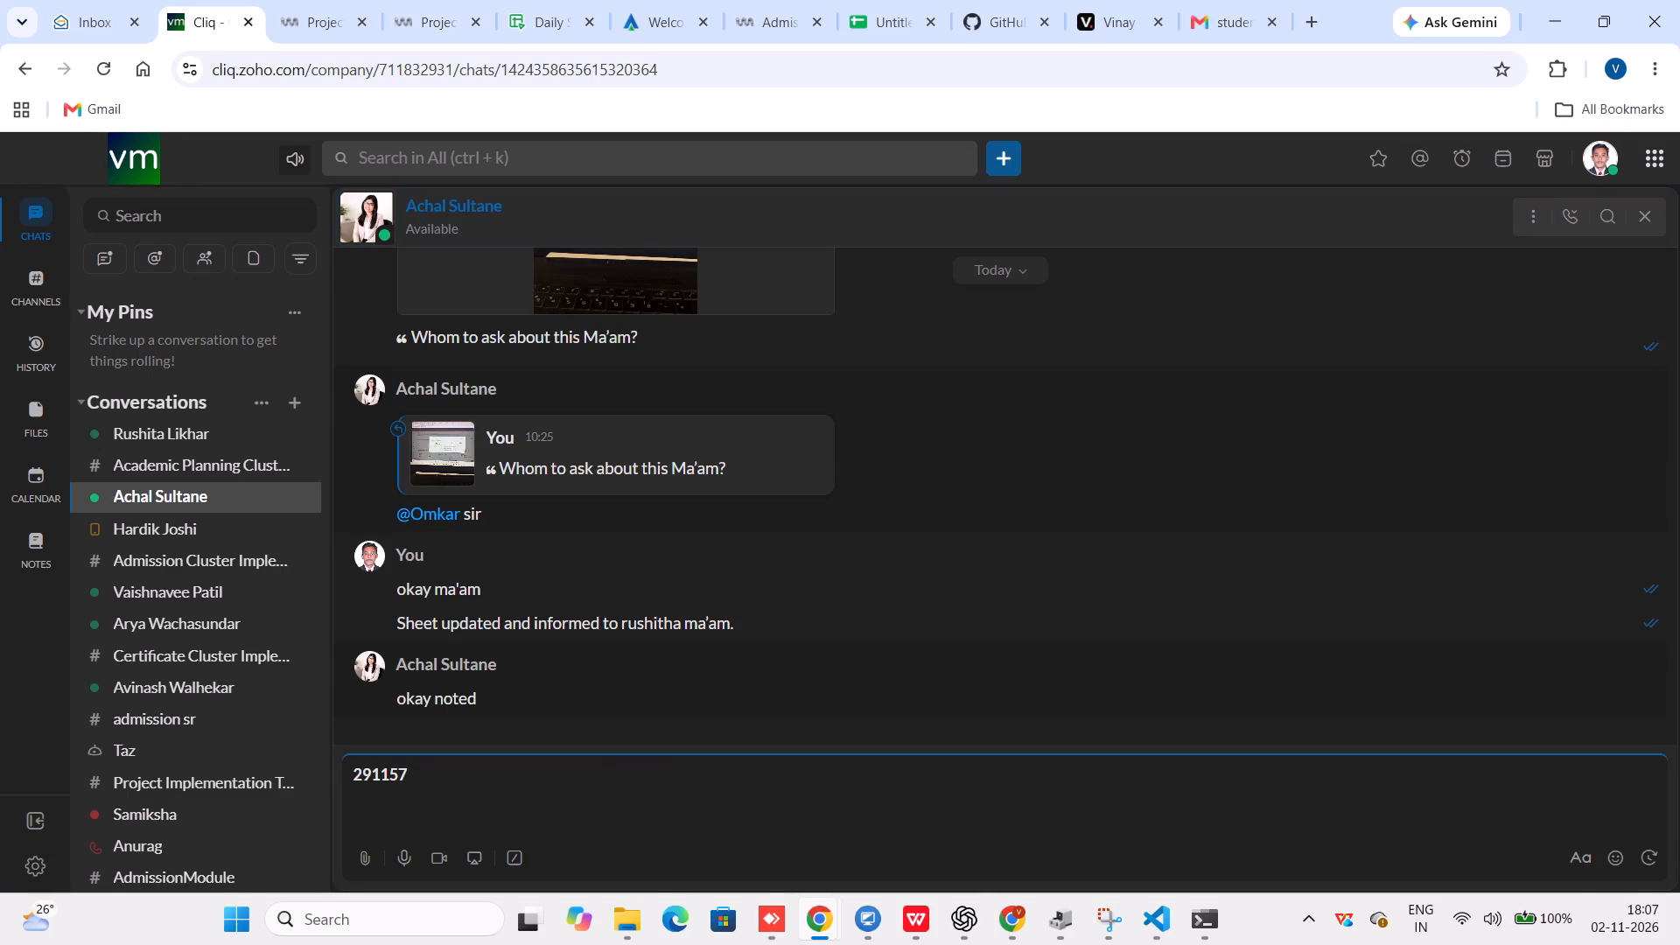
Copy the ID of SR 290900 from the portal's Enhancements list and add it on the second line of Achal's draft message.
left_click(276, 0)
left_click(185, 162)
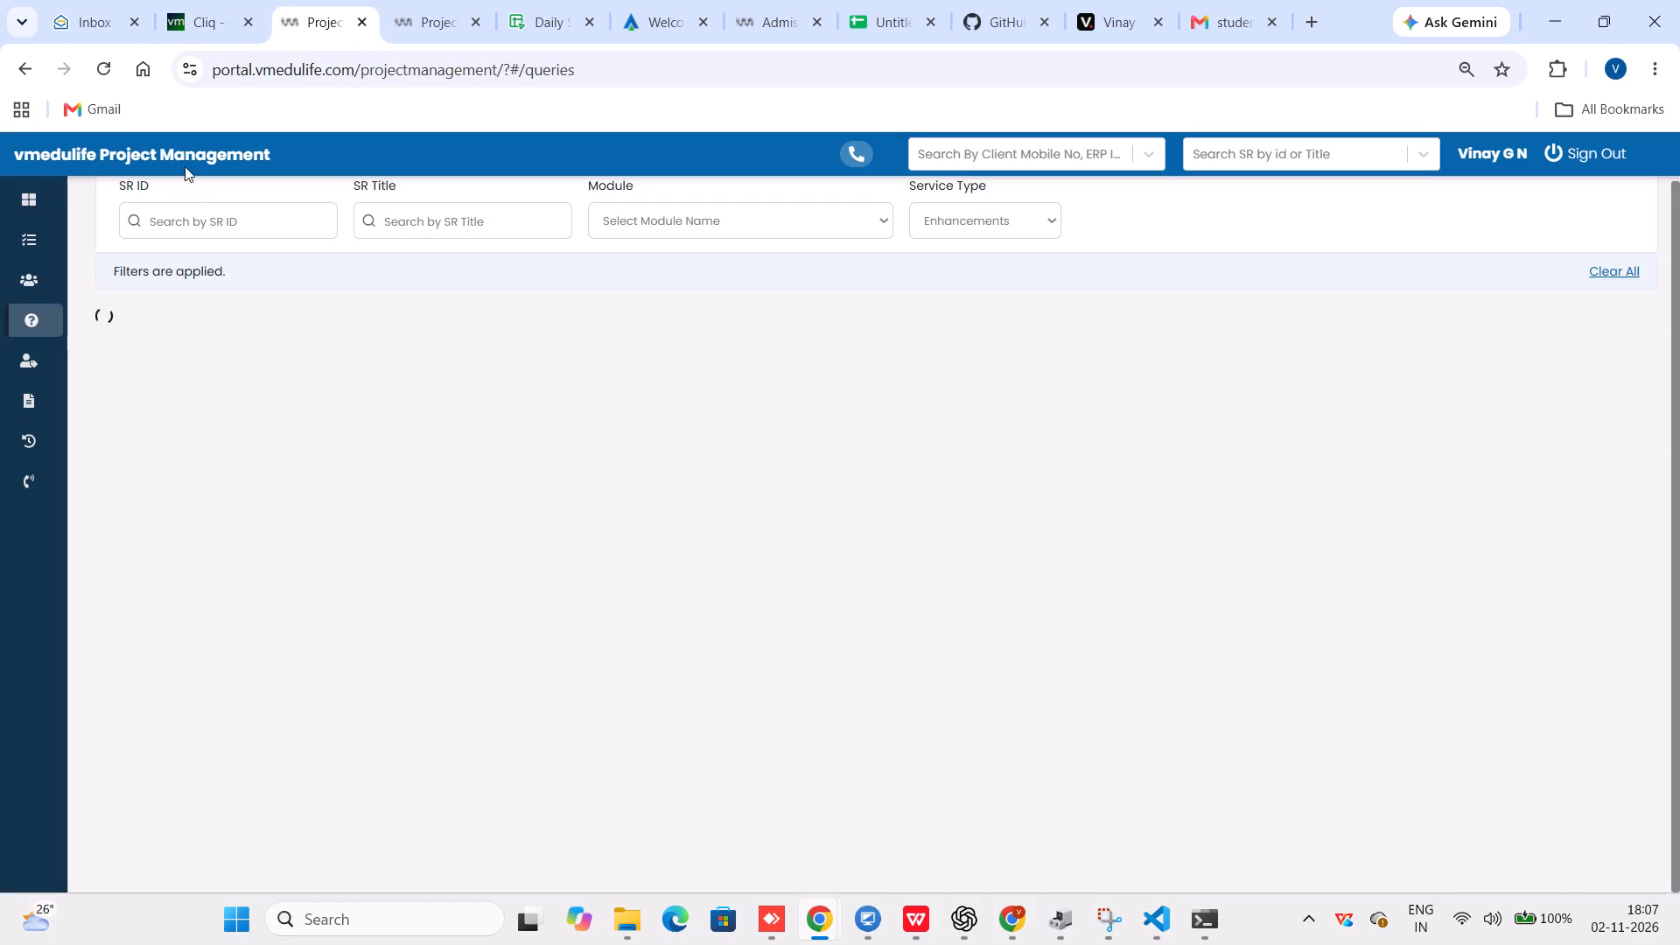
scroll(948, 276, "up", 4)
left_click(956, 274)
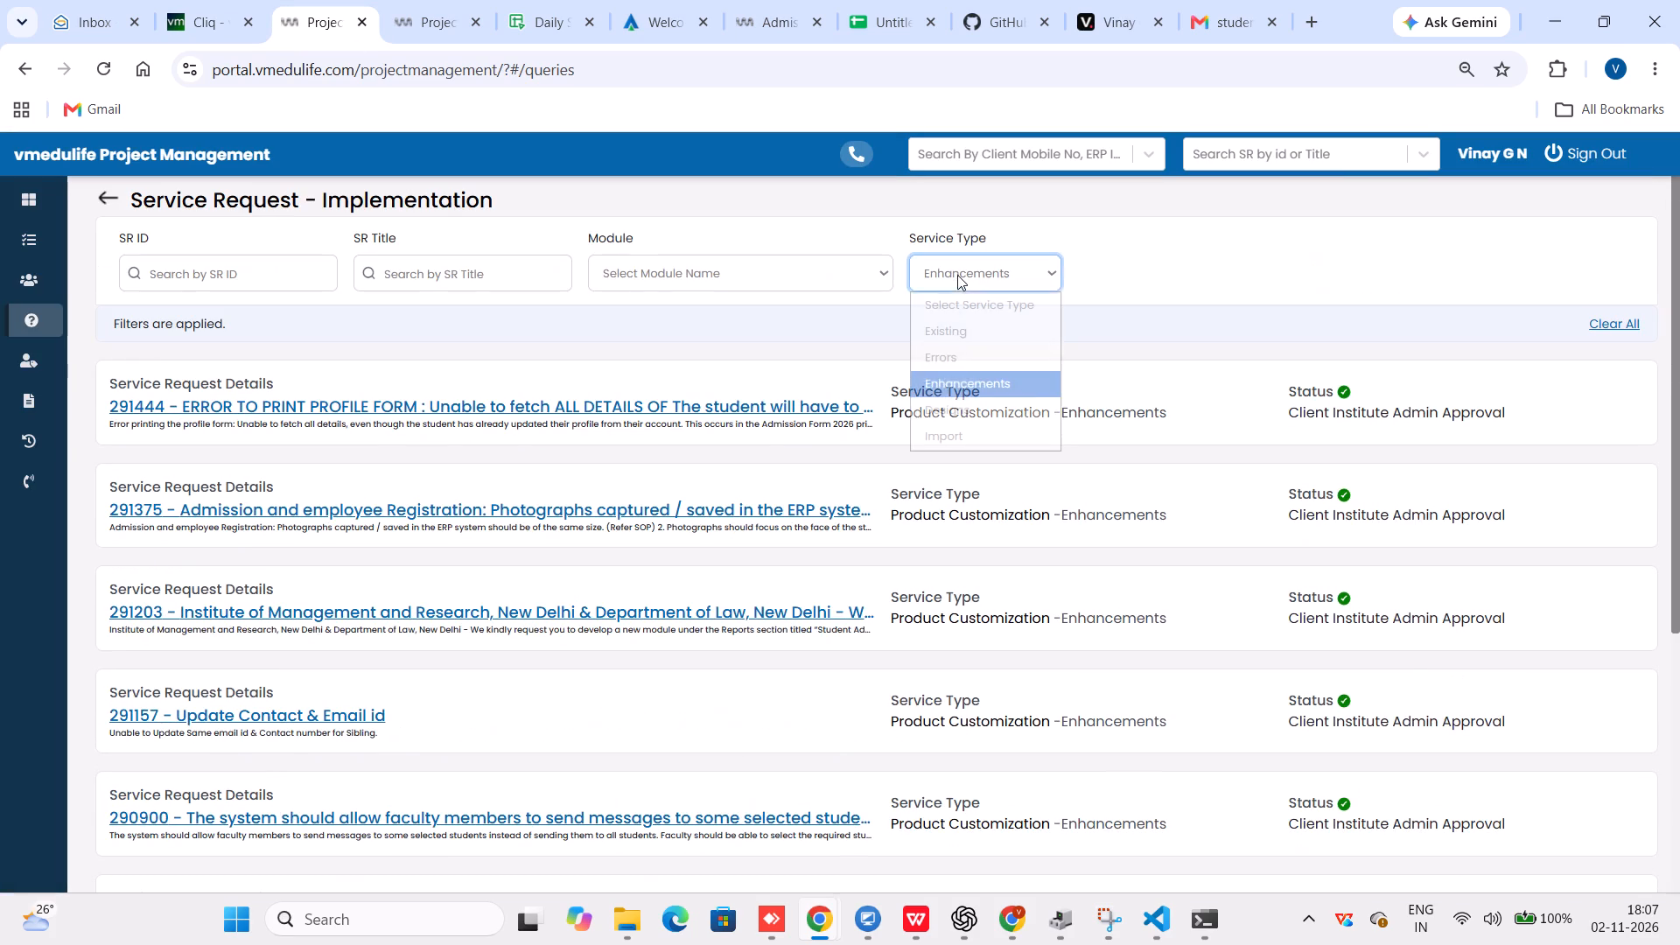
left_click(956, 388)
scroll(243, 723, "down", 1)
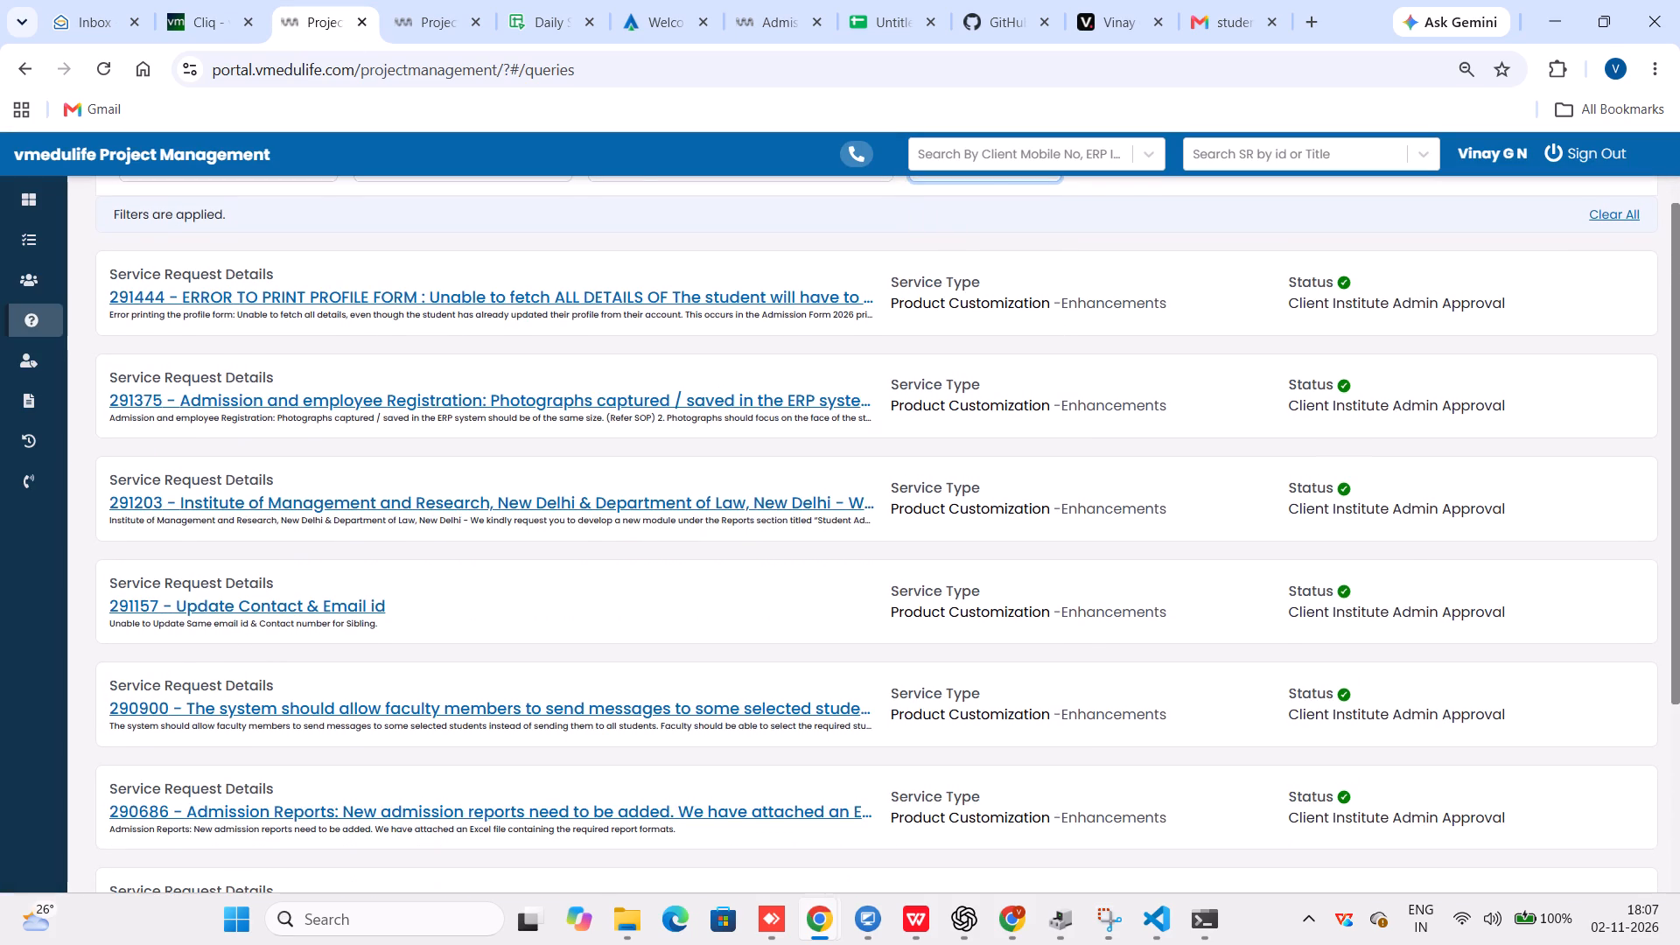
left_click(178, 718)
double_click(346, 235)
key("ctrl+c")
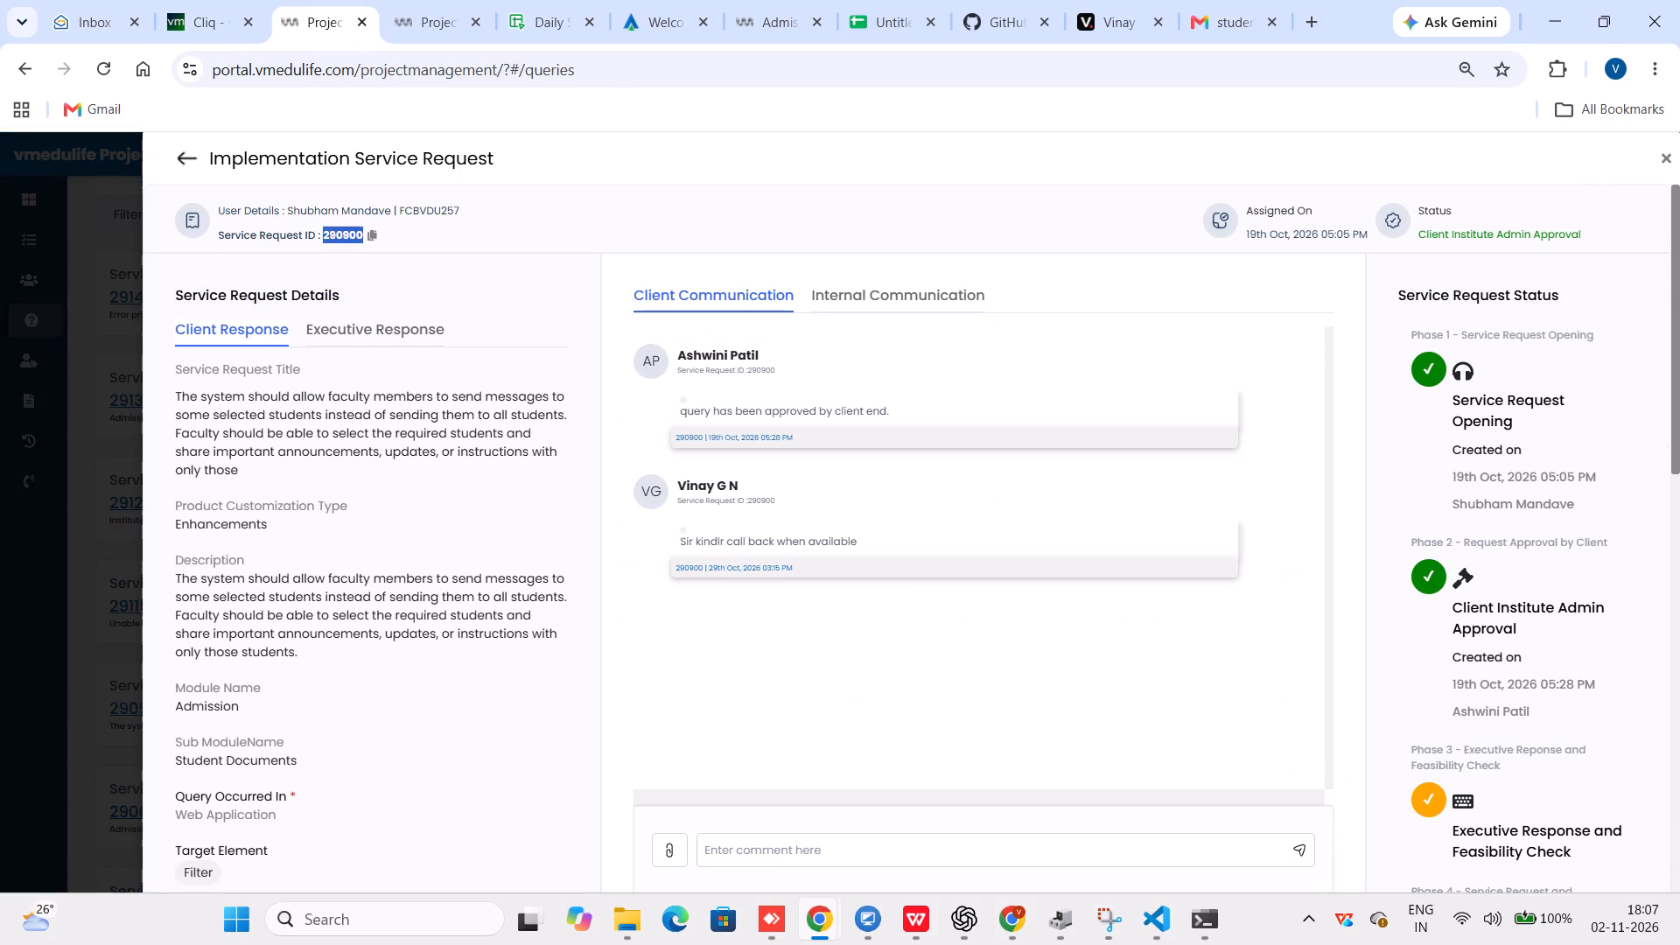
left_click(212, 0)
key("ctrl+v")
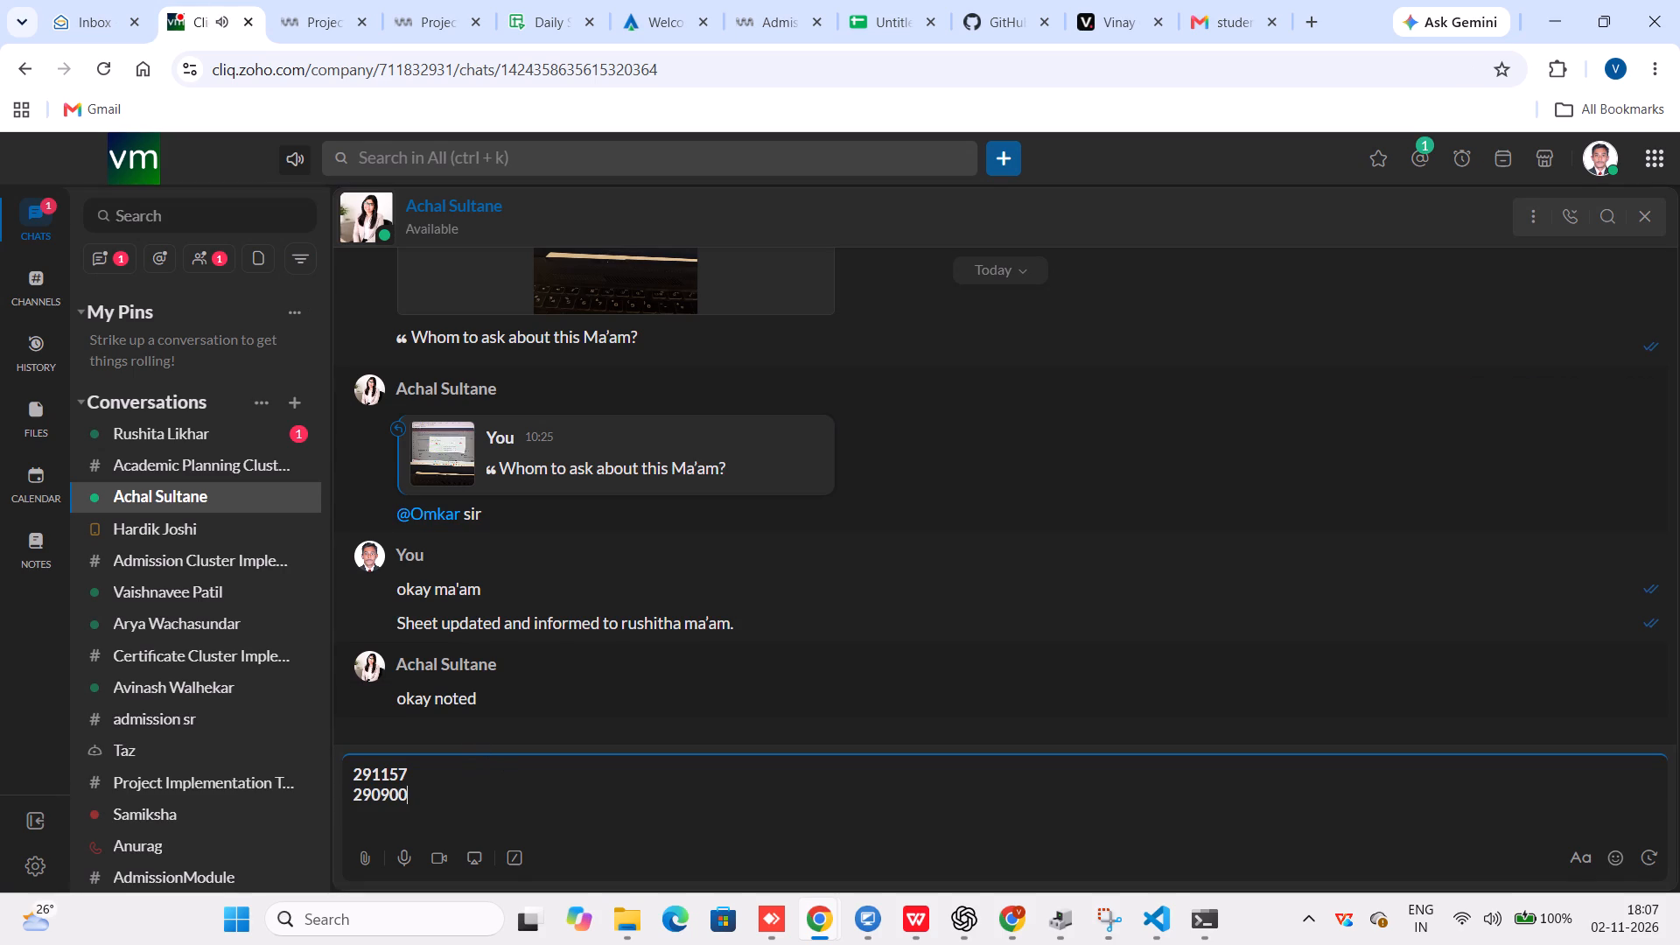
left_click(174, 432)
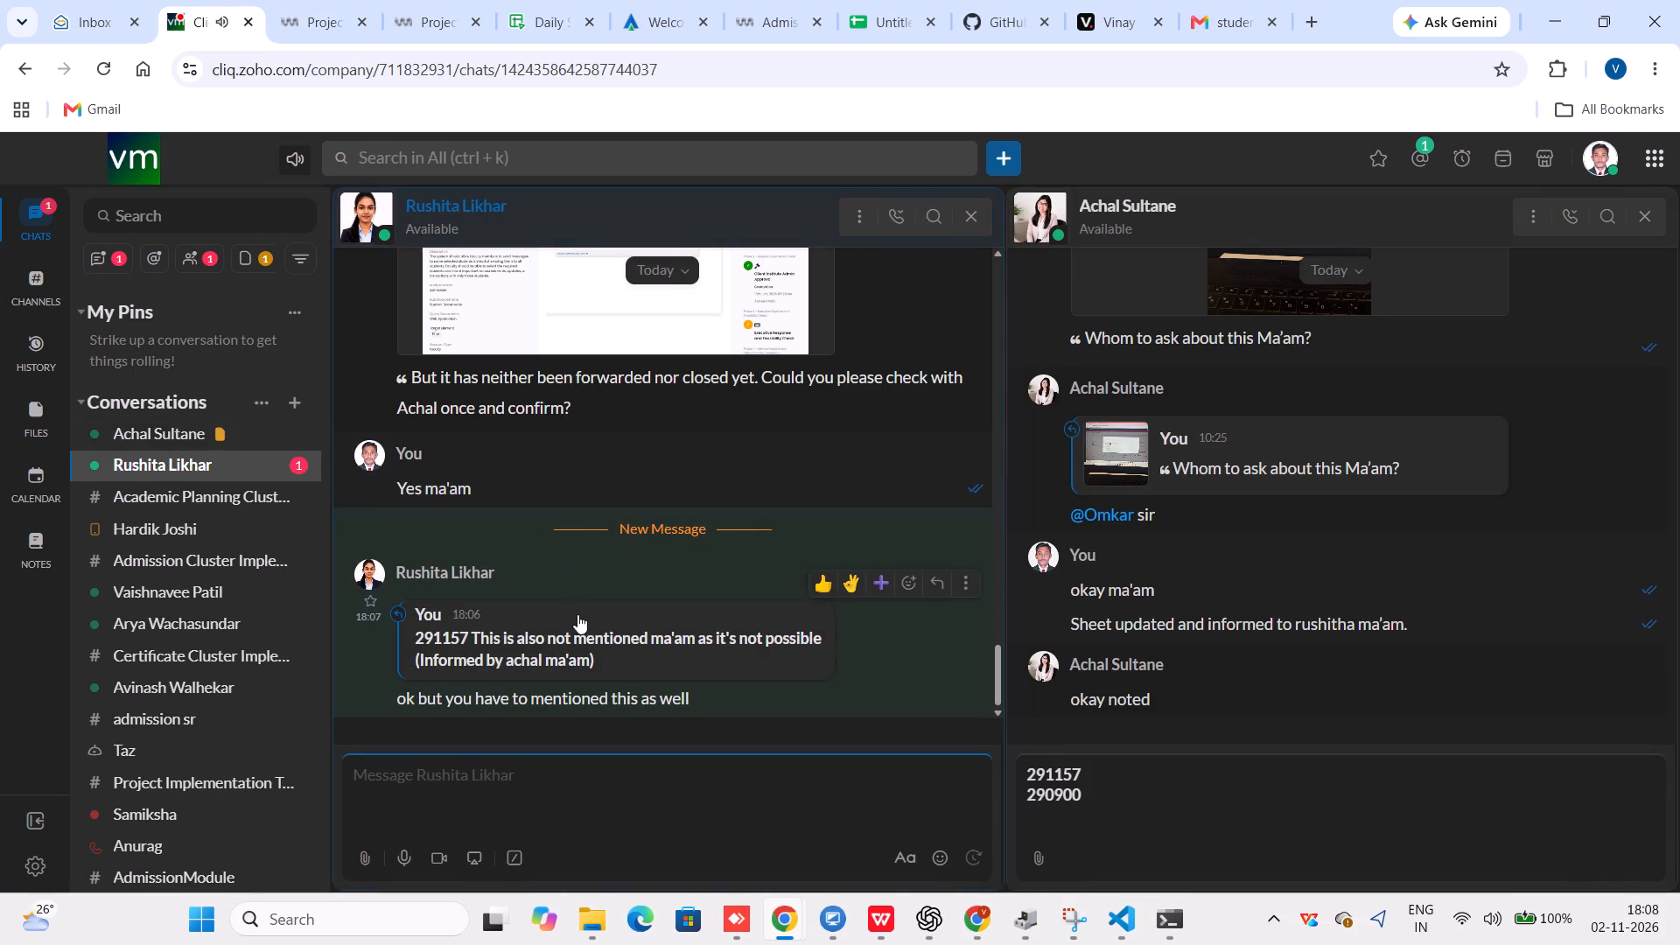
scroll(580, 616, "down", 1)
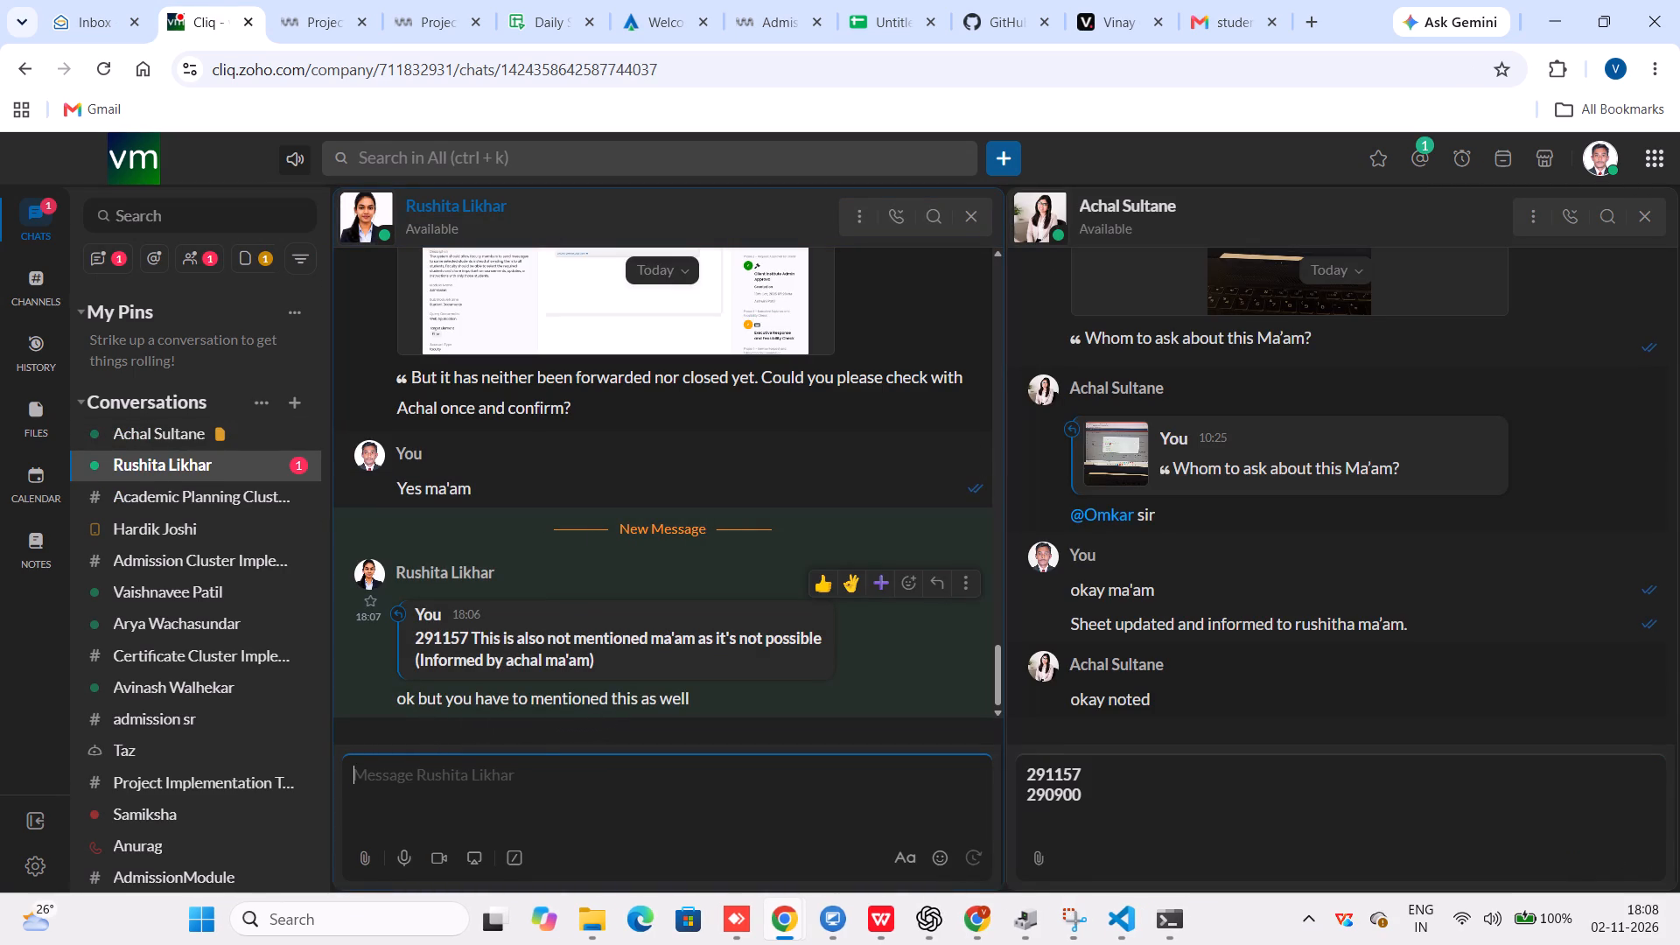
left_click(518, 658)
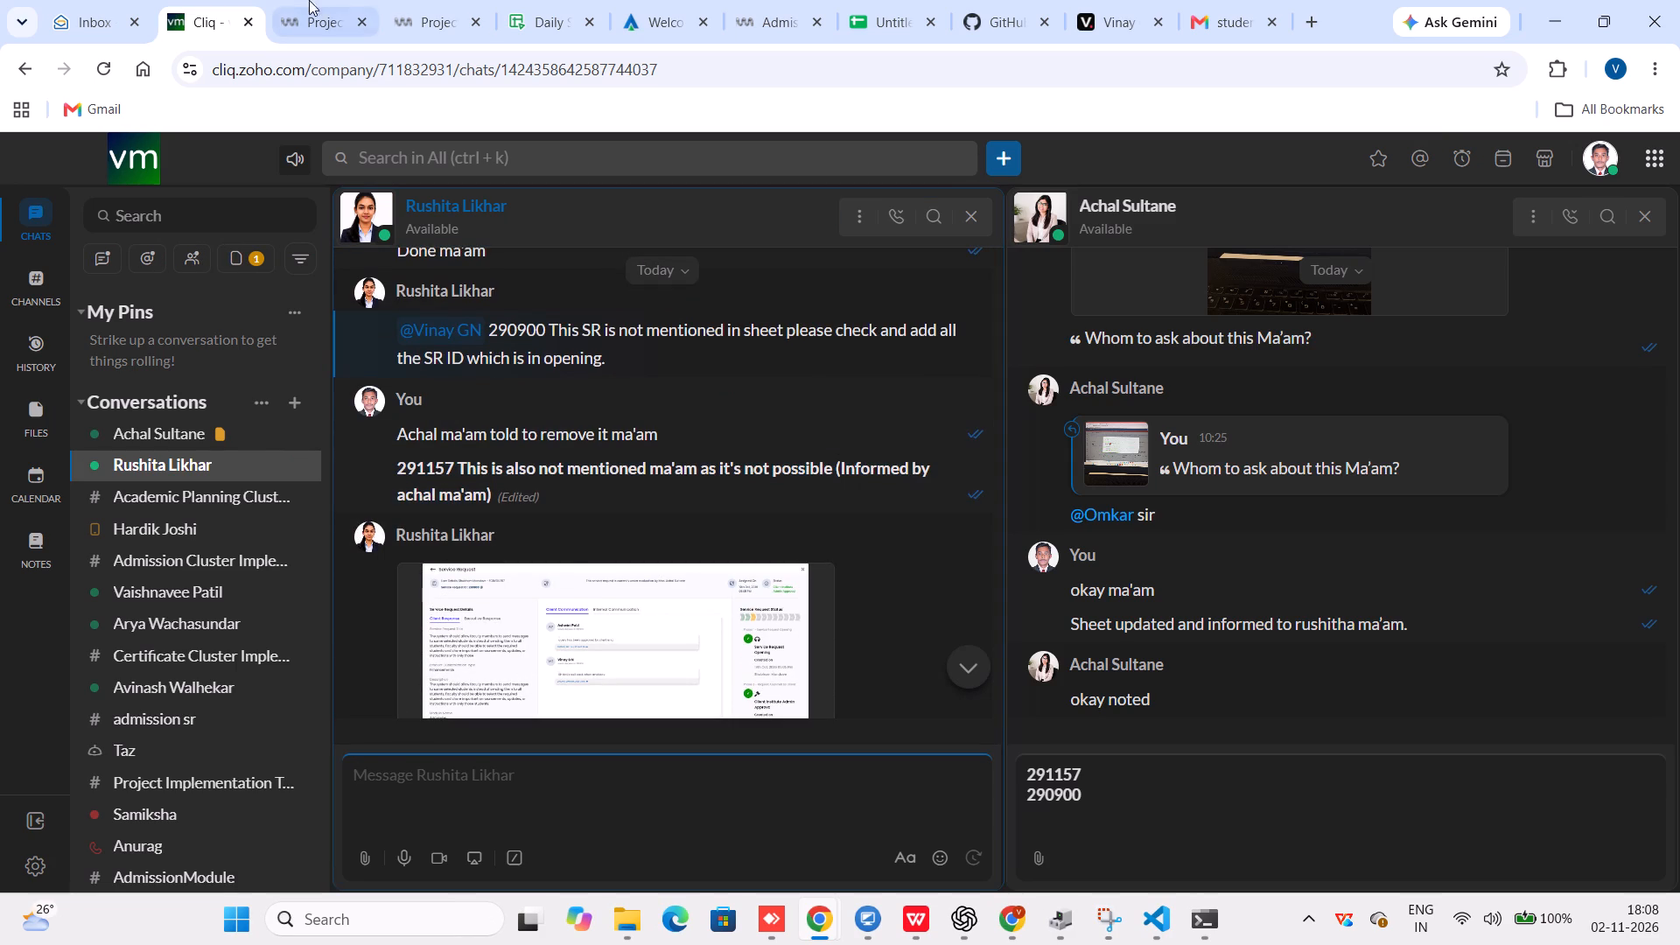
left_click(514, 0)
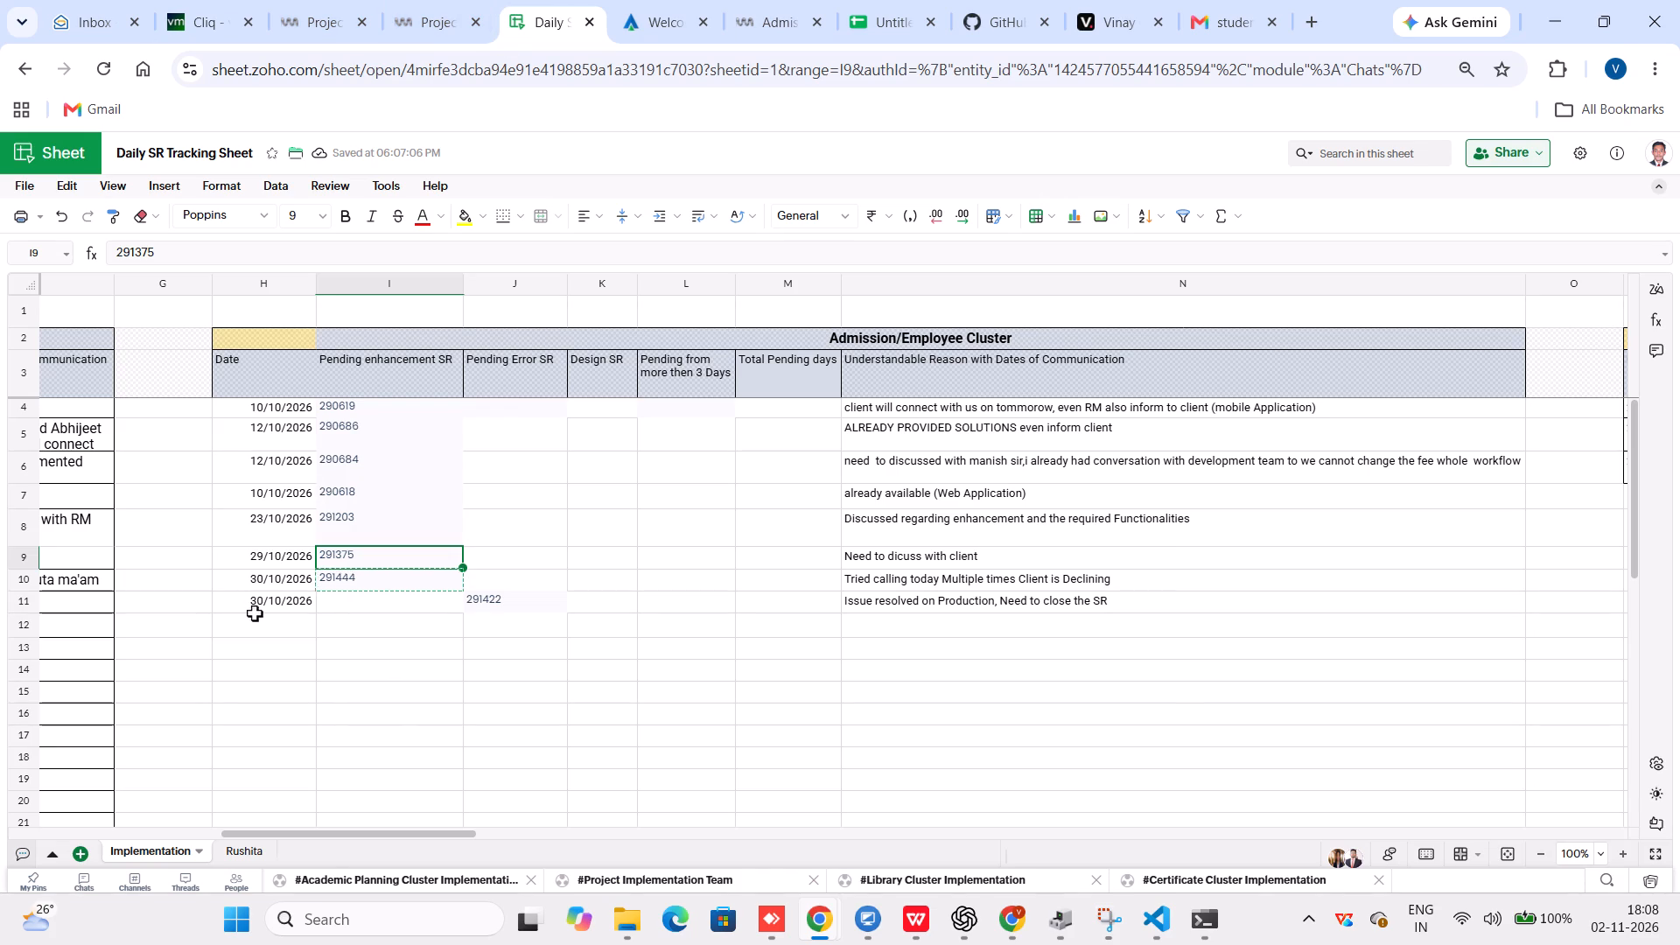
scroll(431, 614, "up", 2)
left_click(431, 614)
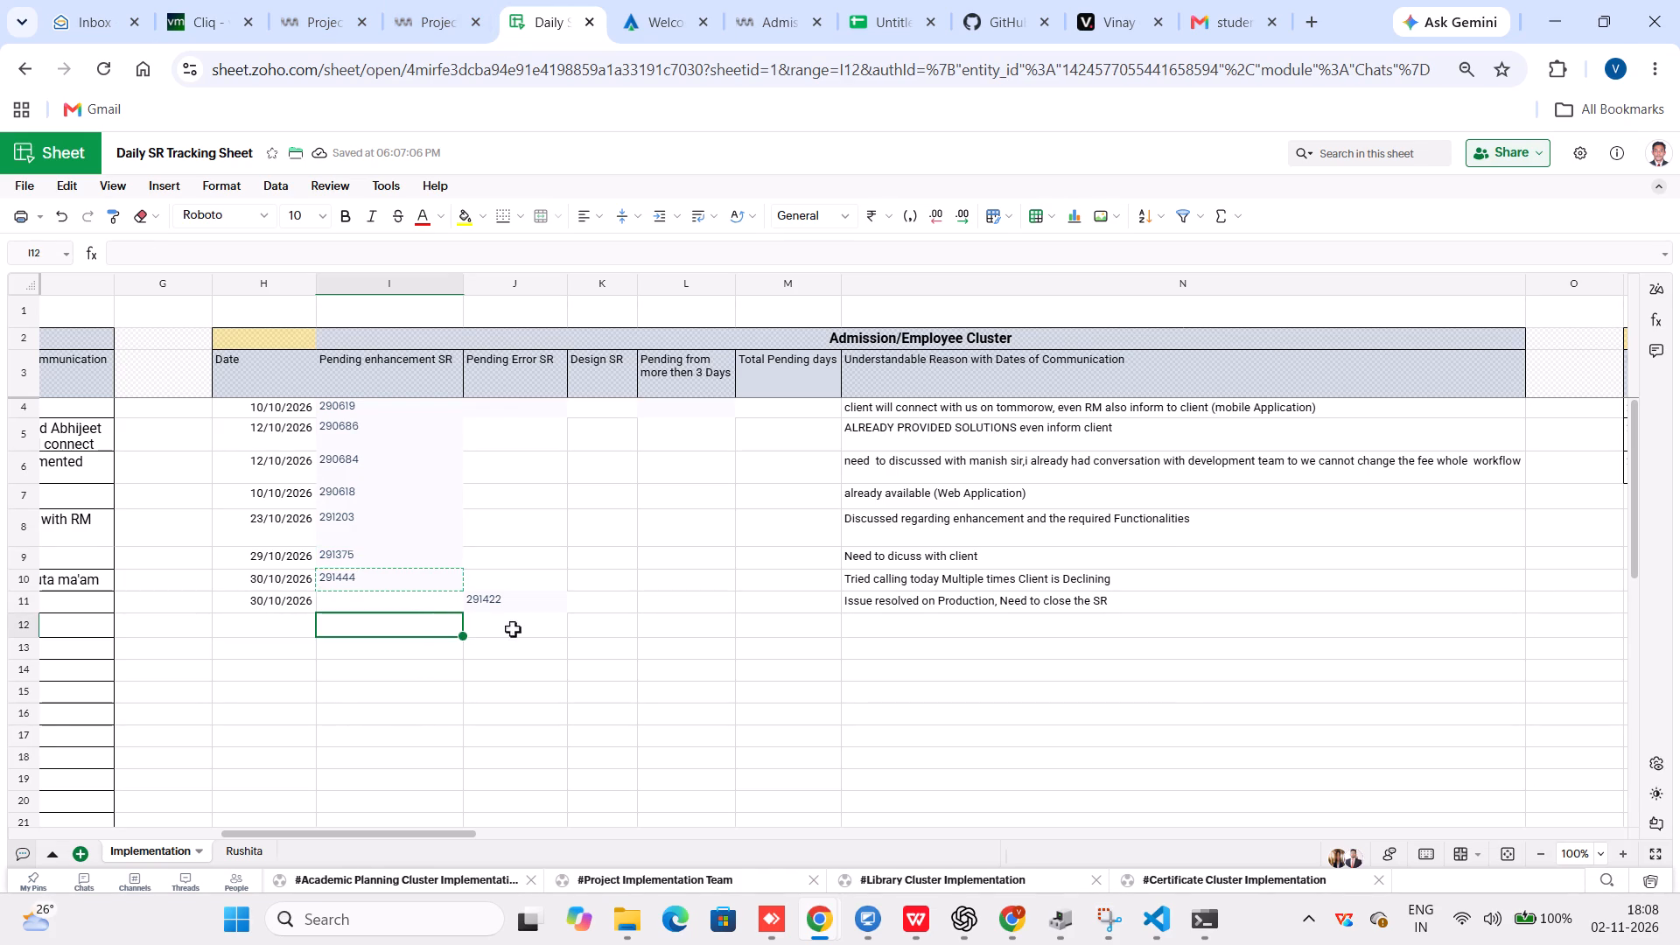
left_click(512, 628)
left_click(205, 0)
scroll(661, 557, "down", 4)
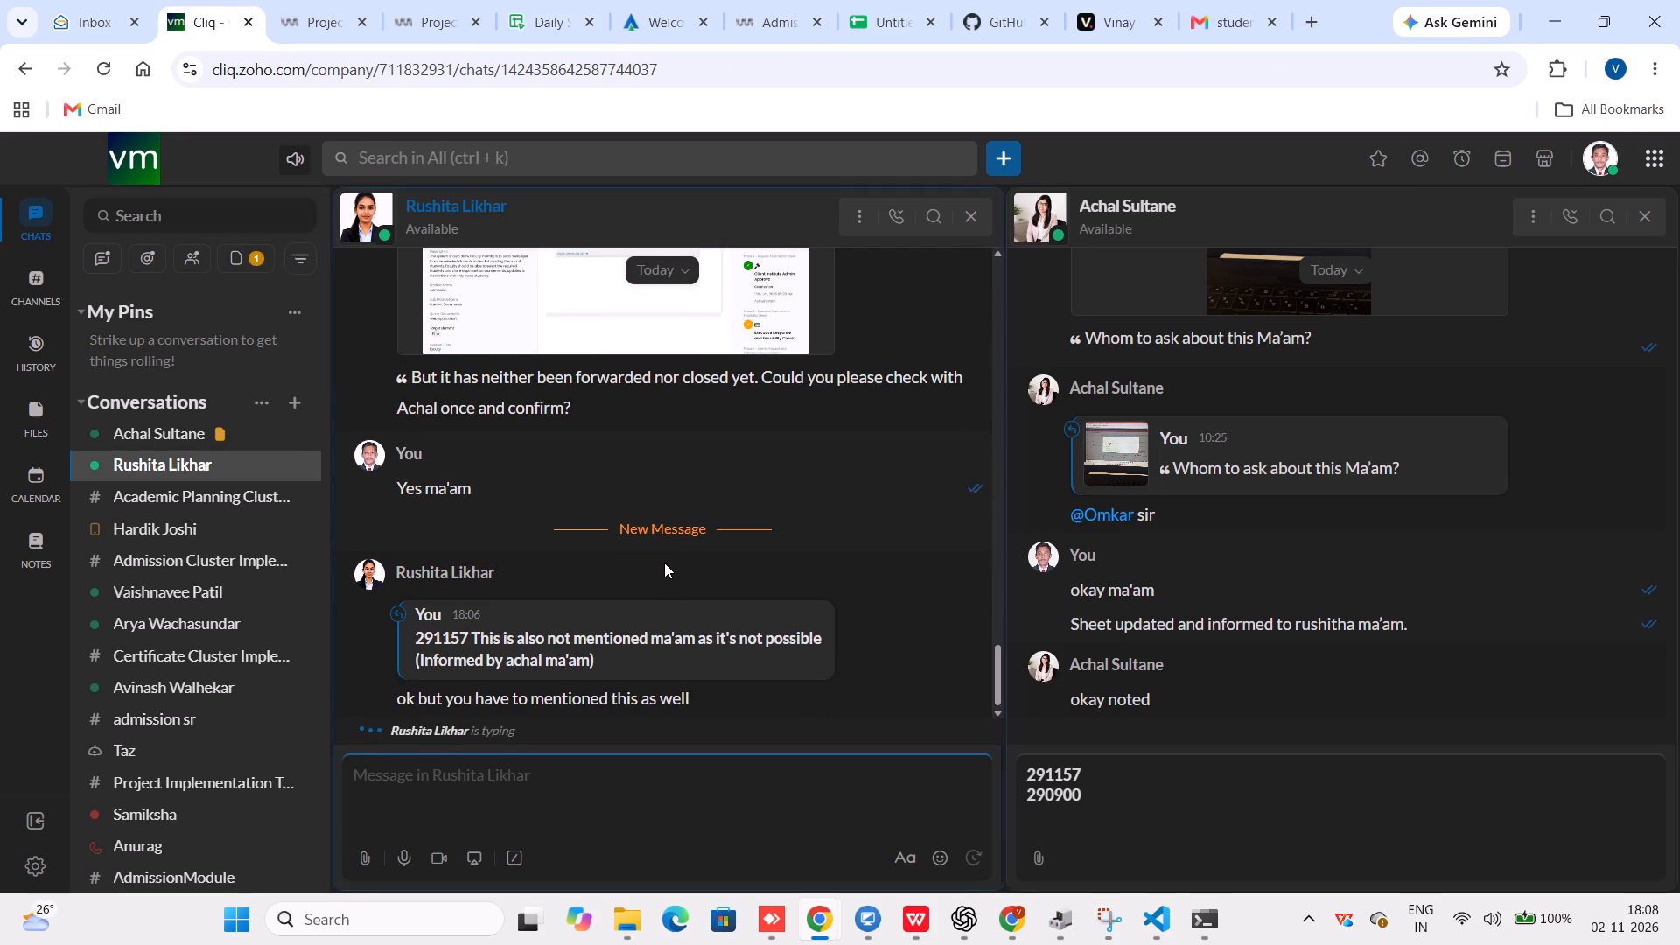
Complete Achal's draft below the SR IDs with "what shall i update in sheet ma'am? regarding these 2 SR", mention her, add "ma'am" and send it.
left_click(1137, 808)
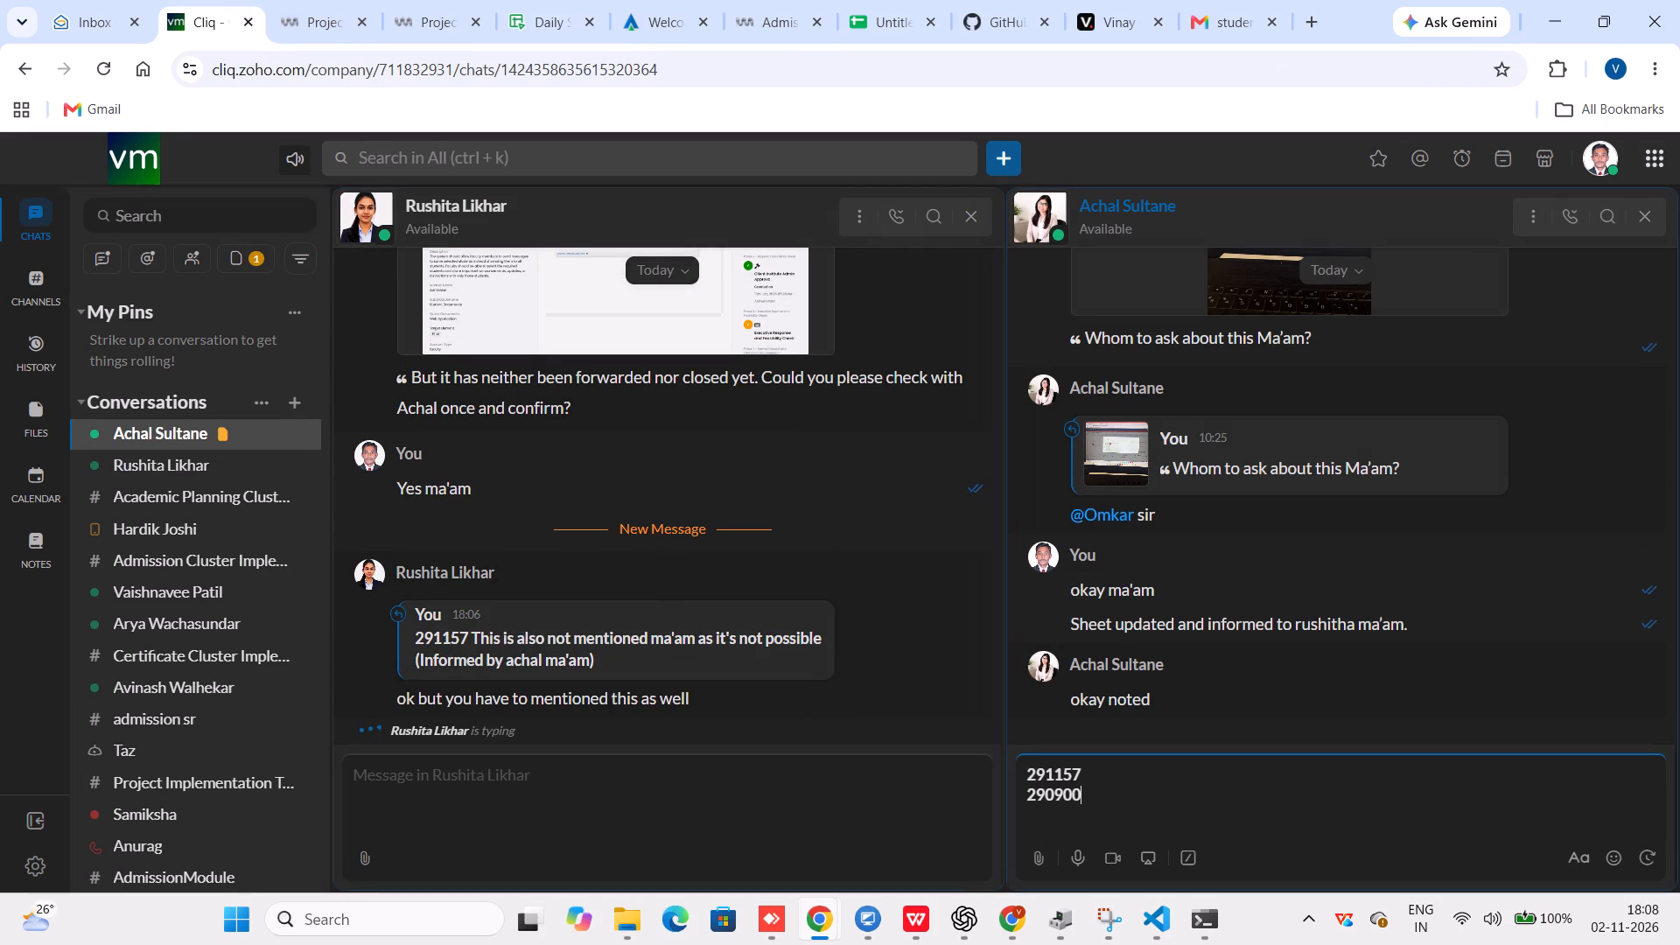
key("shift+Return")
key("shift+Return")
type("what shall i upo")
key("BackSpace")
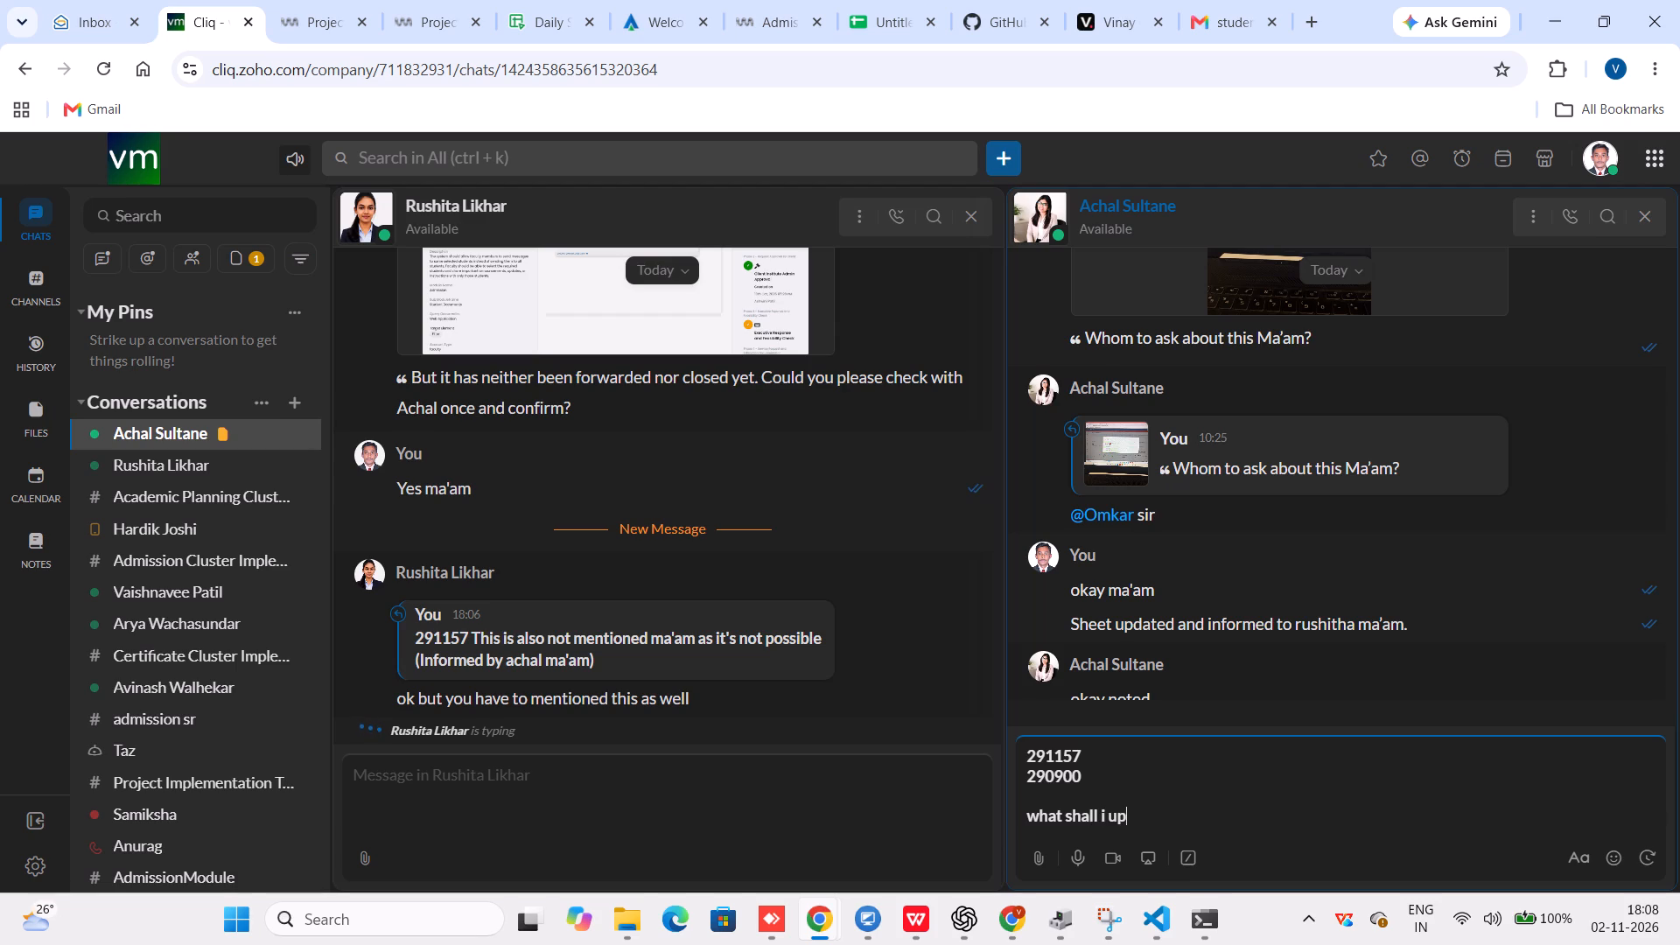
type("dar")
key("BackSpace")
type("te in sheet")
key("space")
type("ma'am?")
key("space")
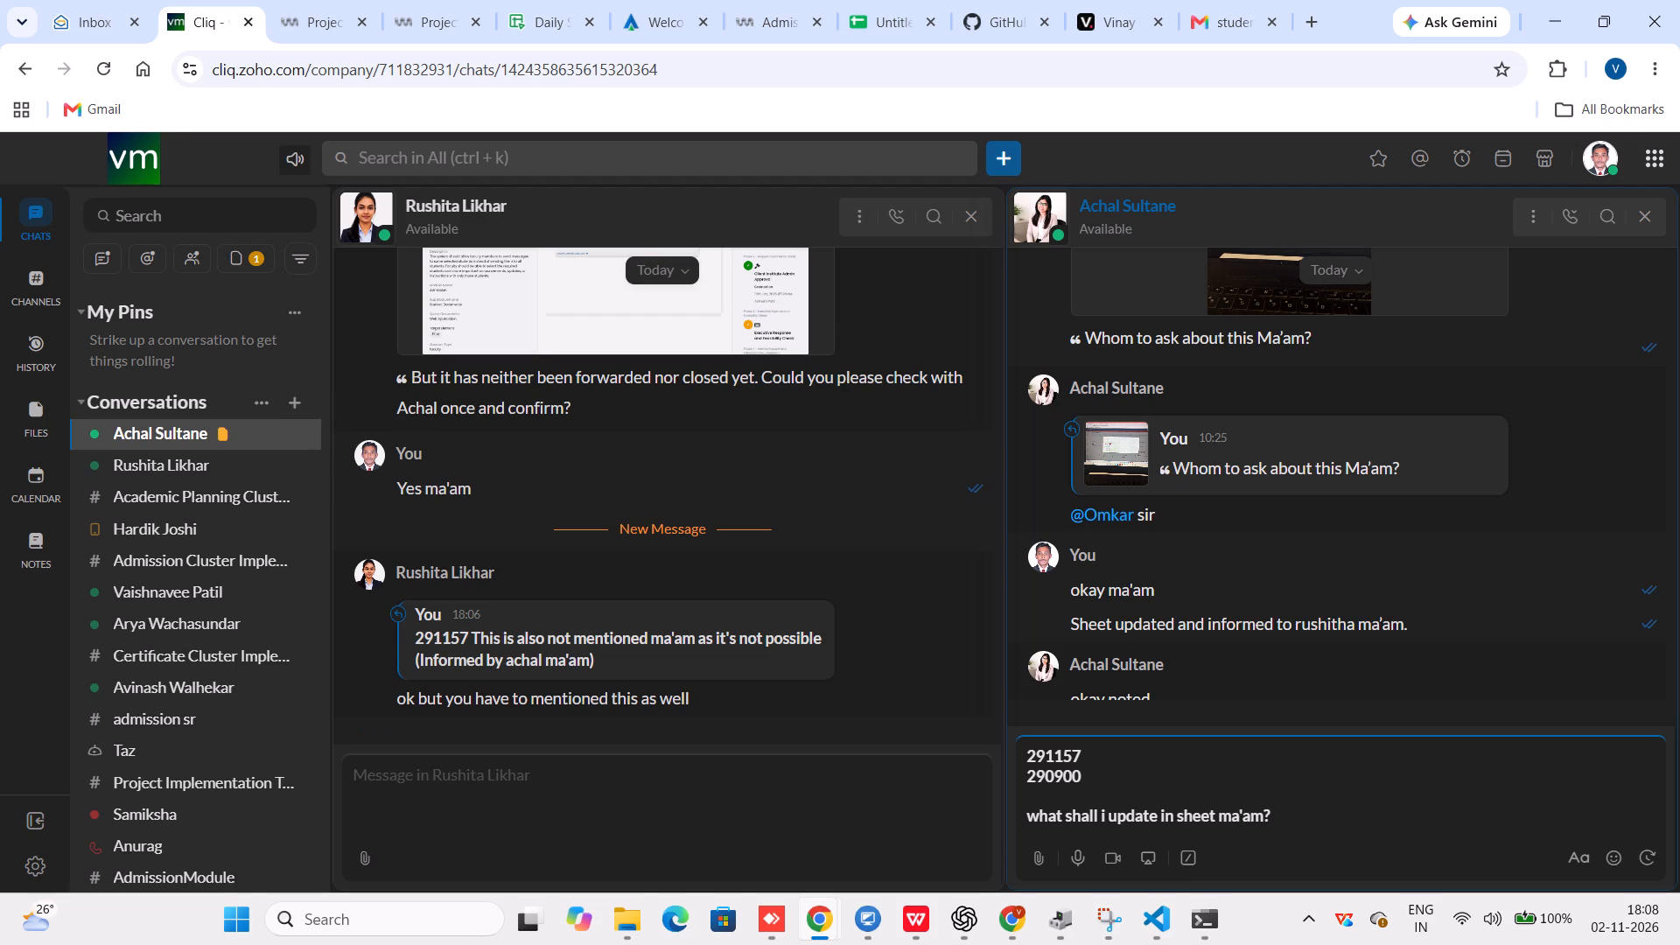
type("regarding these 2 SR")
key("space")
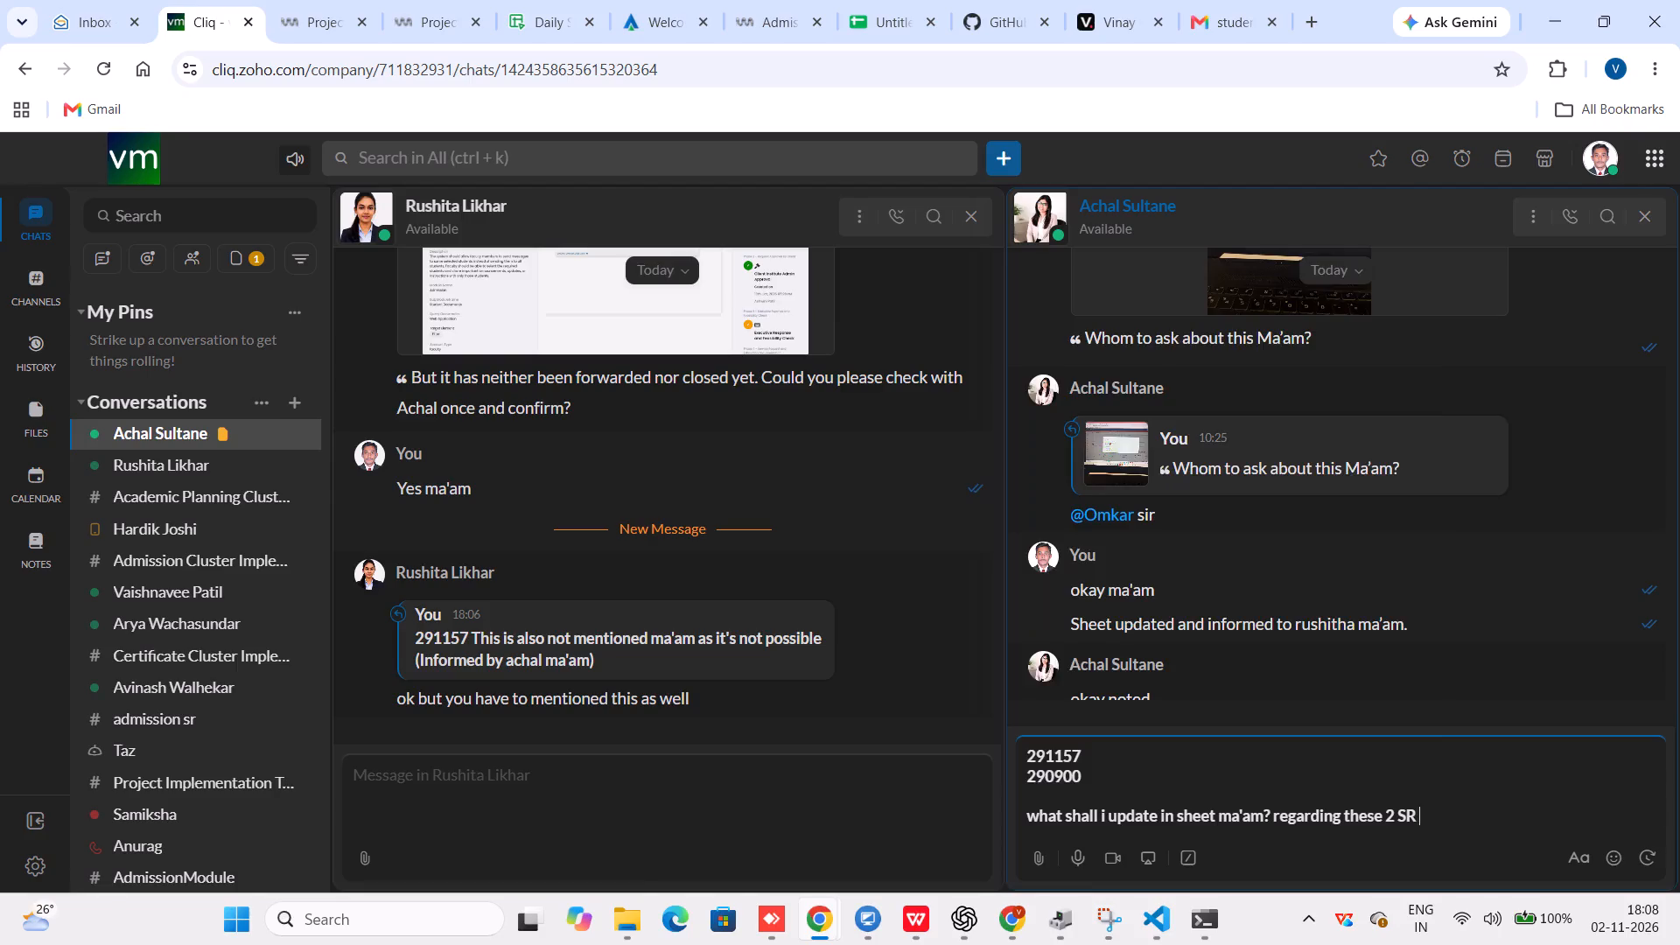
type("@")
left_click(1187, 358)
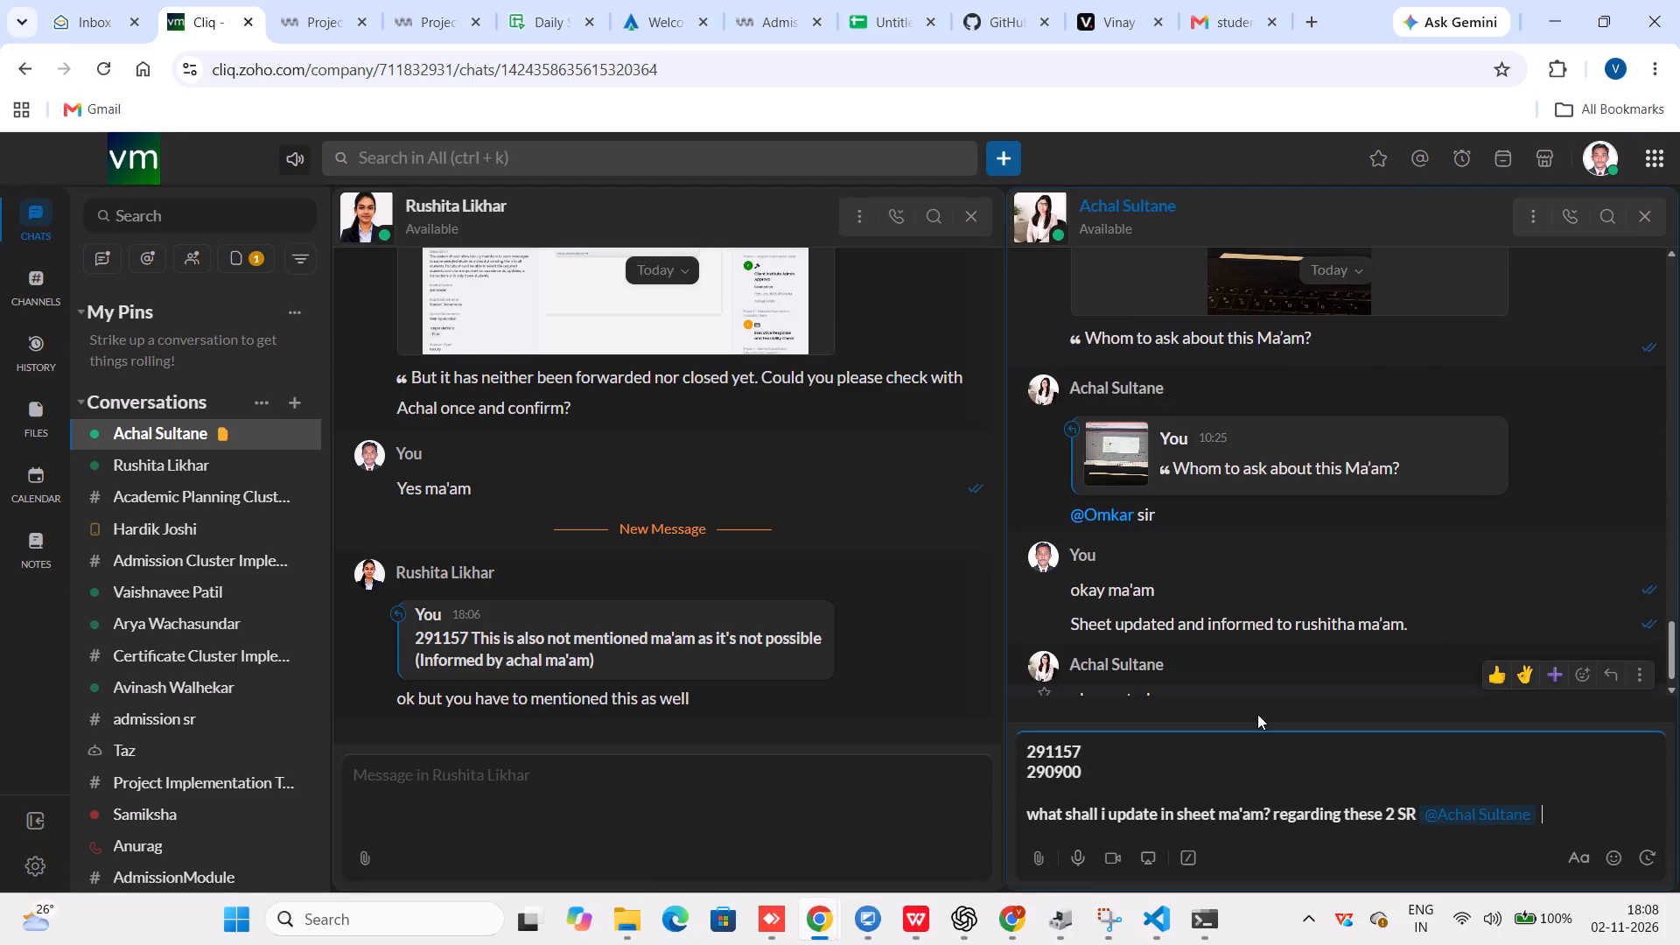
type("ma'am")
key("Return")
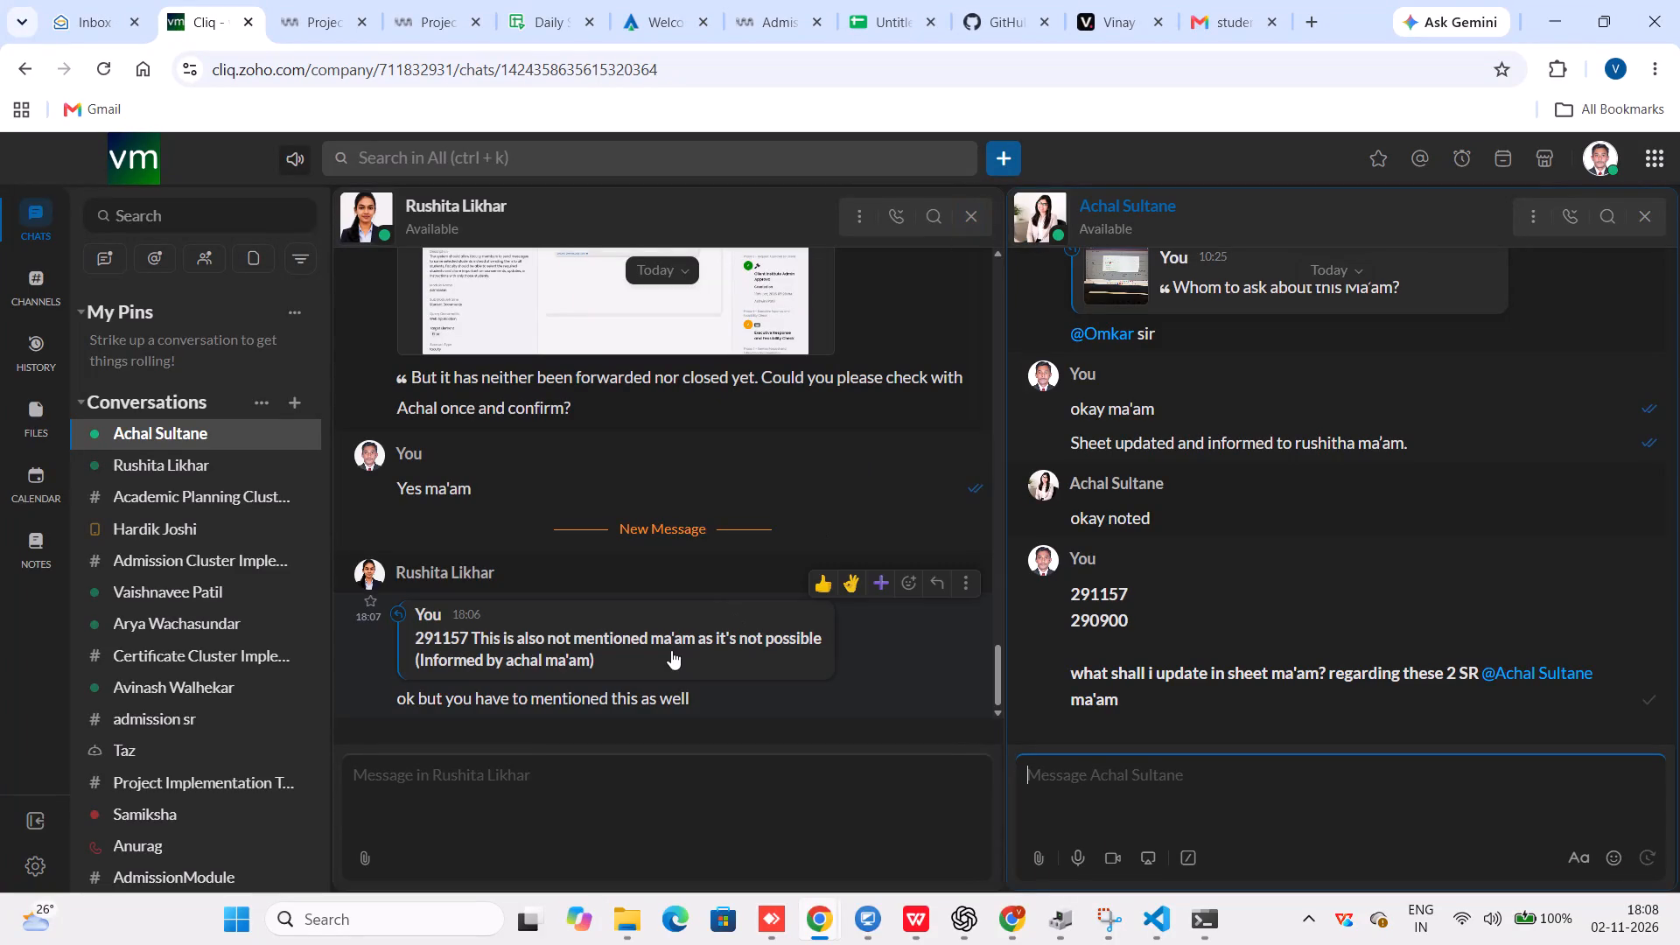
Close the Cliq chats with Rushita and Achal.
scroll(671, 650, "down", 4)
left_click(410, 780)
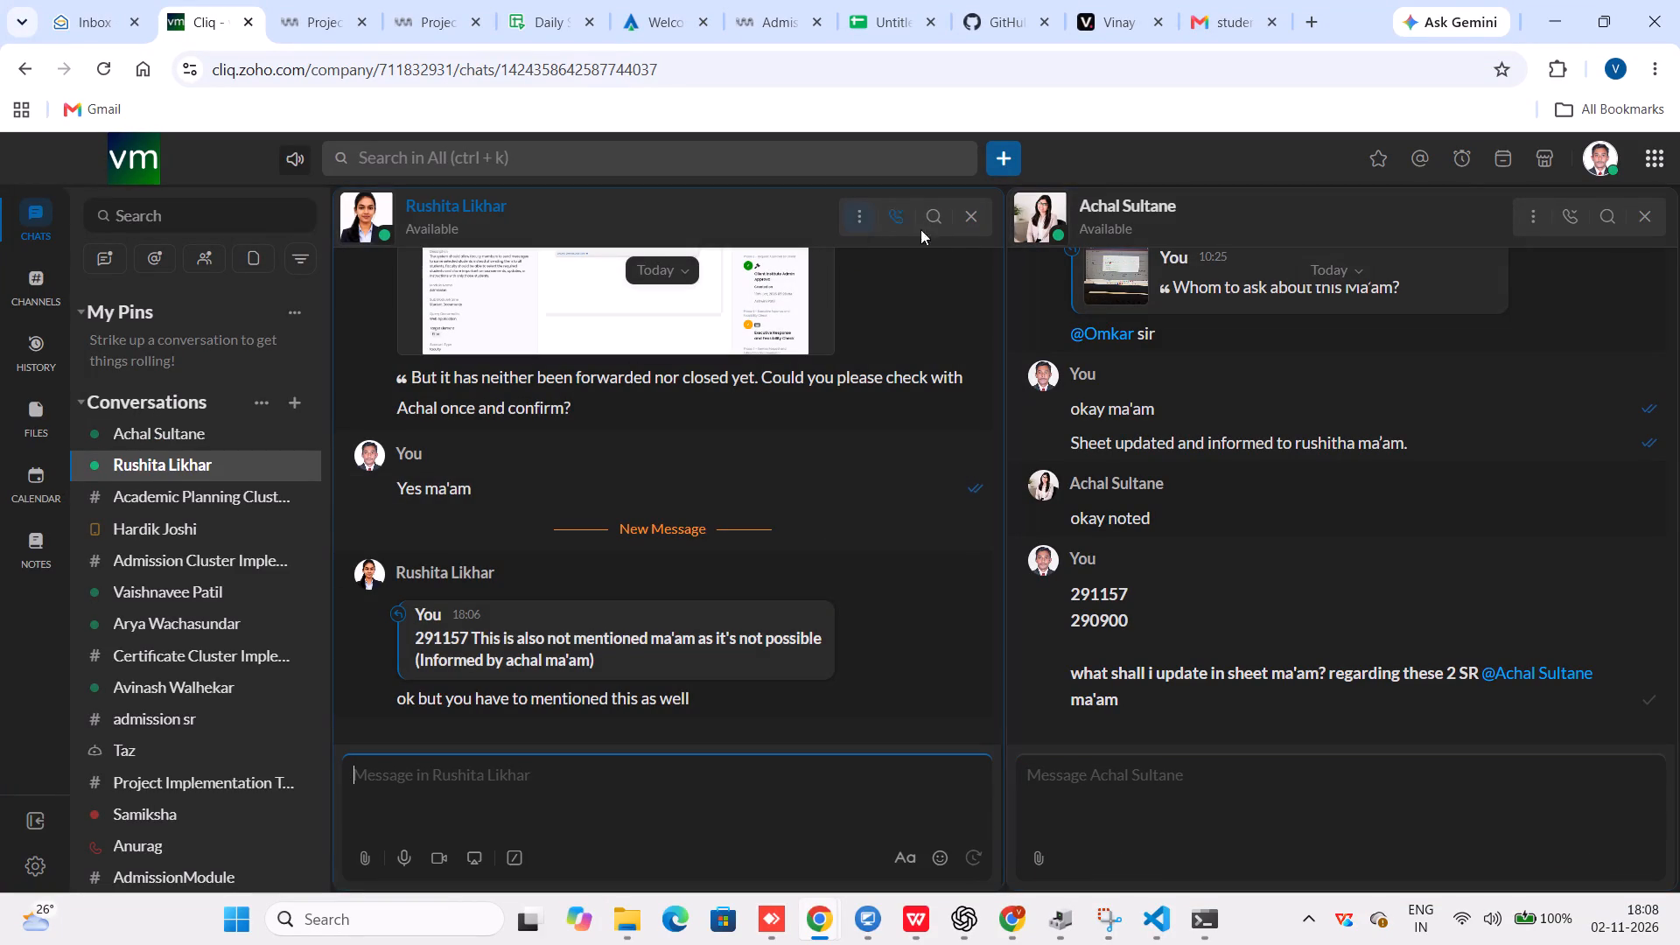
left_click(974, 219)
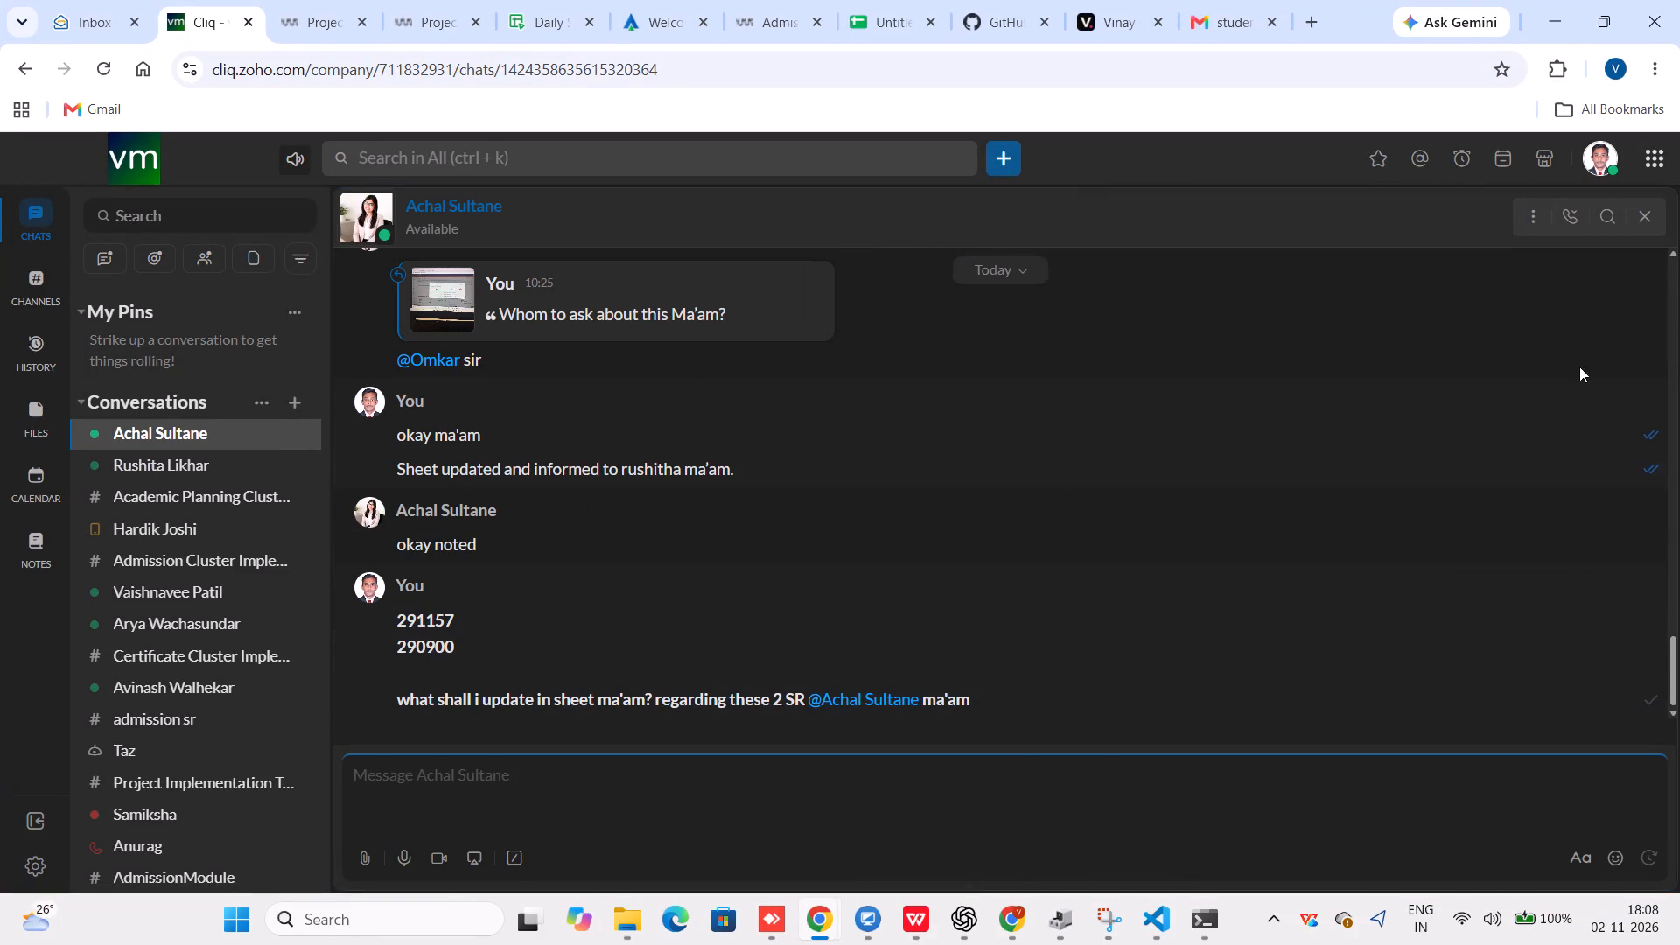
left_click(1656, 218)
Look over the rows below the last admission cluster entry in the Daily SR Tracking Sheet.
left_click(514, 0)
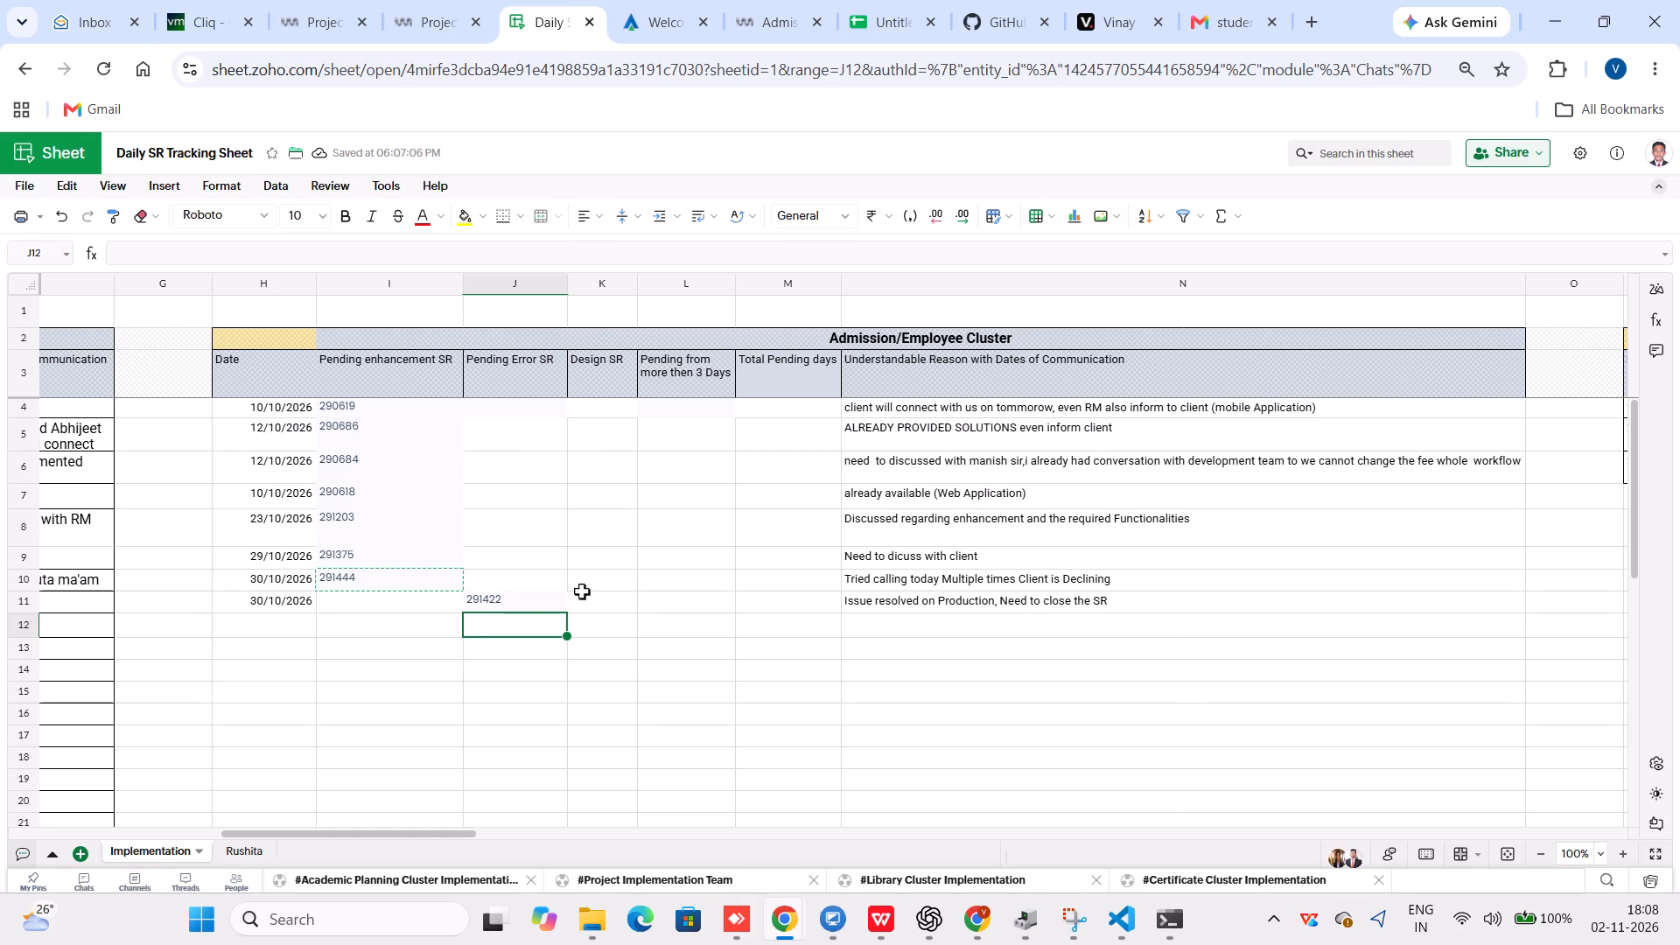
left_click(399, 643)
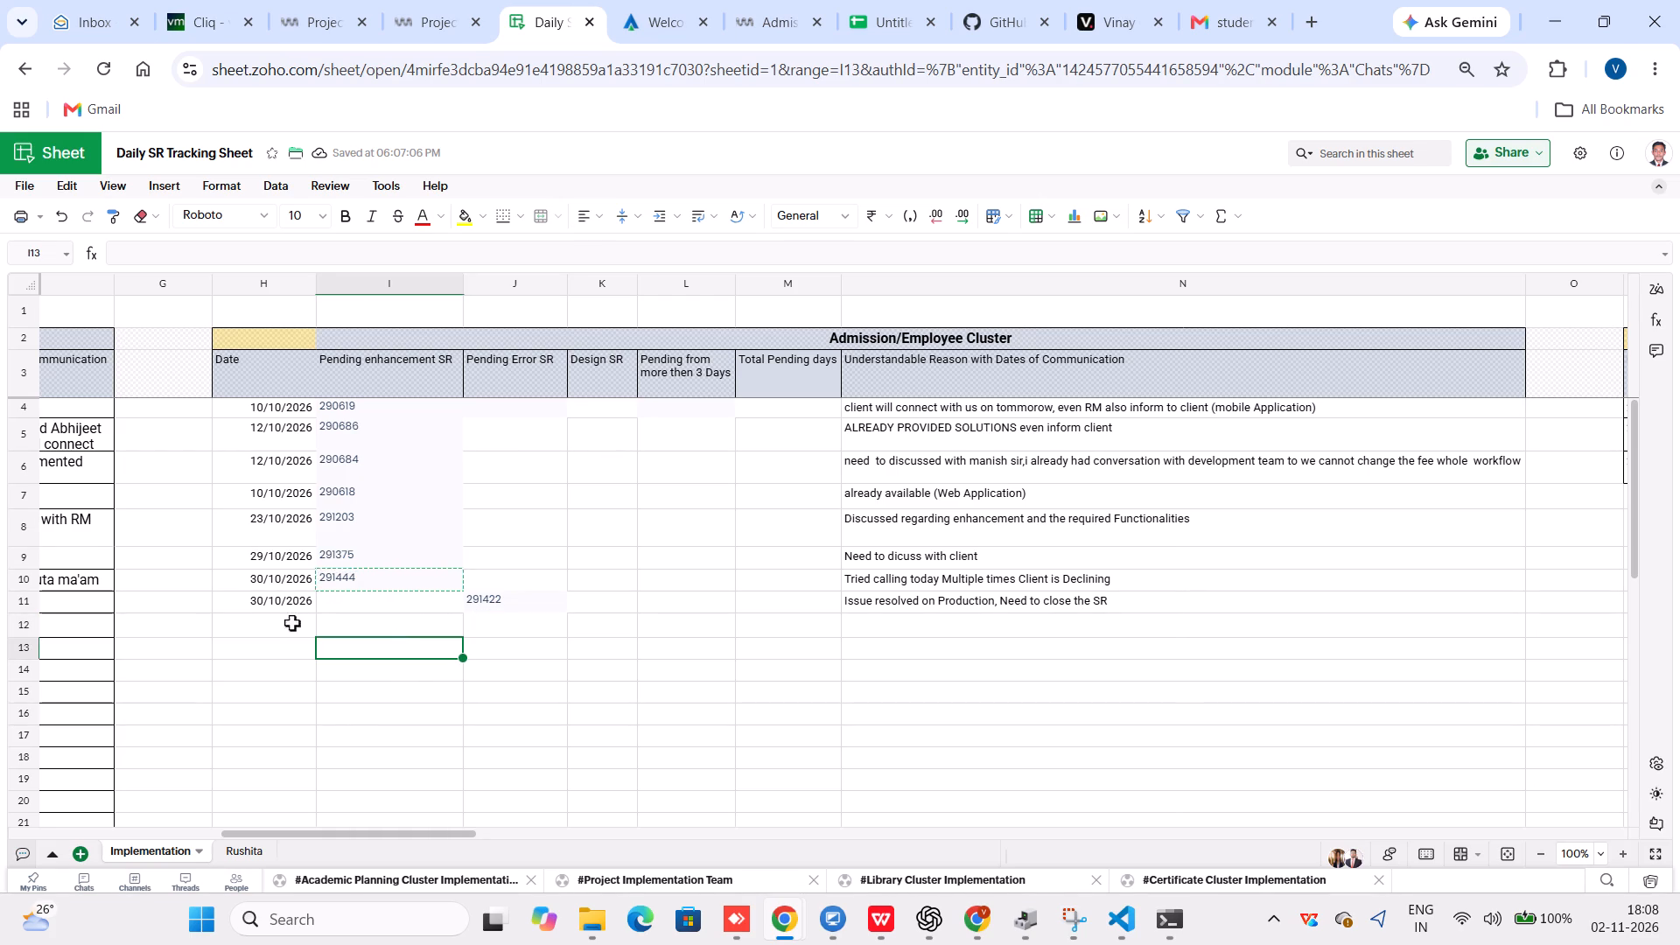
left_click(291, 622)
Check Achal's Cliq chat for a reply about the two SRs and close it.
left_click(219, 0)
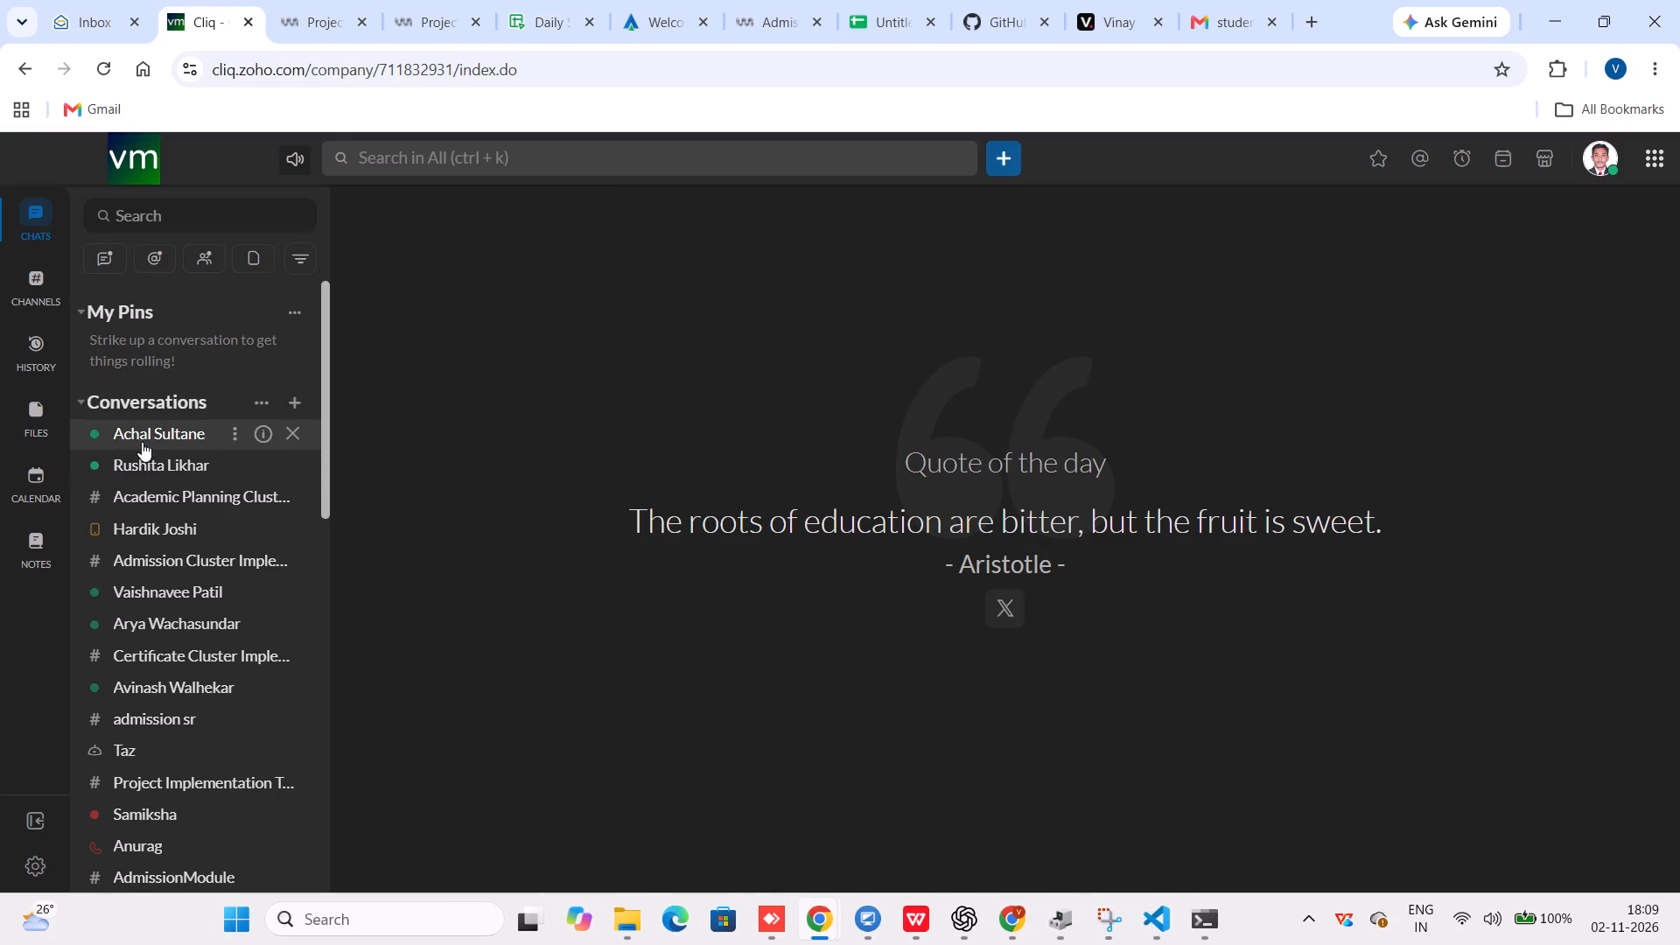
left_click(142, 442)
scroll(1128, 654, "down", 3)
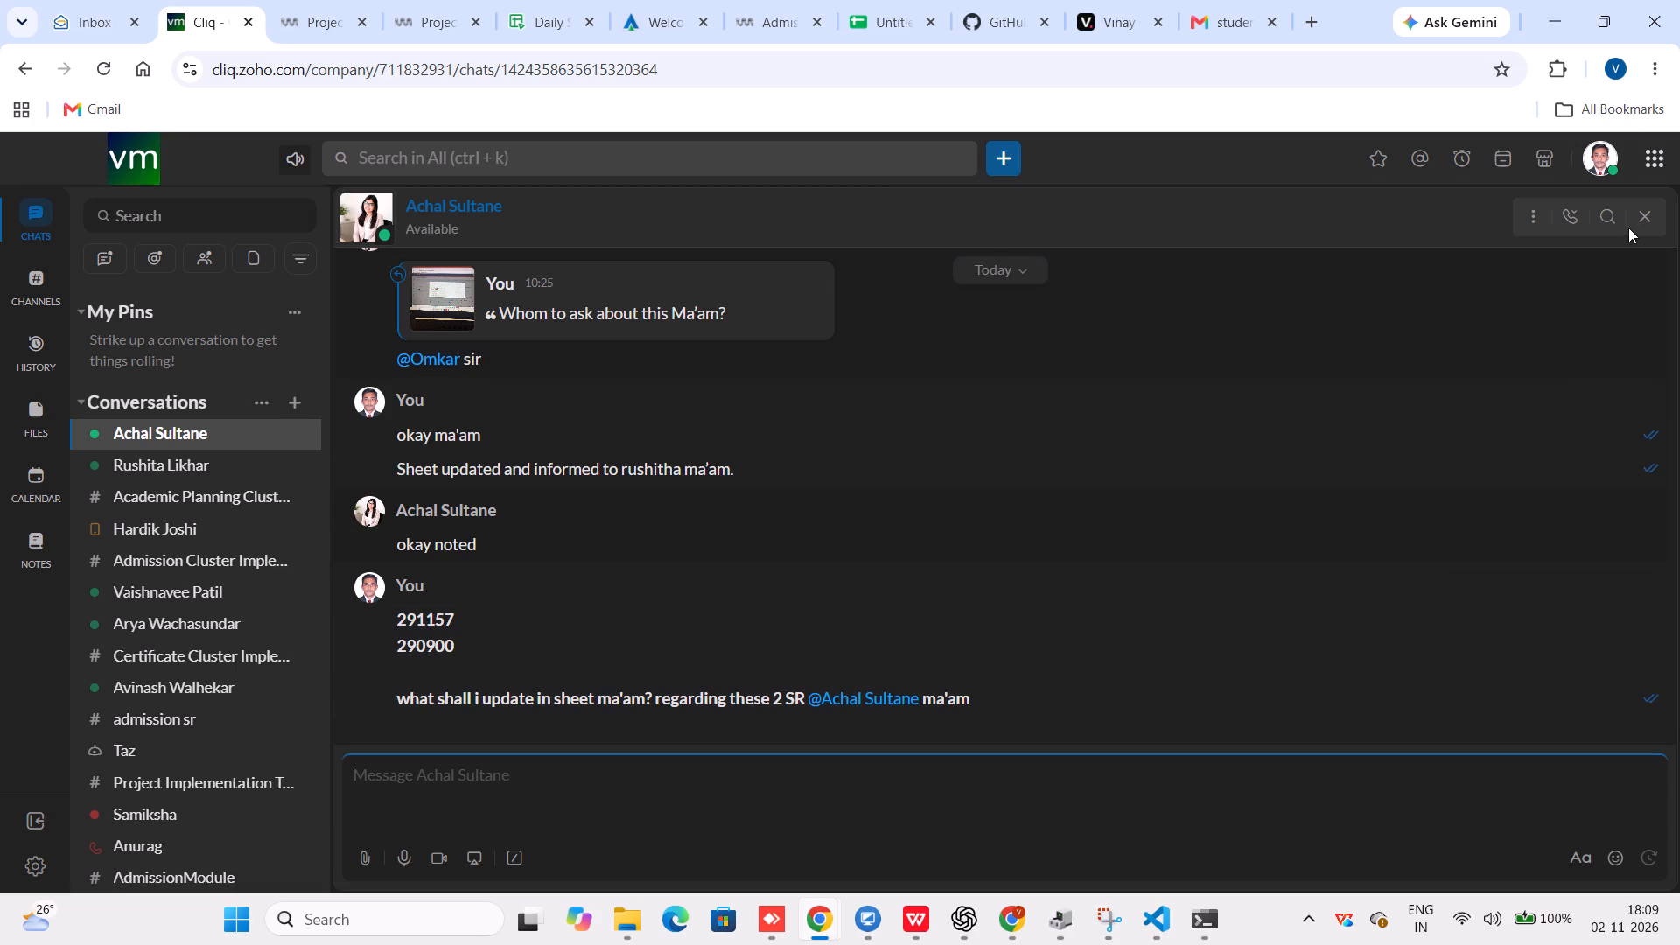
left_click(1650, 220)
Review the details and attachment of SR 290900 in the portal, then return to the request list.
left_click(329, 0)
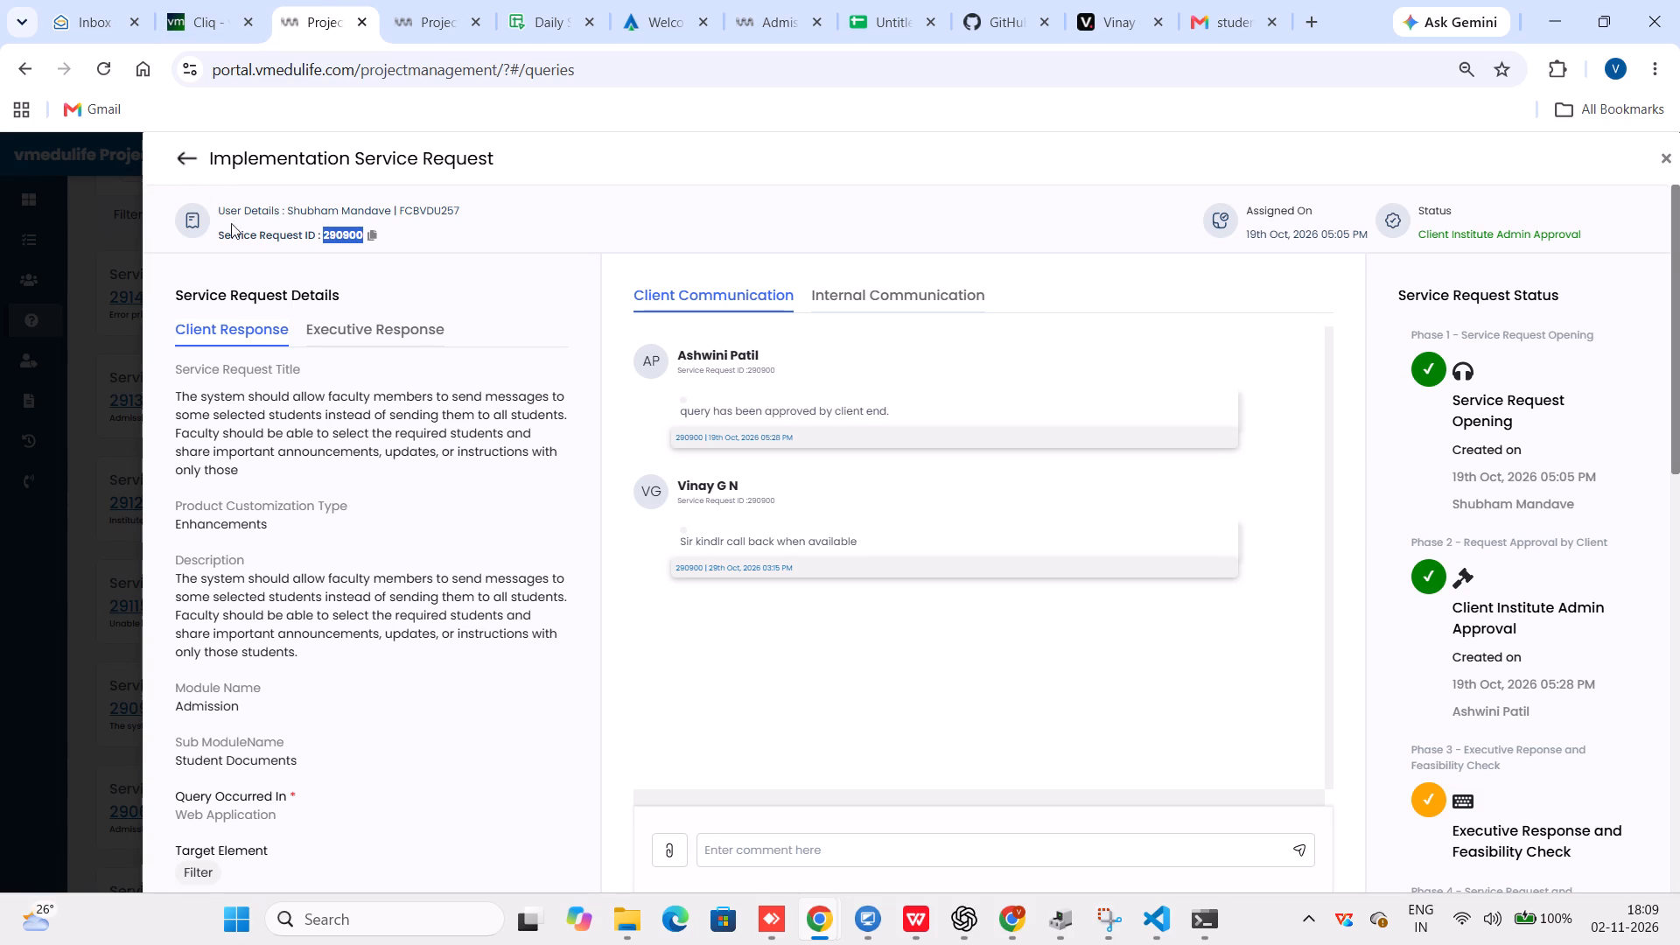
scroll(337, 545, "down", 2)
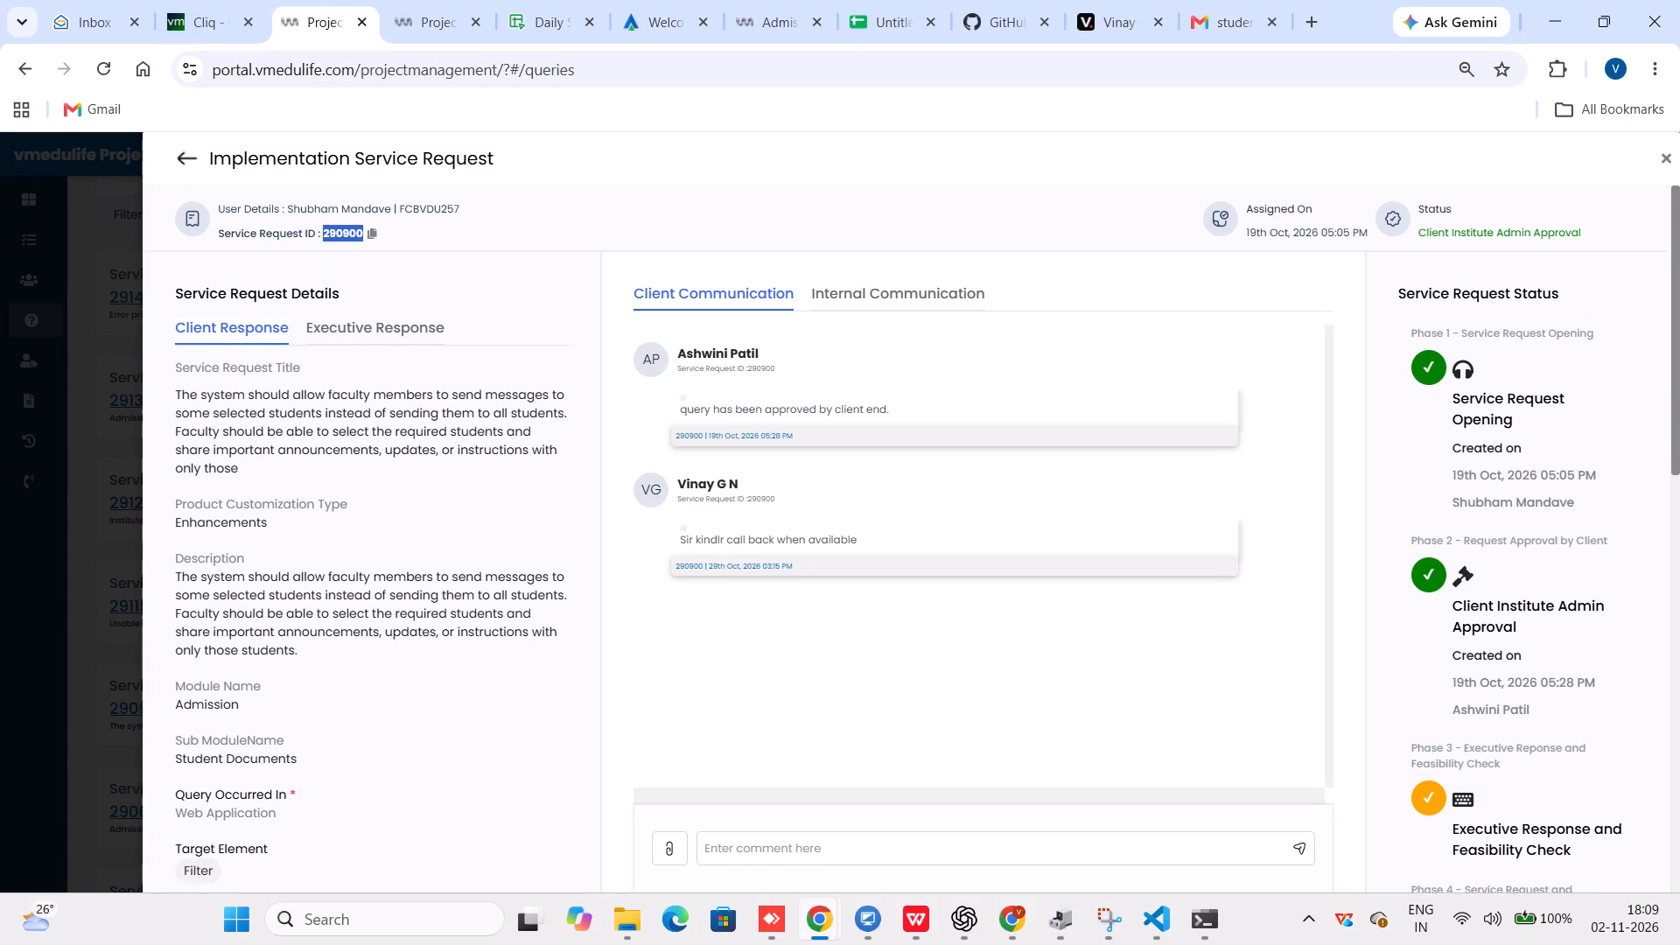
scroll(337, 564, "down", 3)
left_click(261, 439)
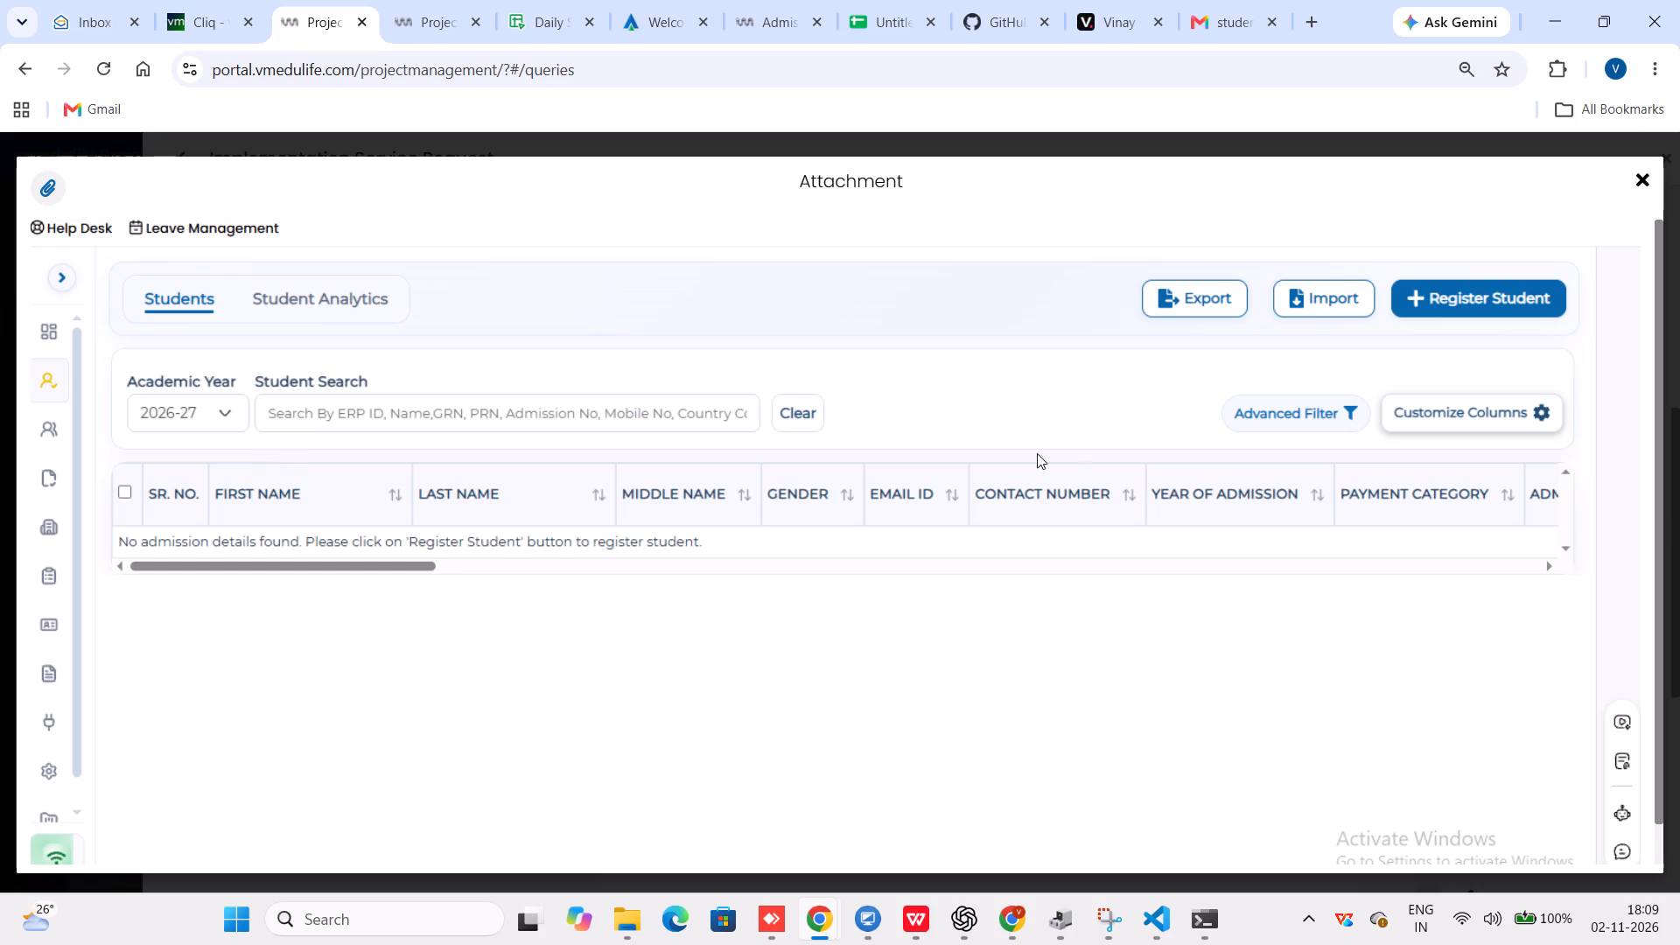
left_click(1643, 181)
scroll(171, 296, "up", 4)
left_click(192, 157)
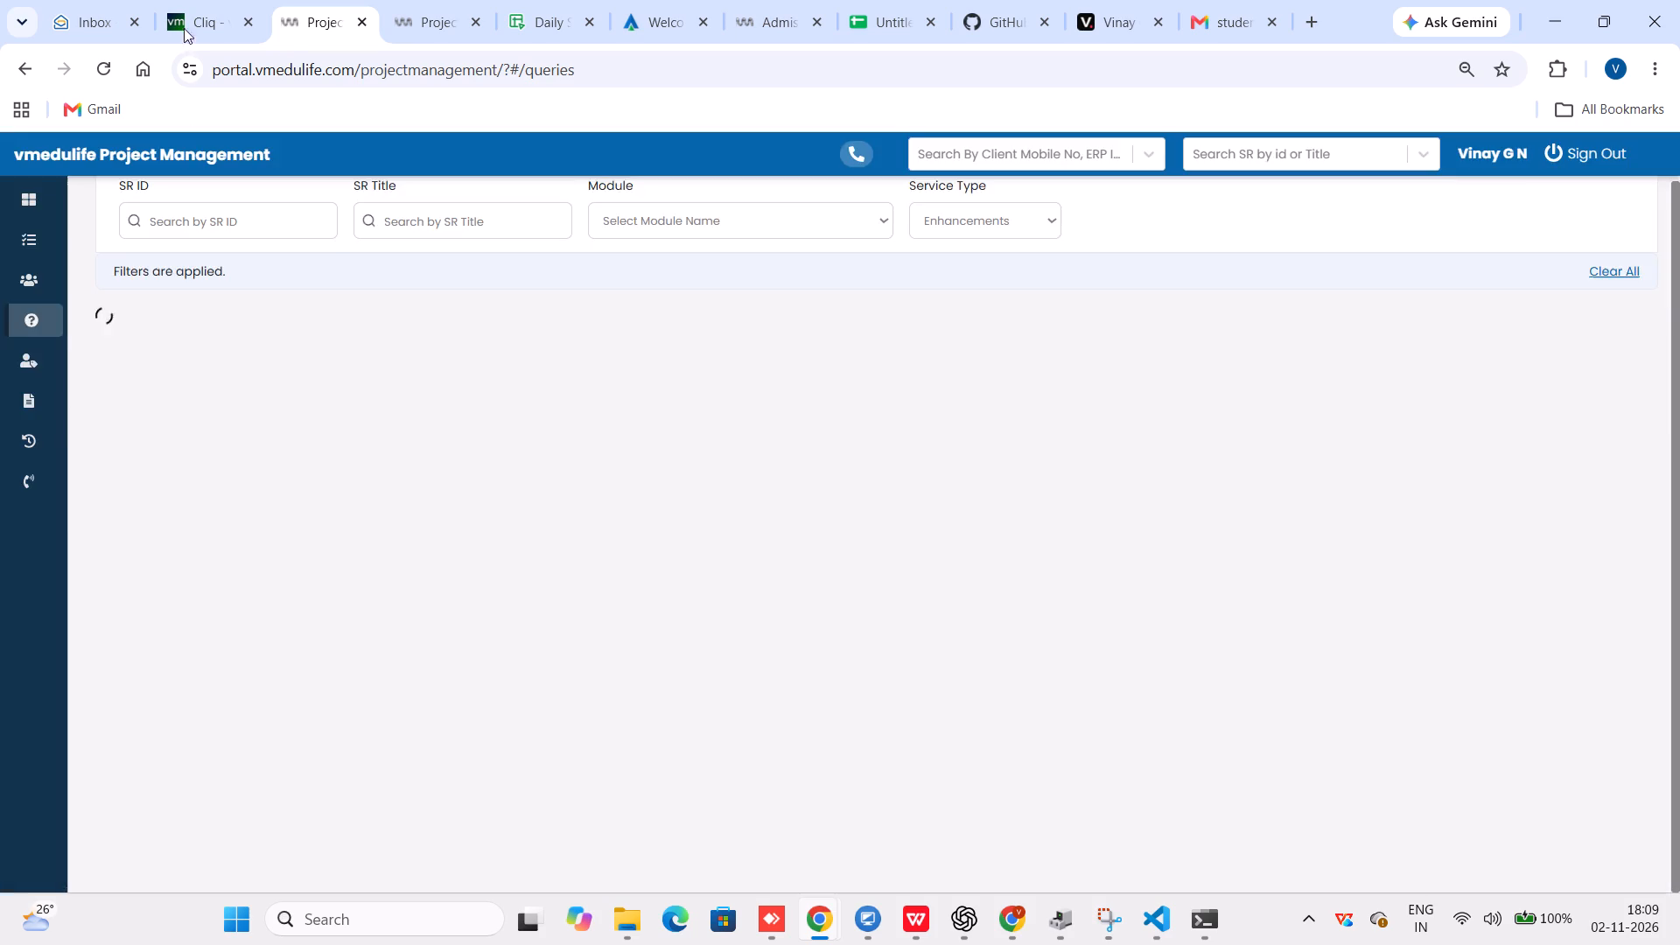
Reopen Achal's chat in Cliq to check for a reply about SRs 291157 and 290900.
left_click(172, 0)
left_click(142, 423)
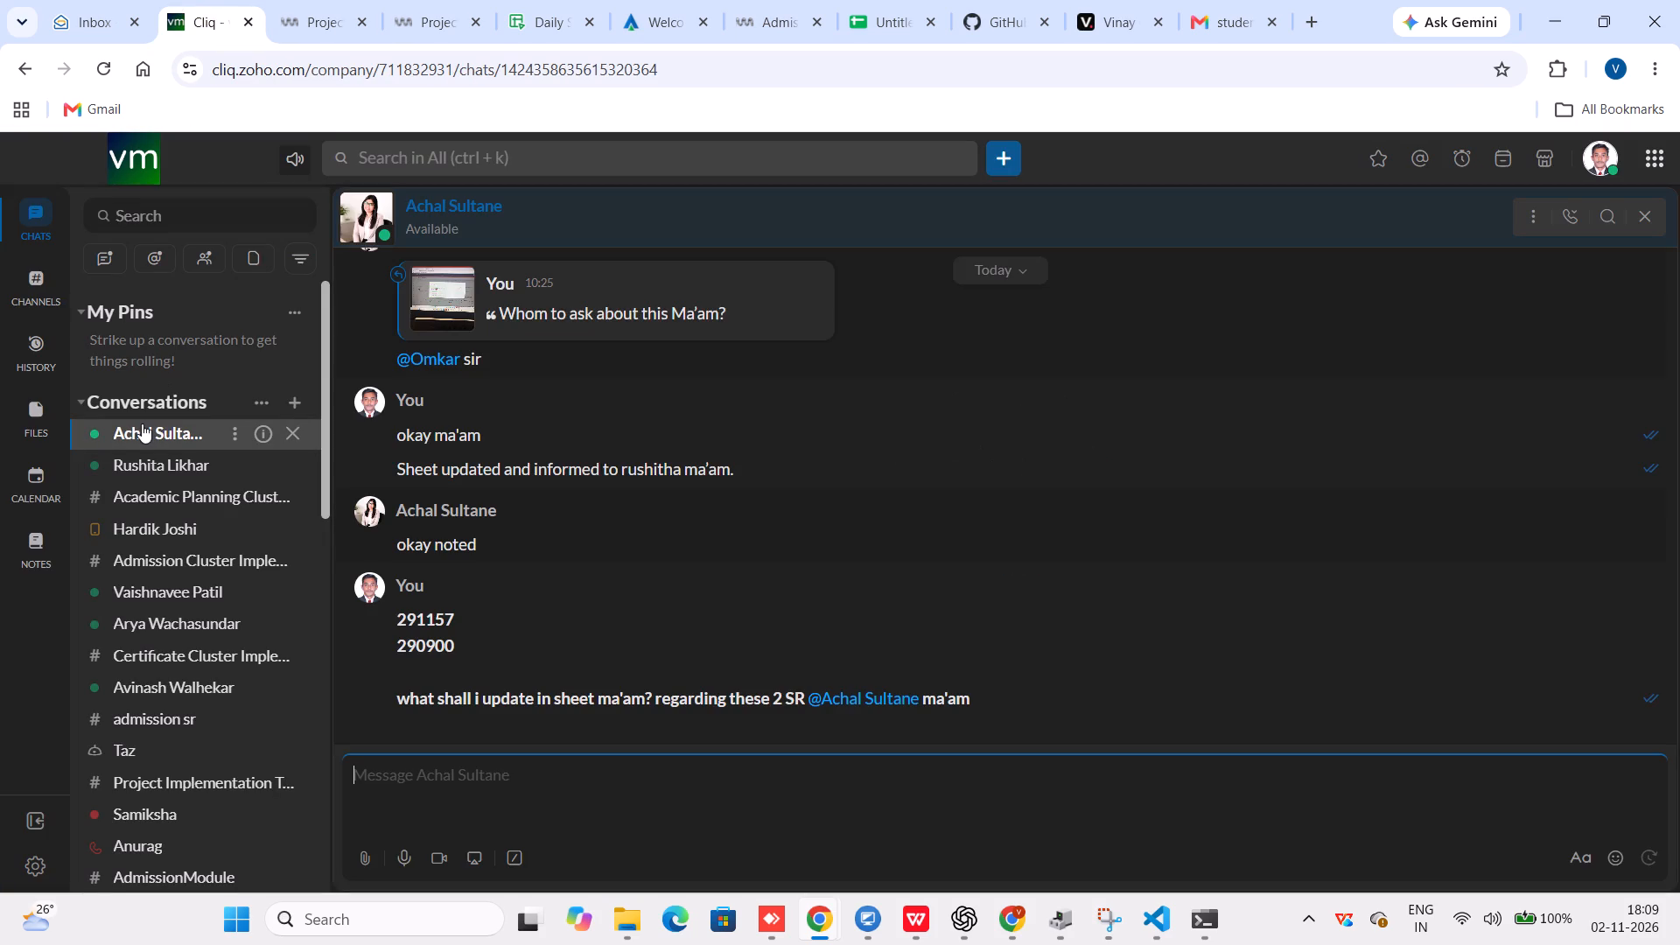
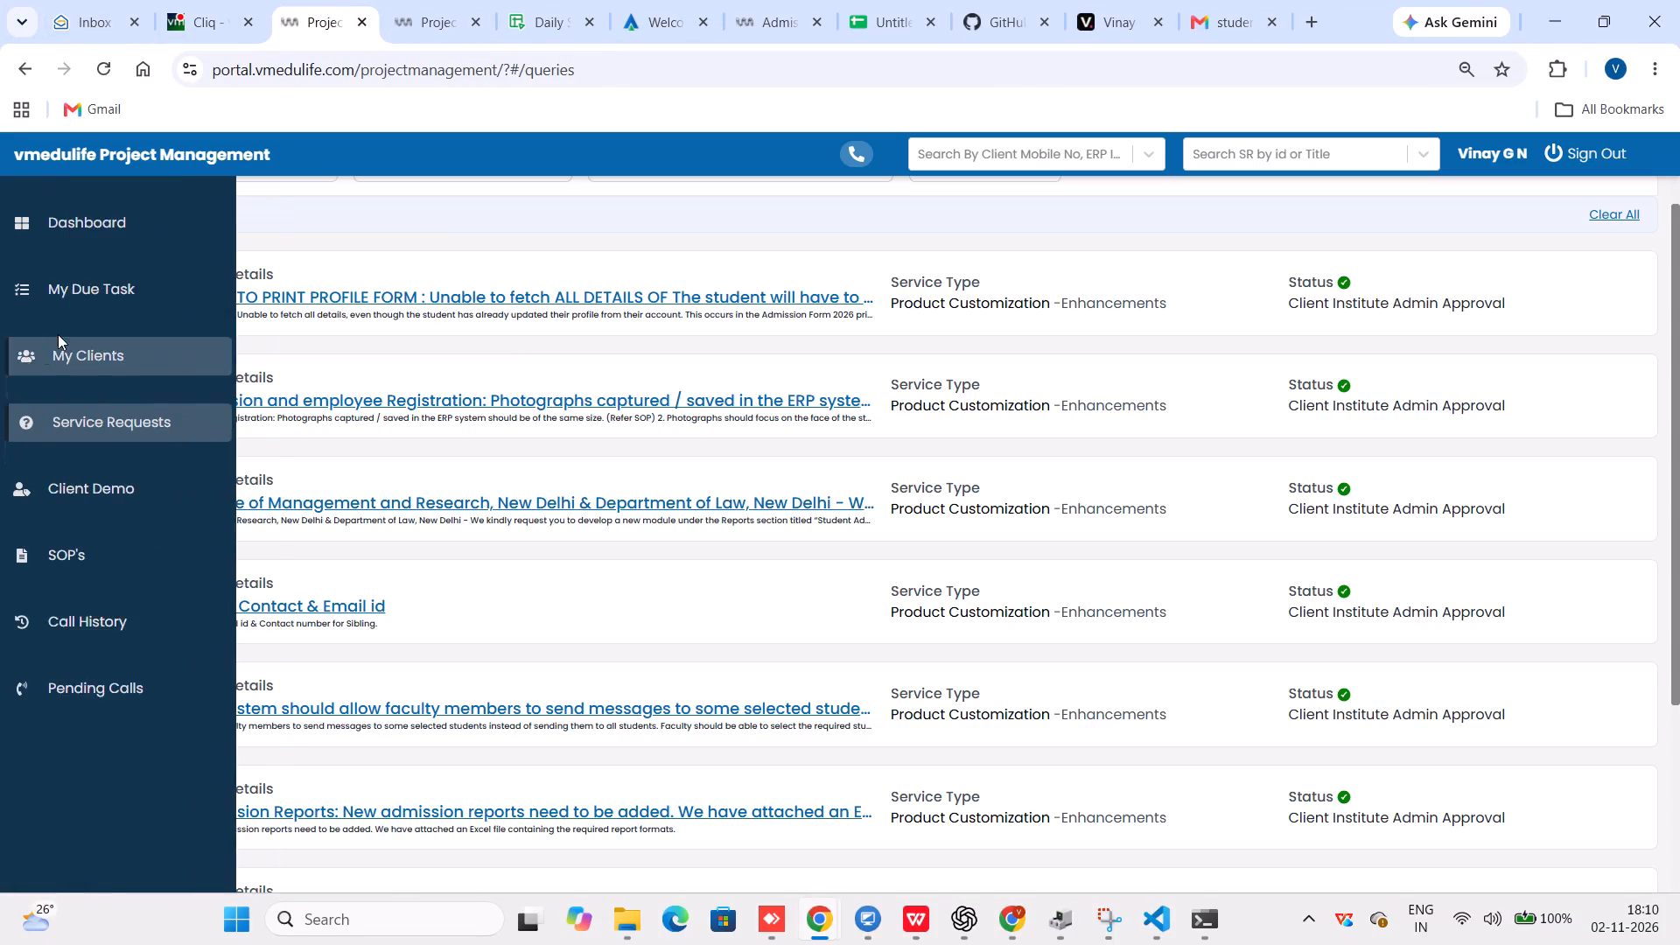
left_click(217, 614)
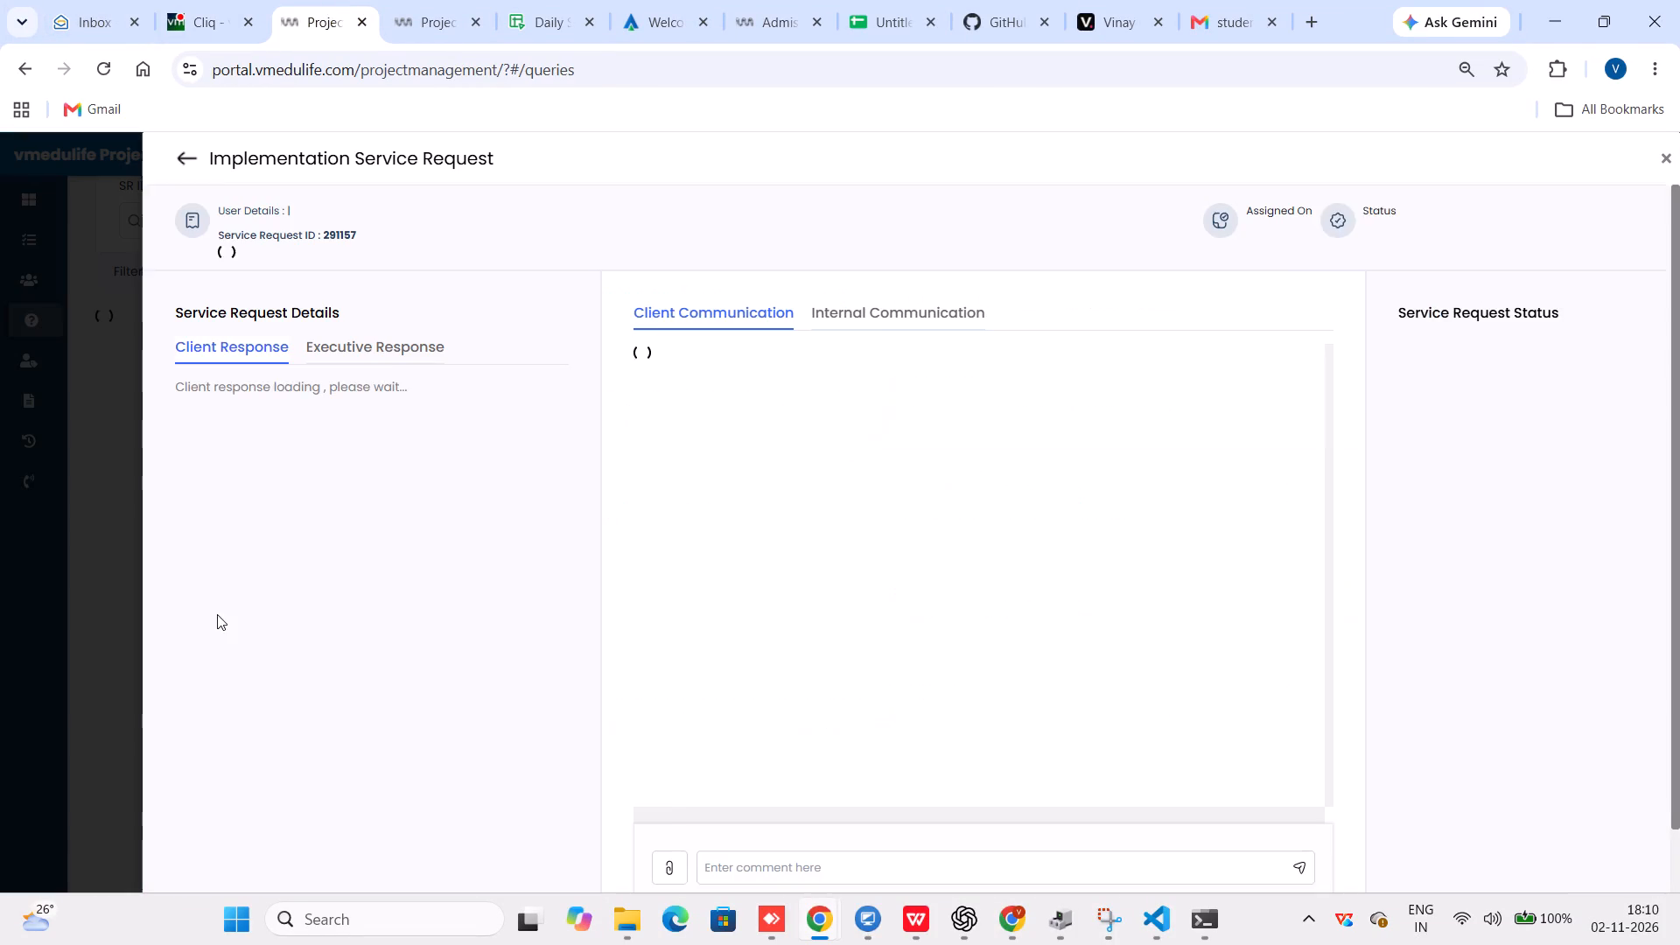
scroll(523, 484, "down", 5)
scroll(384, 480, "up", 4)
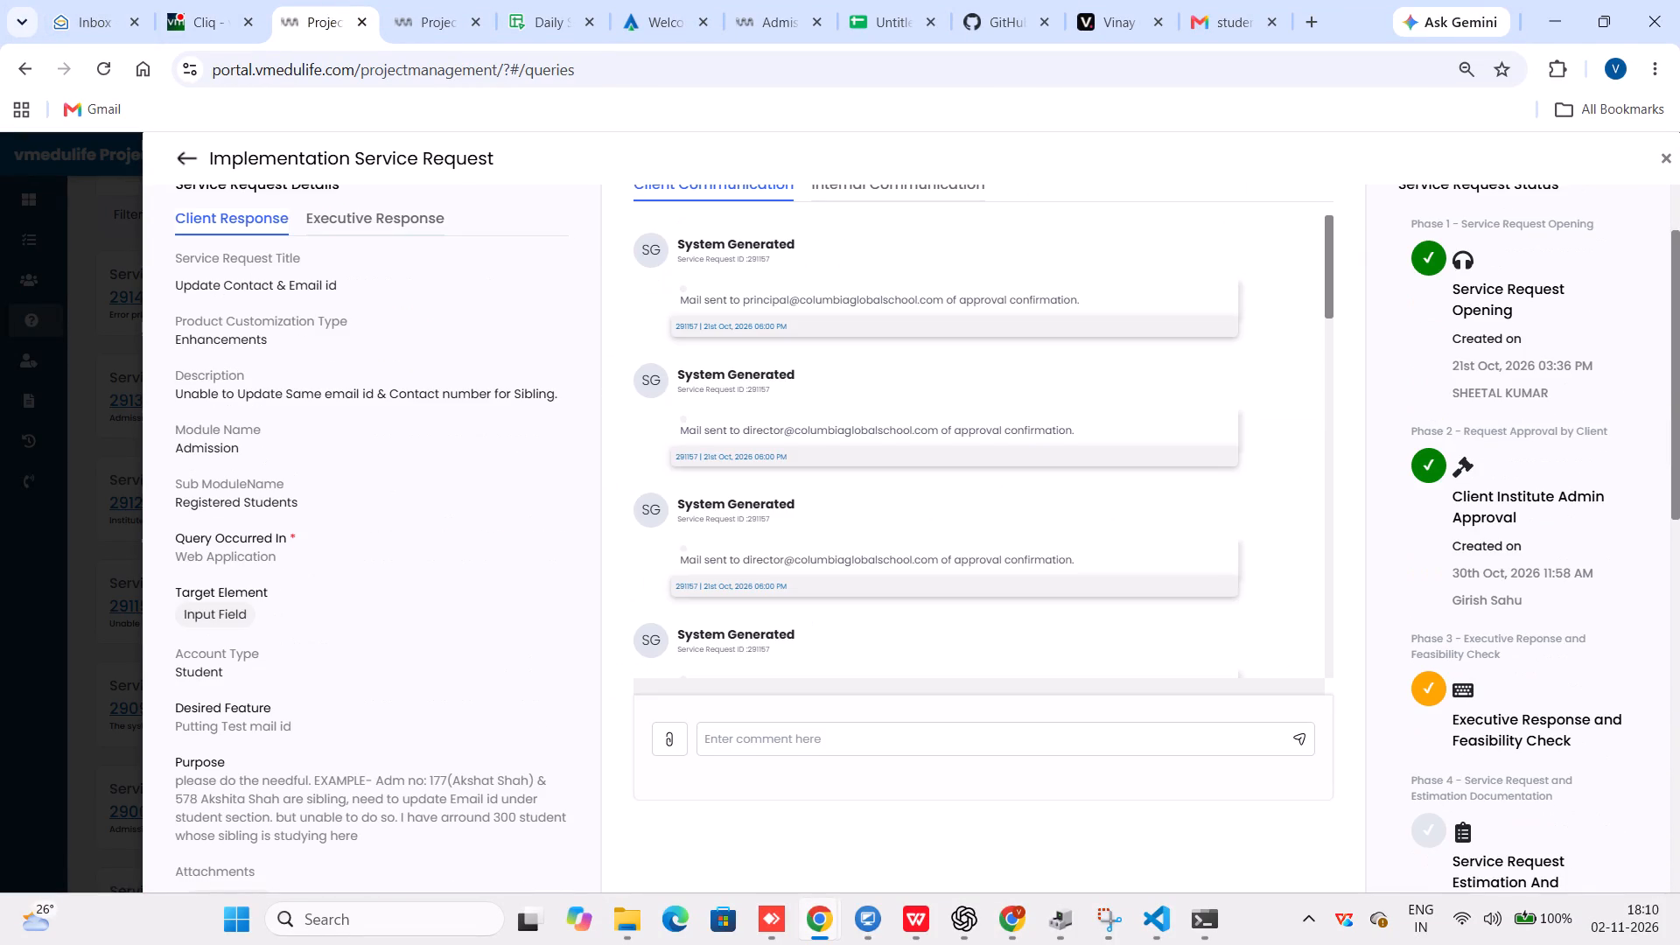
left_click_drag(173, 393, 597, 403)
key("ctrl+c")
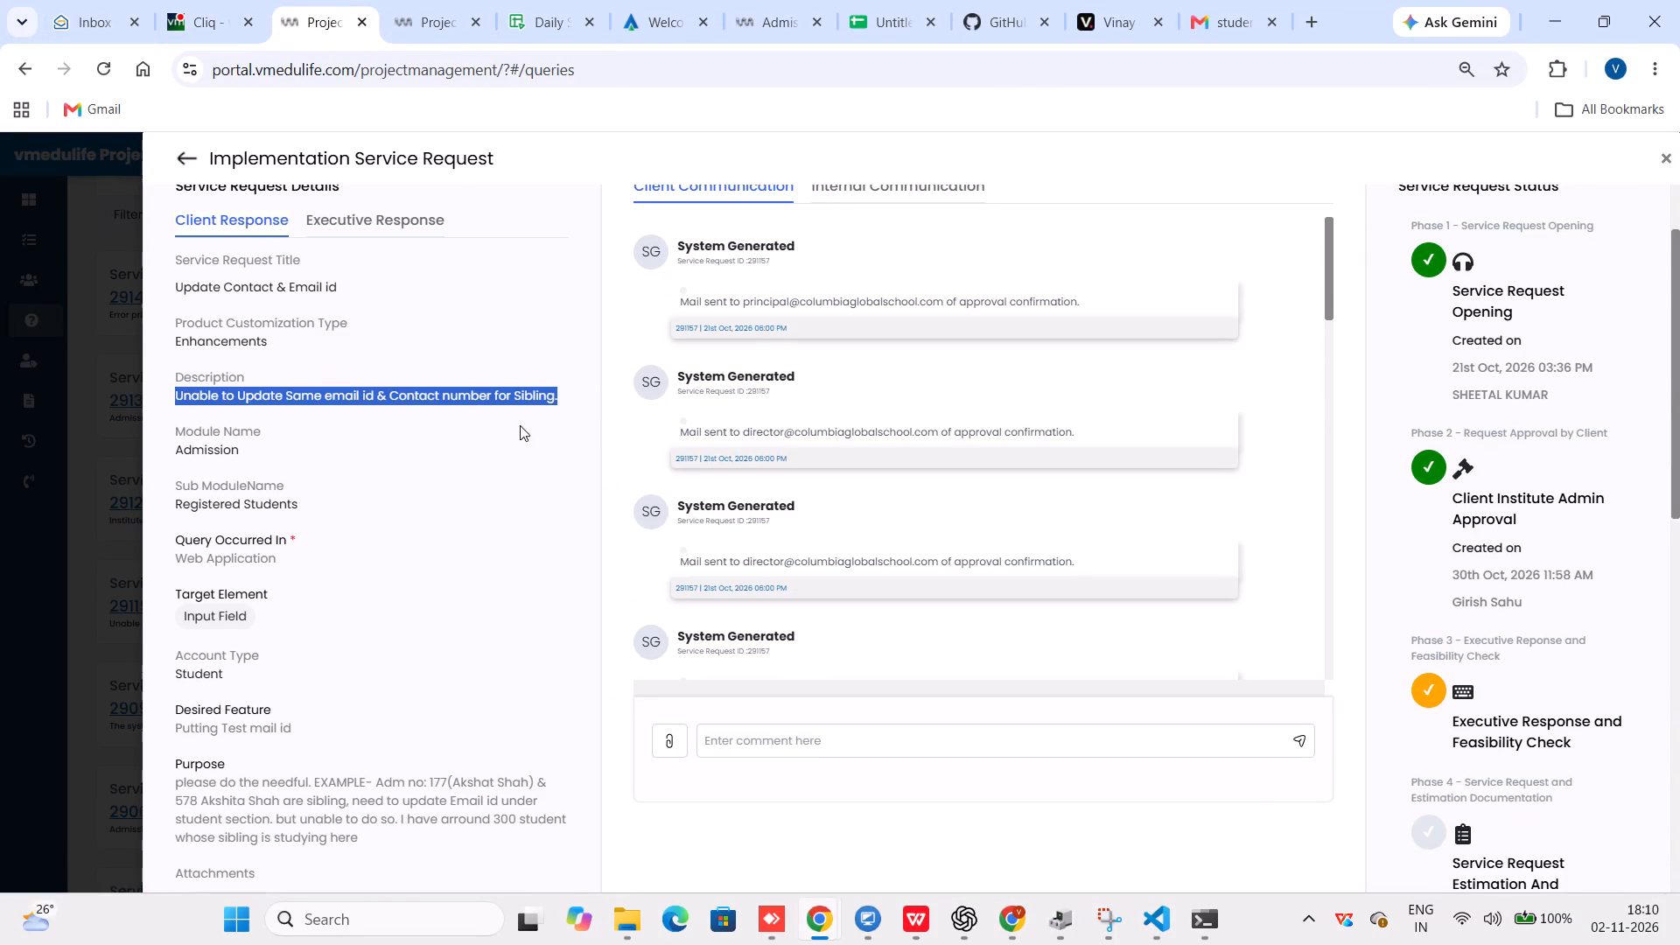
key("ctrl+c")
left_click(182, 6)
key("ctrl+v")
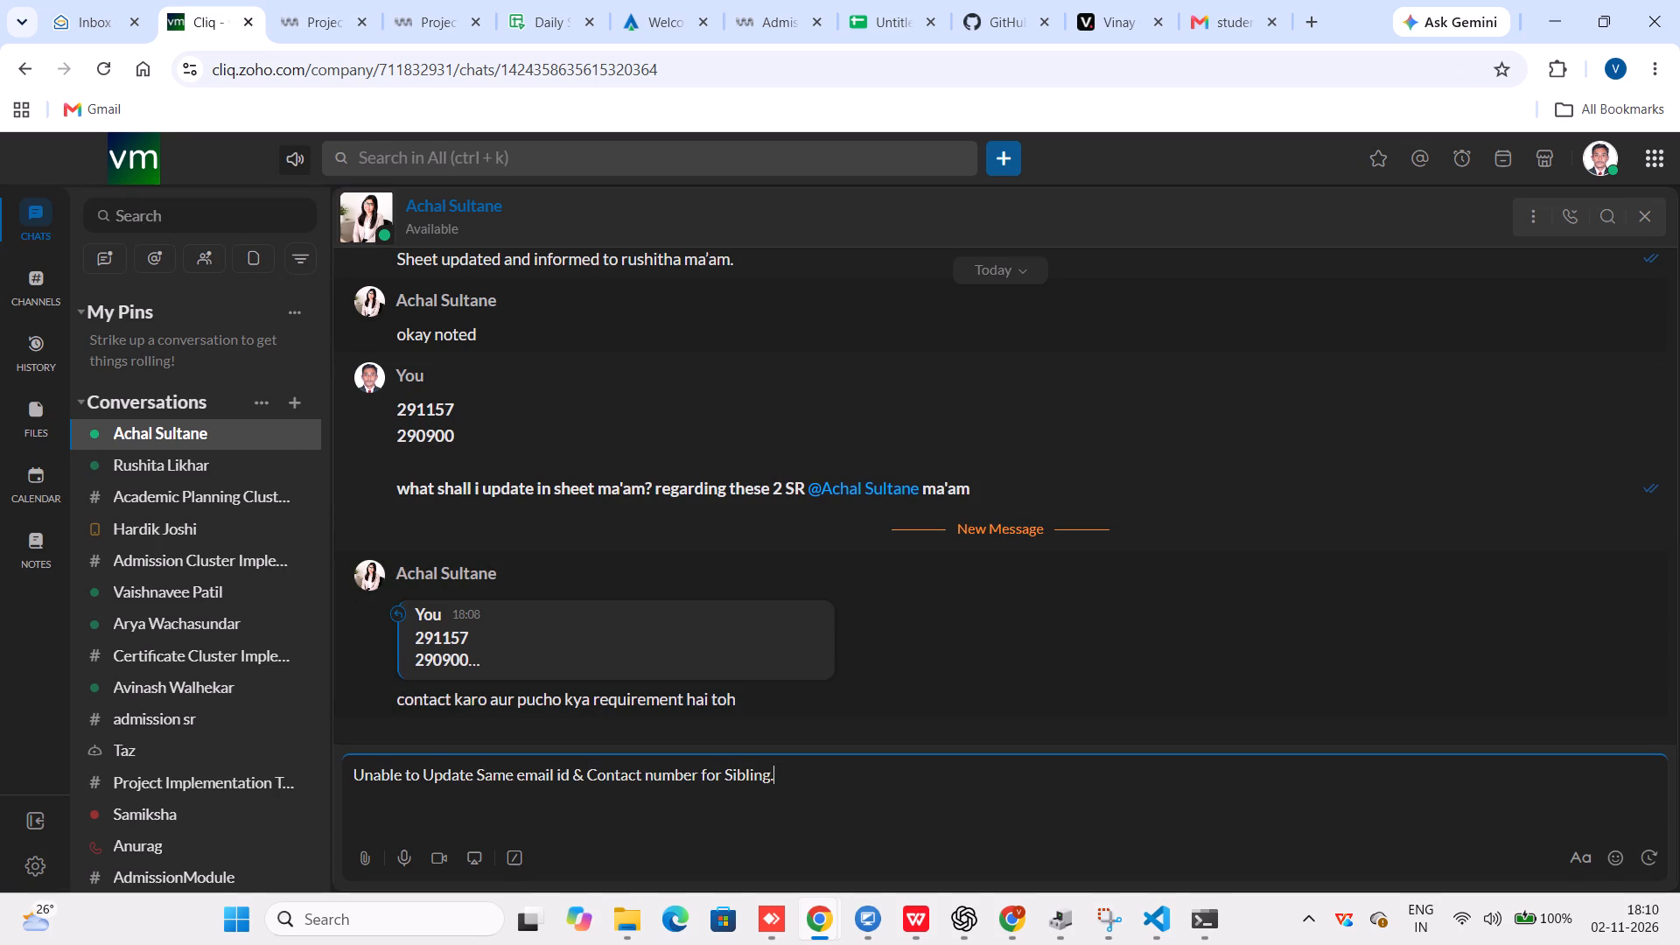
left_click(357, 773)
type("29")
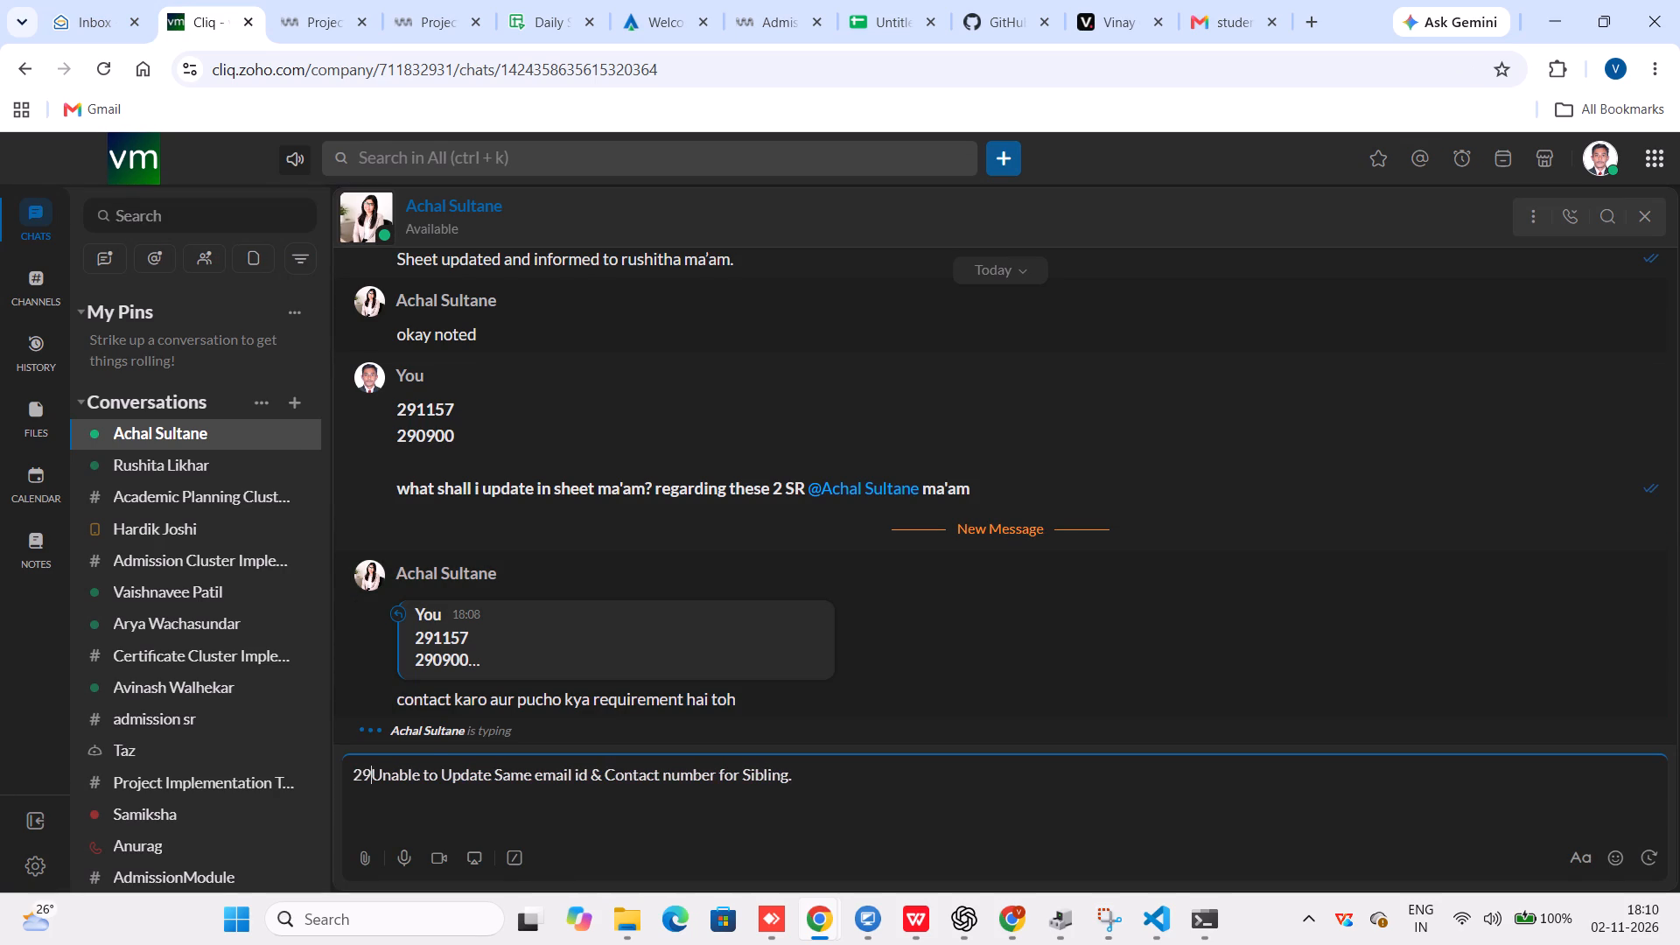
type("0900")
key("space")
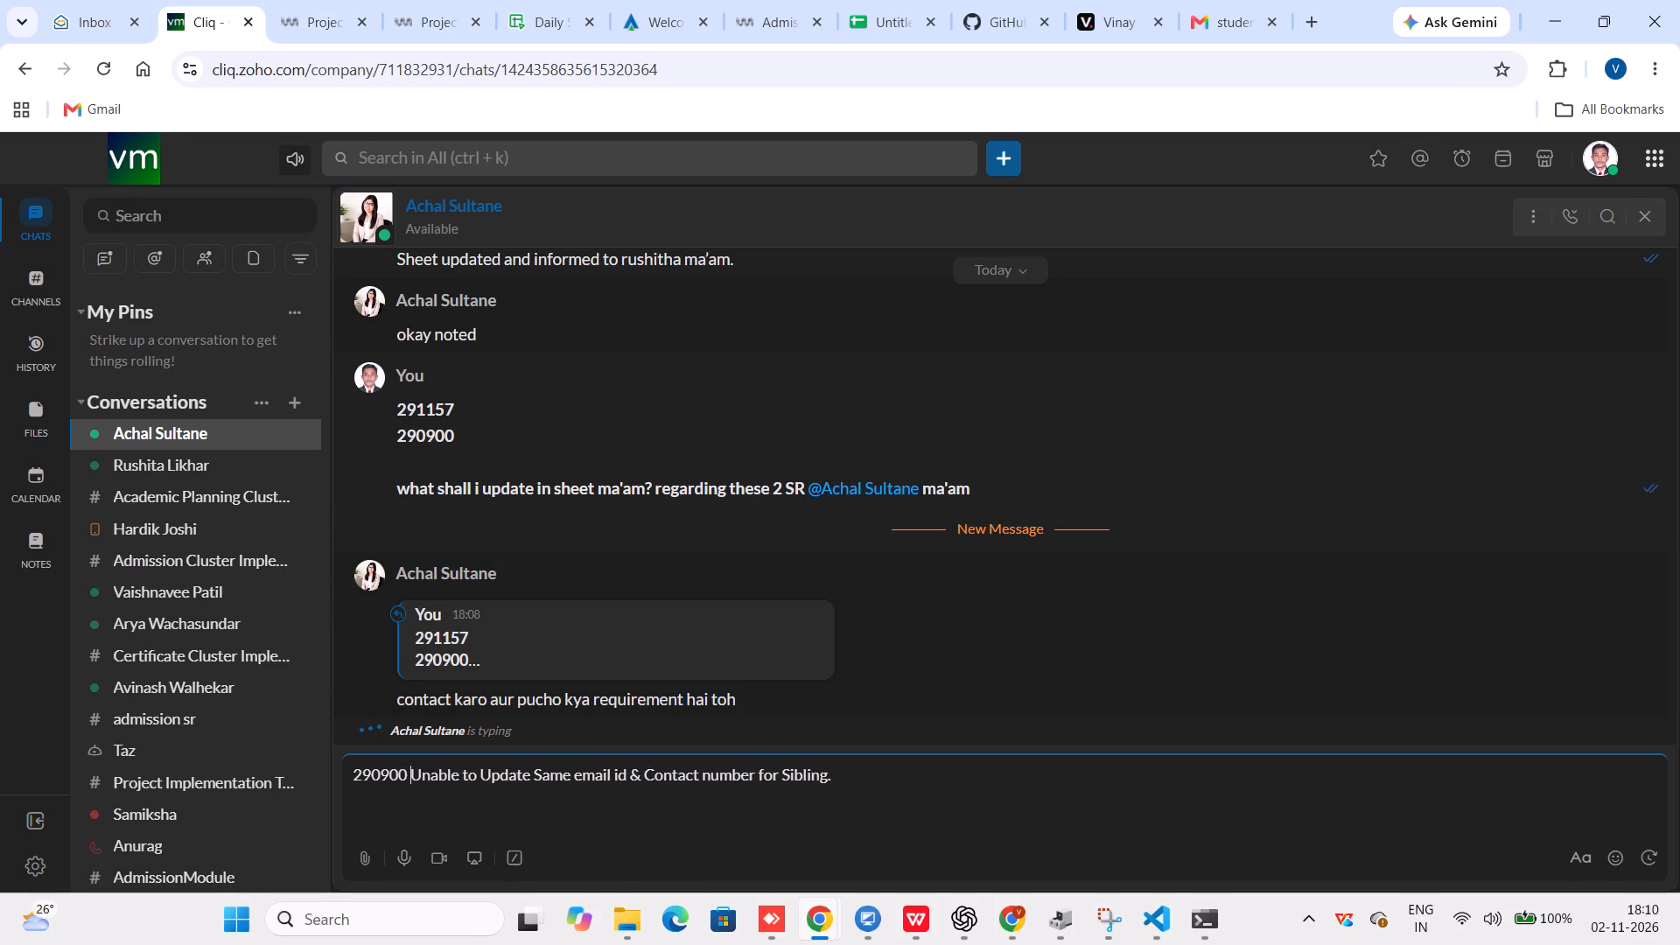
left_click(913, 794)
key("space")
type("ye")
key("BackSpace")
key("BackSpace")
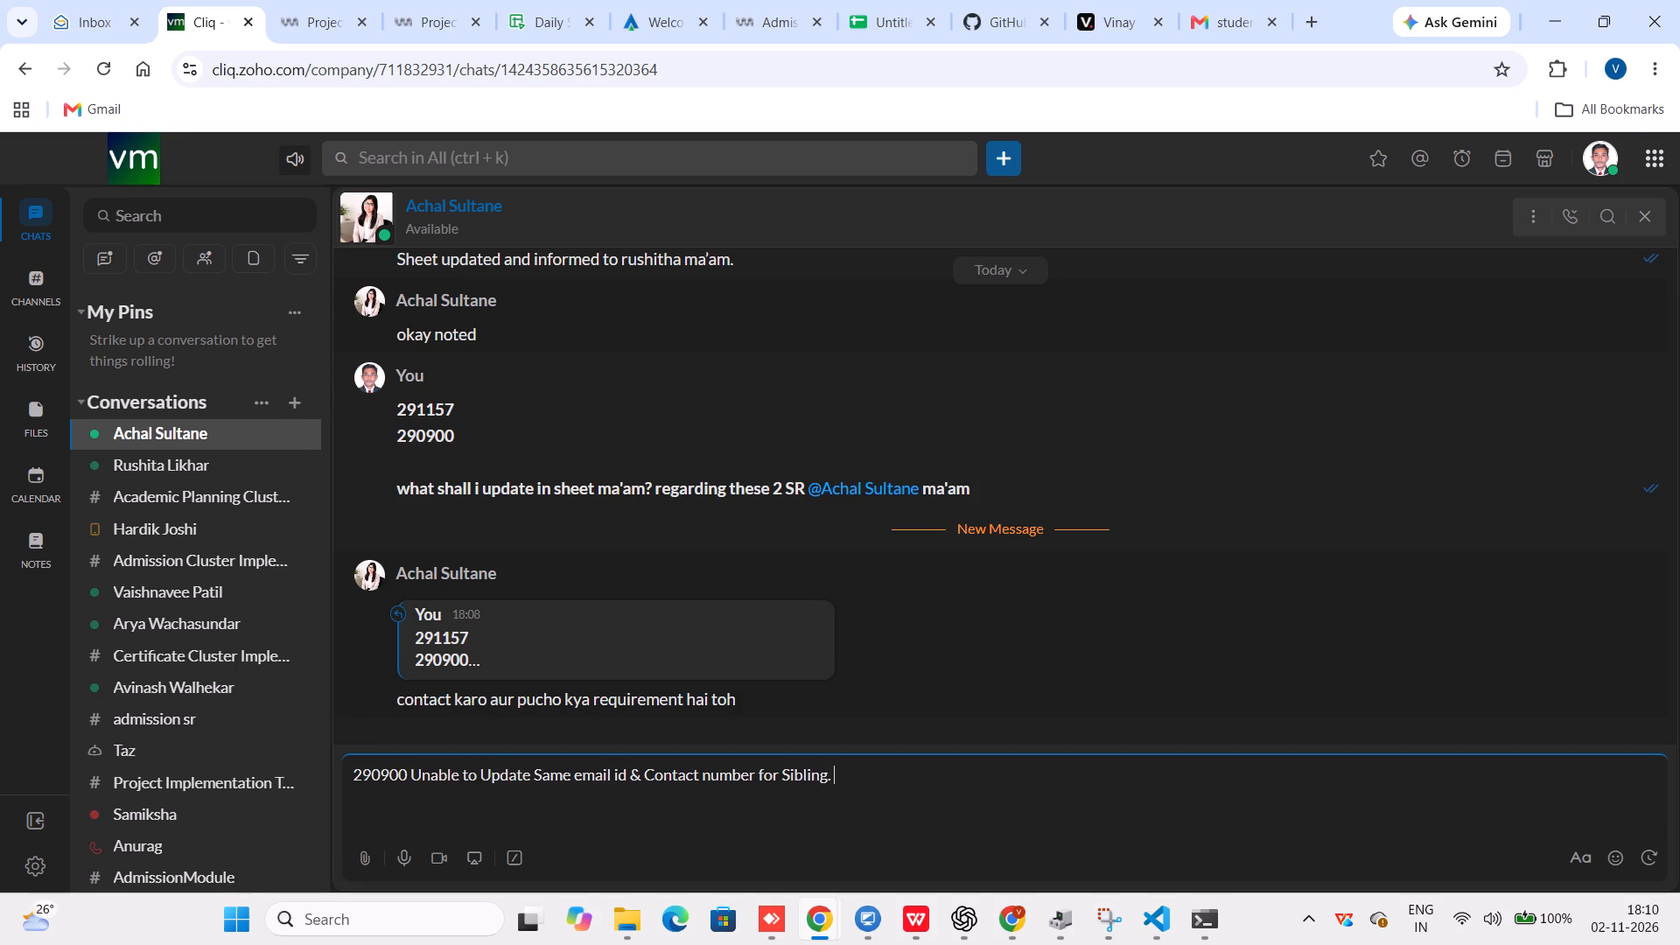
key("Return")
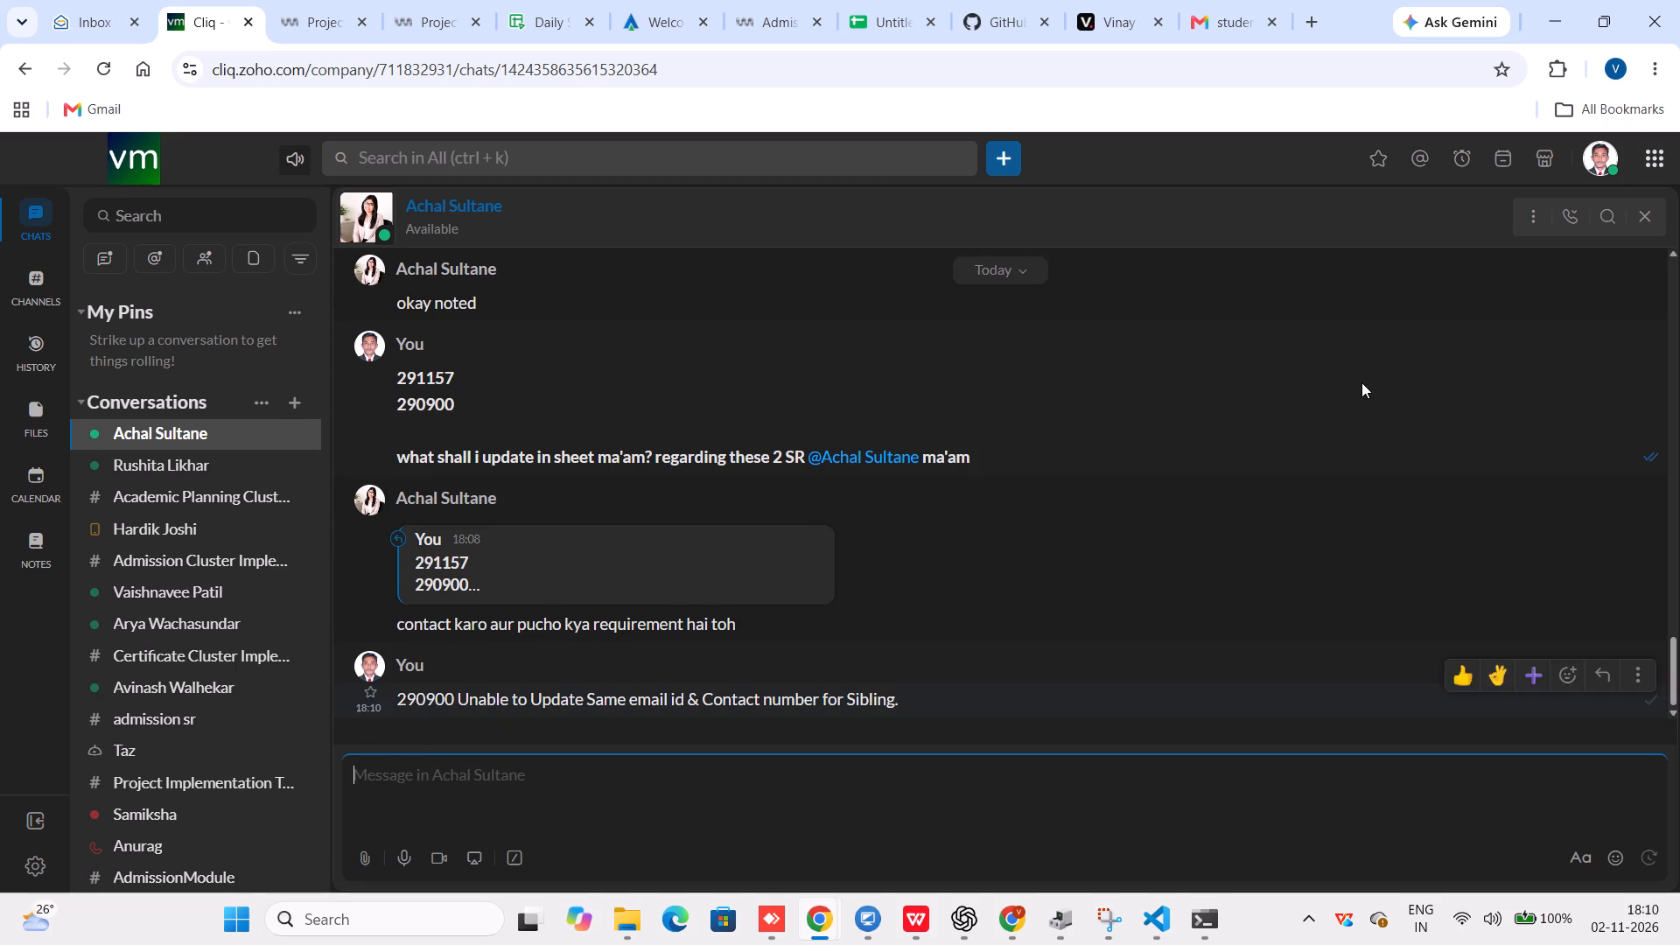
Return to the portal's request list, open SR 290900 and copy its service request ID.
left_click(296, 0)
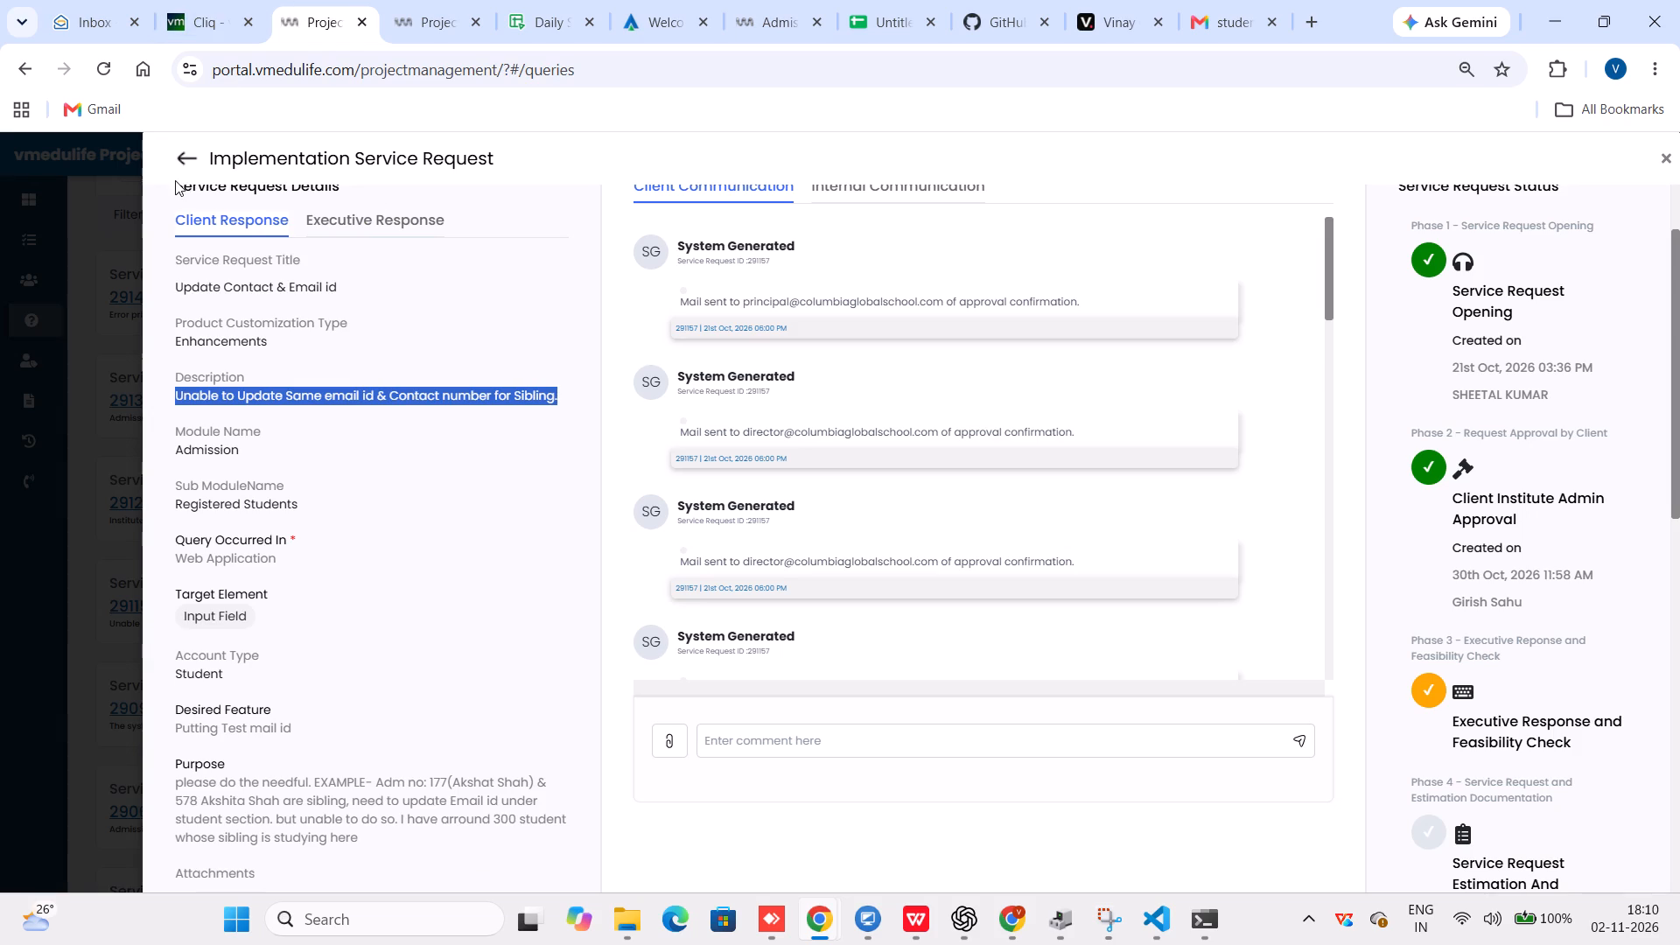
left_click(183, 164)
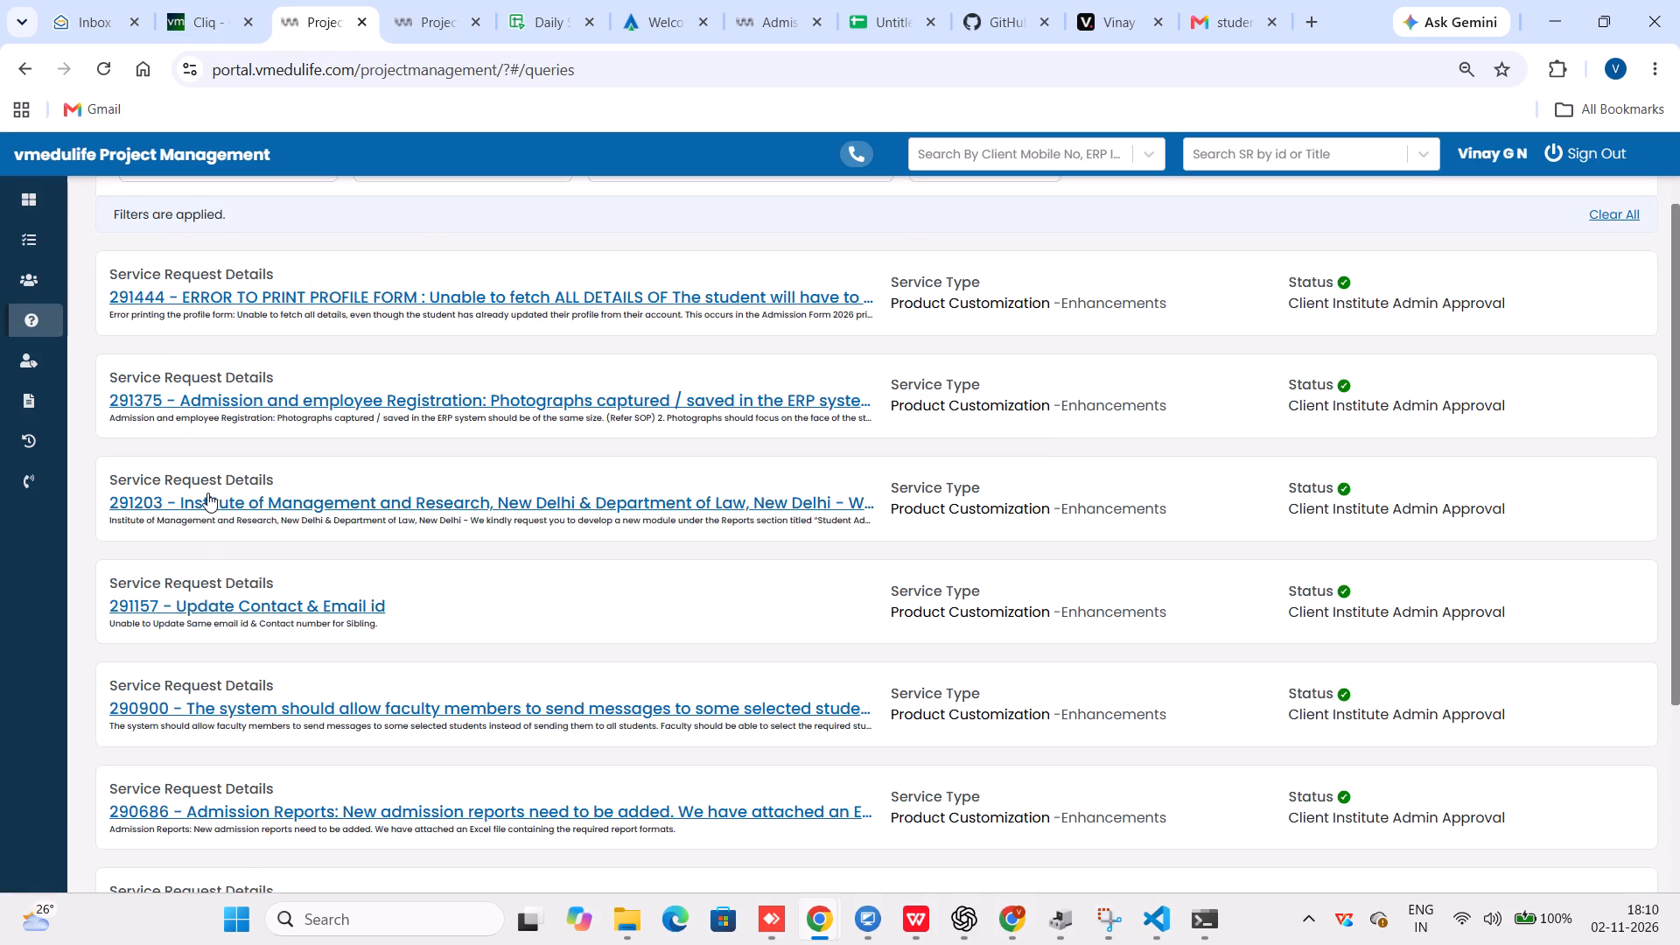
left_click(212, 702)
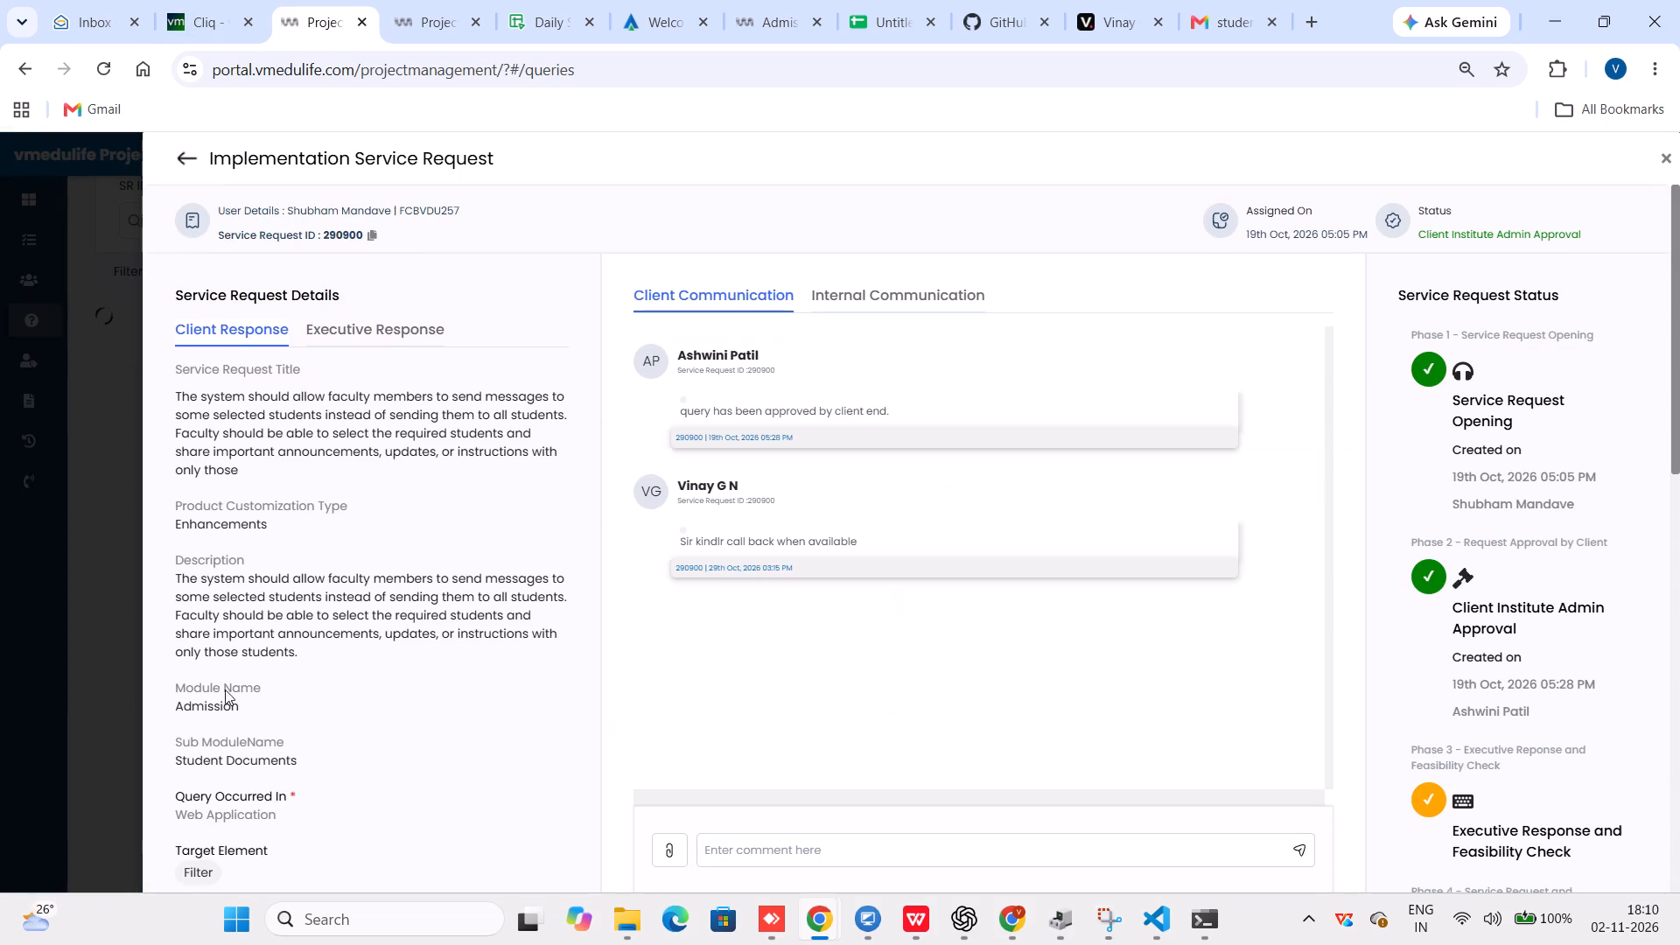
double_click(341, 241)
key("ctrl+c")
left_click(211, 0)
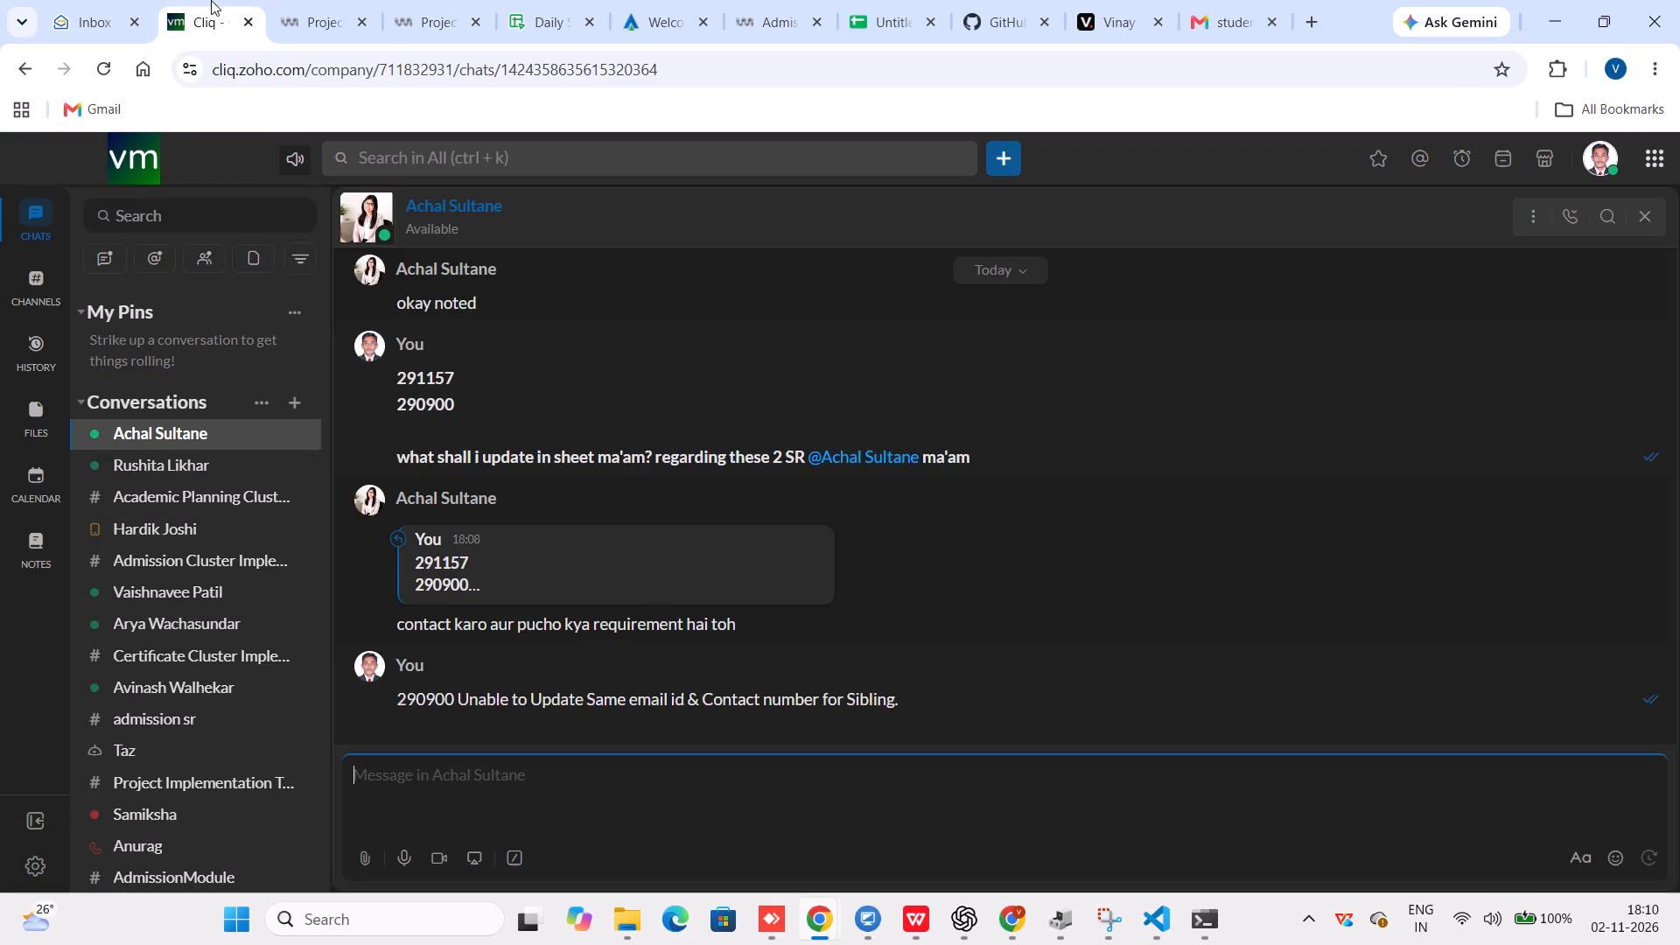
key("ctrl+v")
key("space")
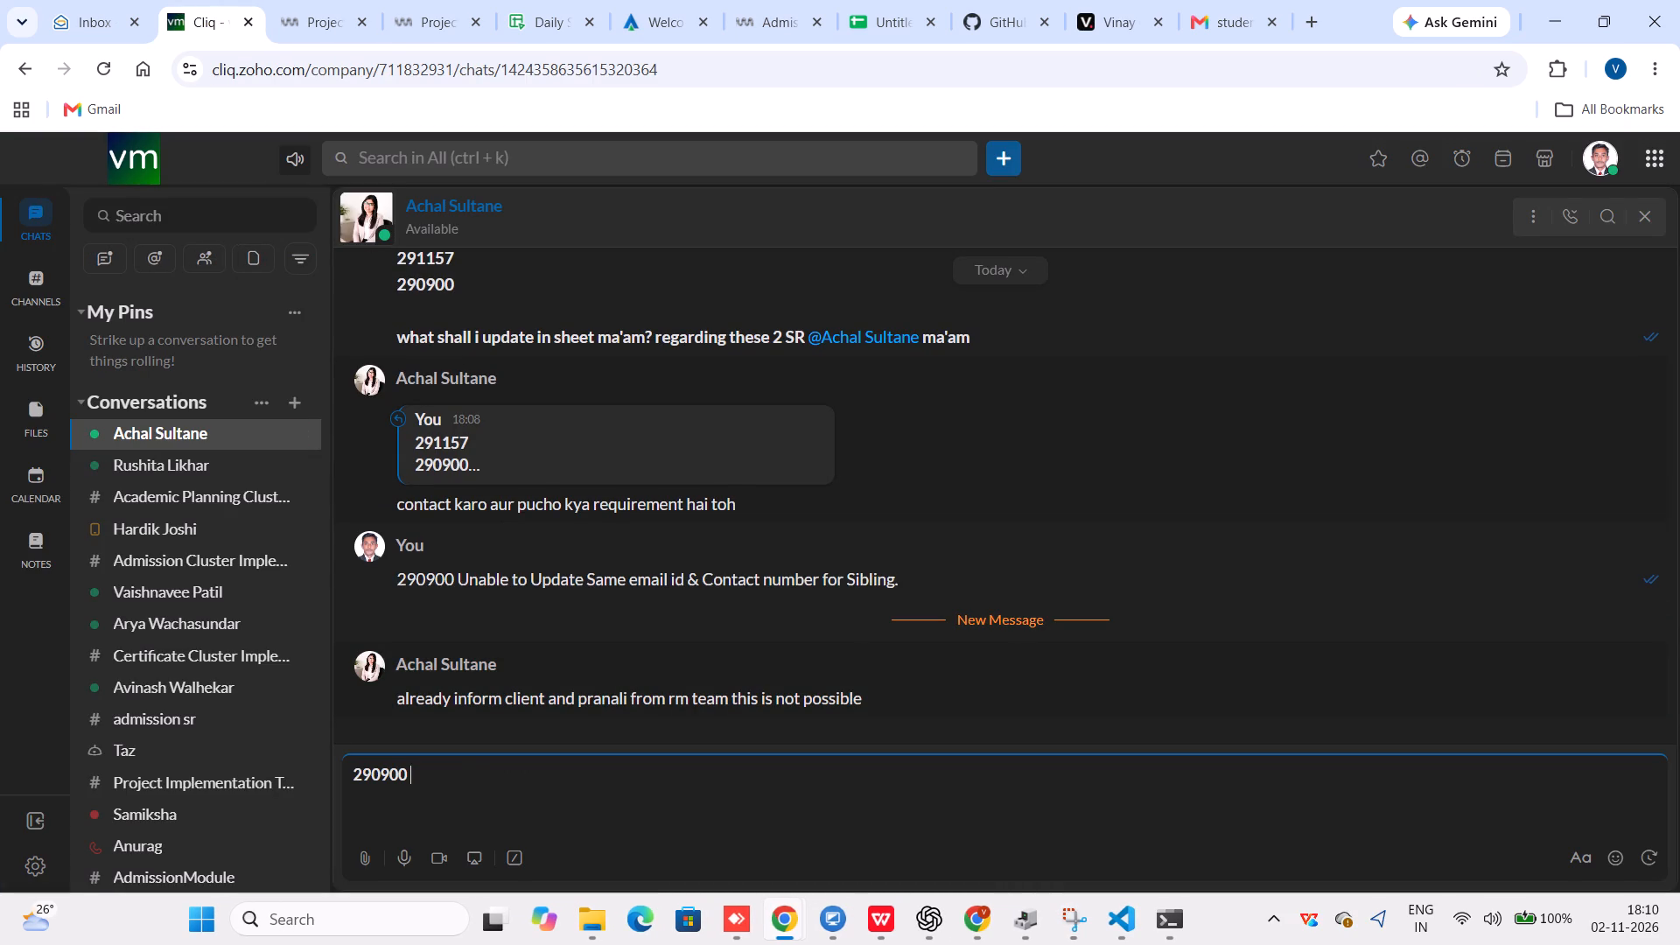
type("client")
key("space")
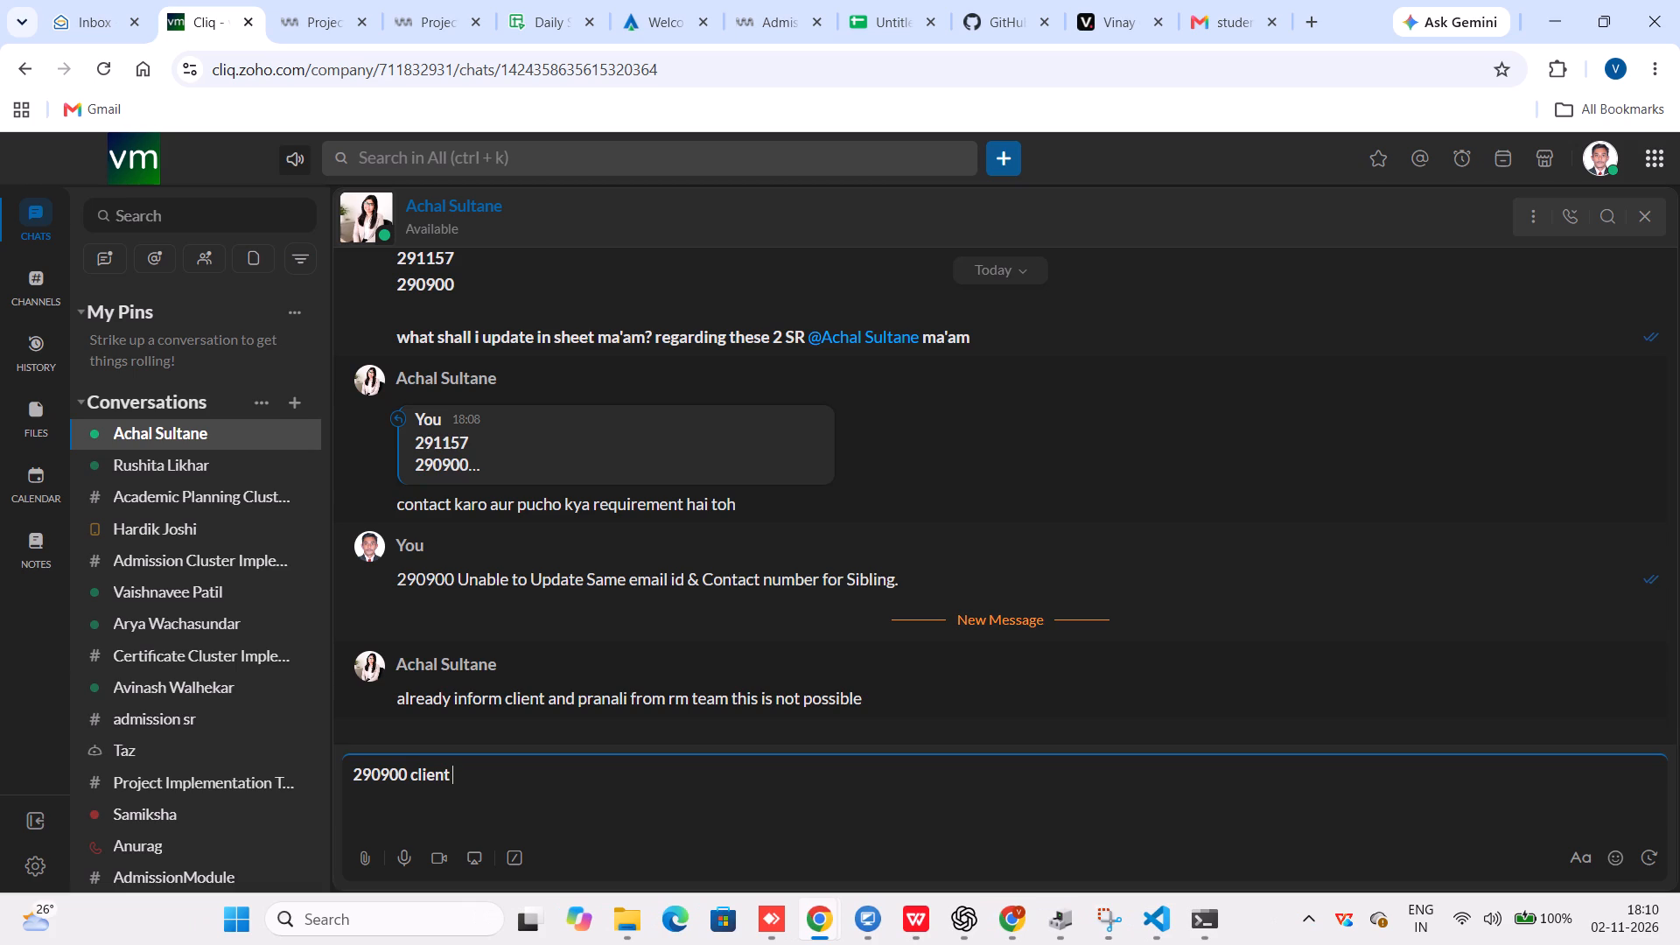
type("do")
key("BackSpace")
key("BackSpace")
type("hasn't answered tge=")
key("BackSpace")
key("BackSpace")
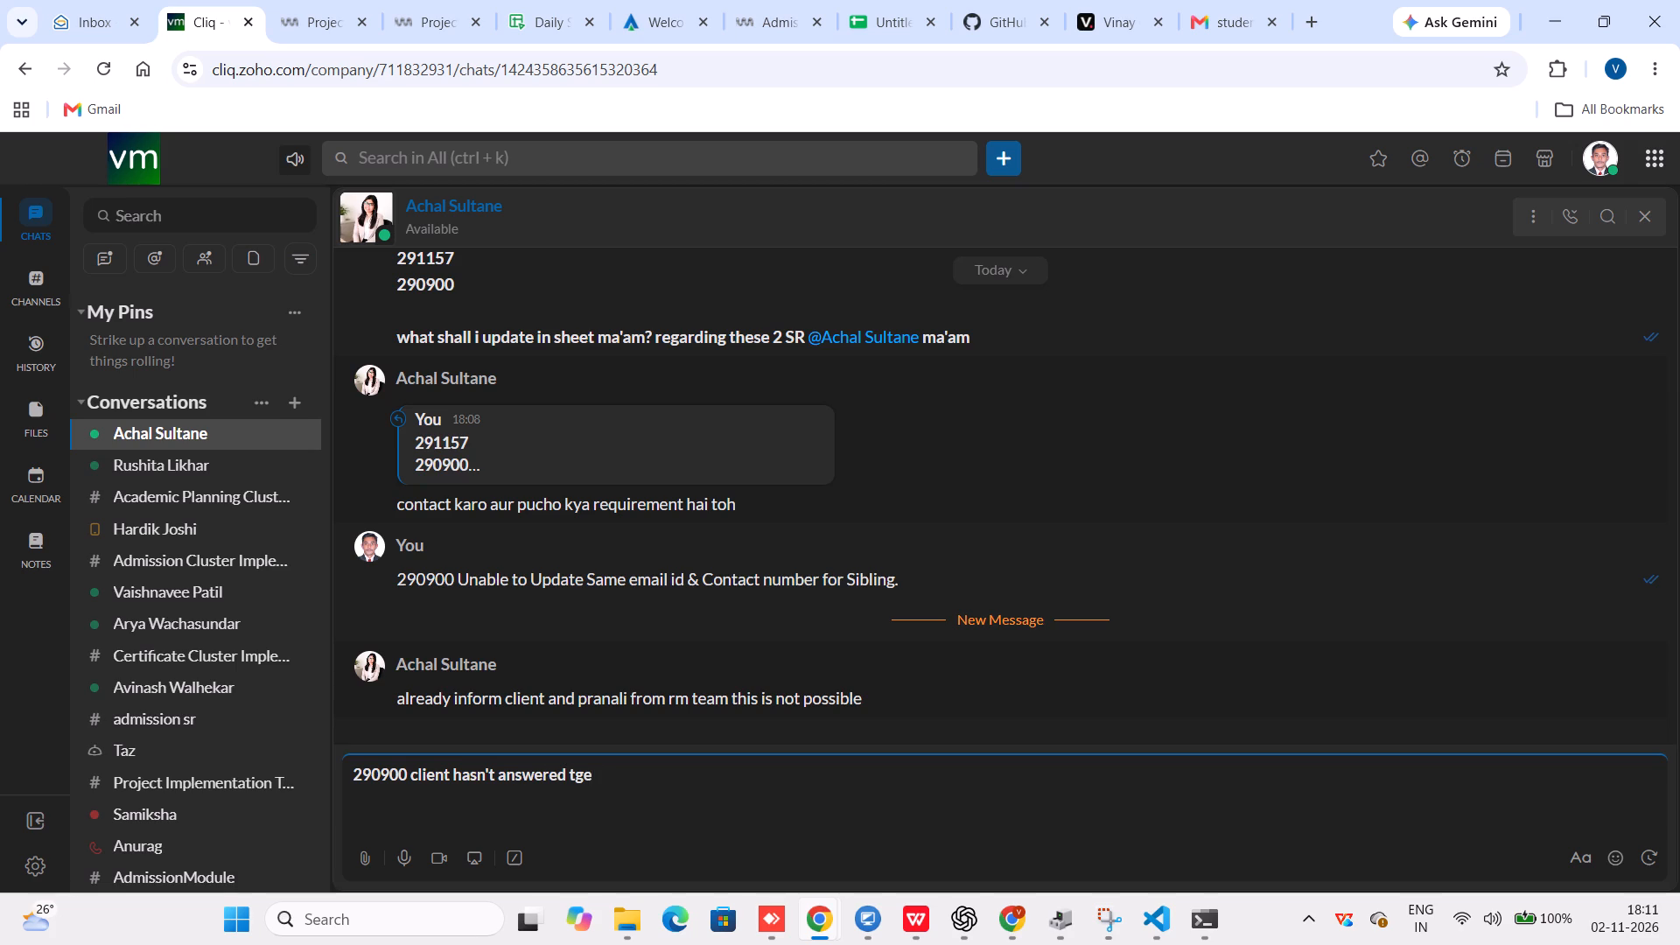
key("BackSpace")
type("he call")
key("space")
key("BackSpace")
key("space")
type("ma'am")
Complete the message with ". today i did not try friday i tried. will connect tommorow and try again" and send it.
type(". today i did")
key("space")
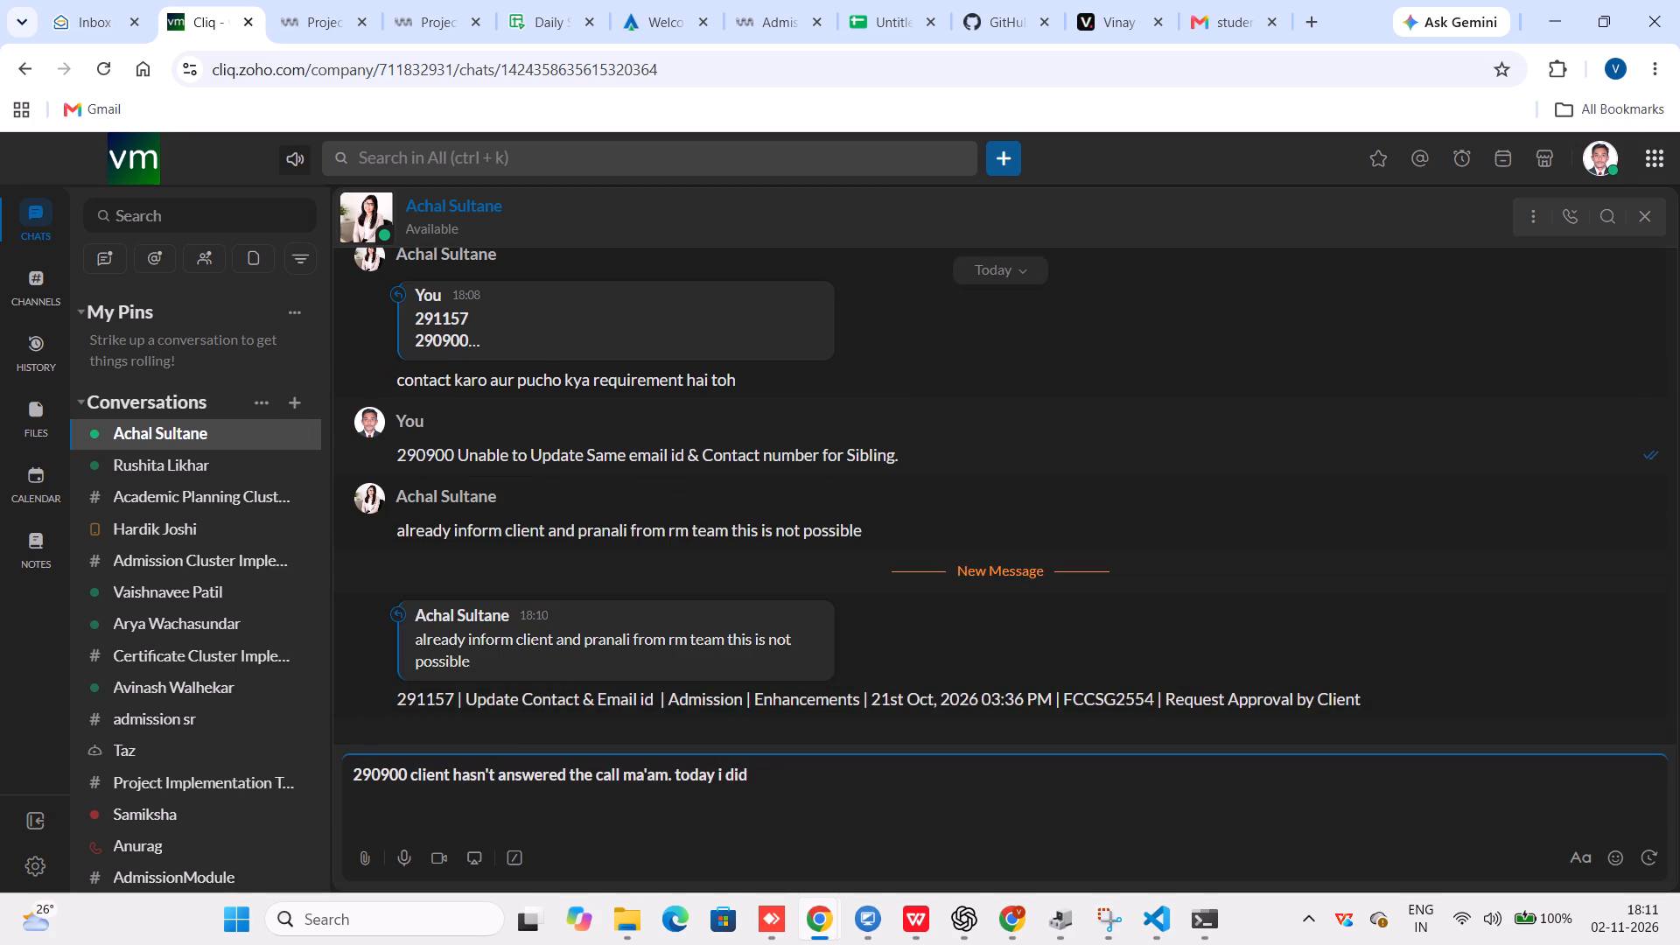
type("not try")
key("space")
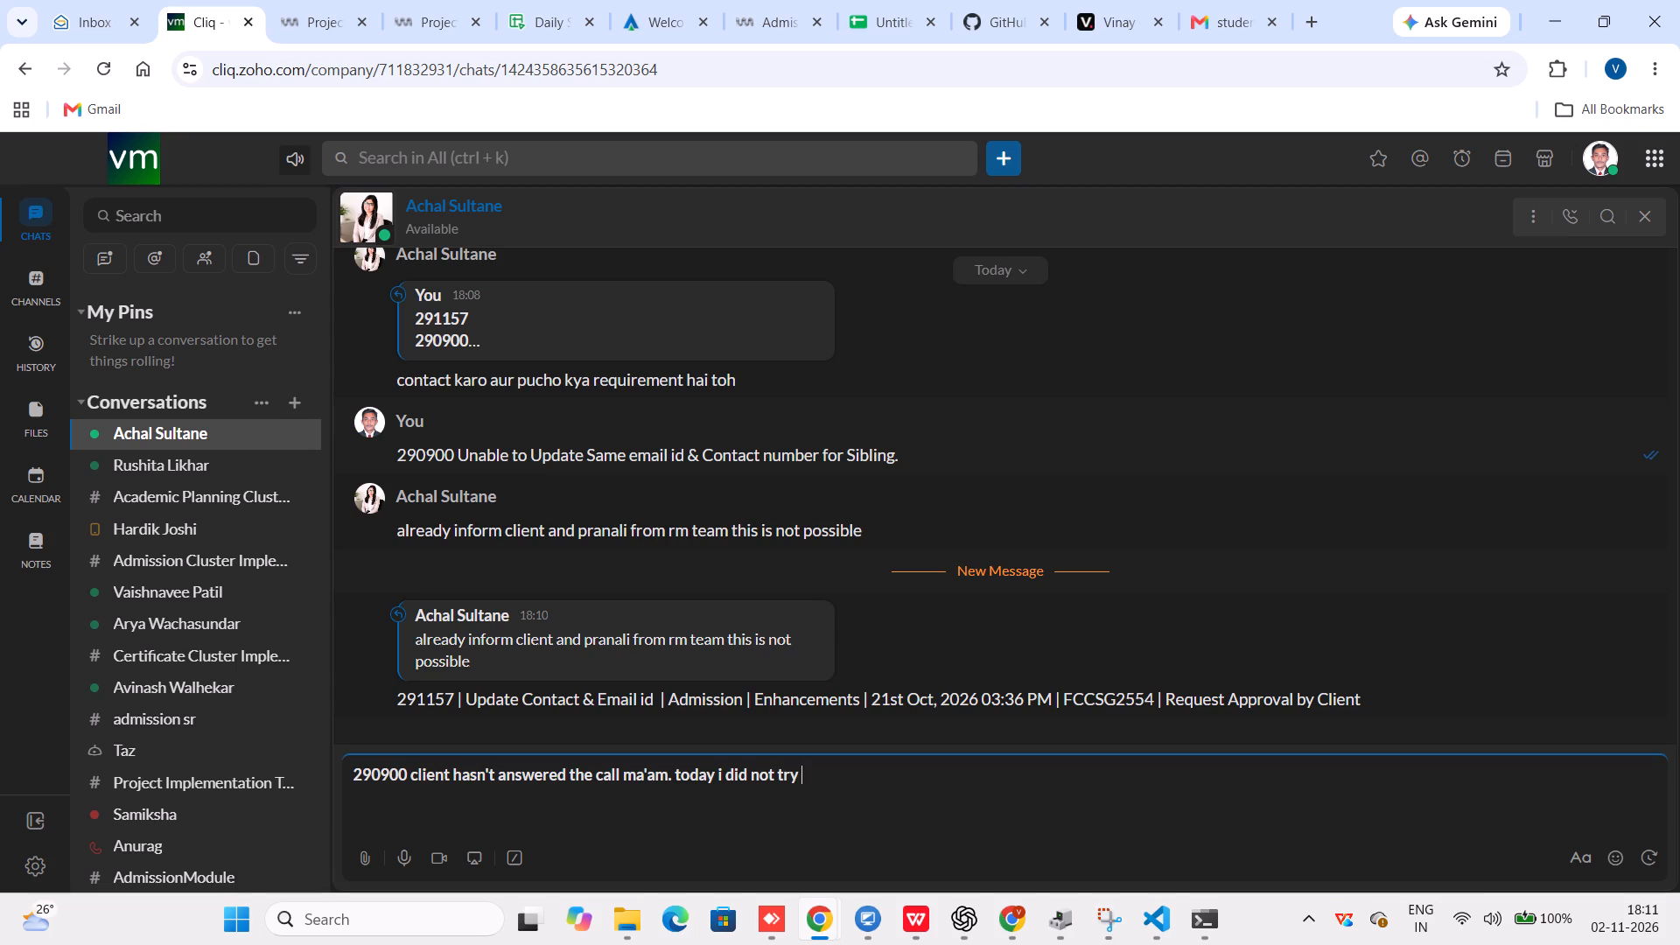
type("friday i tried")
type(". will cone")
key("BackSpace")
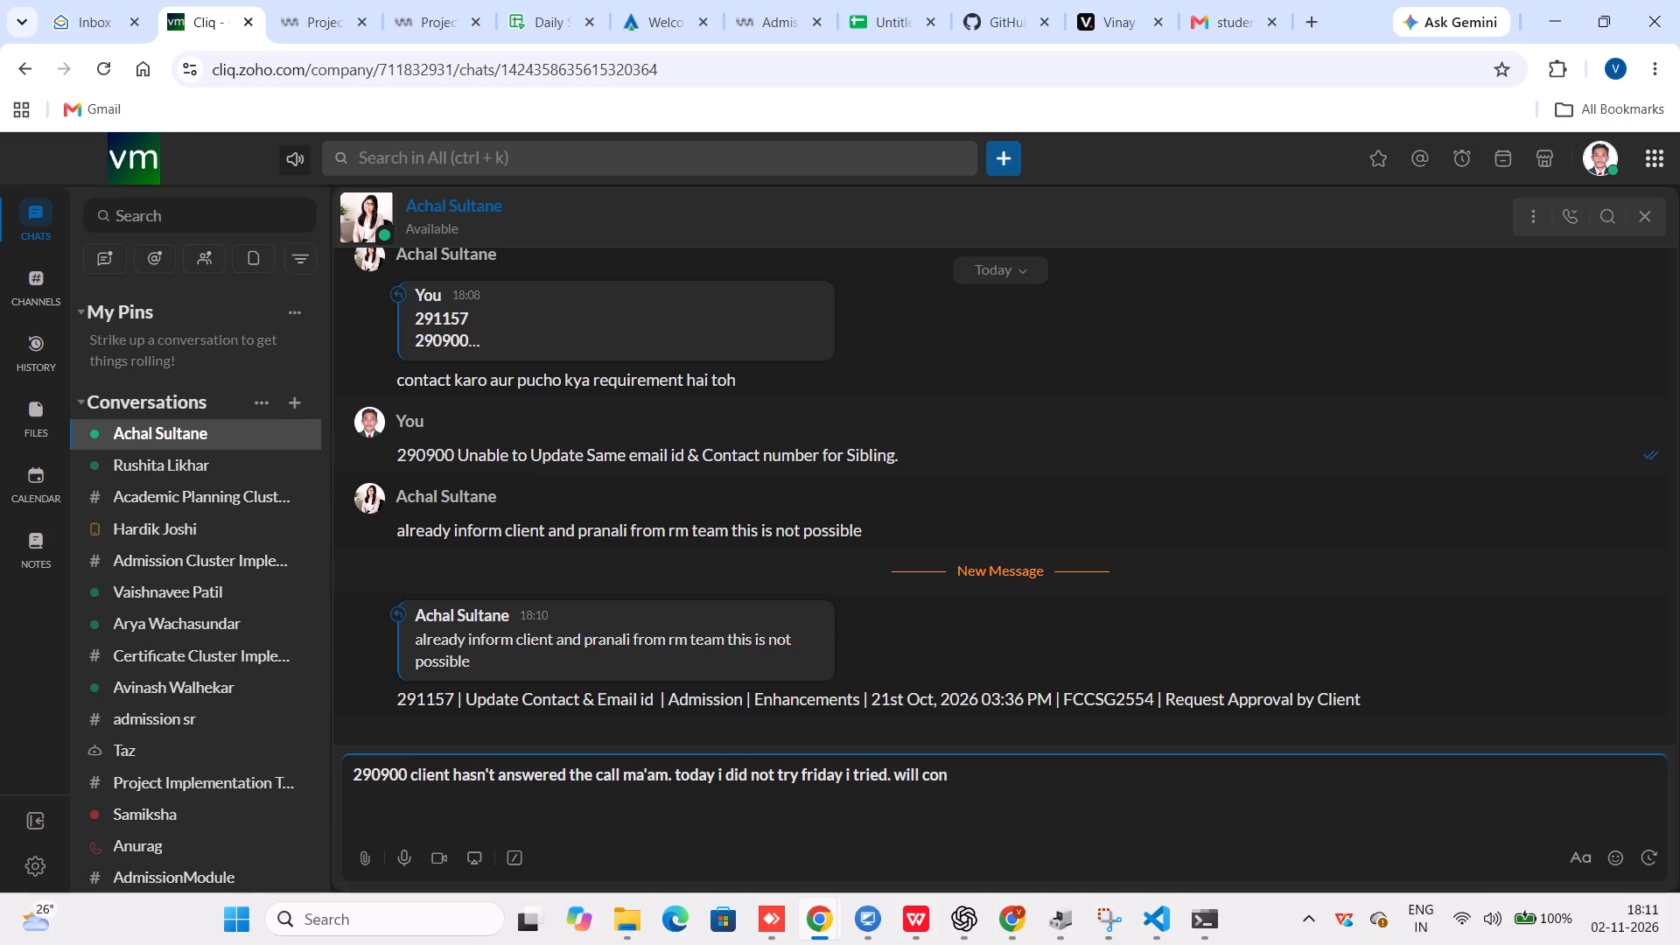
type("nect")
key("space")
type("t")
type("ommorow abnd")
key("BackSpace")
key("BackSpace")
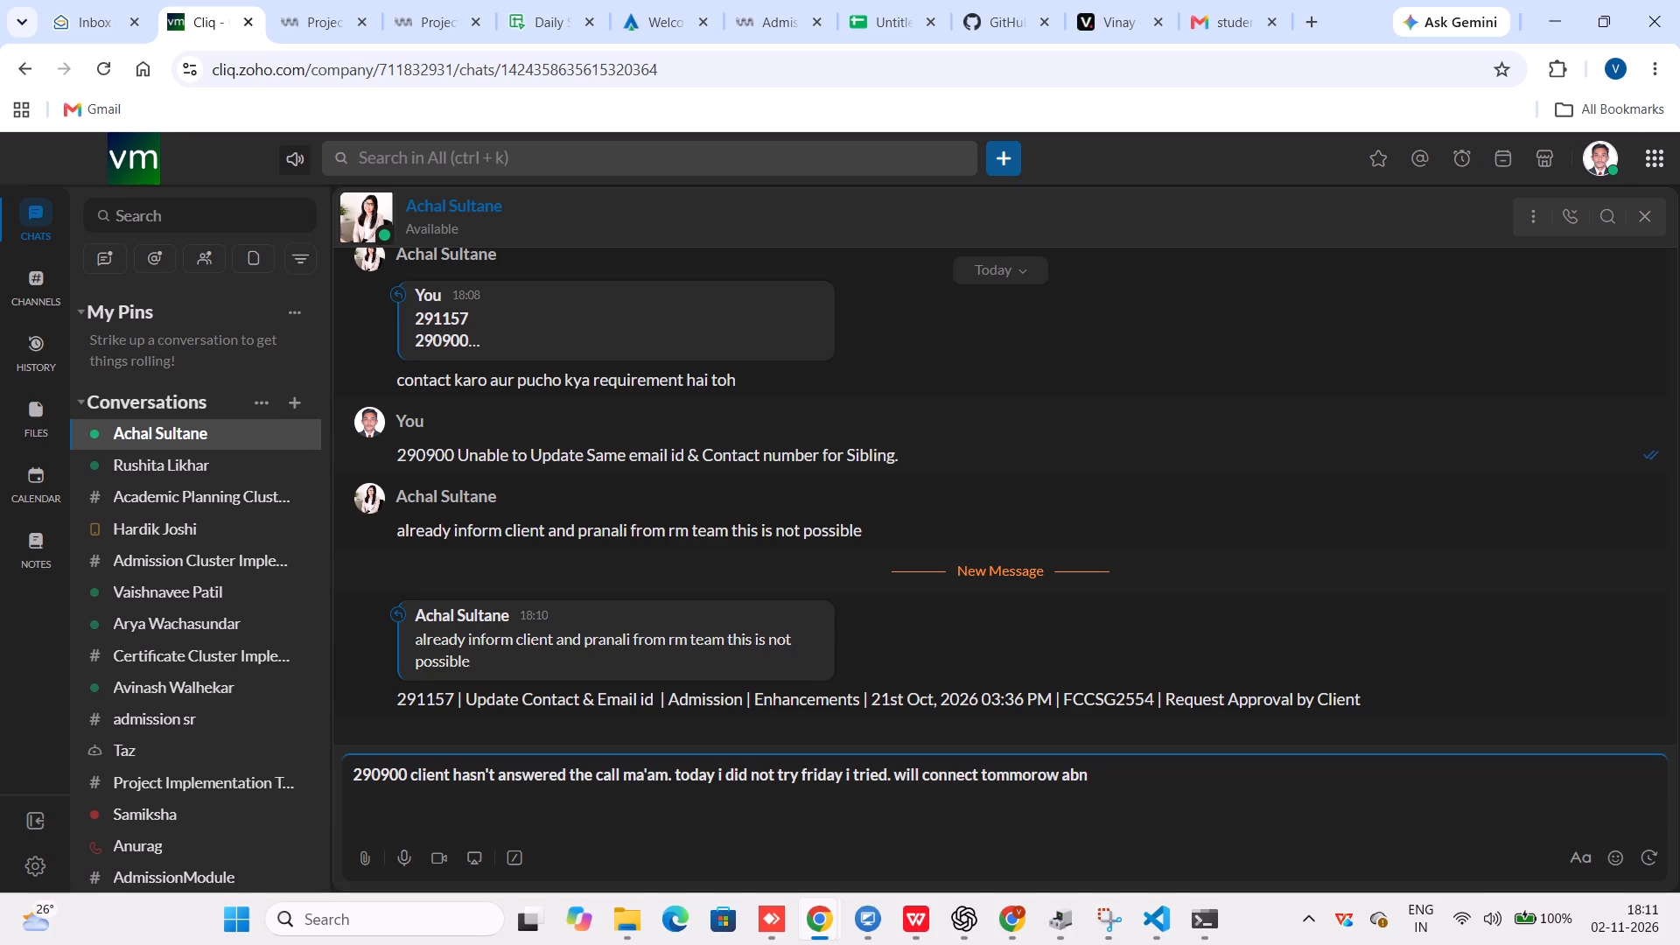
key("BackSpace")
type("nd try again")
key("Return")
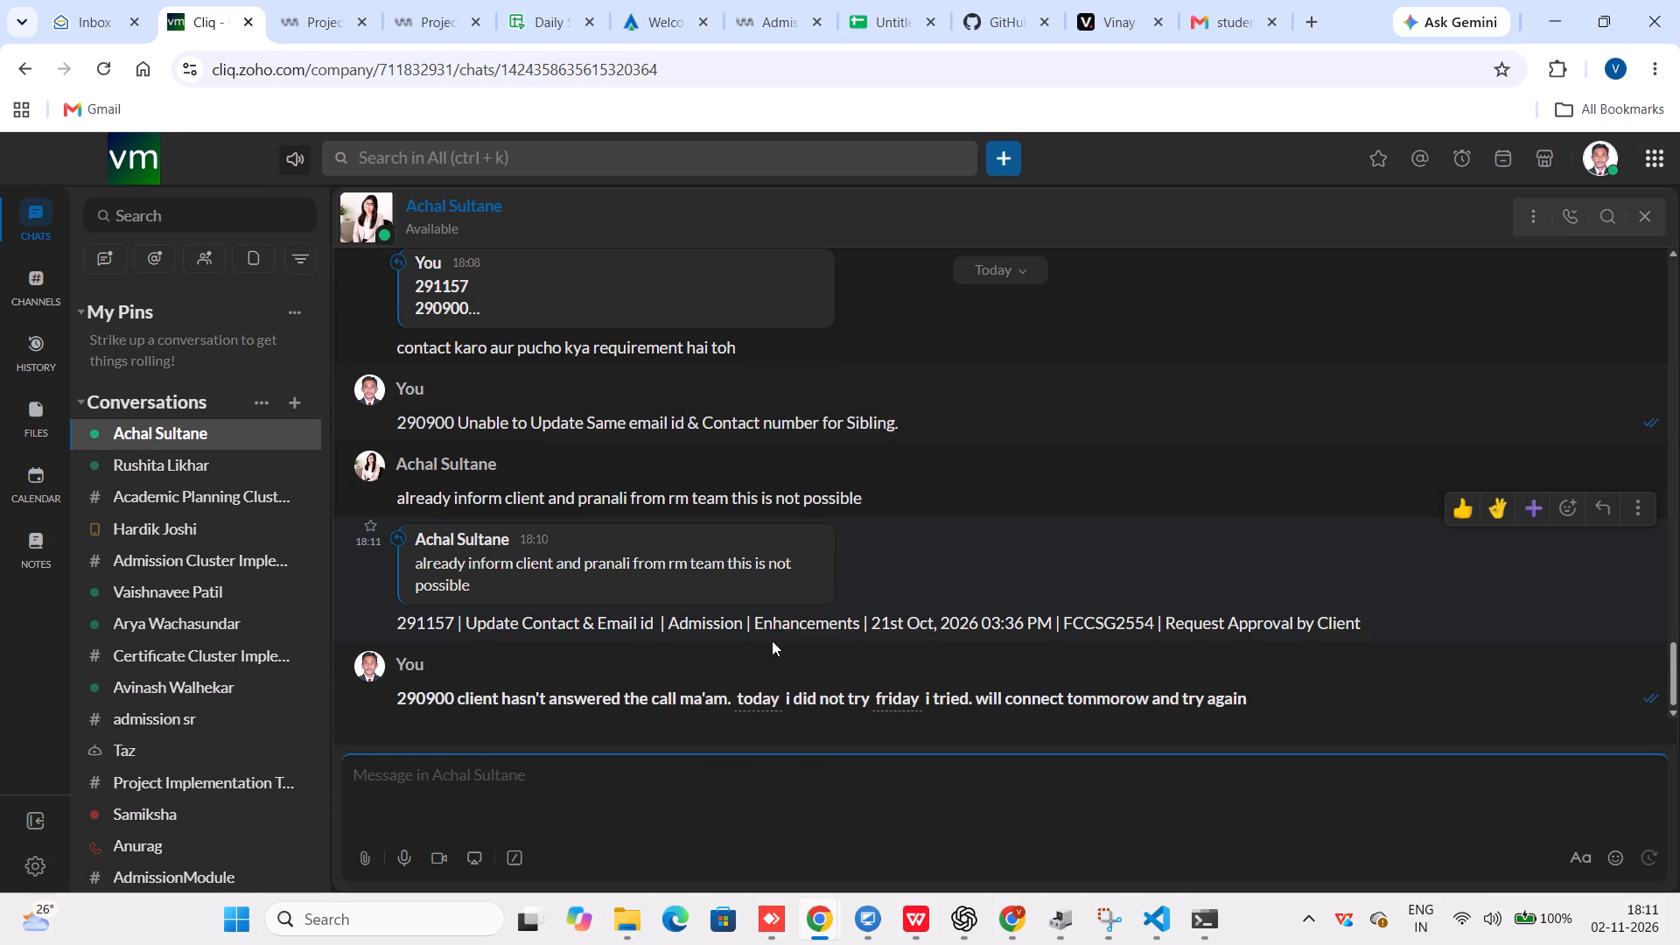
scroll(852, 640, "down", 2)
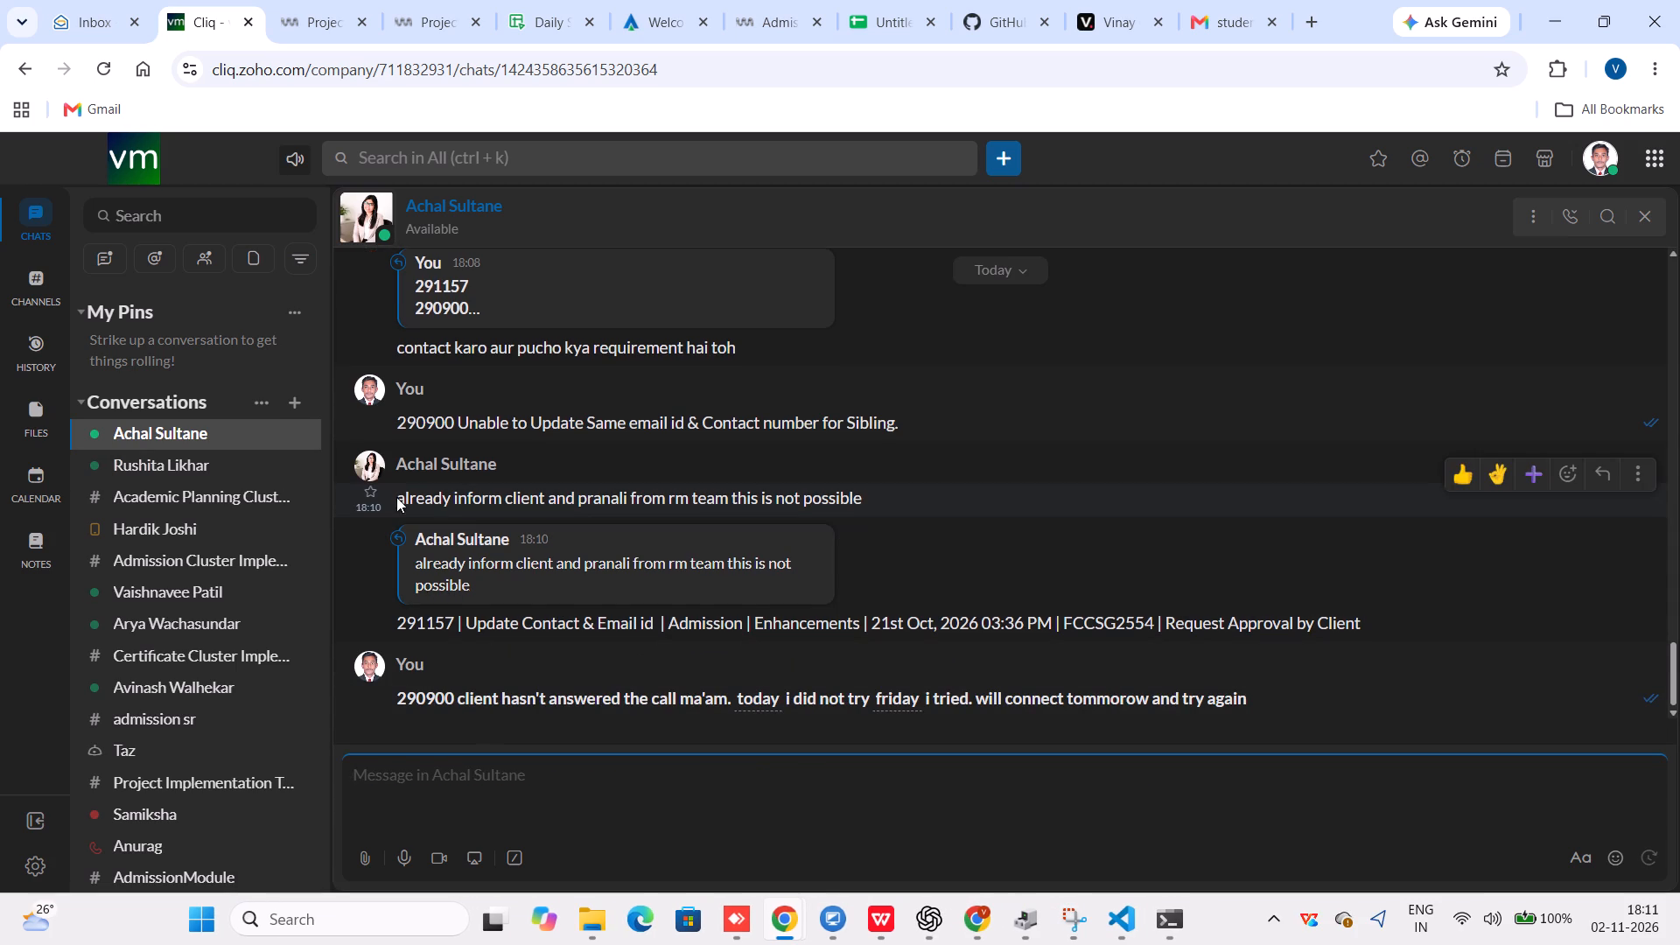
left_click(1462, 507)
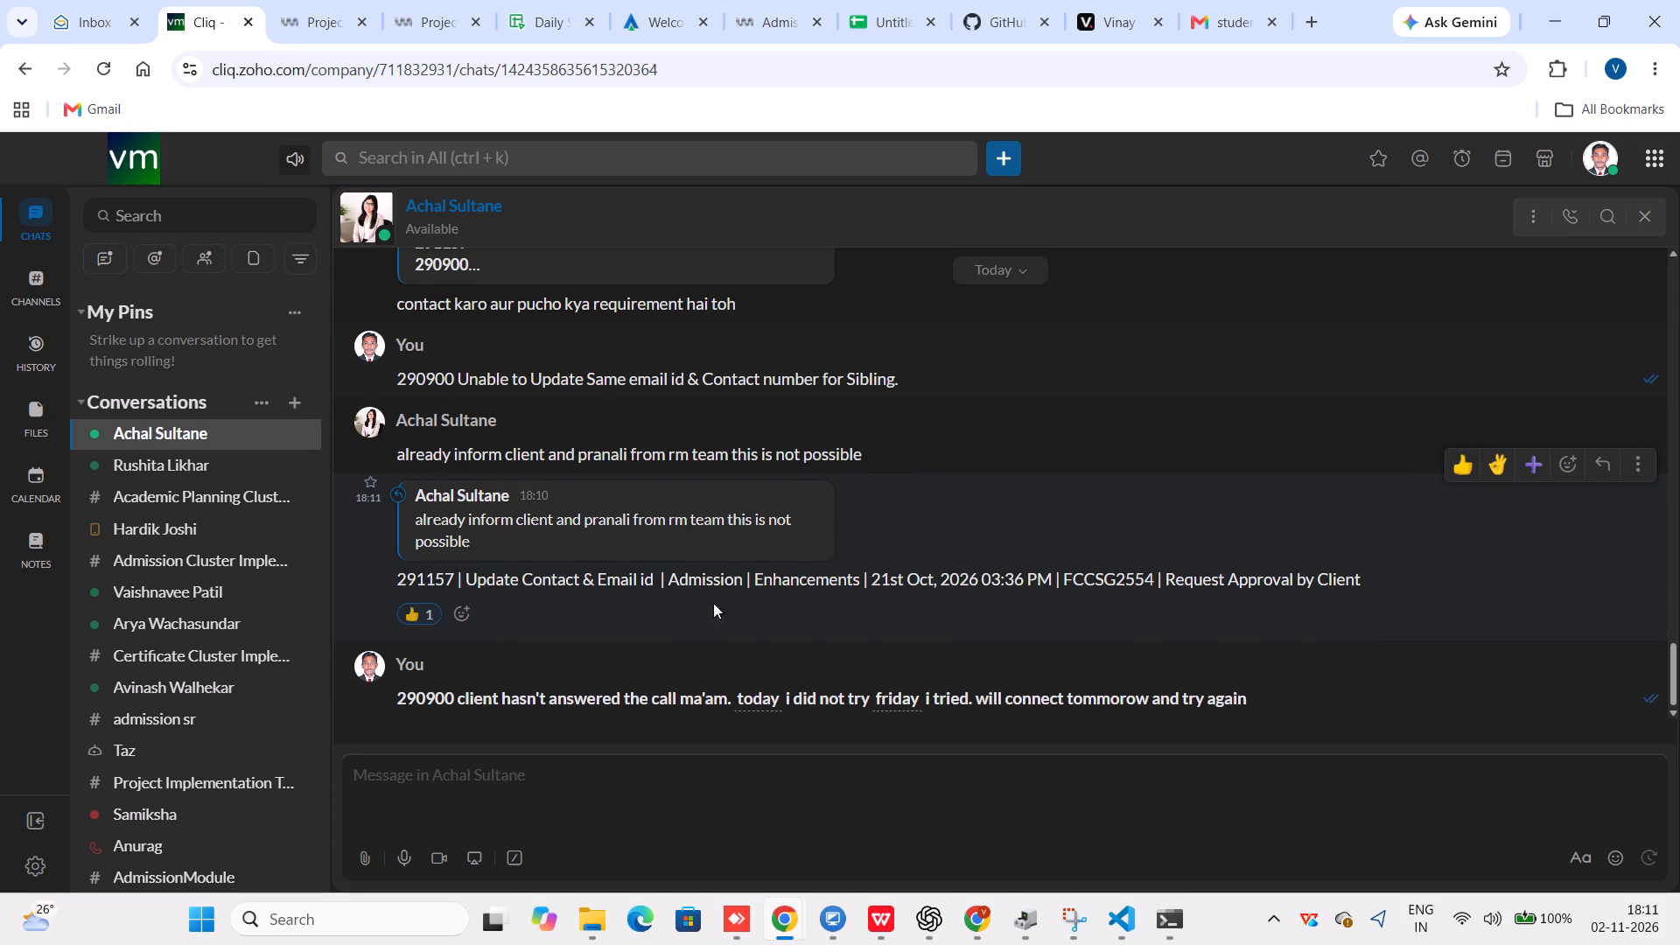
Copy 290900 from the chat and paste it into cell I12, under Pending enhancement SR, in the Daily SR Tracking Sheet.
left_click(399, 451)
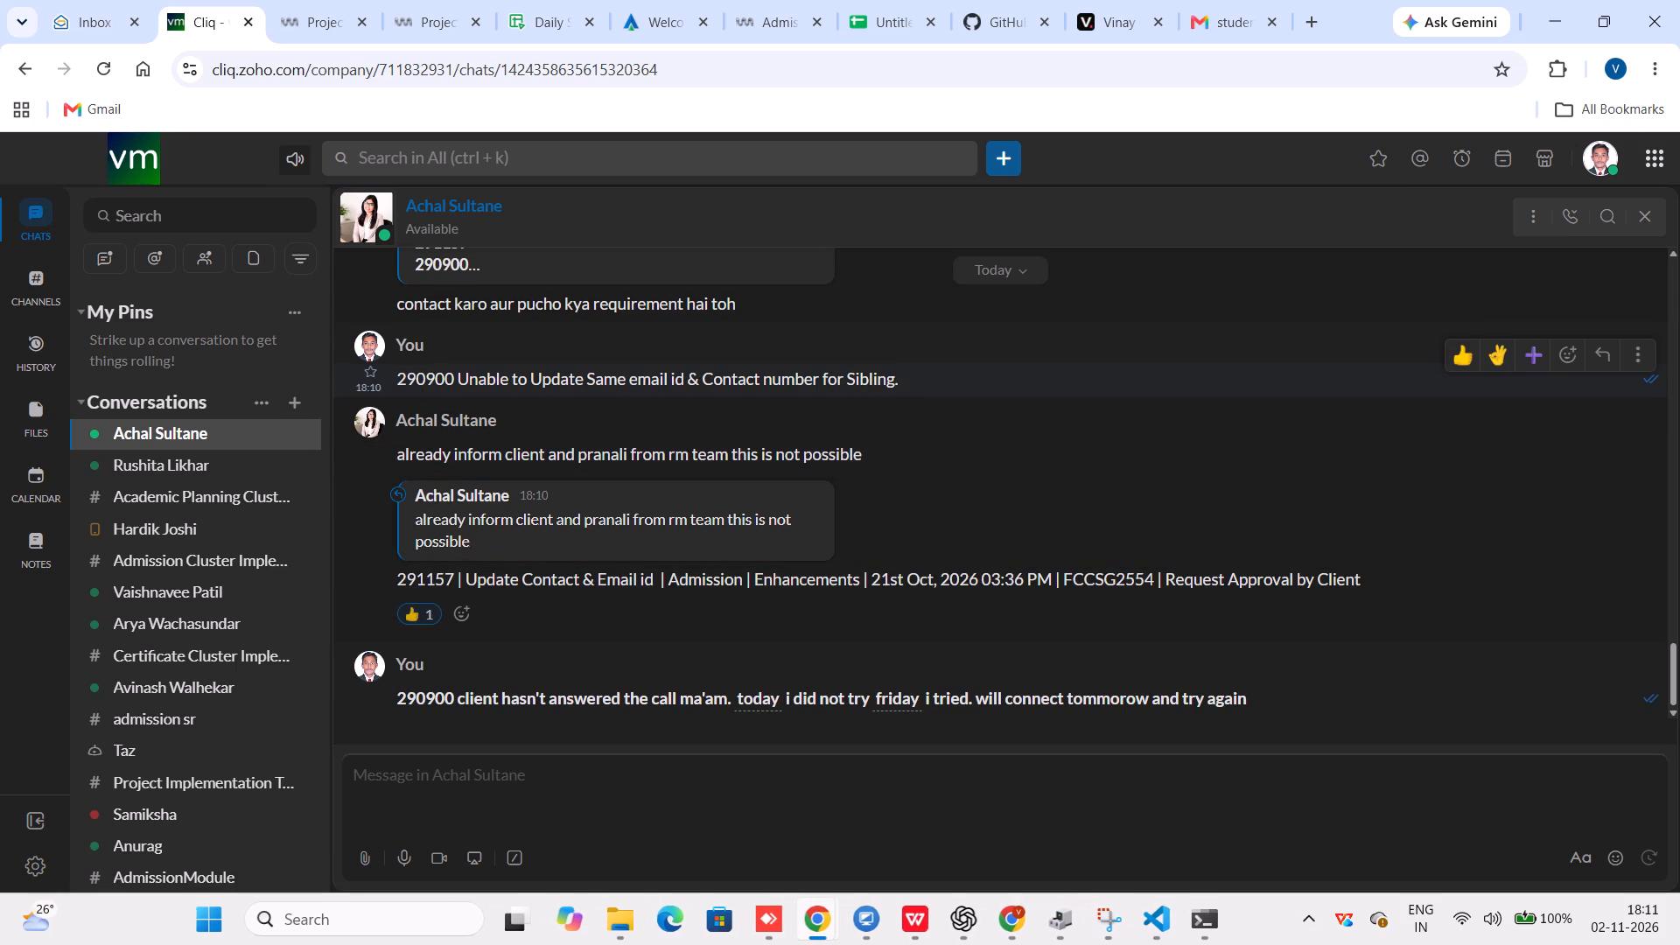
double_click(414, 379)
key("ctrl+c")
key("ctrl+c")
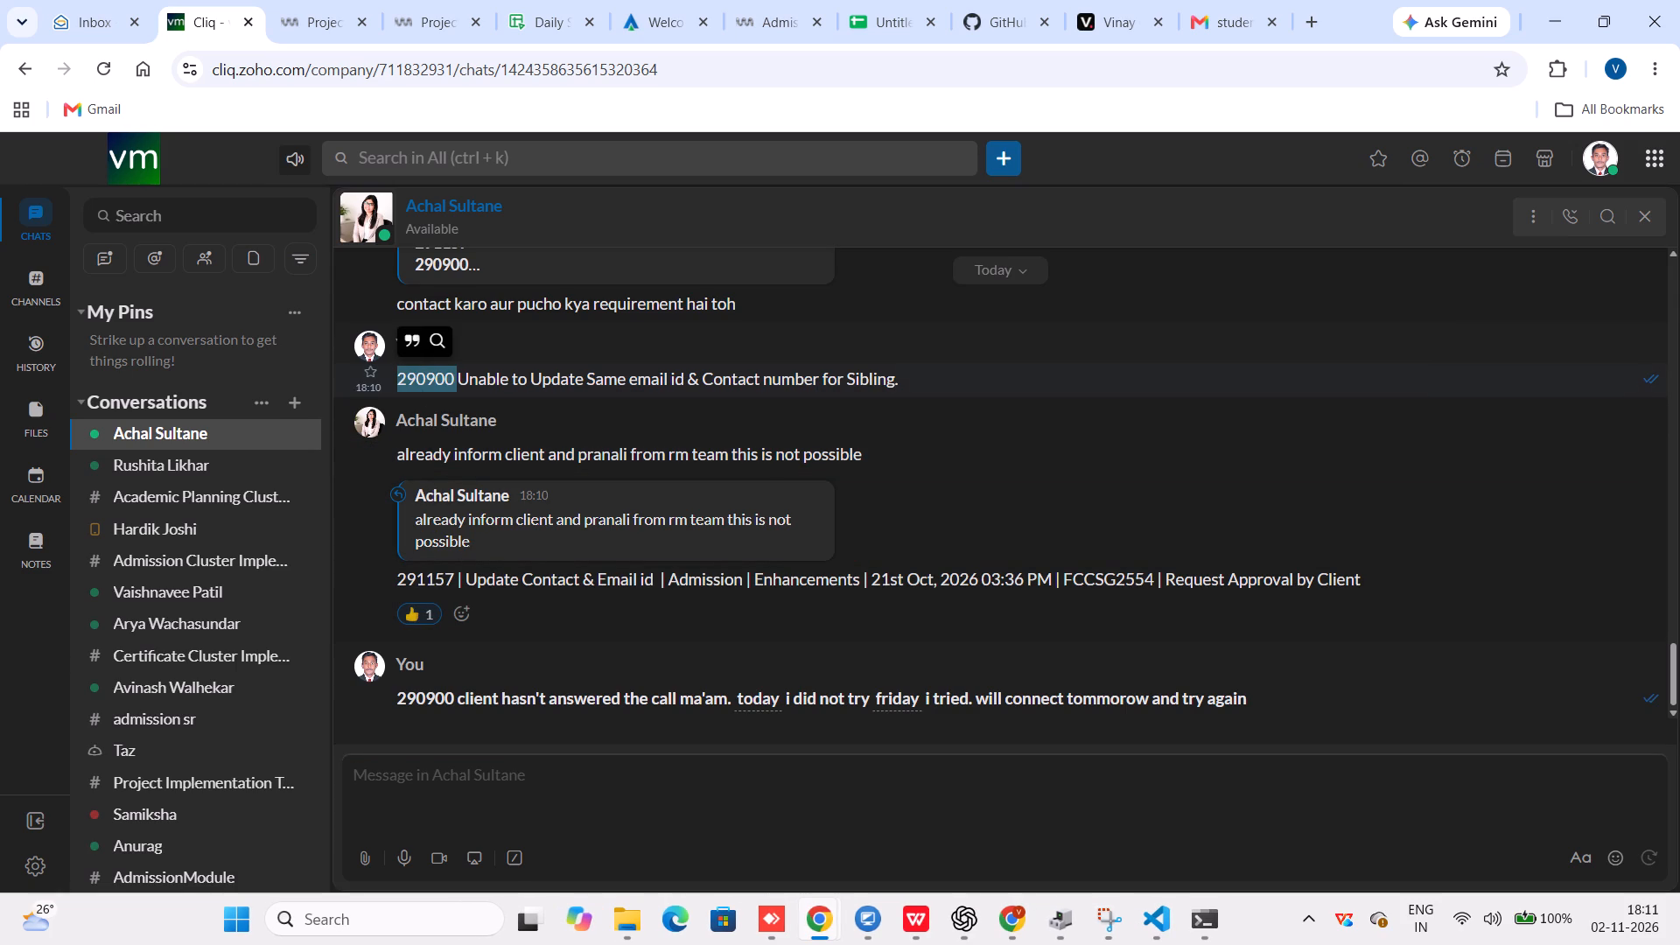
key("ctrl+c")
left_click(555, 0)
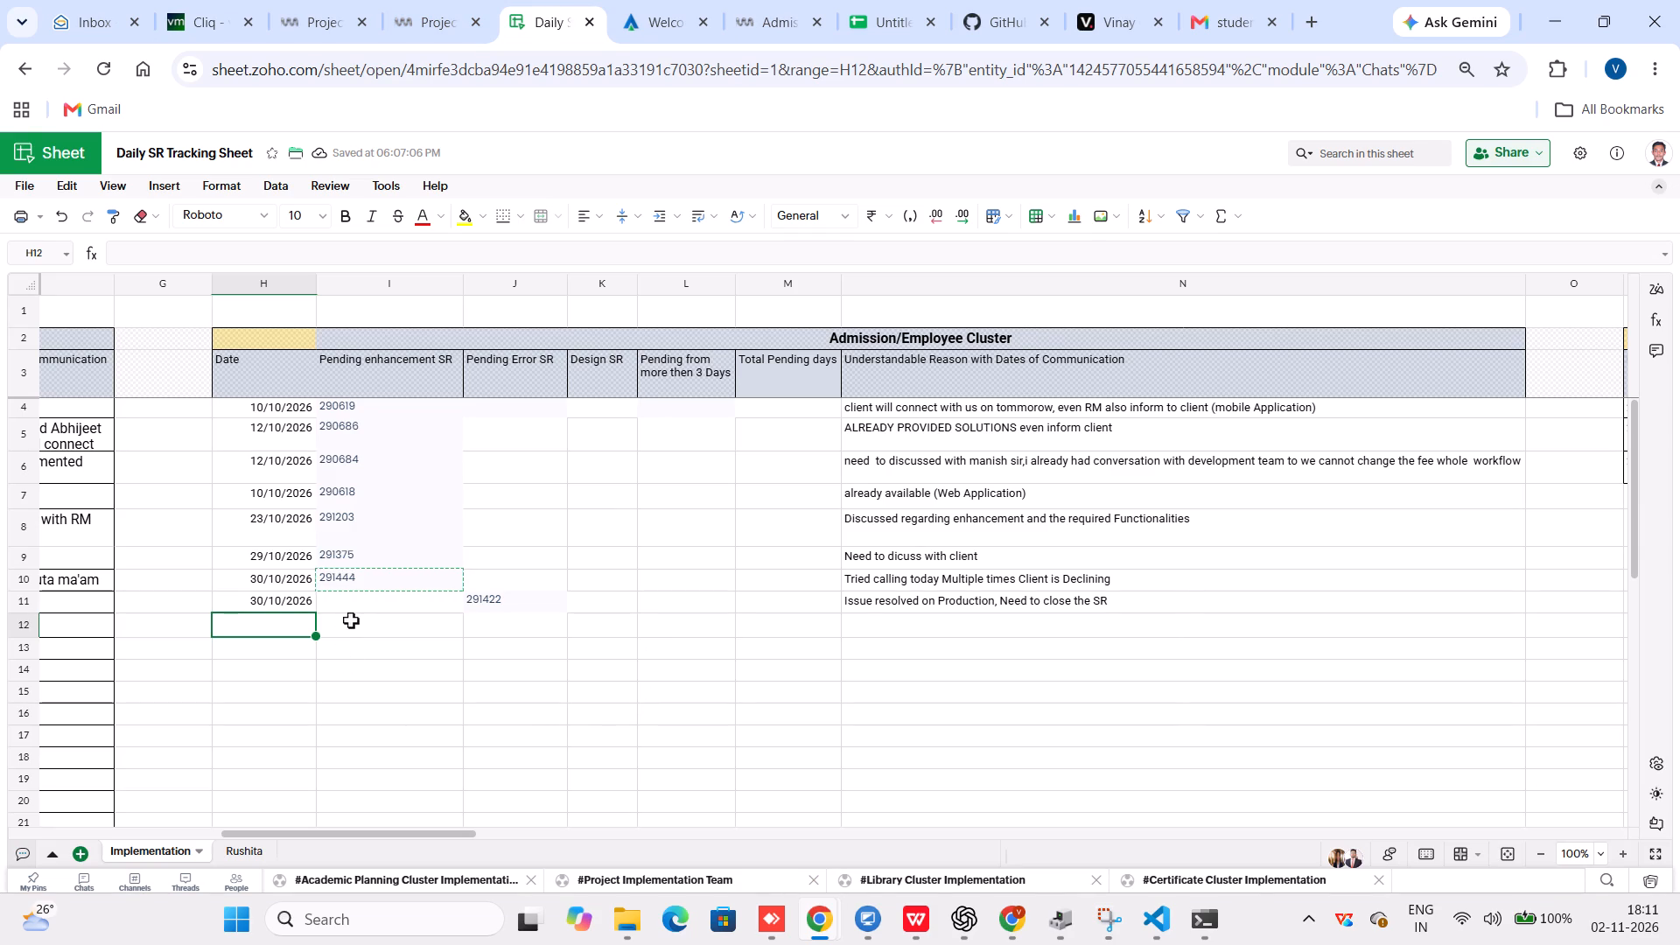
left_click(350, 619)
key("ctrl+v")
left_click(240, 629)
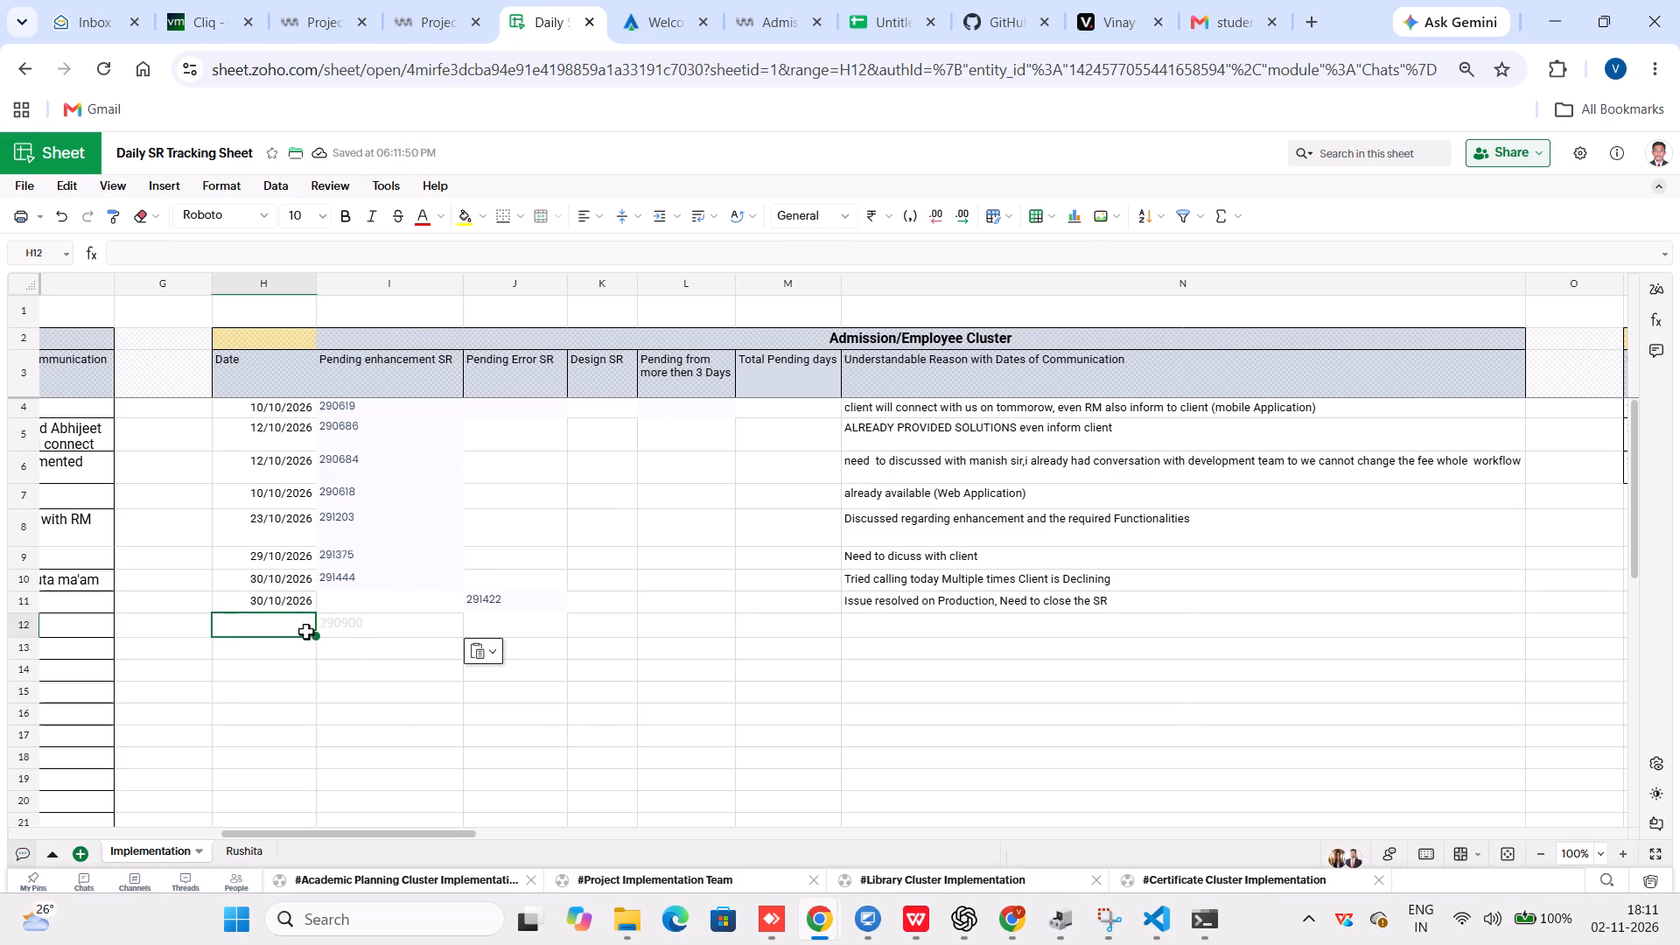
Copy the formatting of the 291444 cell I10 onto the 290900 cell I12.
left_click(359, 572)
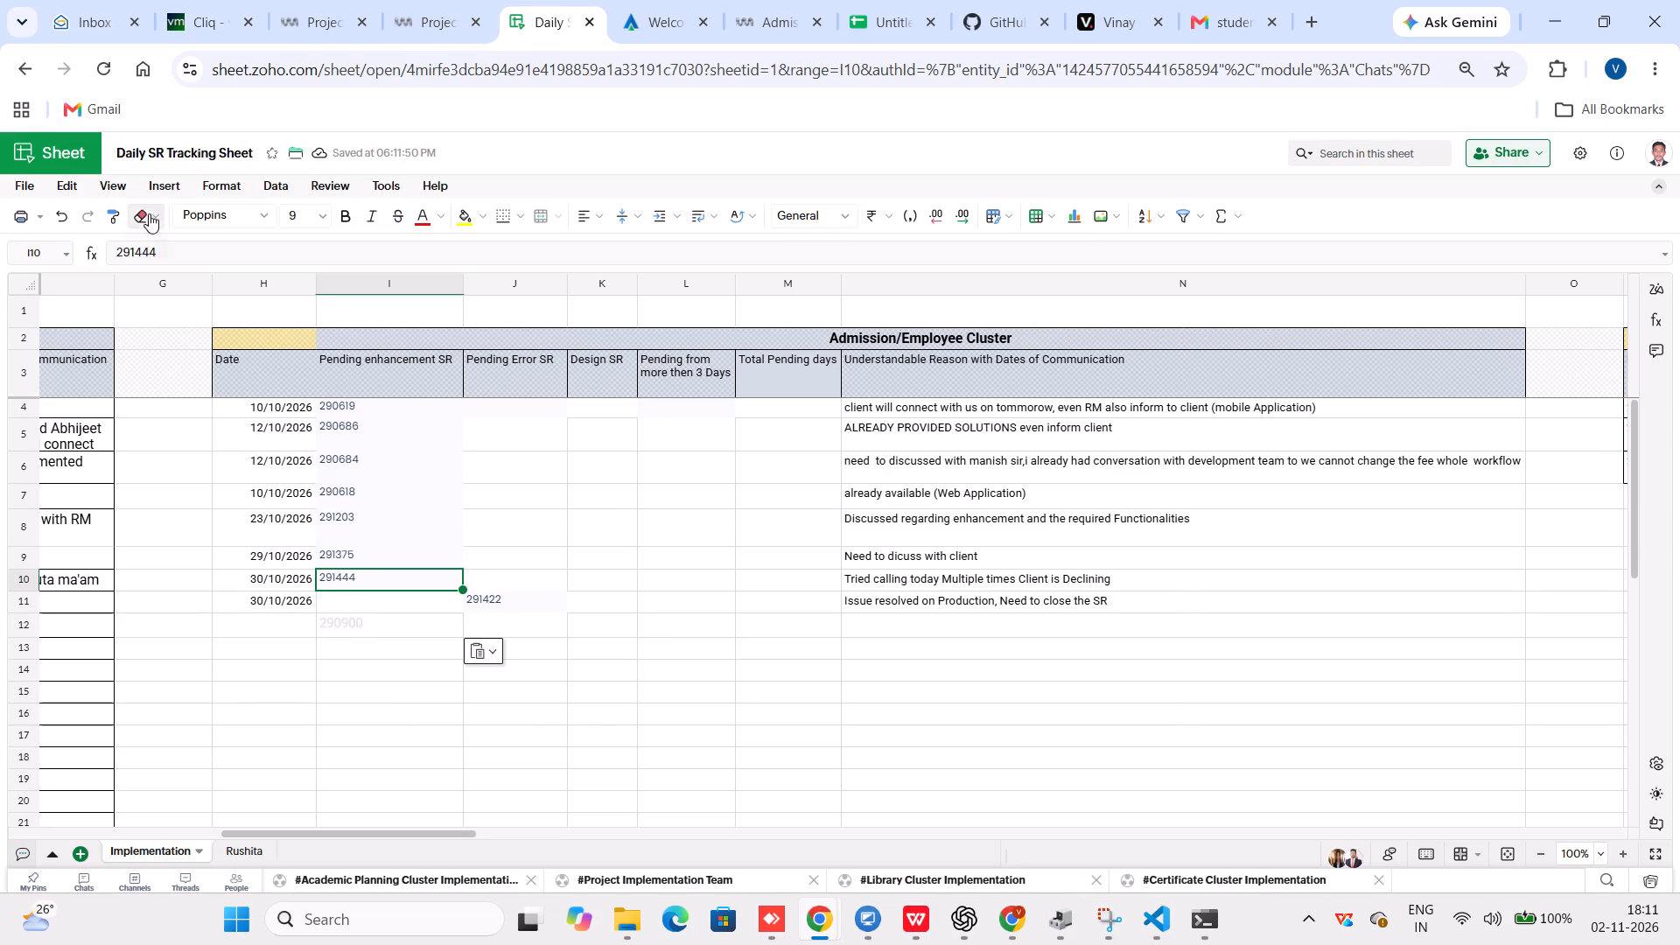
left_click(108, 218)
left_click(367, 626)
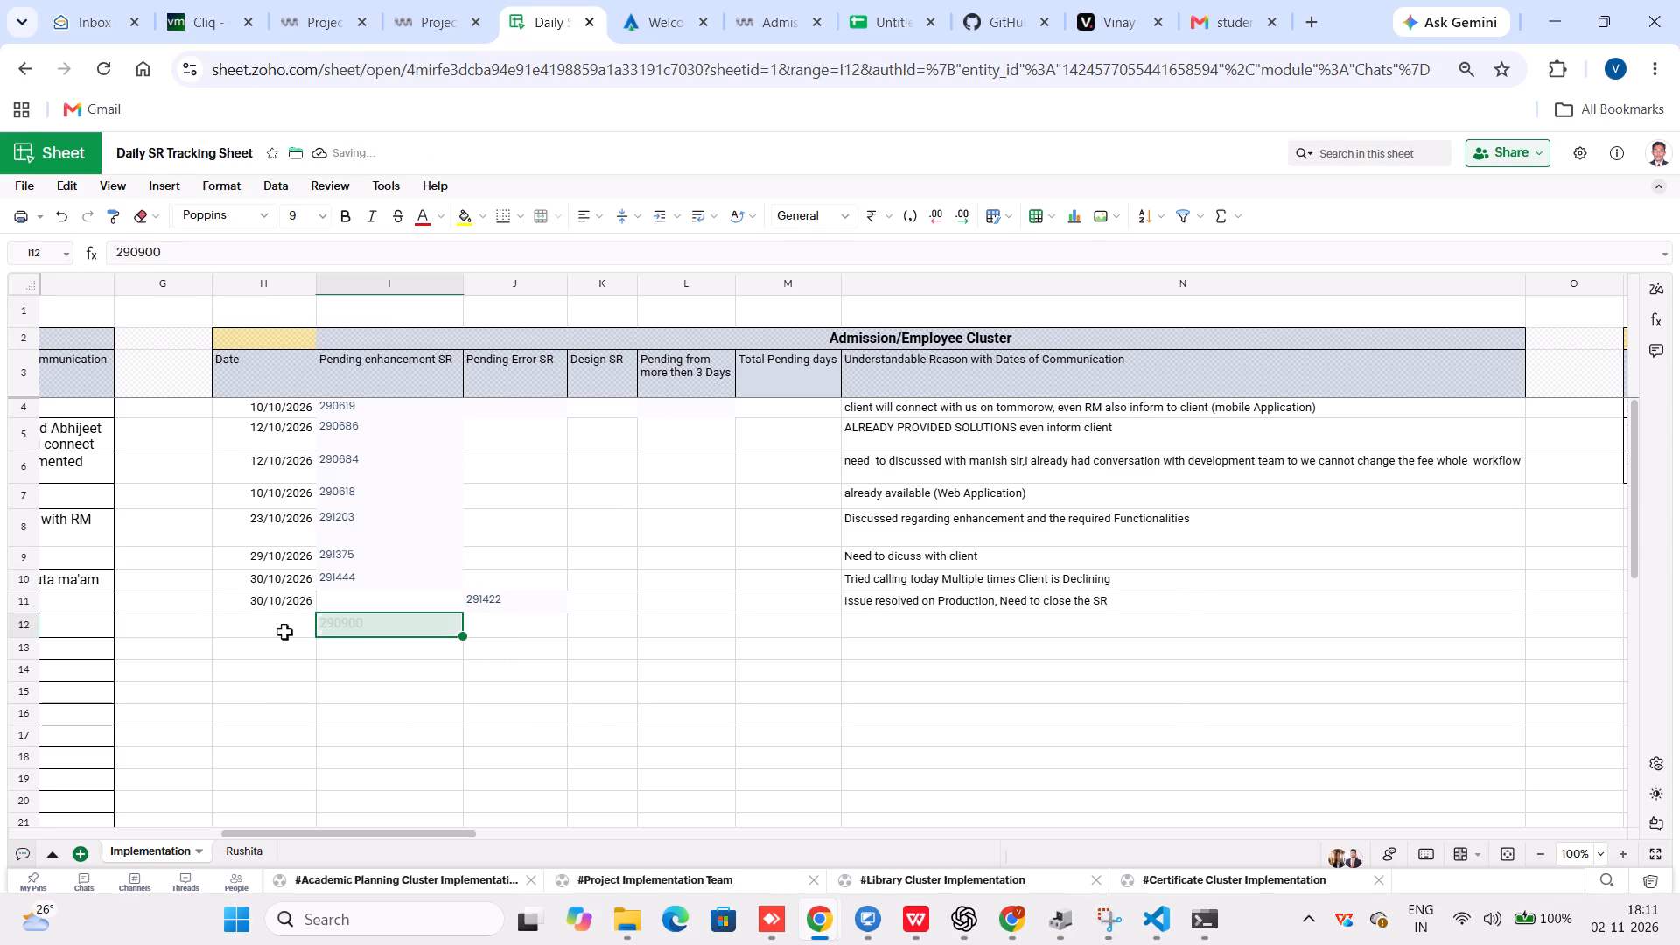
Return to the Implementation service request list and briefly filter by Errors before restoring the Enhancements service type.
left_click(269, 628)
left_click(287, 0)
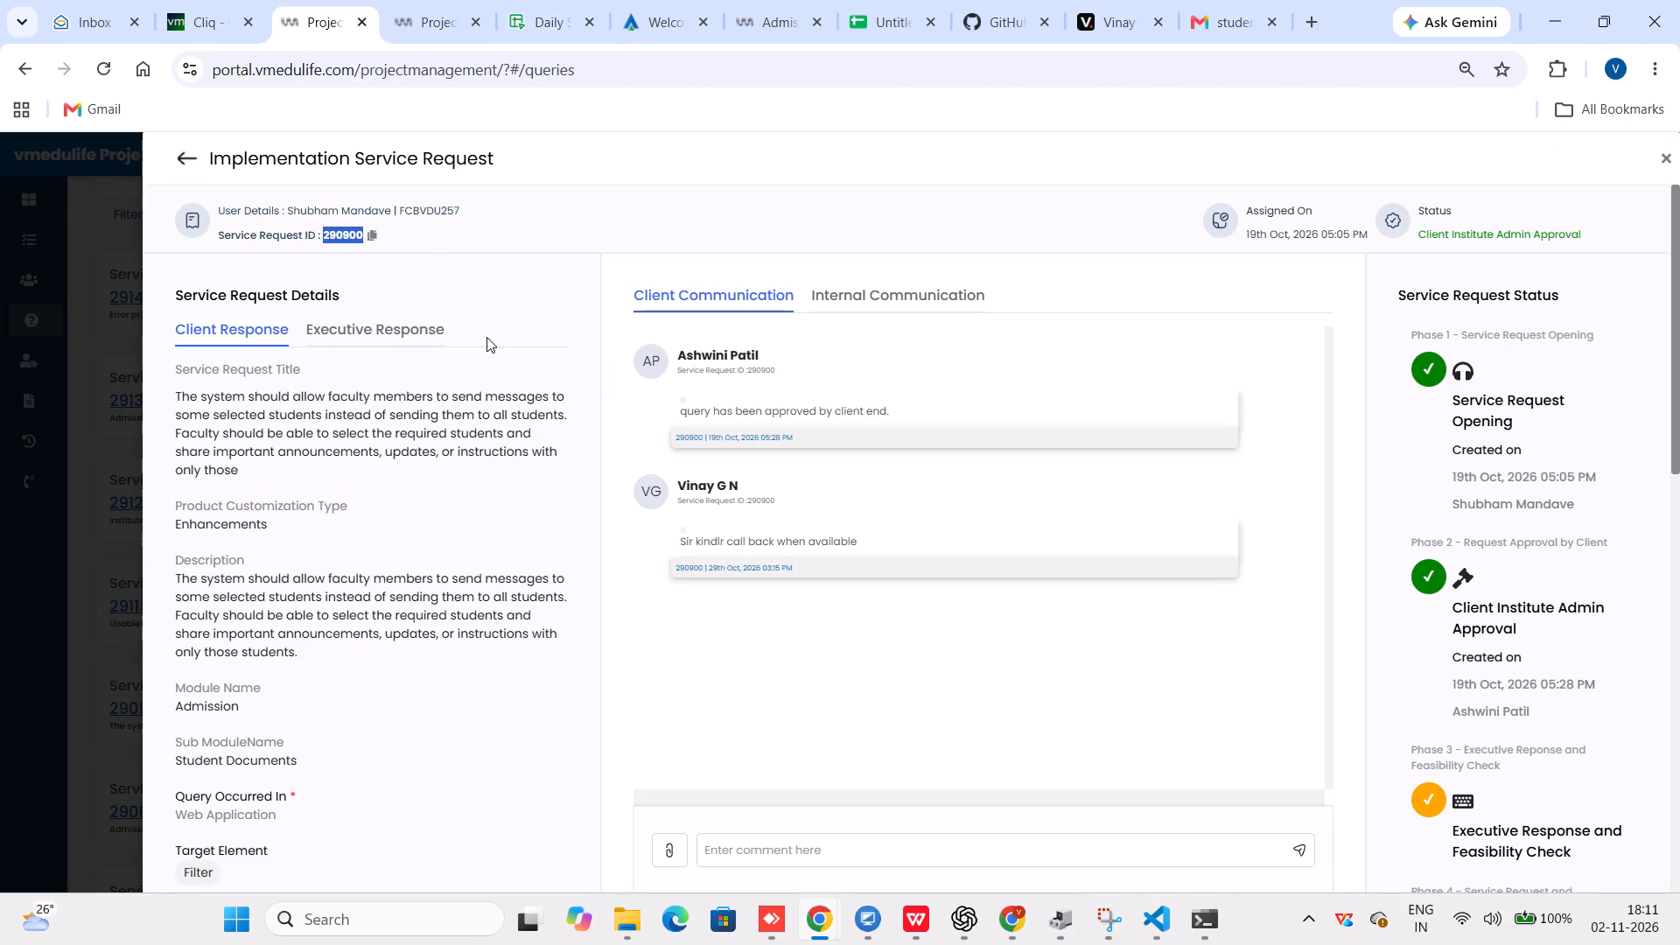
left_click(188, 163)
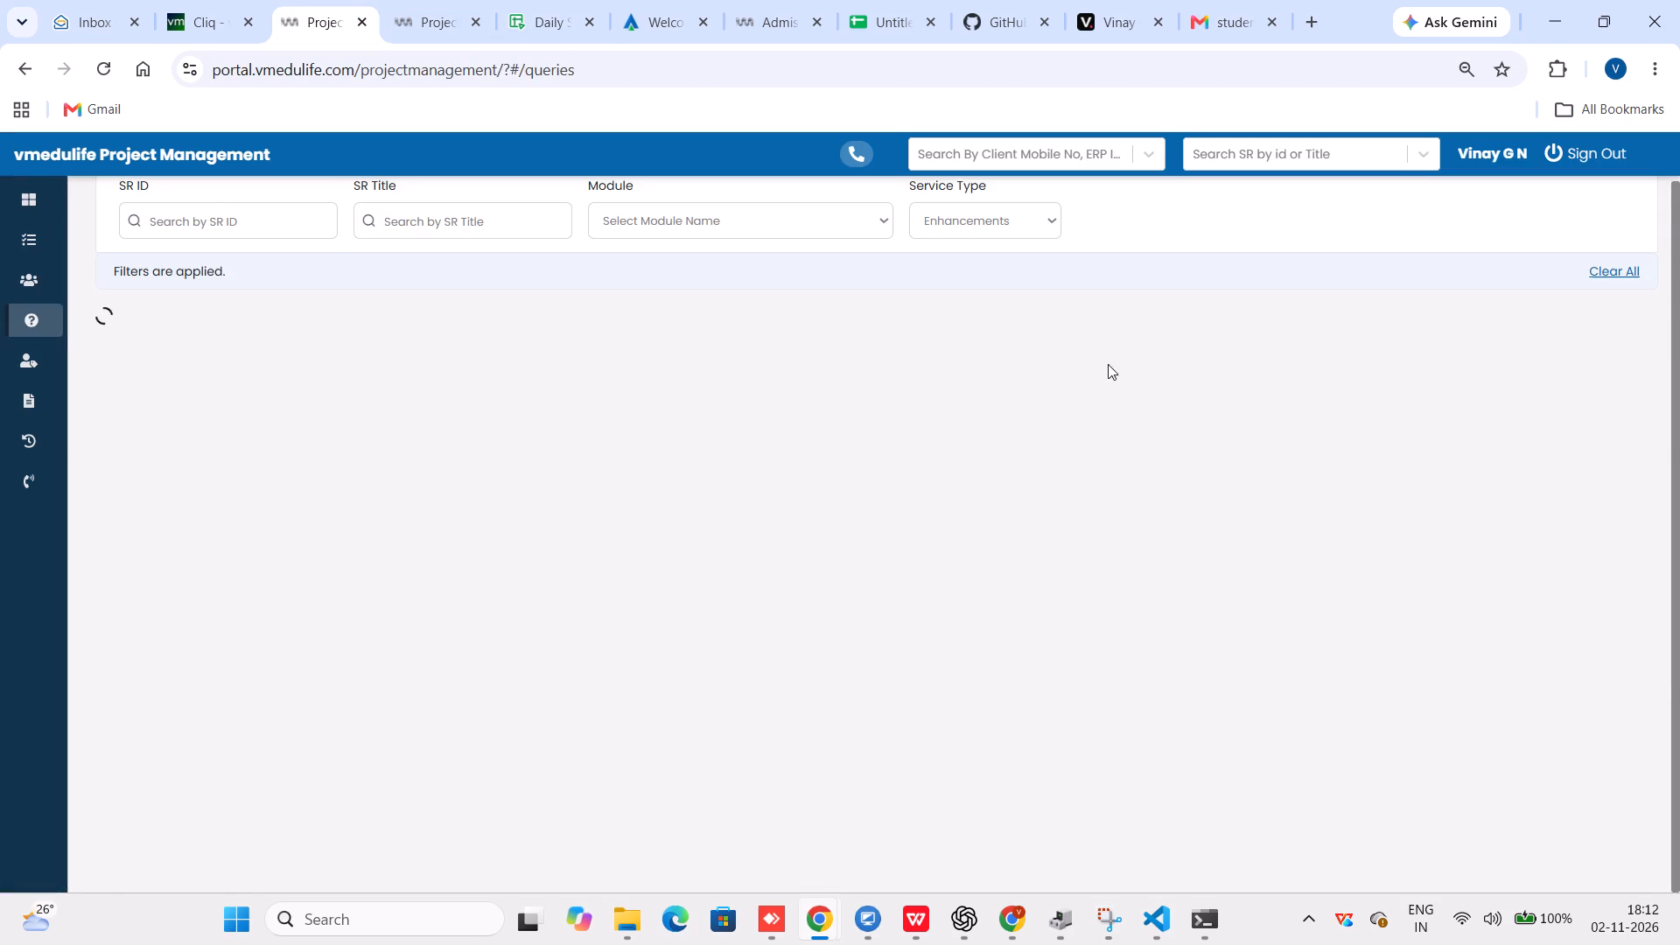
scroll(993, 332, "up", 4)
left_click(992, 274)
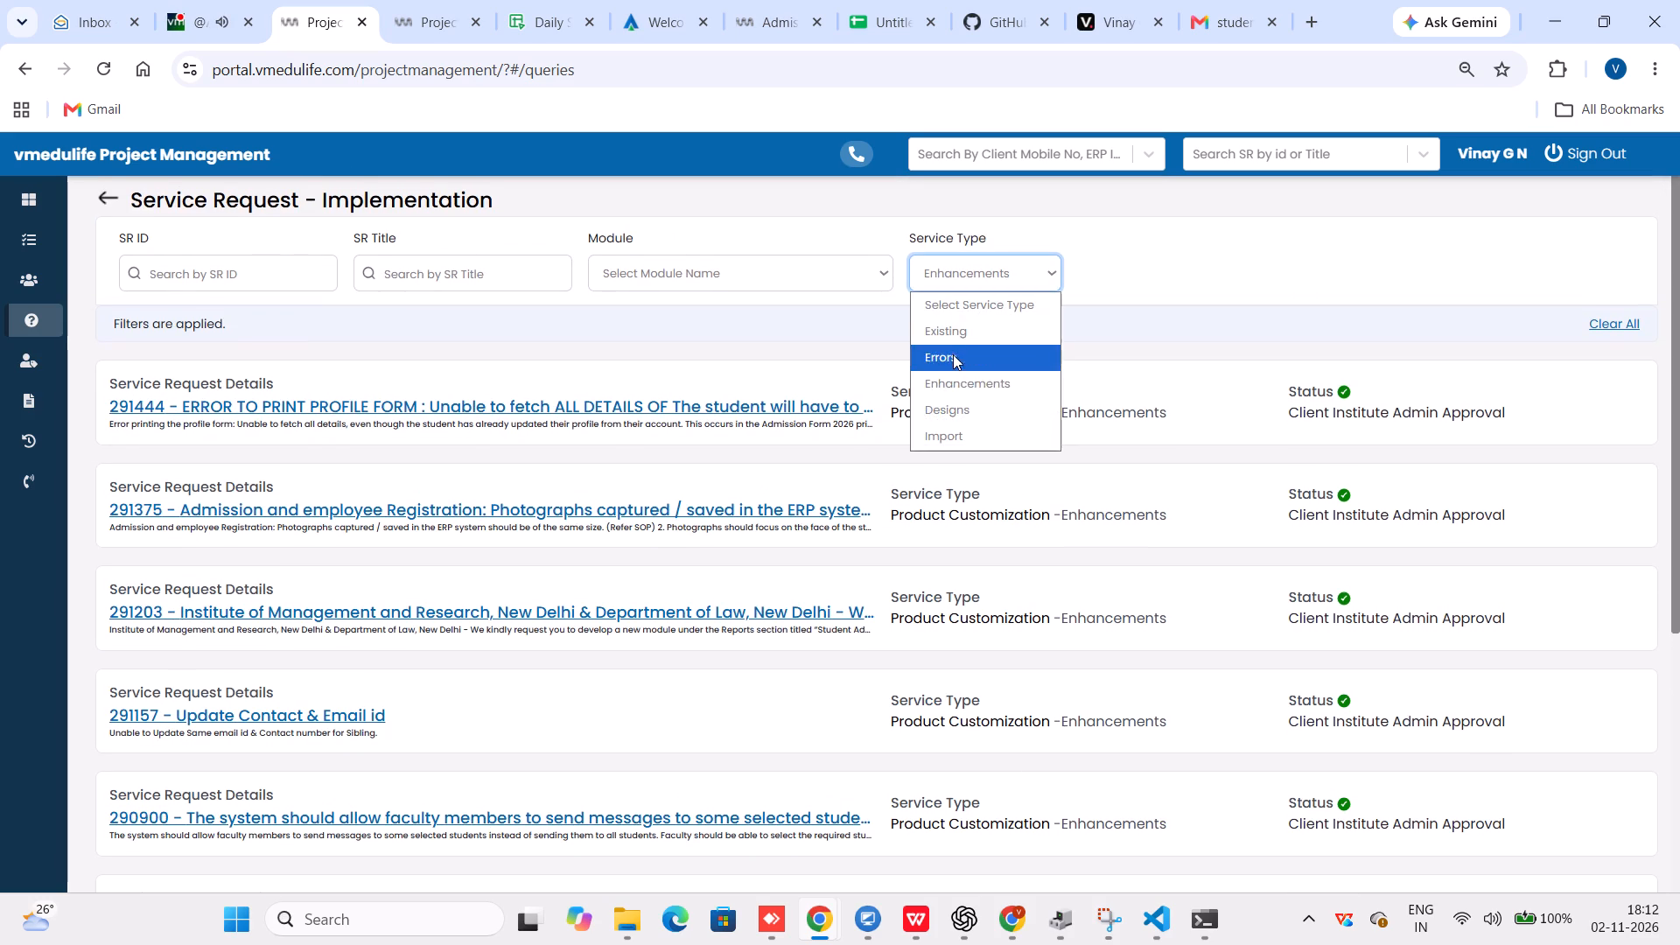
left_click(953, 354)
left_click(954, 289)
left_click(978, 387)
Switch to the Cliq conversation with Achal, read the latest reply and answer the incoming audio call.
left_click(211, 0)
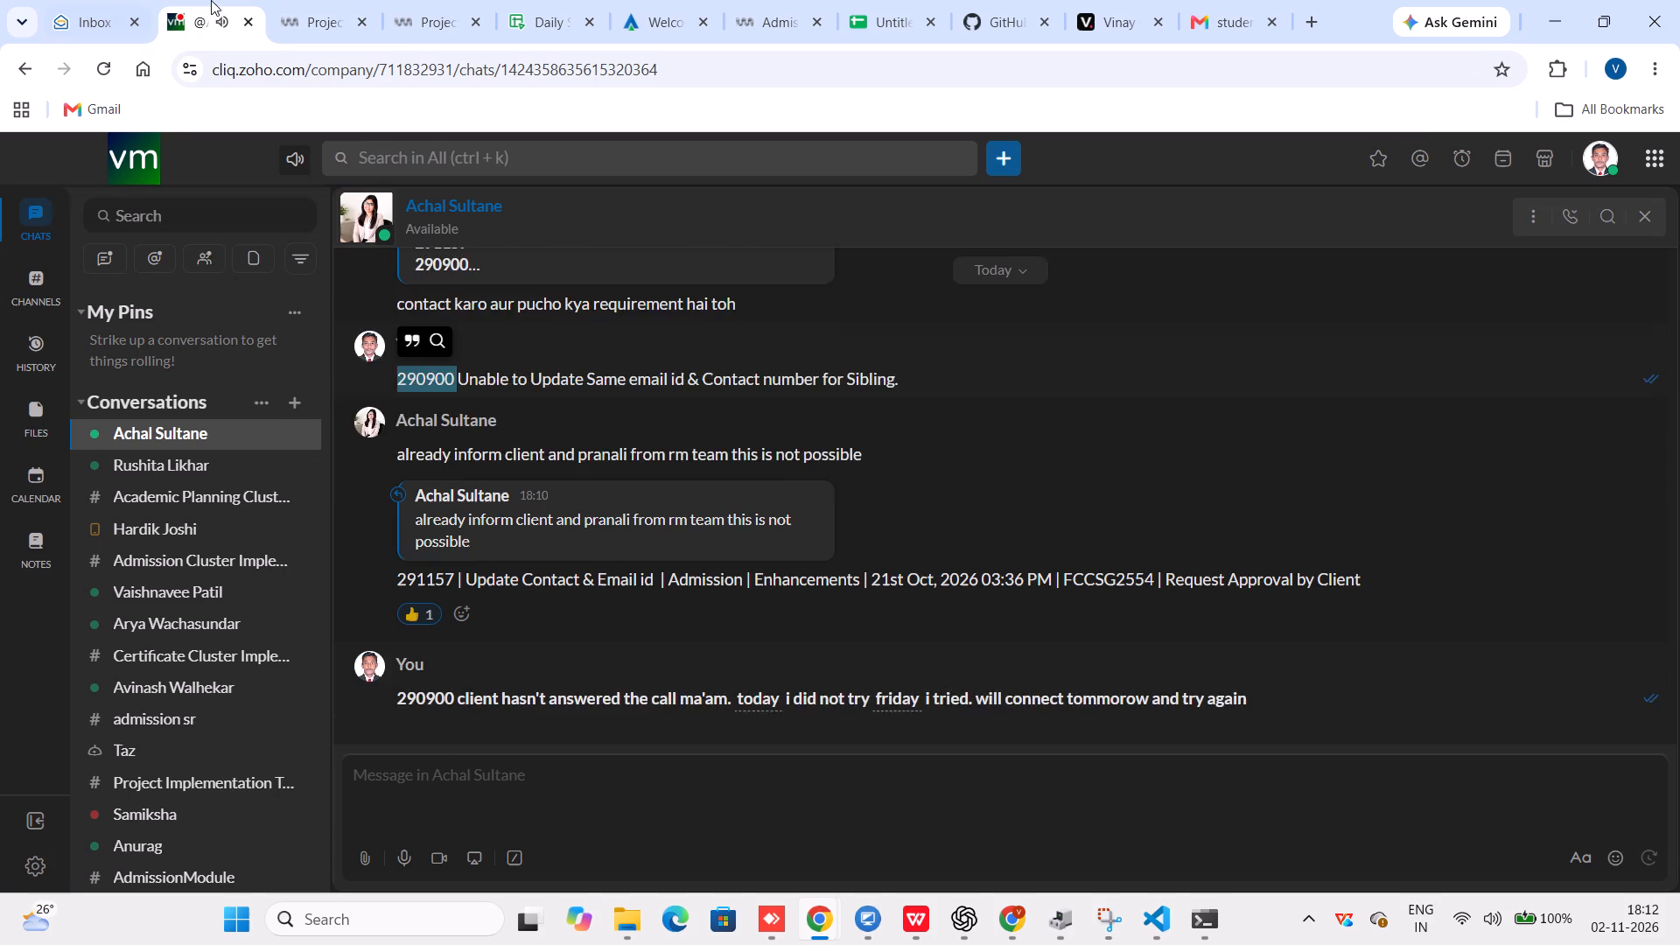
scroll(526, 640, "down", 2)
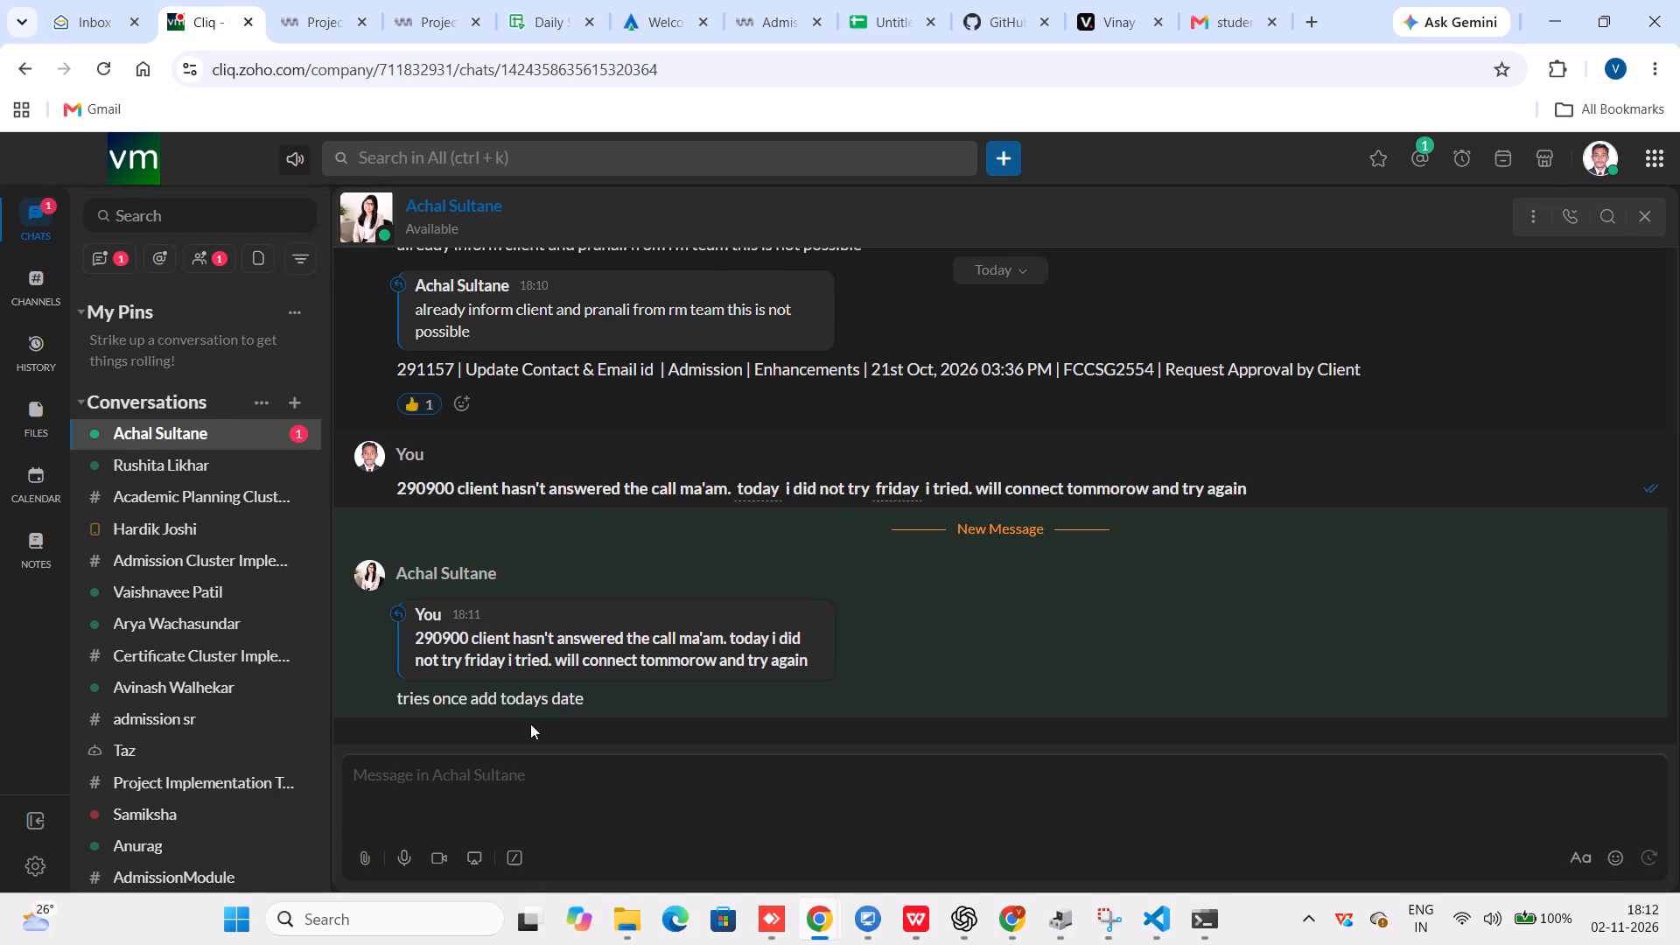
left_click(1481, 383)
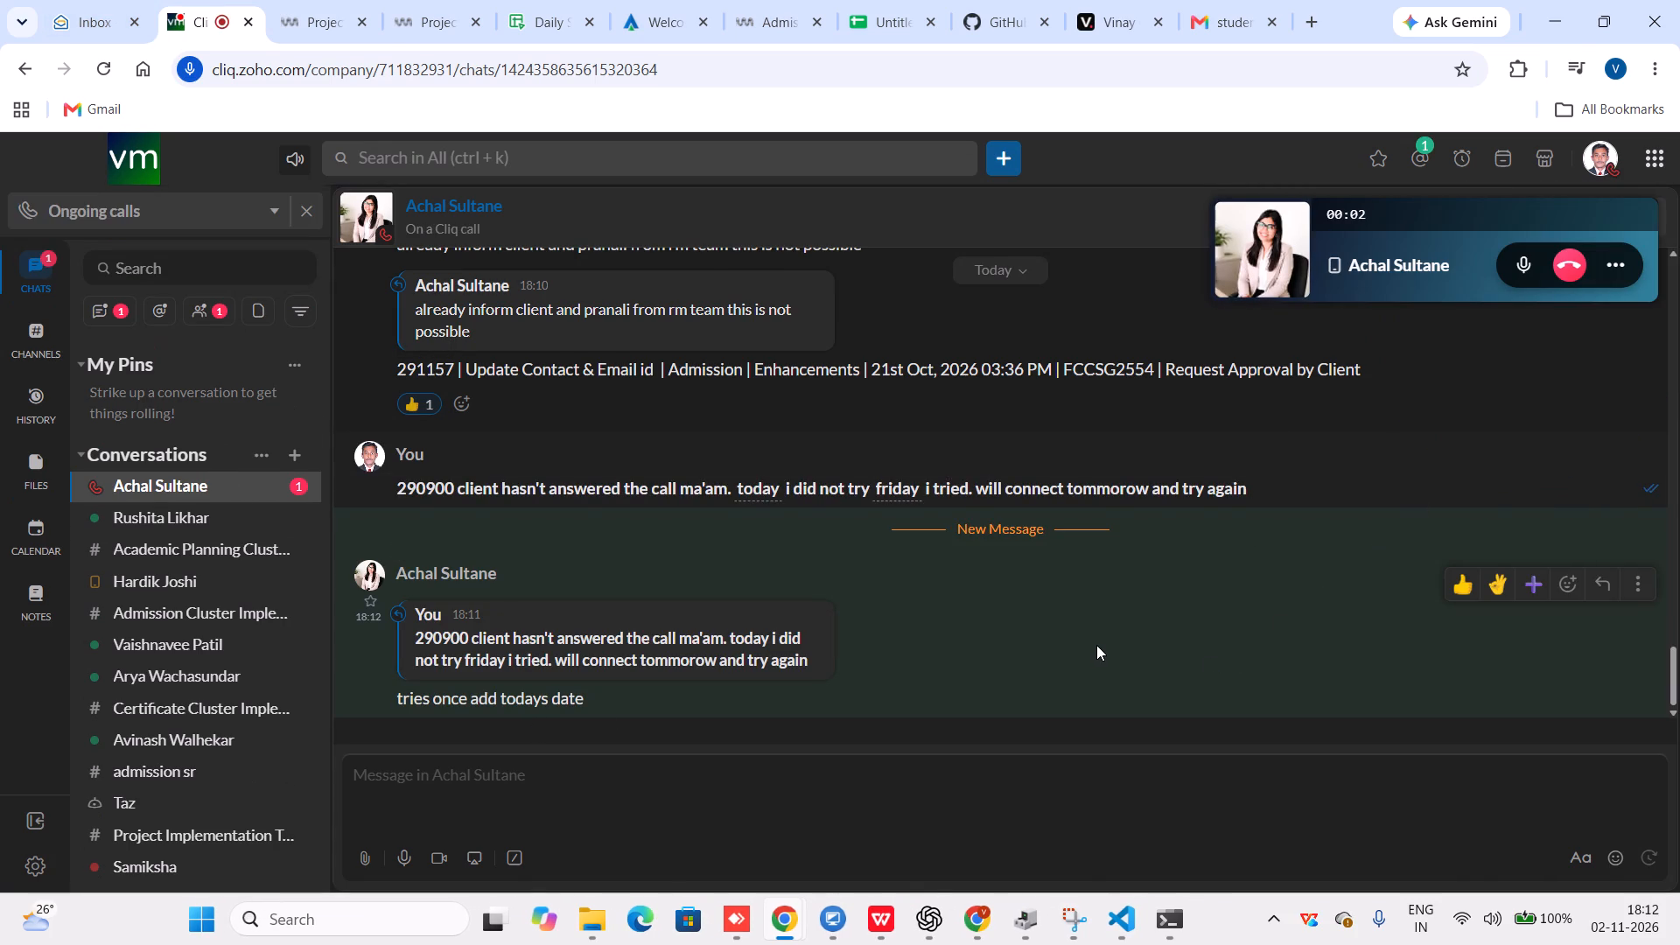
left_click(773, 648)
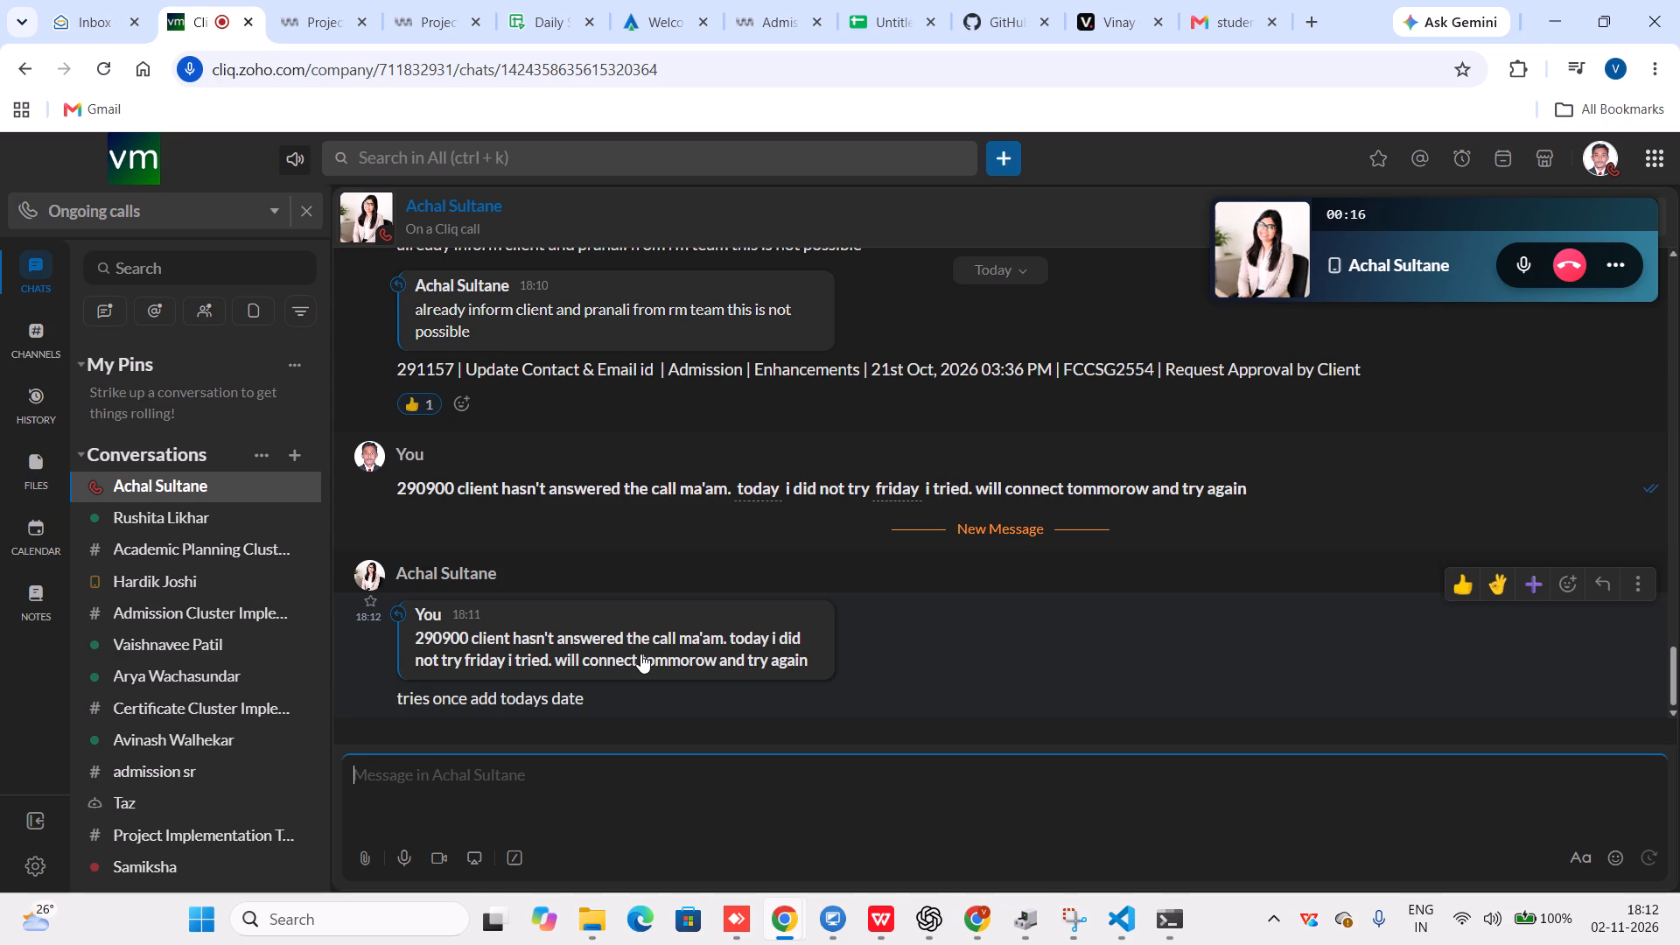
Append "(02-11-2026)" to the reason for SR 291444 in cell N10 of the Daily SR Tracking Sheet.
left_click(332, 0)
left_click(449, 0)
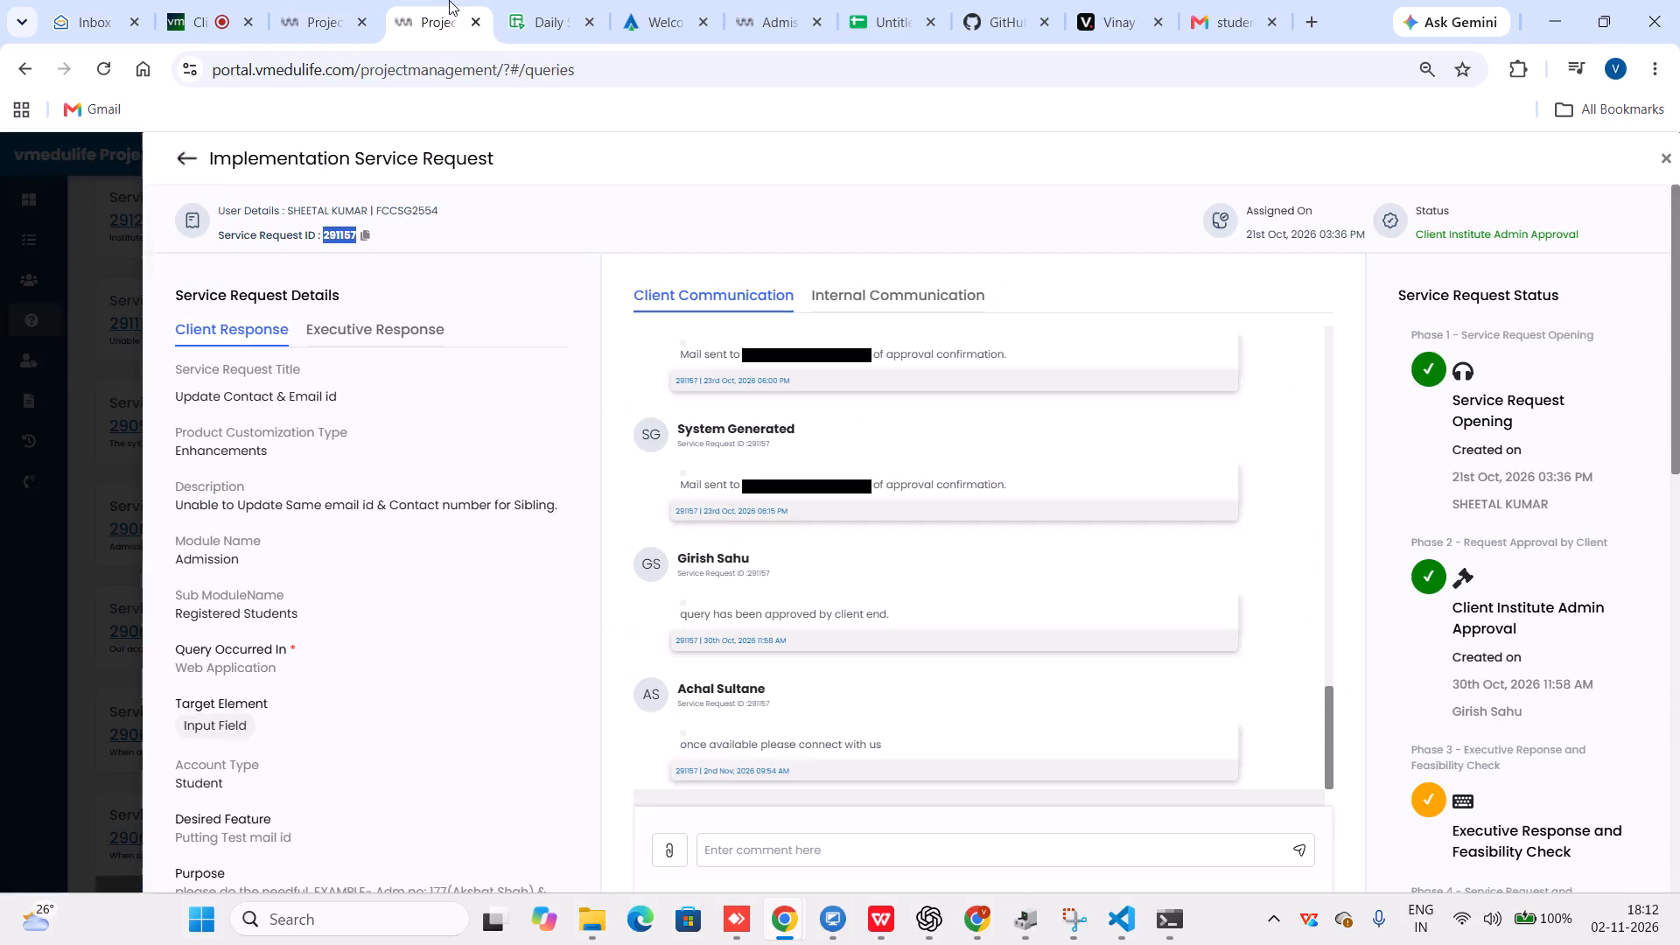
left_click(566, 0)
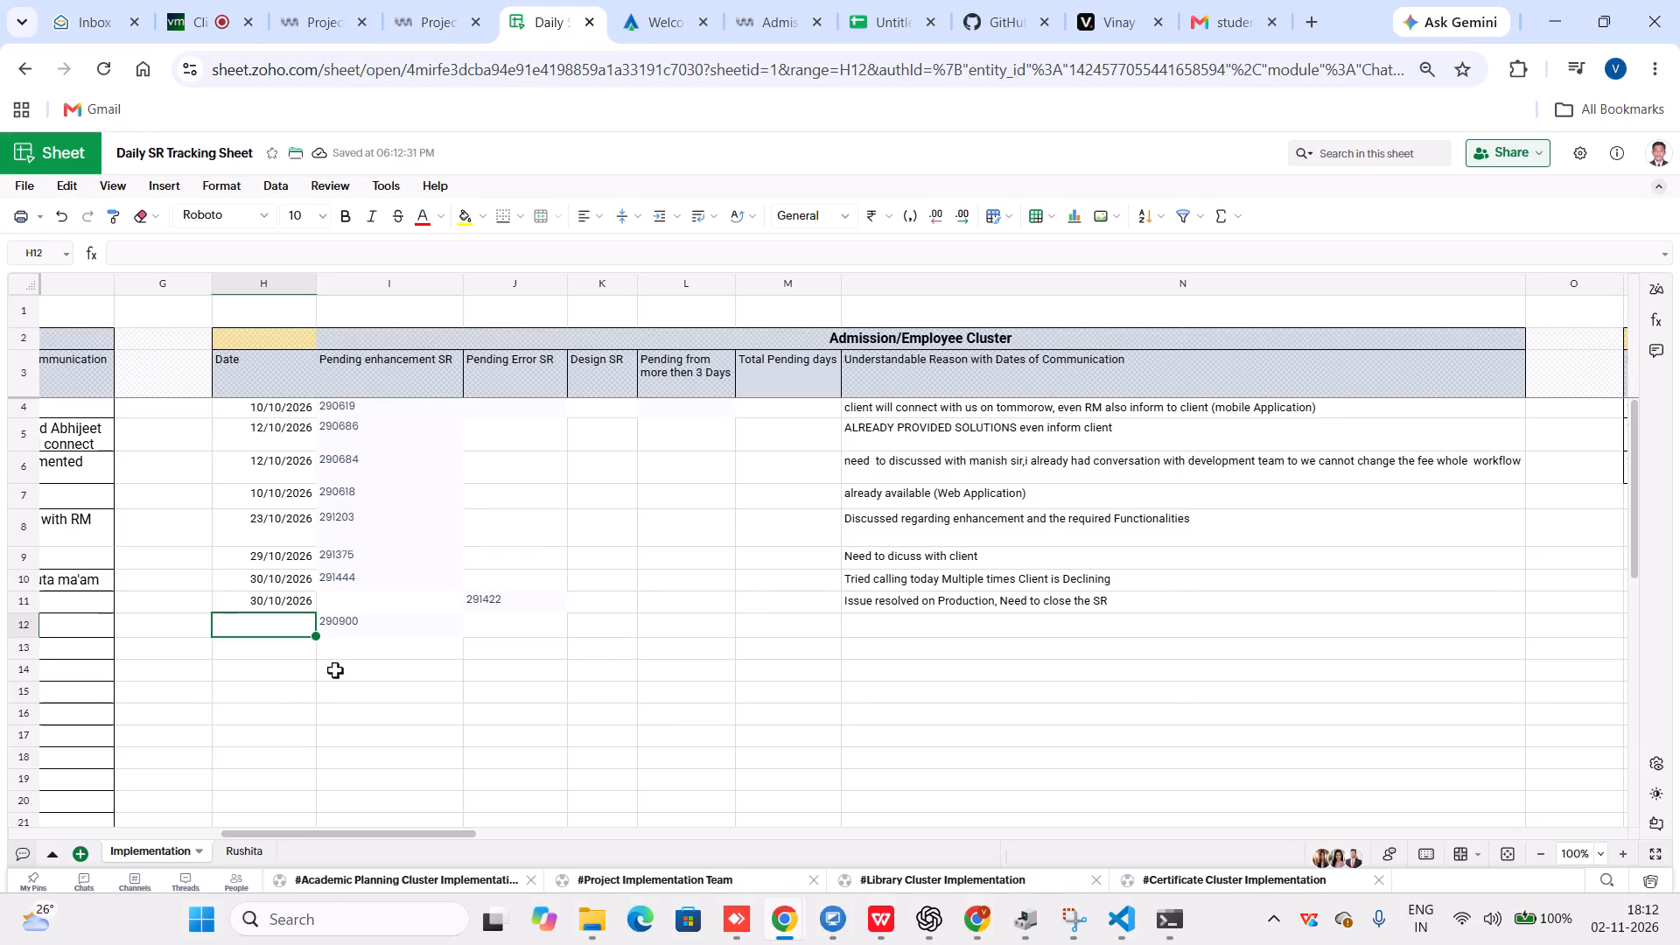
left_click(360, 638)
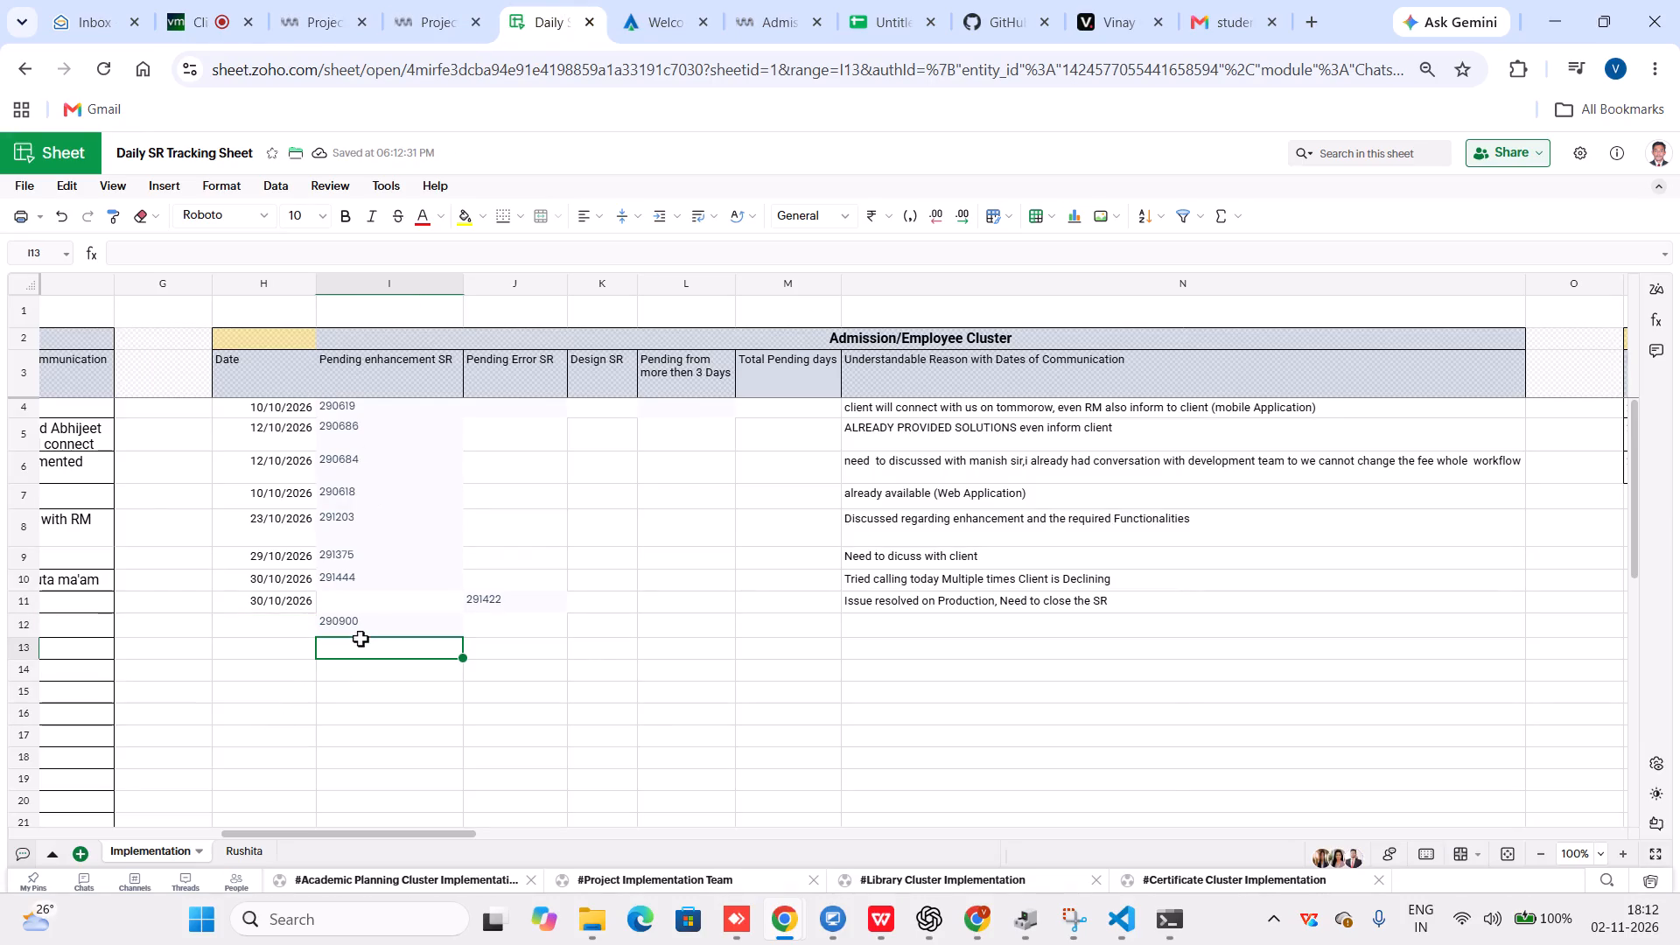
left_click(517, 626)
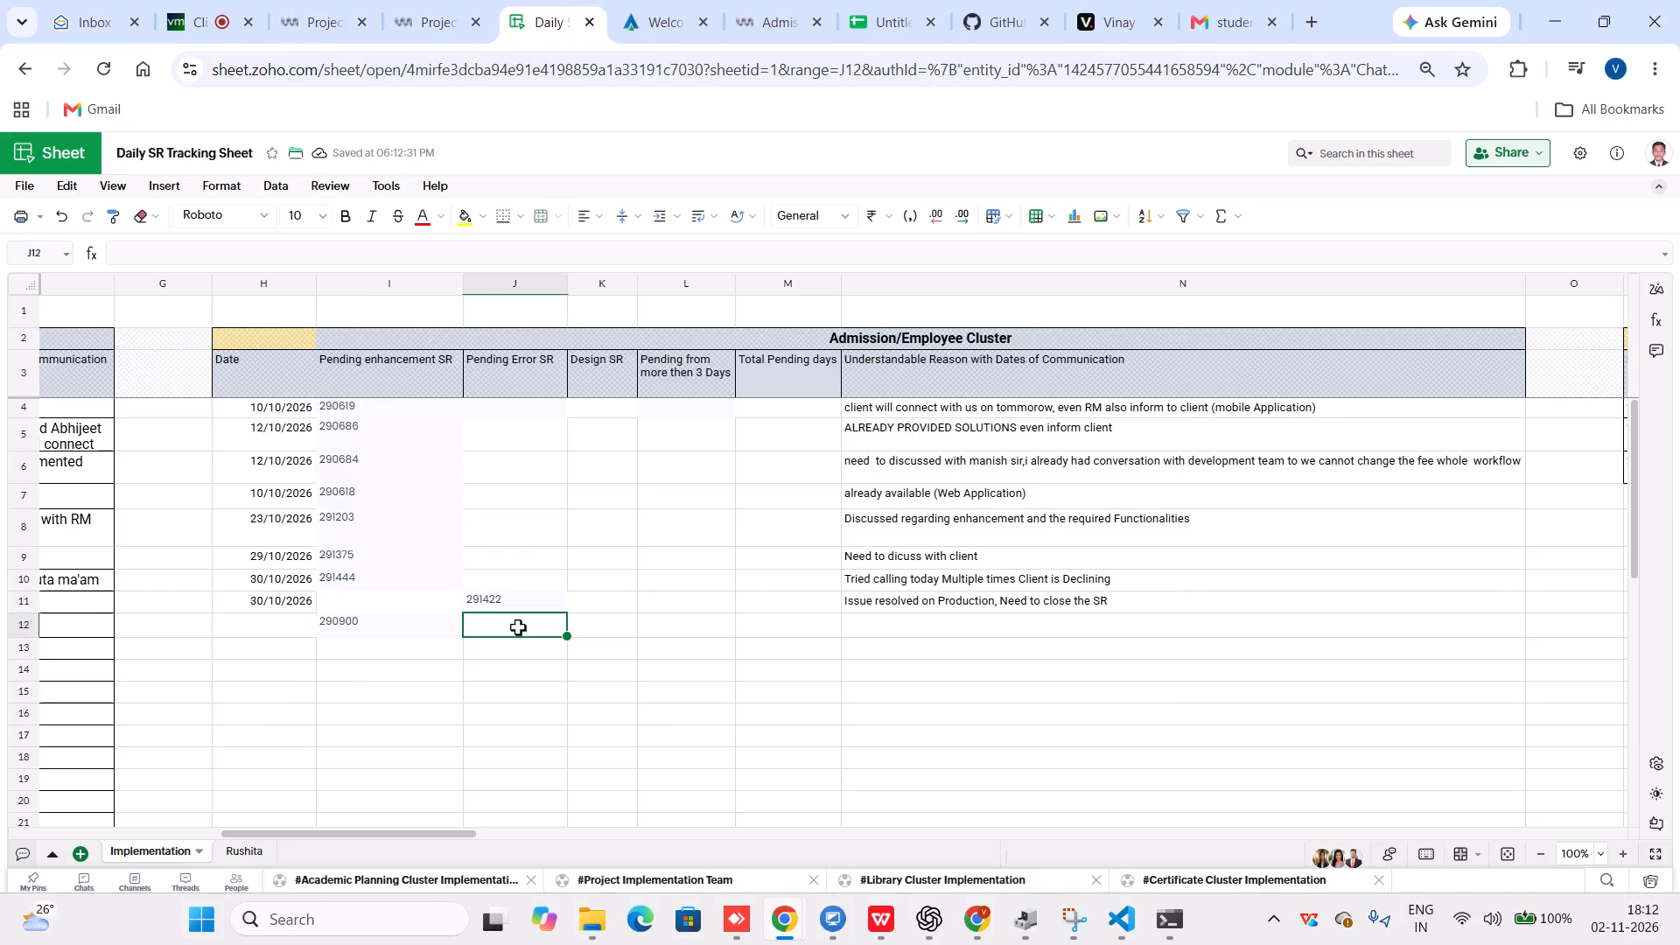
left_click(937, 626)
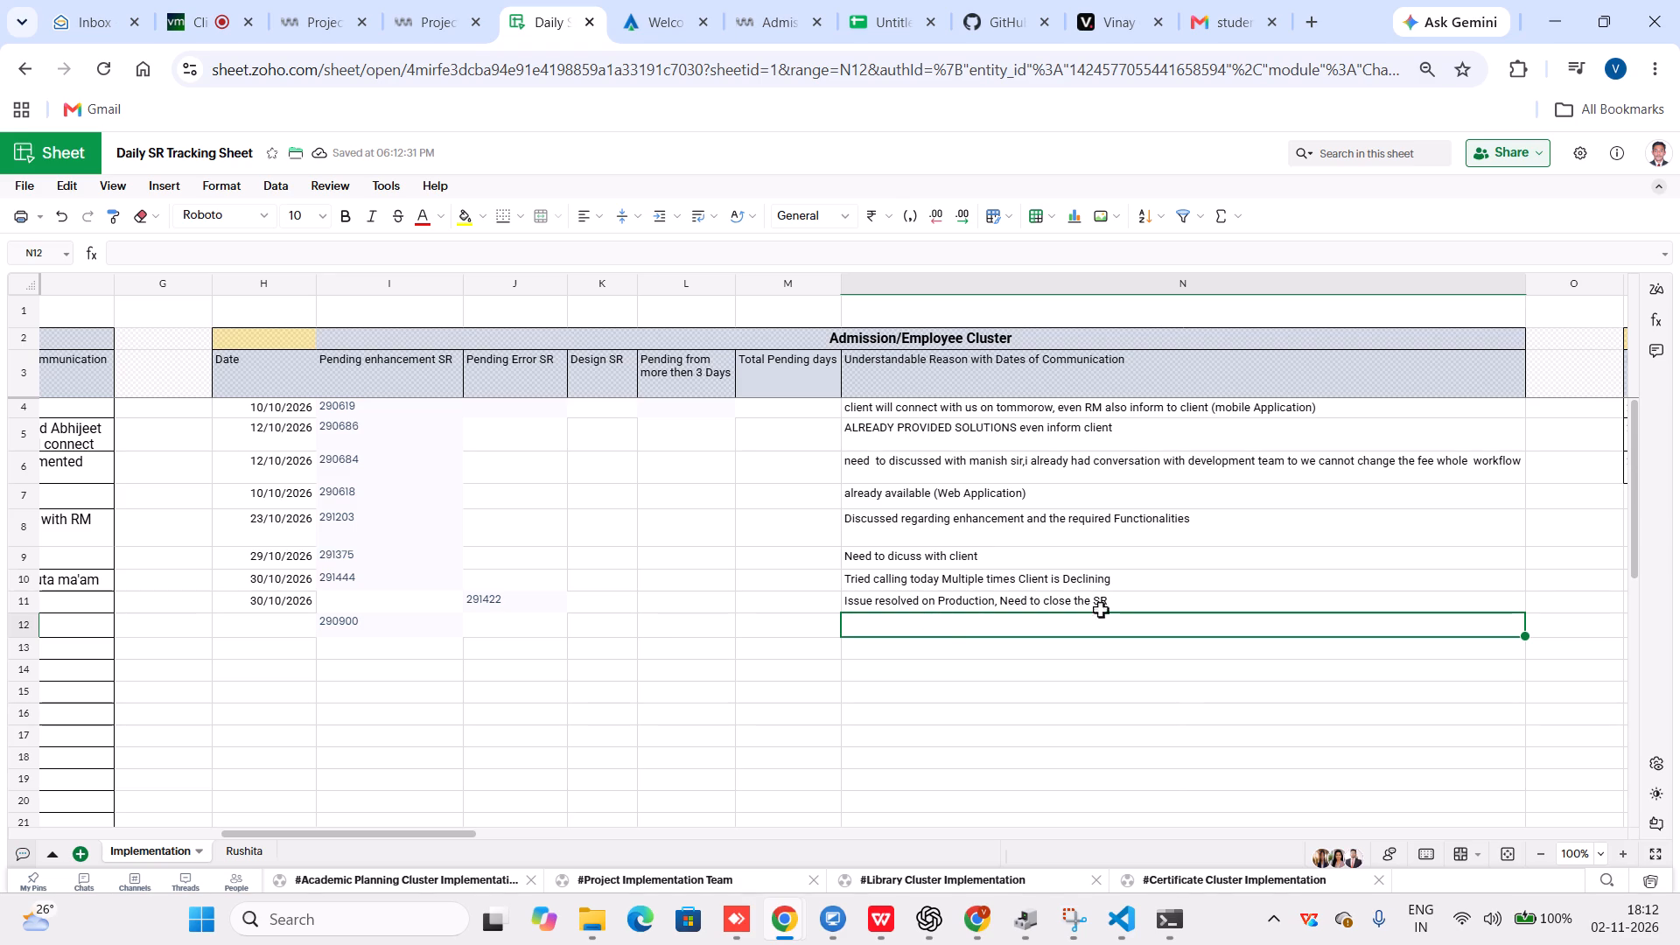
double_click(1160, 584)
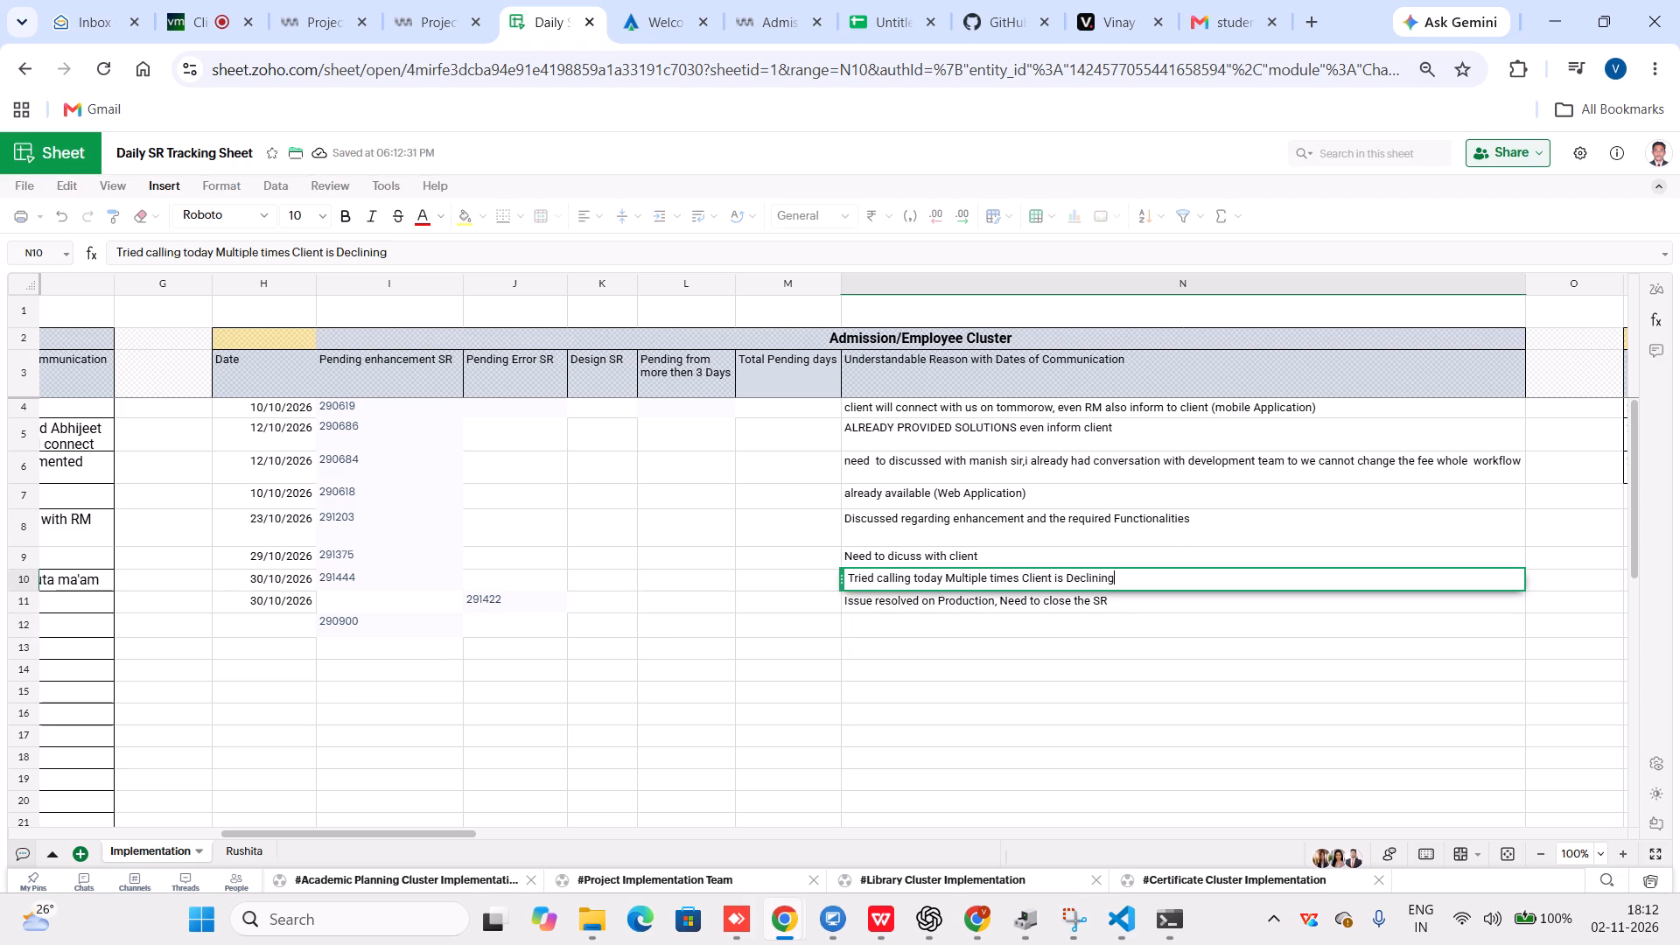
key("shift+parenleft")
type("02")
type("-11-2026")
key("shift+parenright")
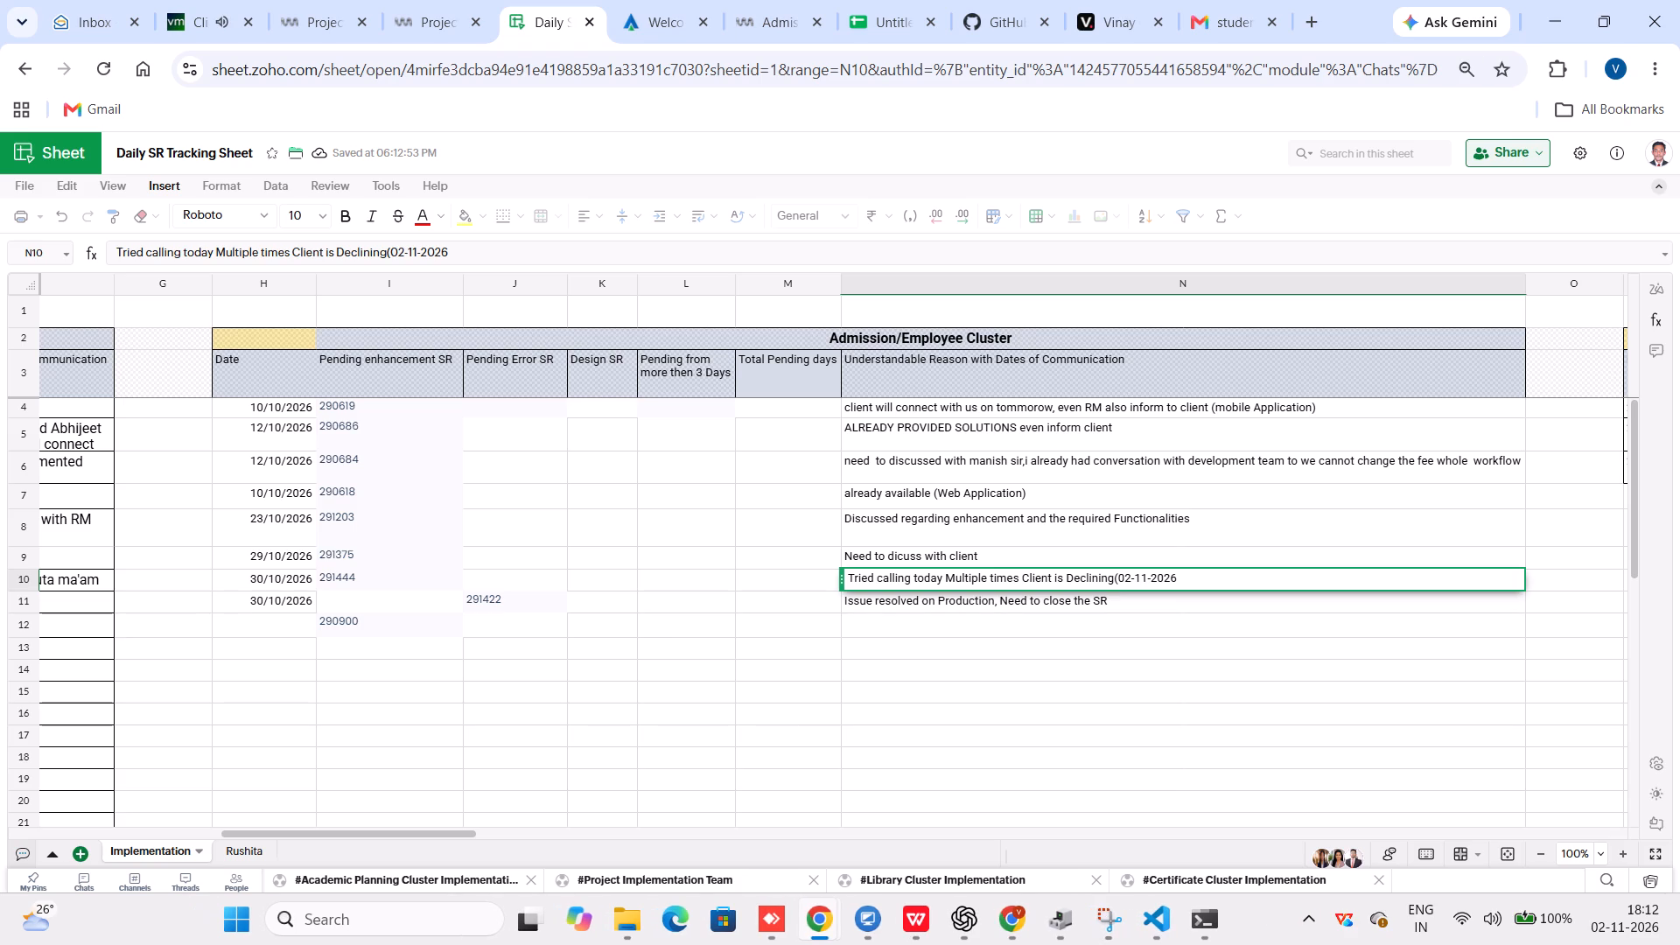
left_click(1136, 661)
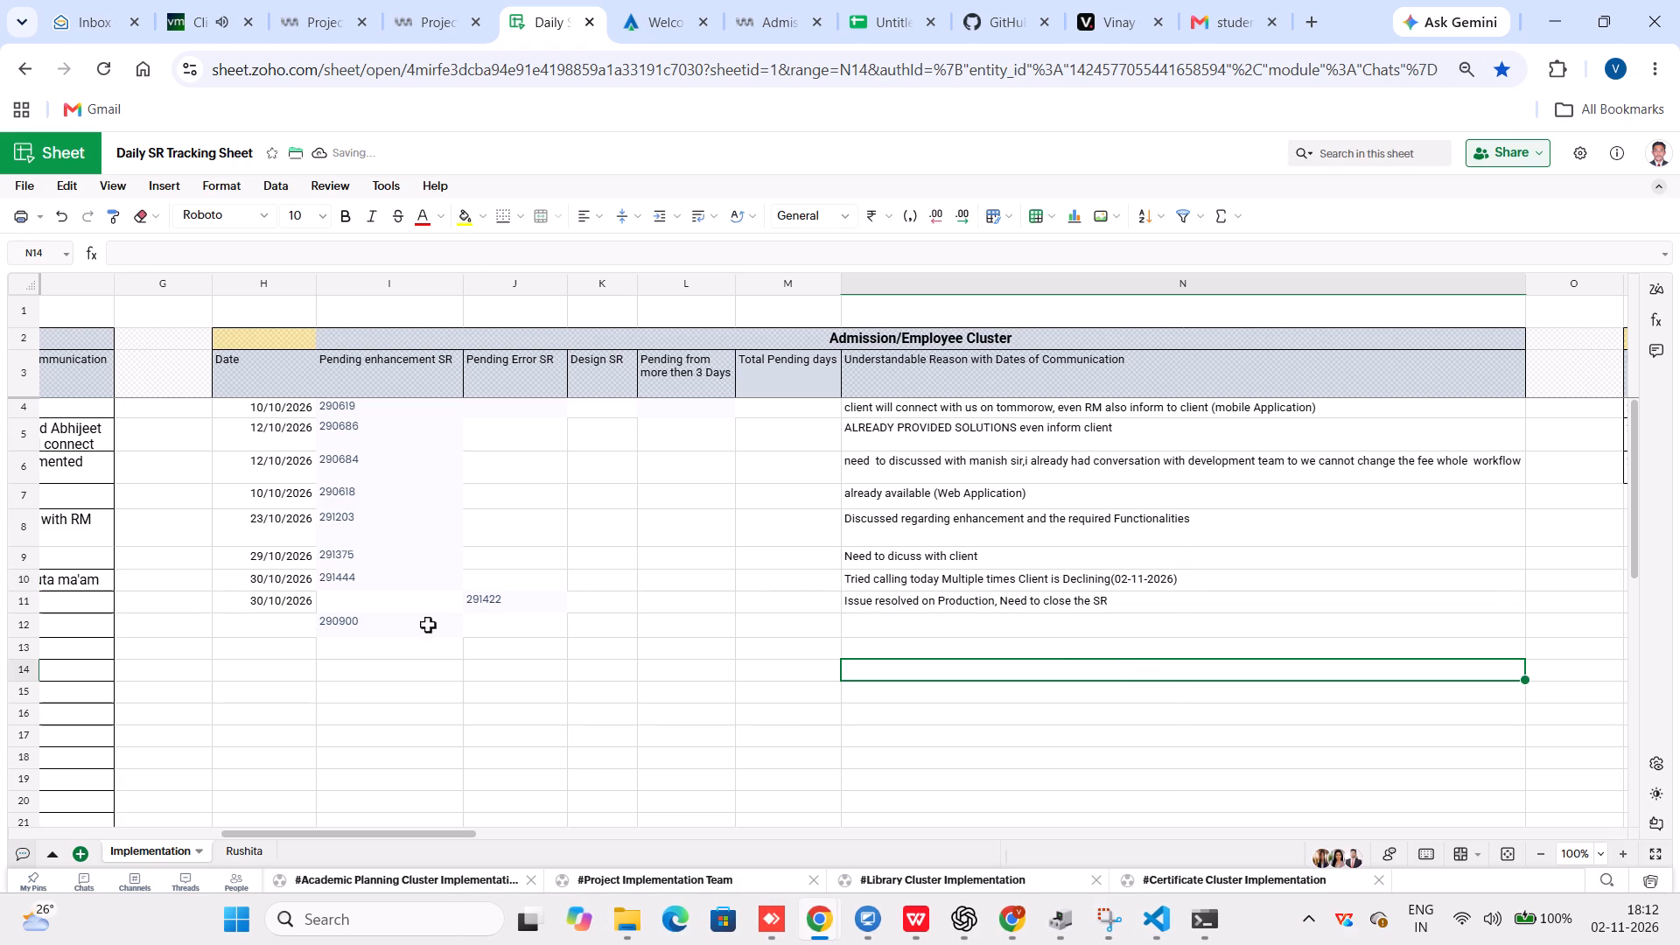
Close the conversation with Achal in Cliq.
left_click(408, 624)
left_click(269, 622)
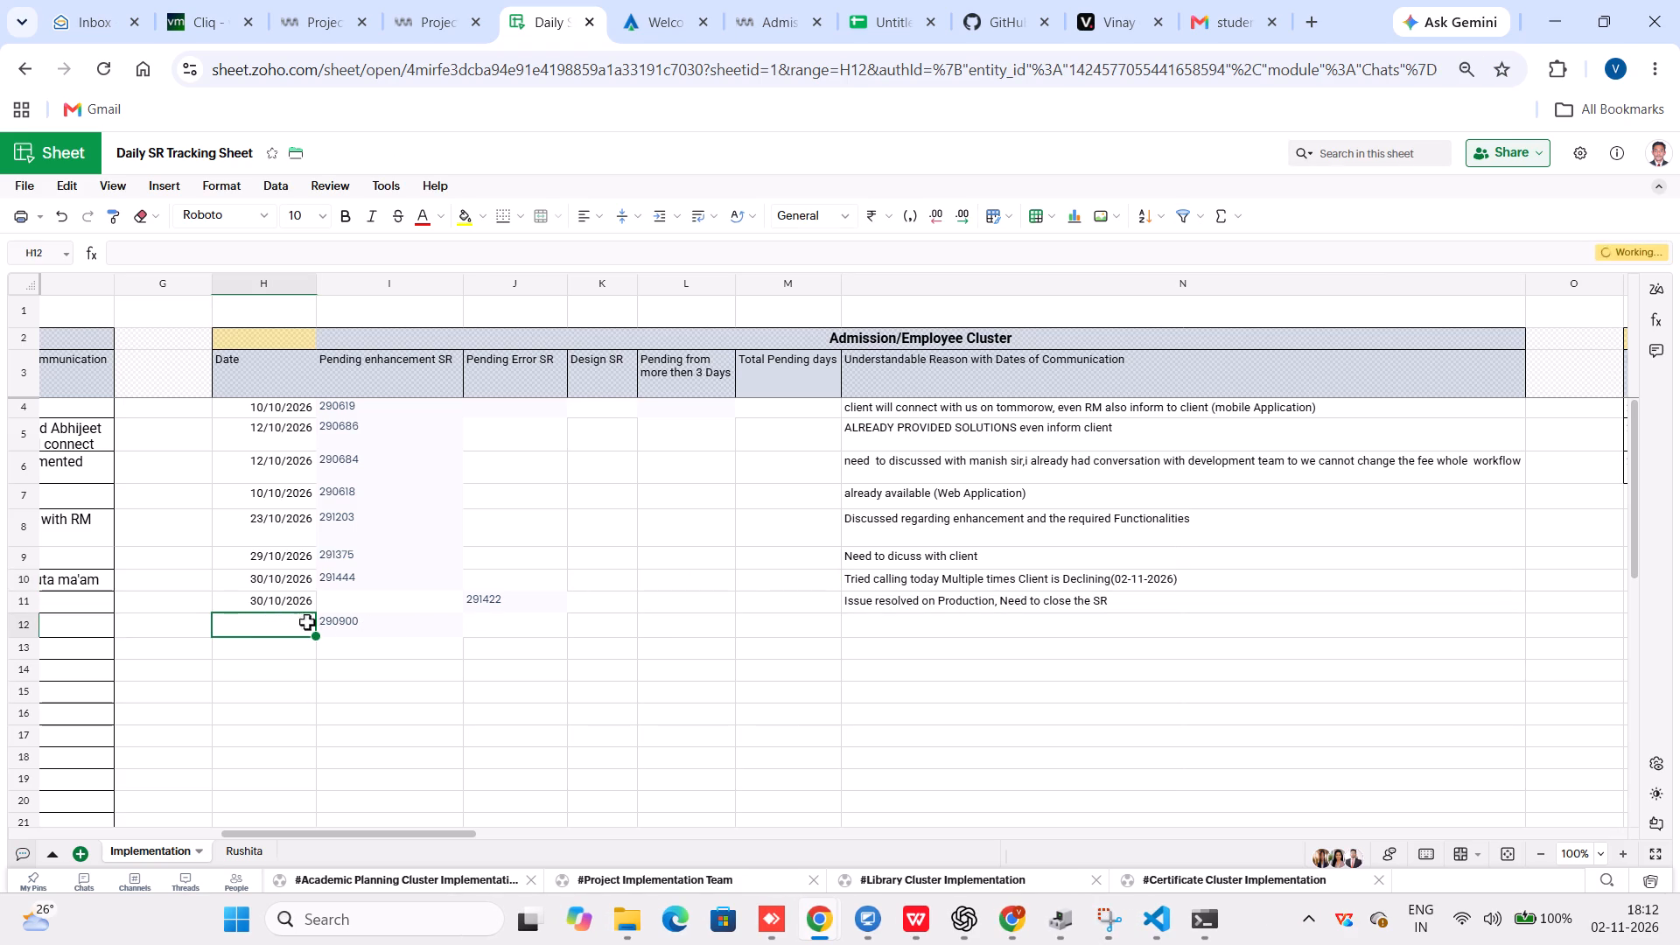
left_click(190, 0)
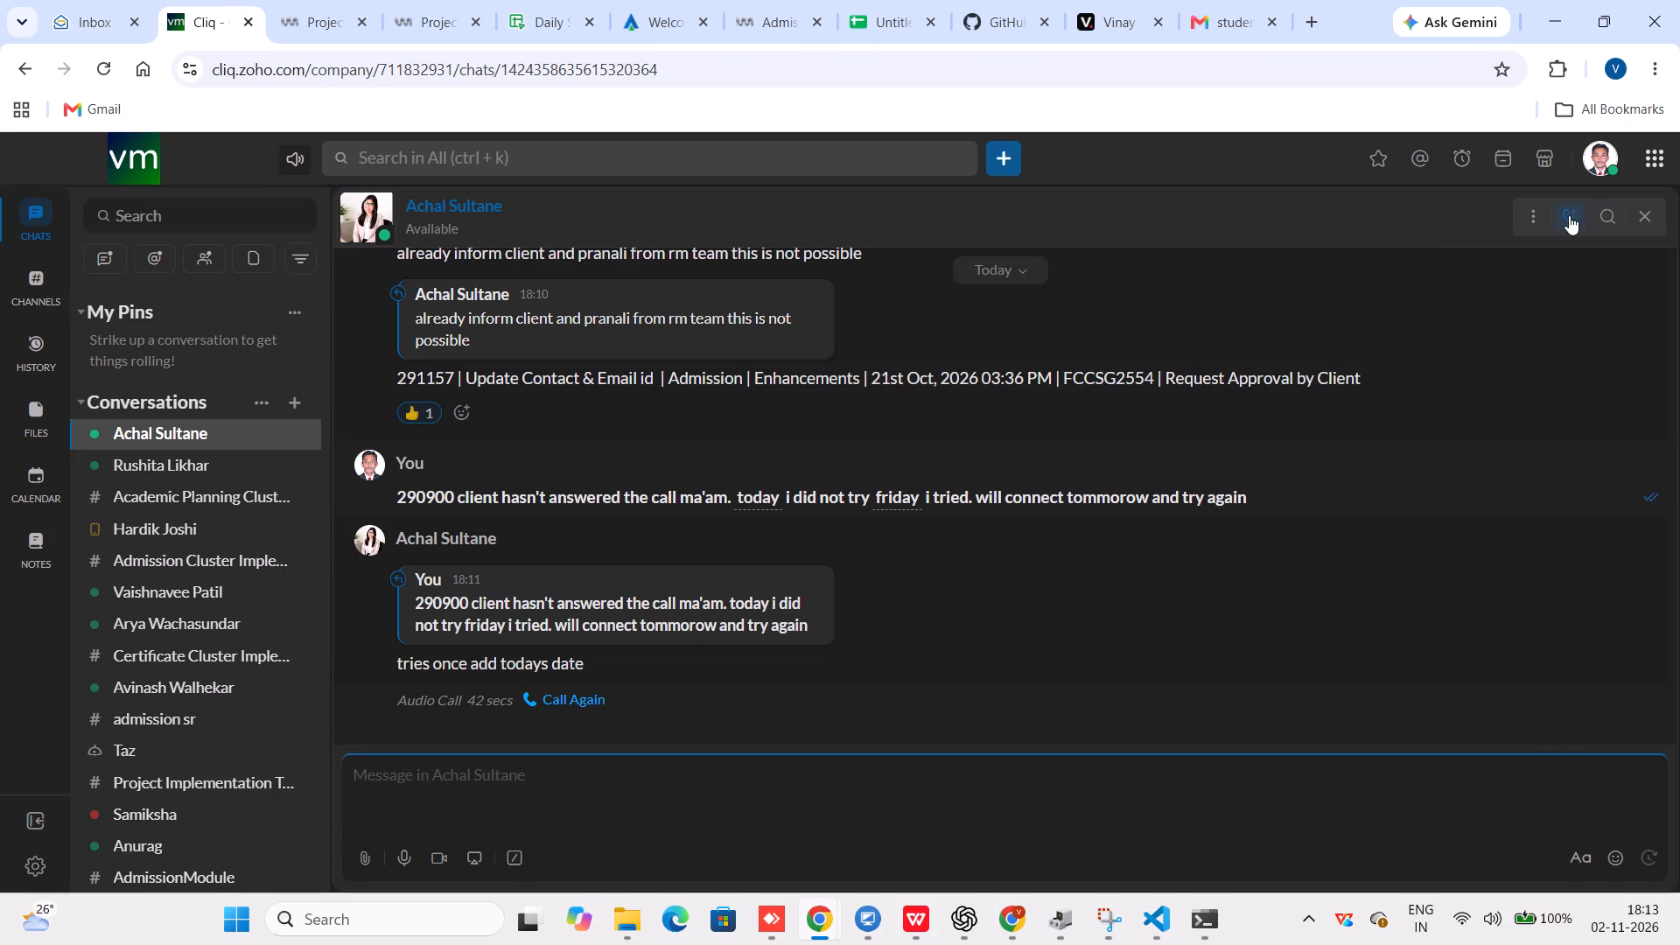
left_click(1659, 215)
Copy the ID 291157 from its service request in the portal and paste it into cell I13, under Pending enhancement SR.
left_click(341, 0)
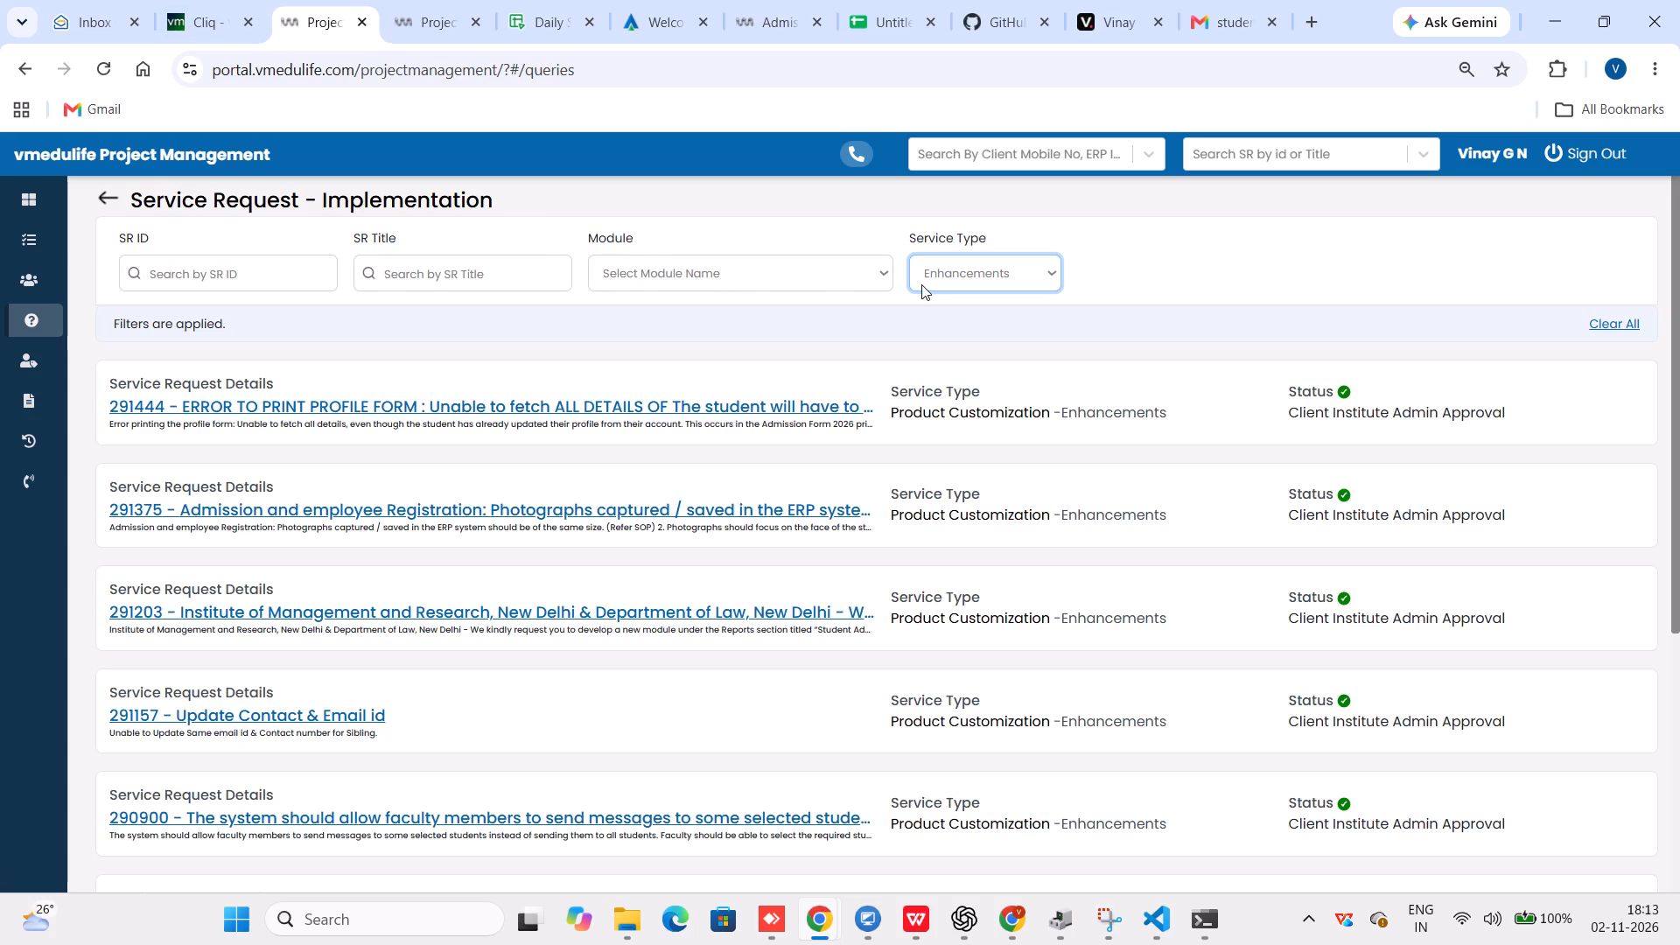
left_click(926, 285)
left_click(926, 285)
left_click(237, 714)
double_click(339, 235)
key("ctrl+c")
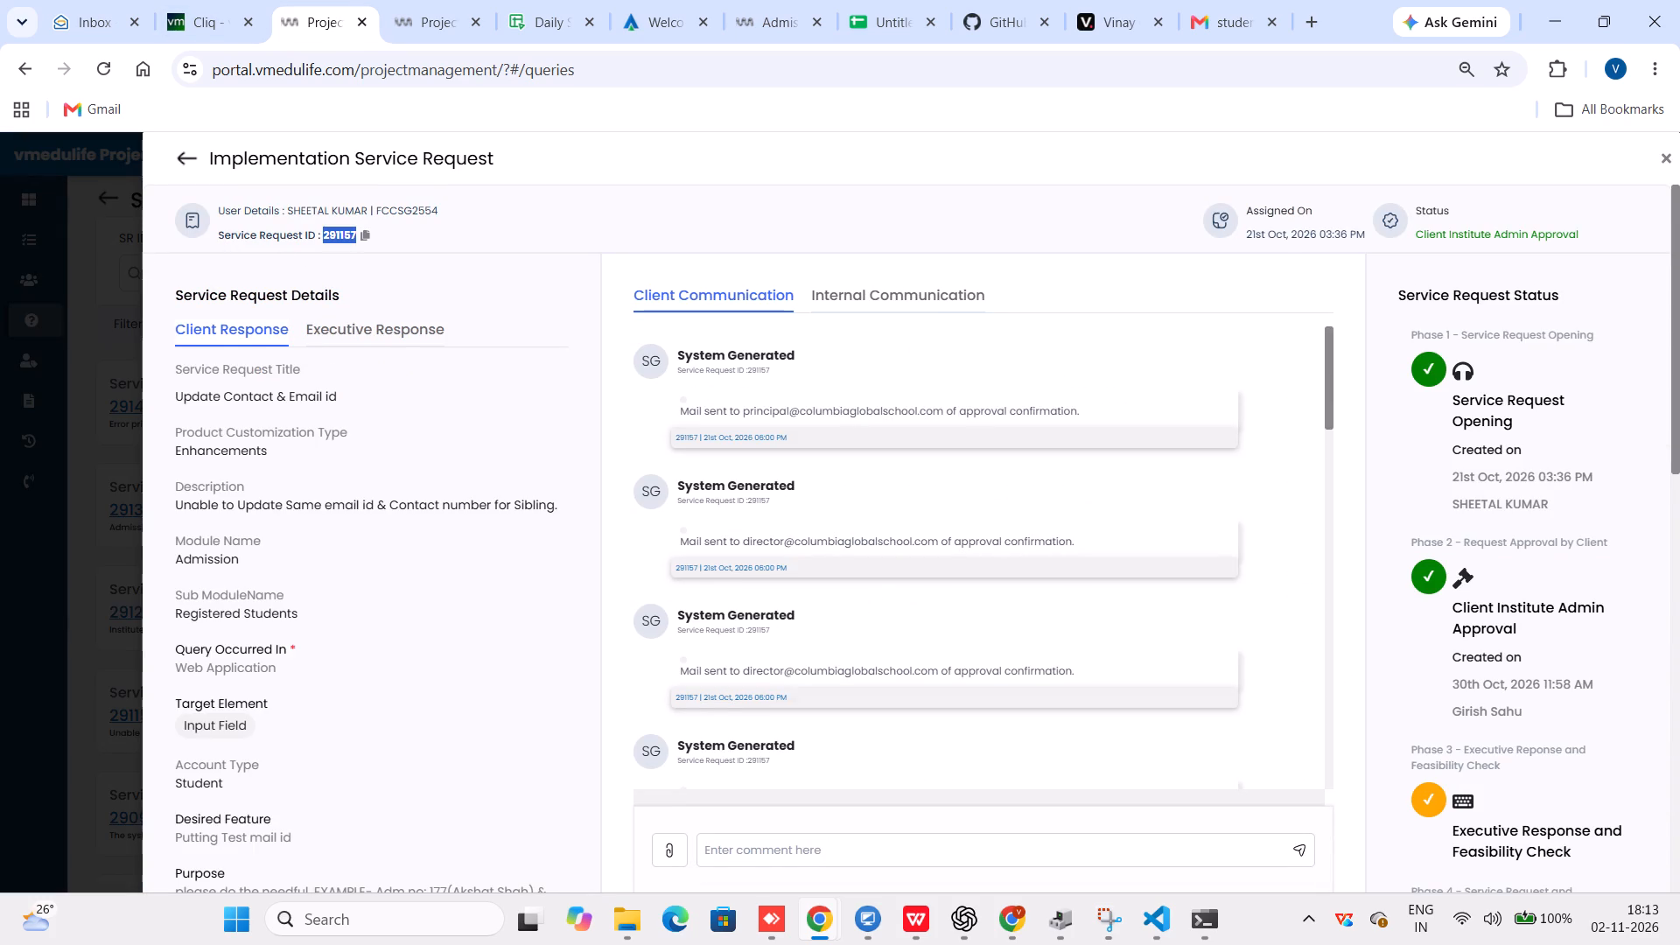
key("ctrl+c")
left_click(548, 0)
left_click(353, 655)
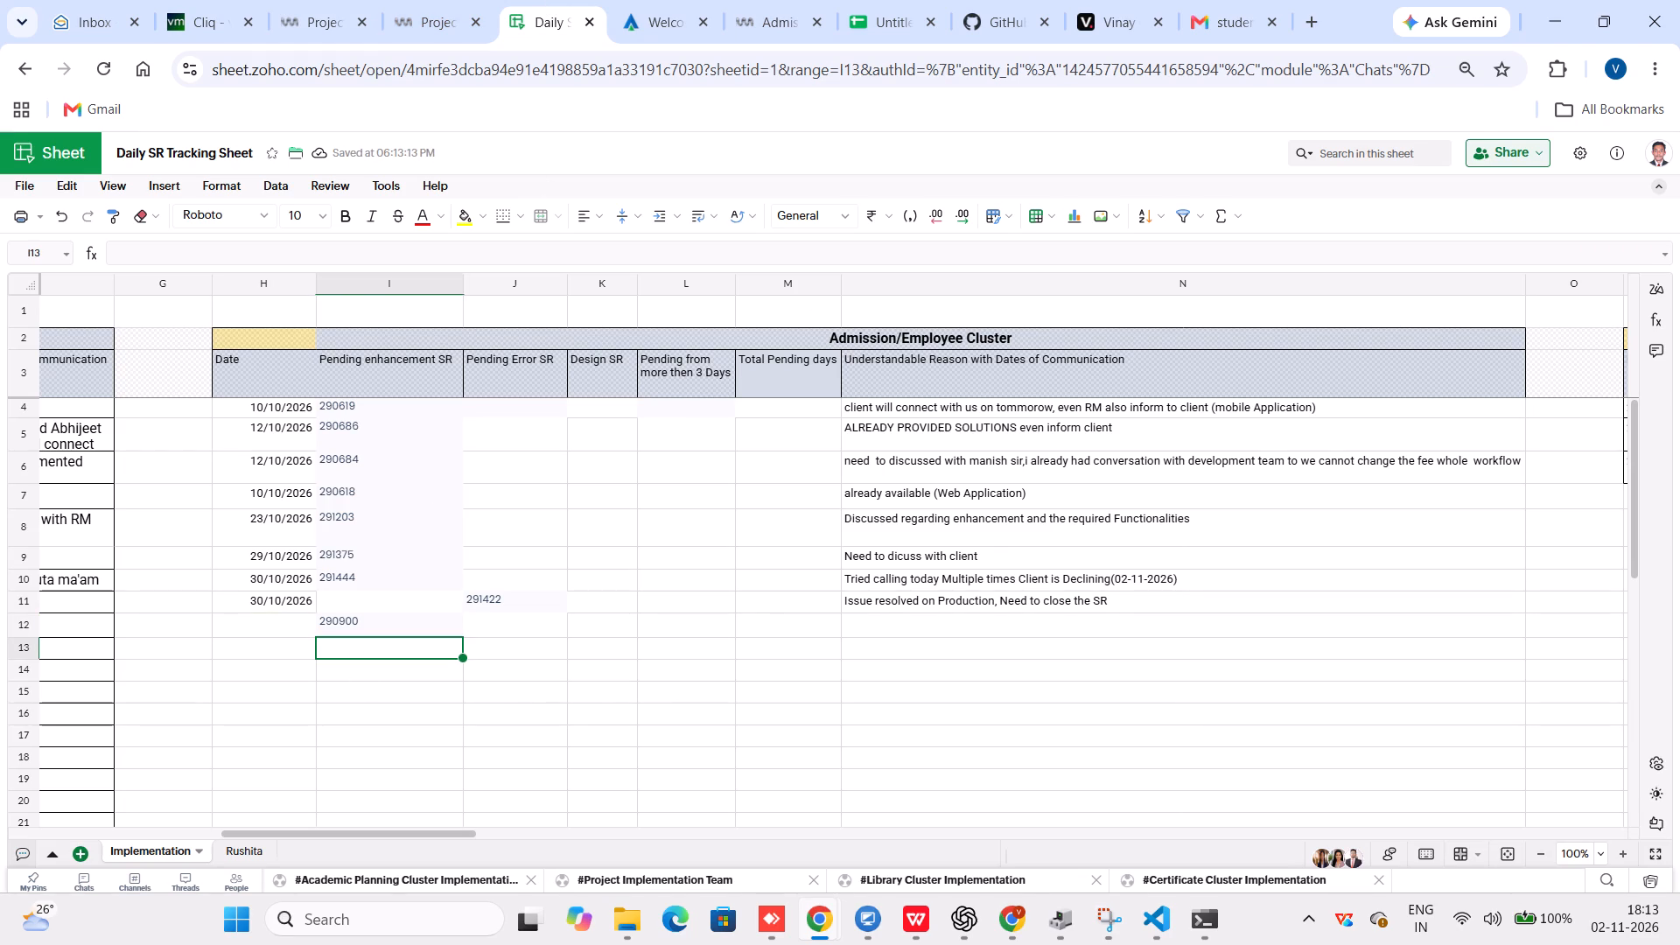
key("ctrl+v")
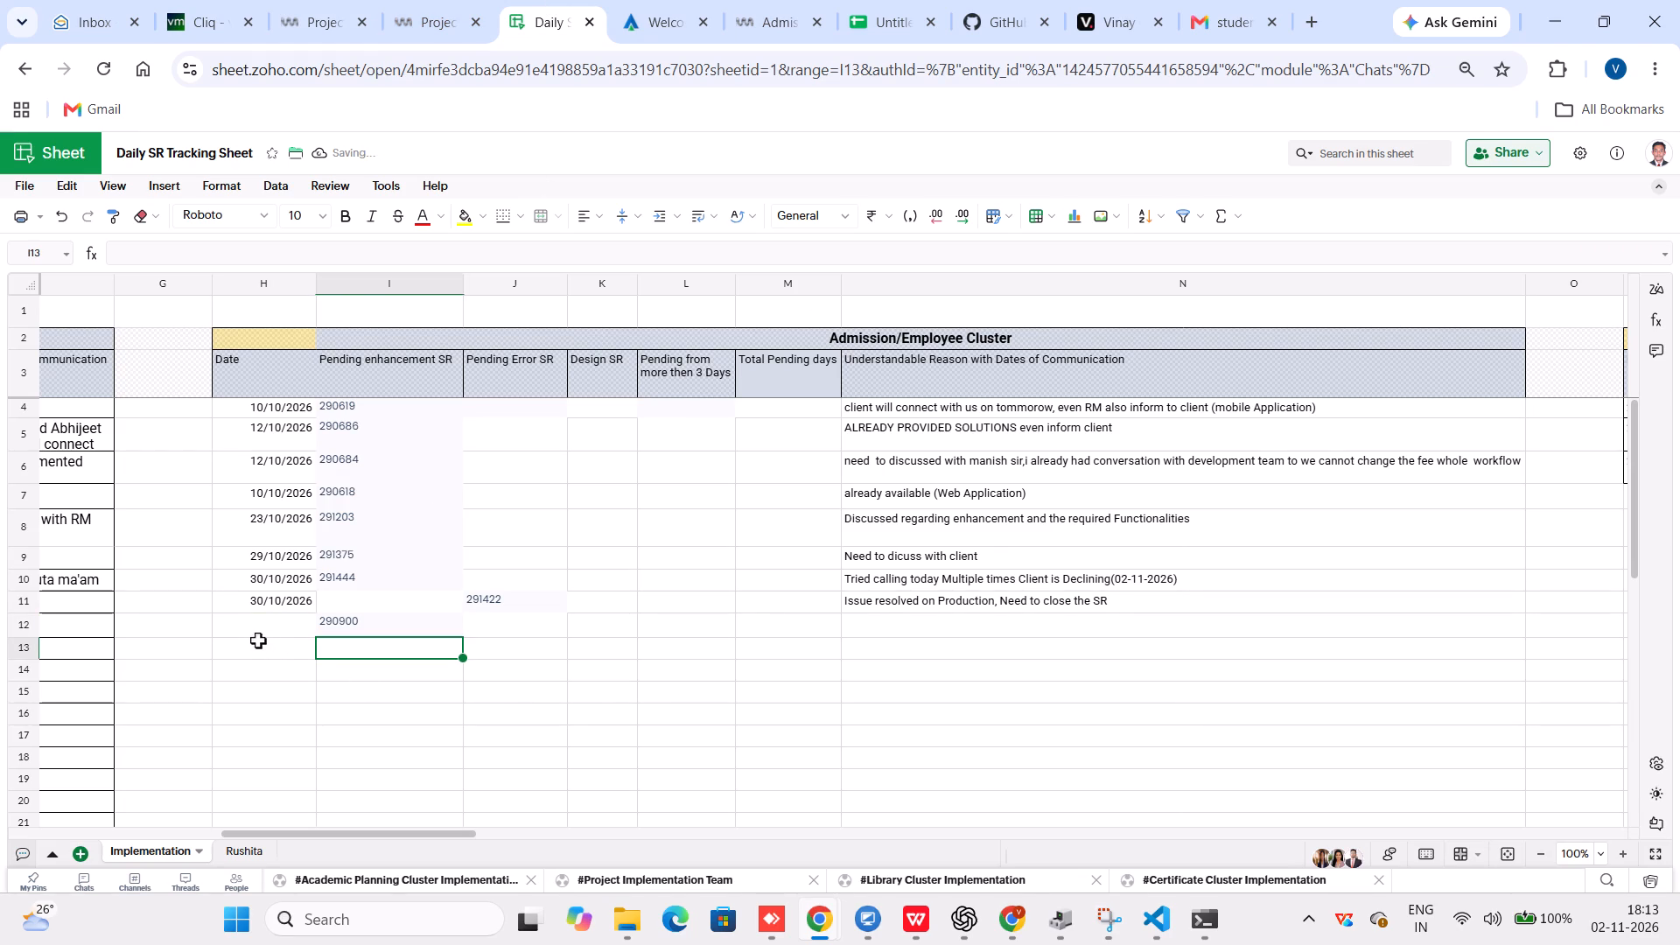
left_click(257, 640)
left_click(382, 643)
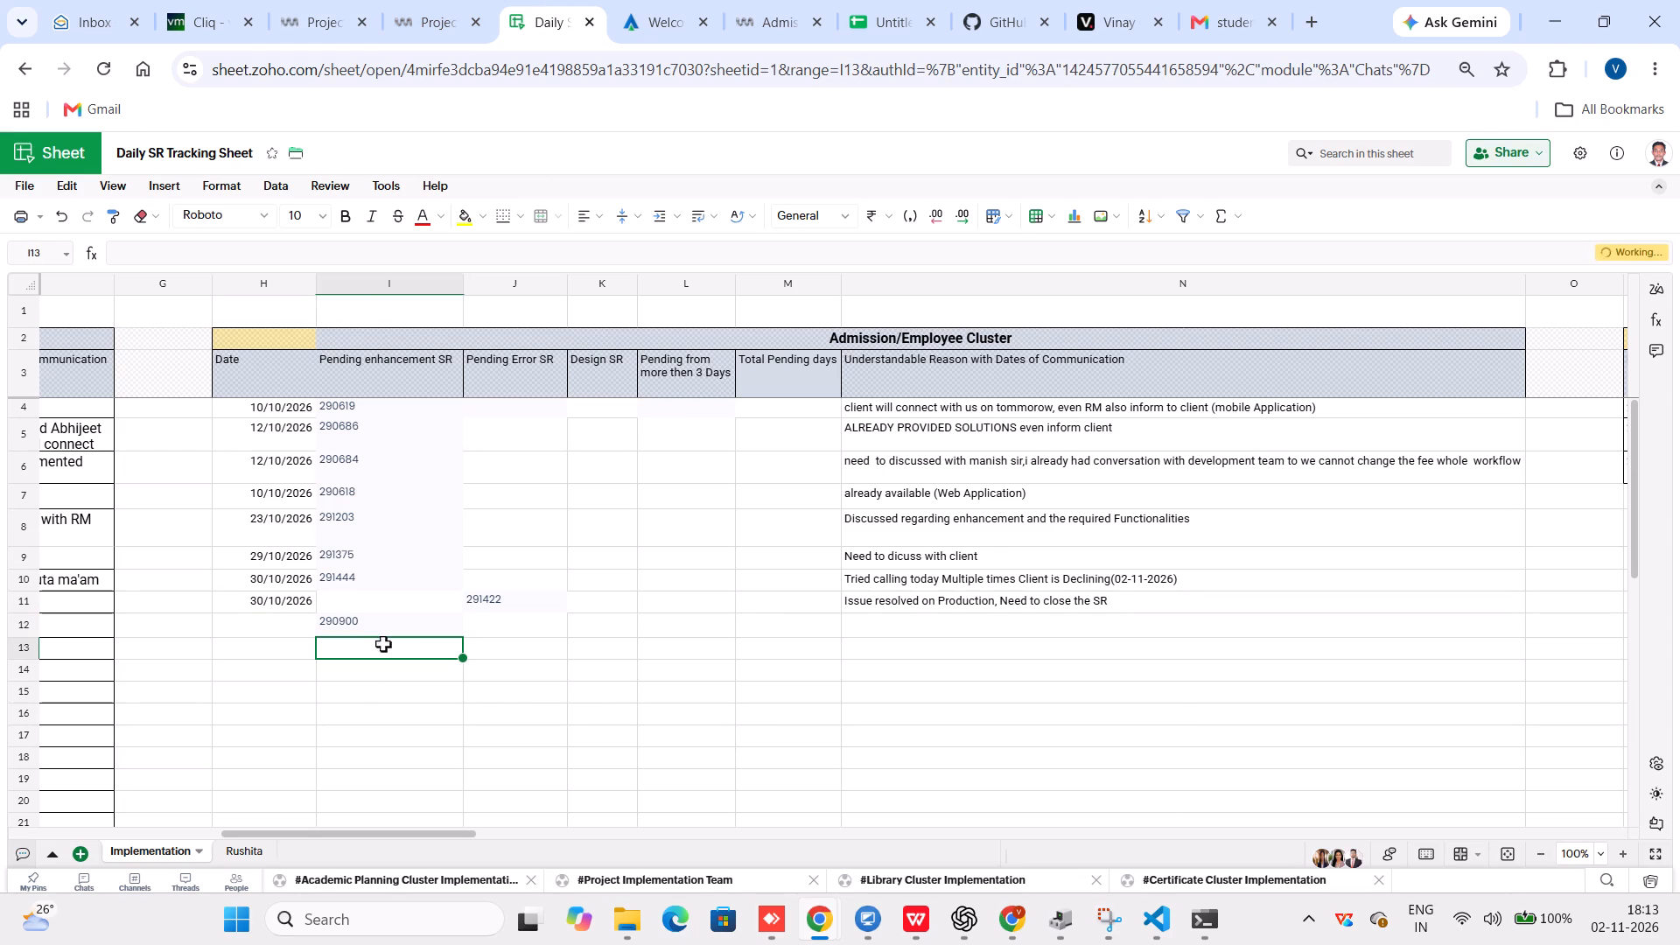
key("ctrl+v")
left_click(335, 0)
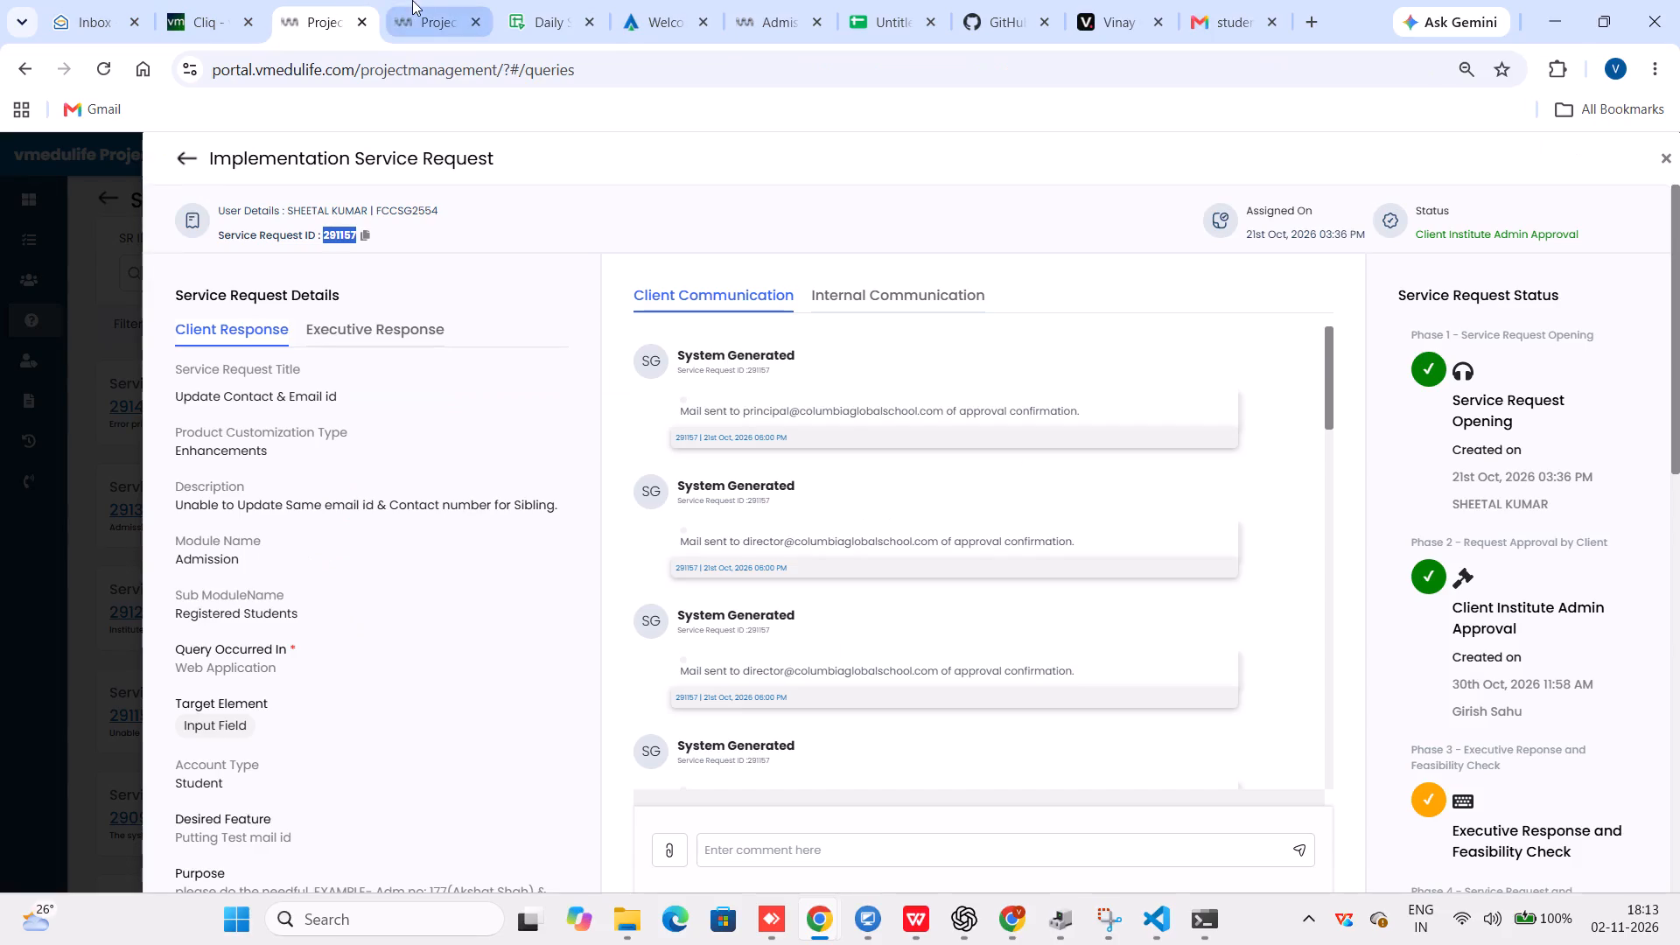
key("ctrl+c")
left_click(428, 0)
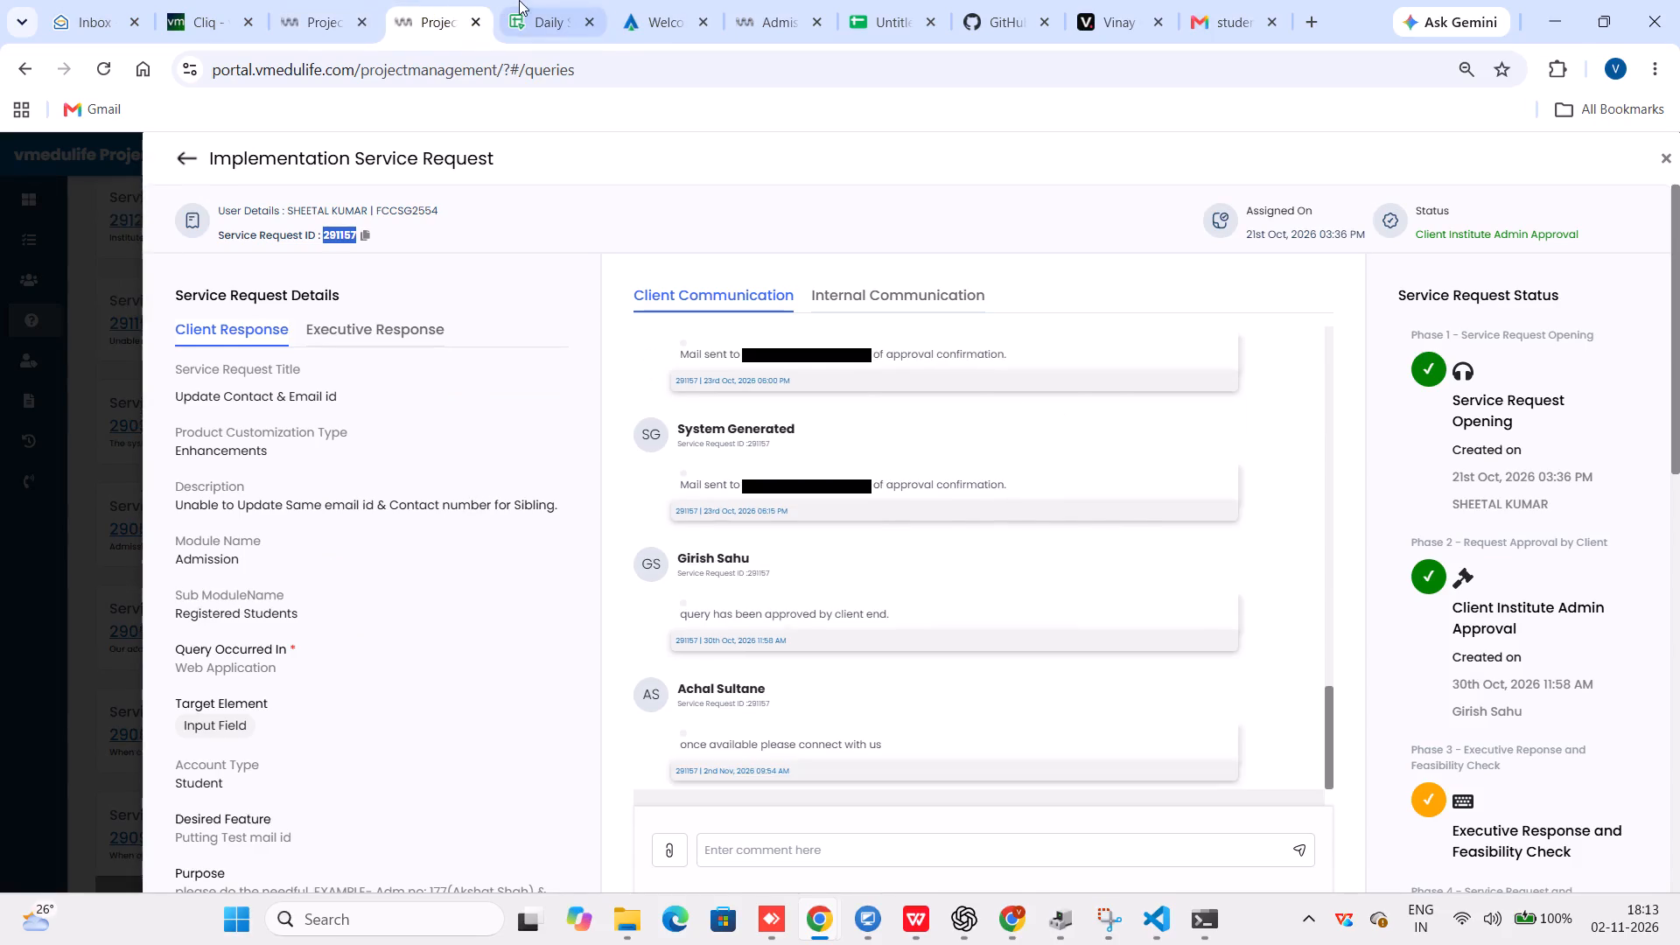
left_click(520, 0)
left_click(226, 646)
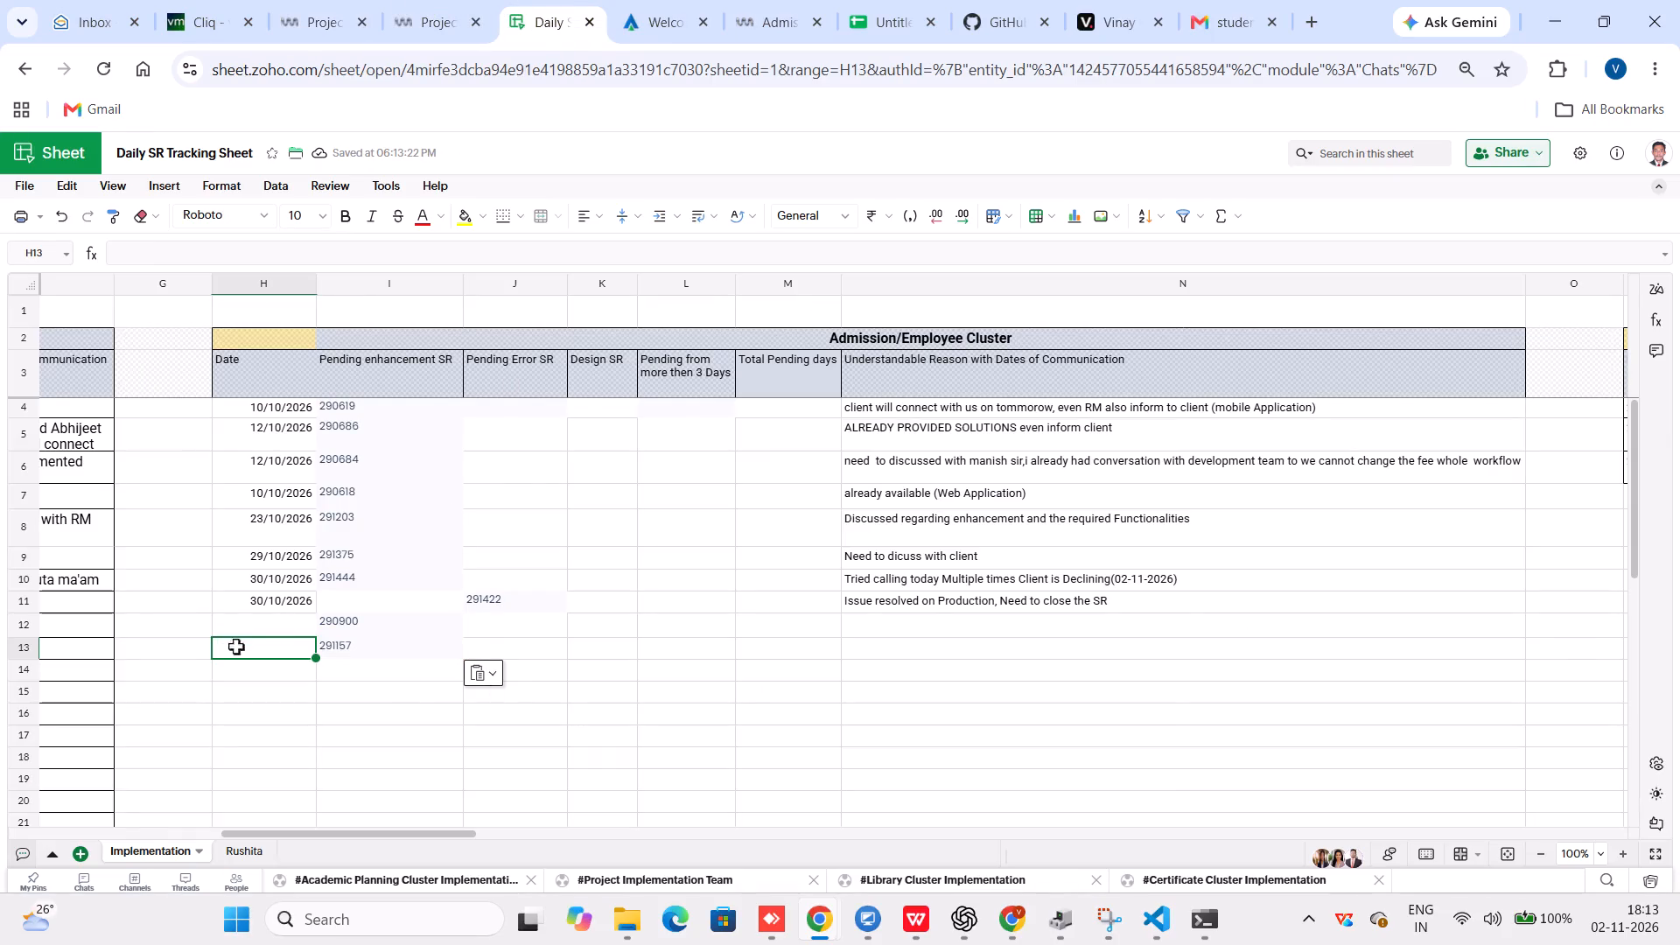
left_click(362, 0)
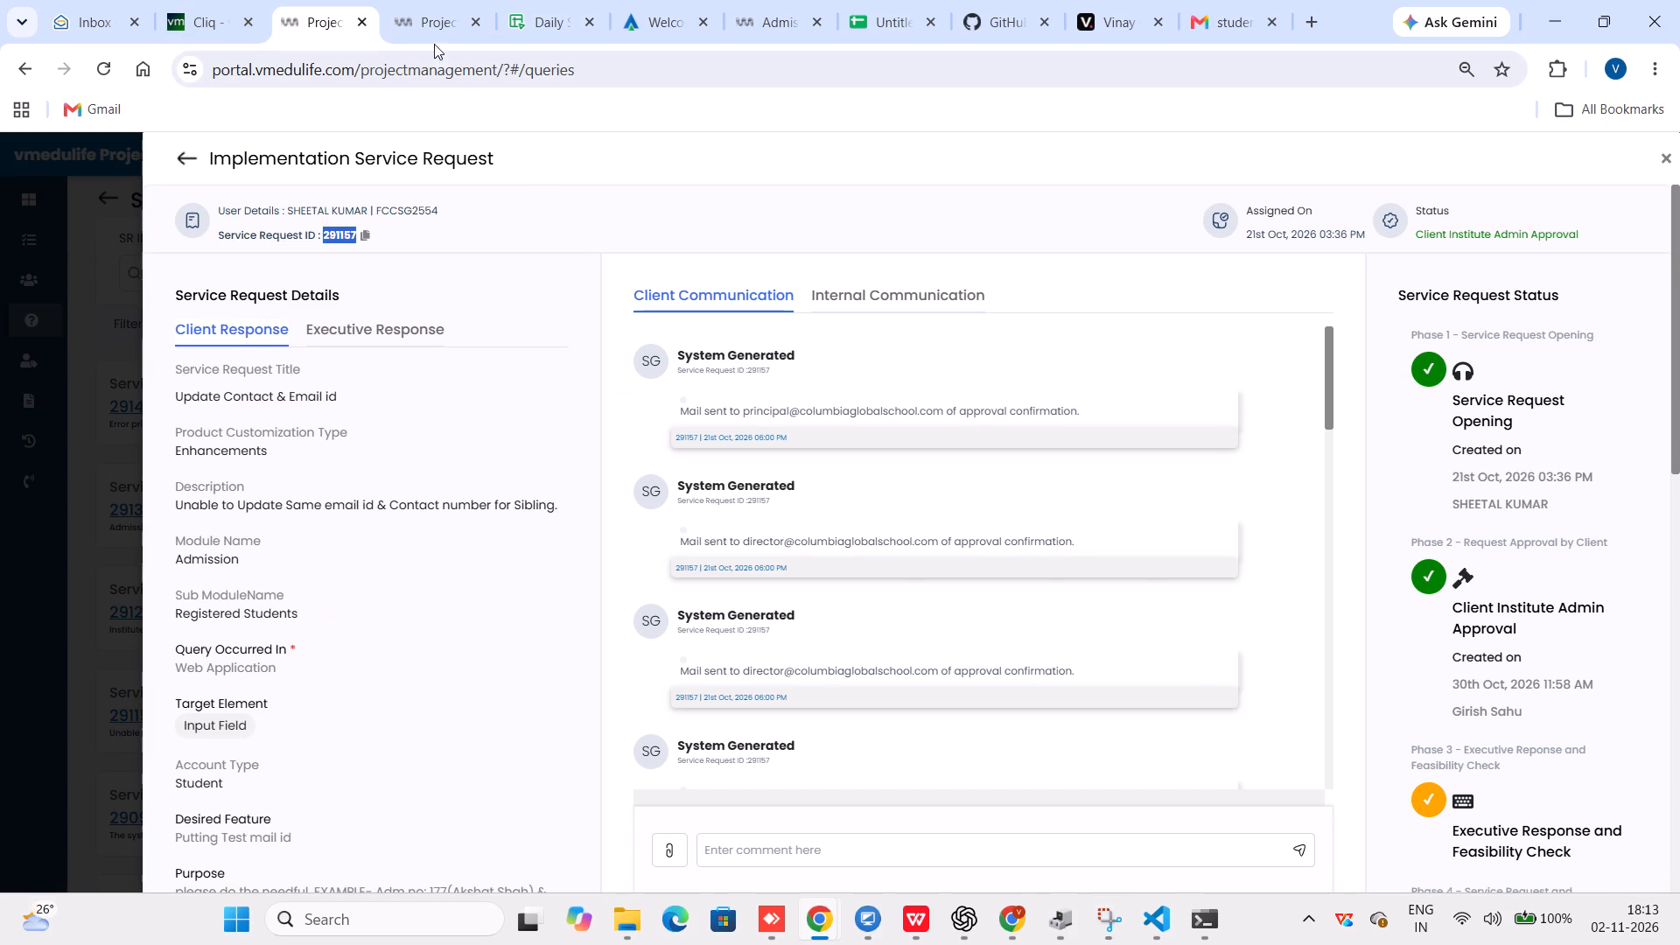
left_click(556, 0)
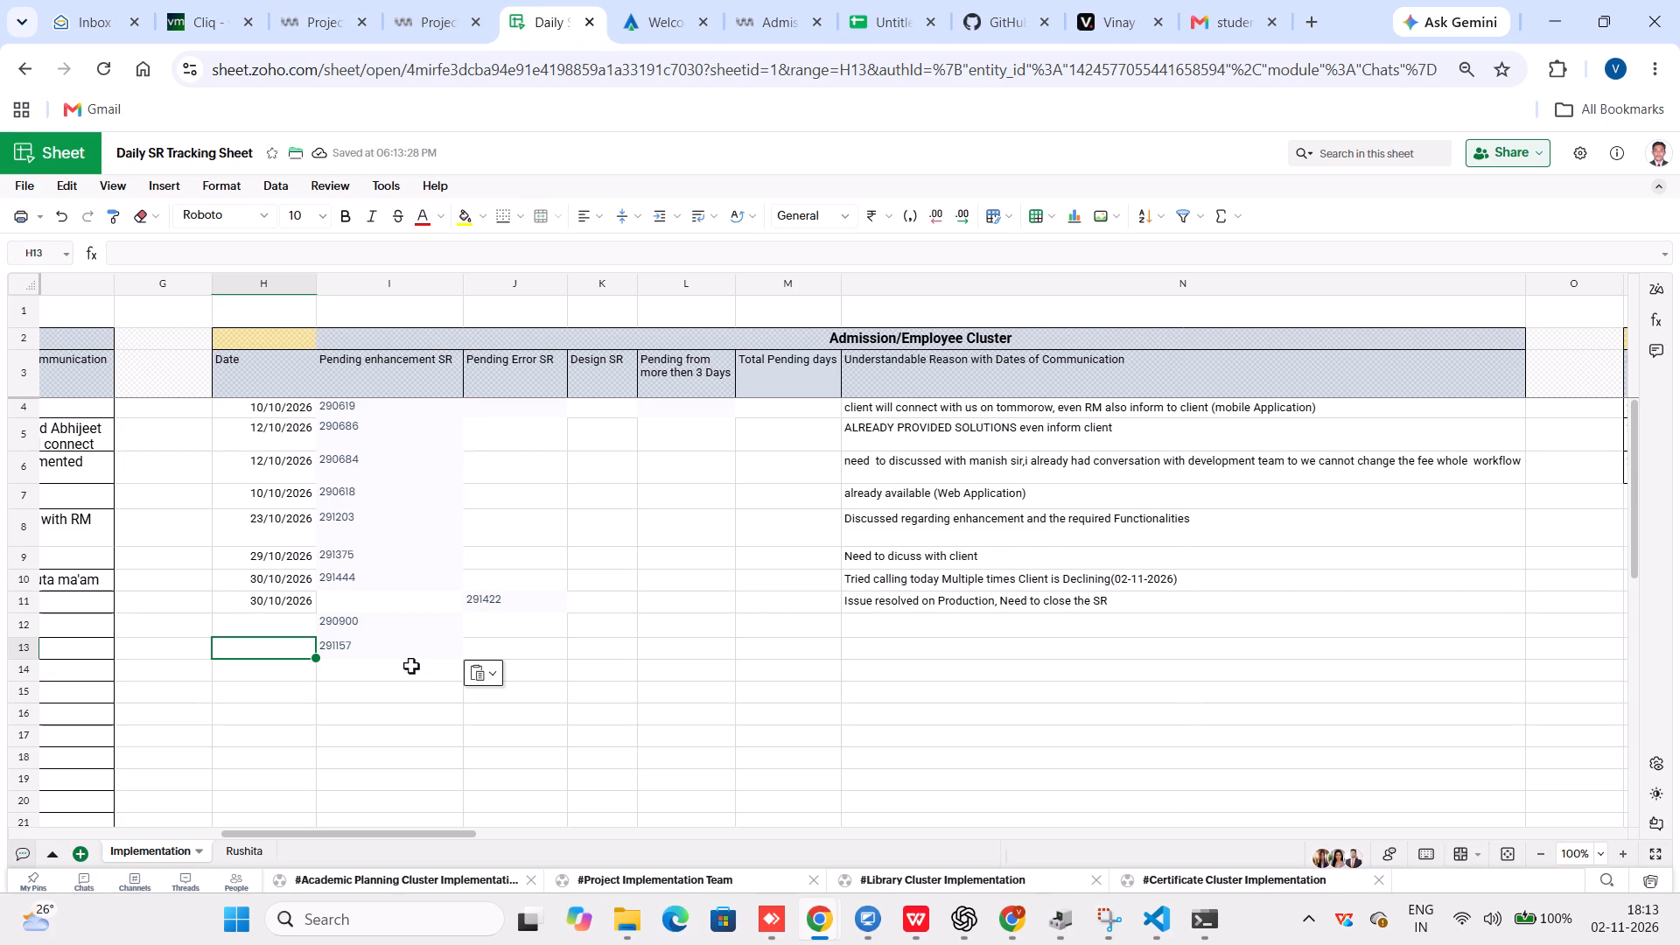
left_click(273, 598)
key("ctrl+c")
left_click(283, 640)
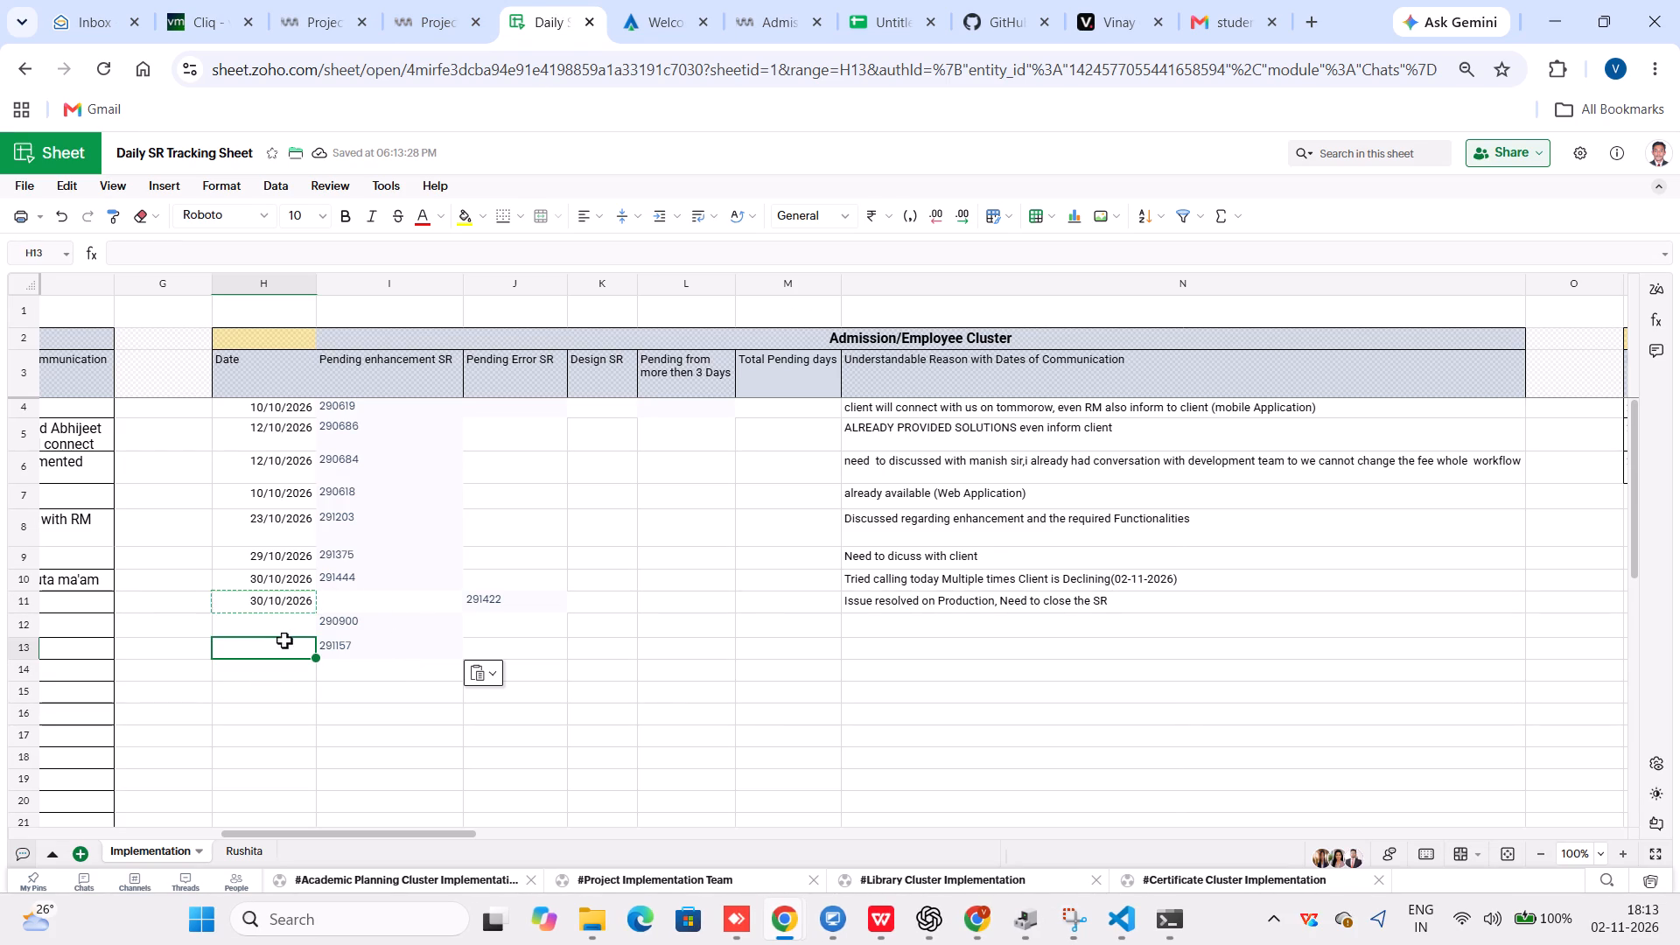
key("ctrl+v")
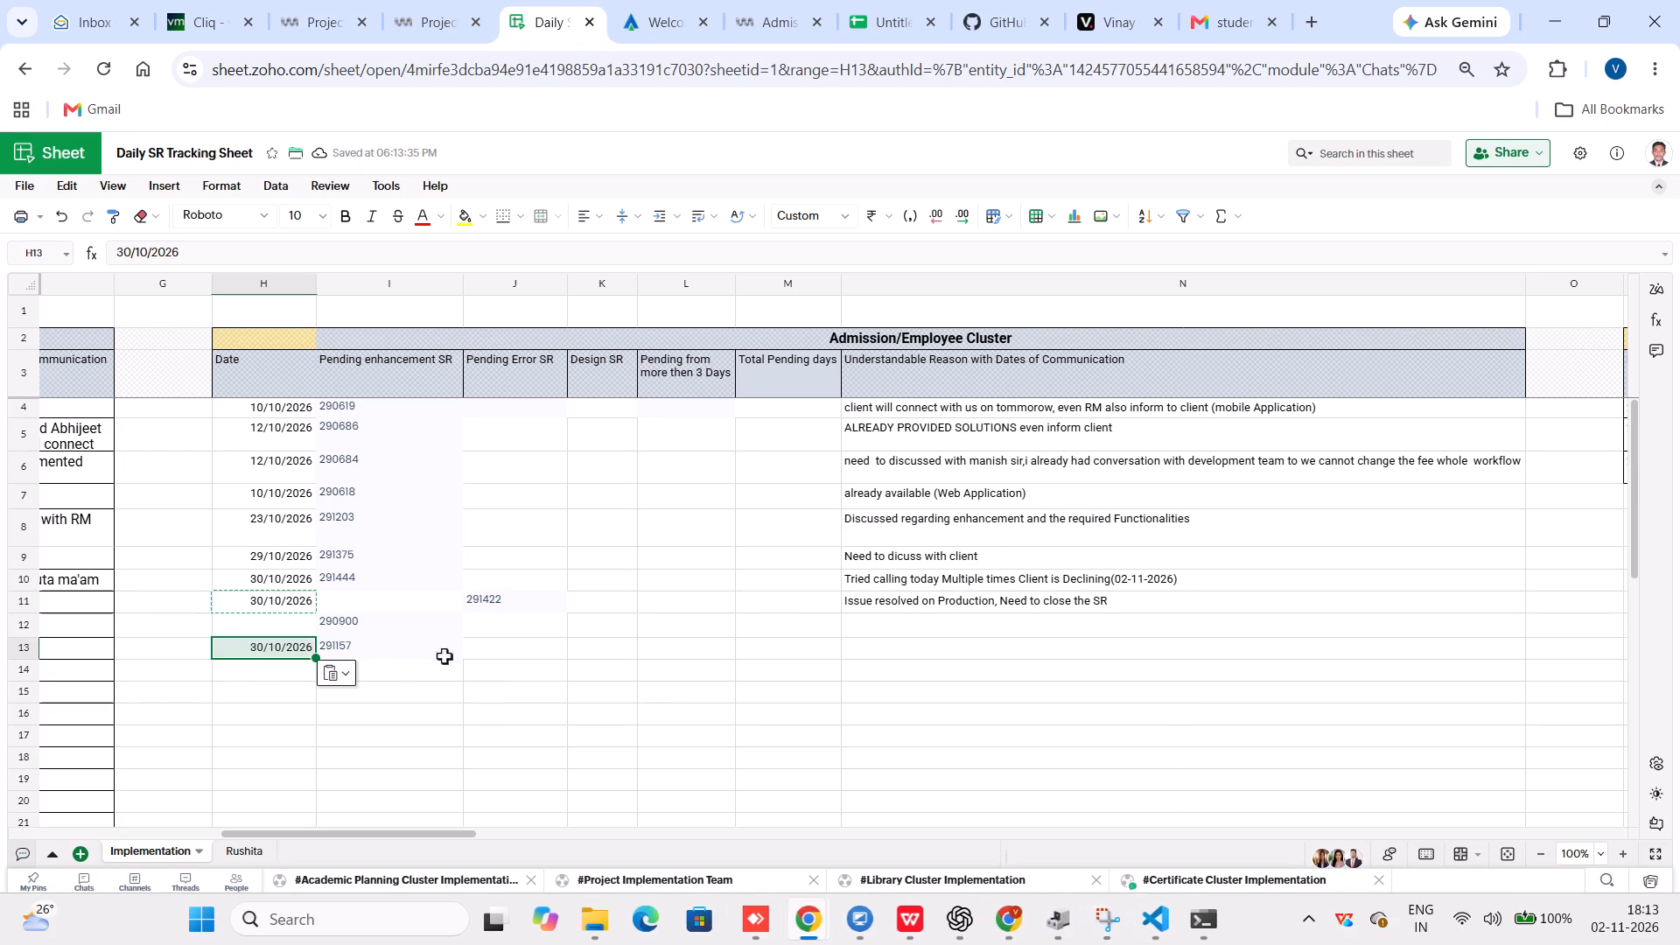
left_click(506, 655)
left_click(696, 653)
left_click(854, 653)
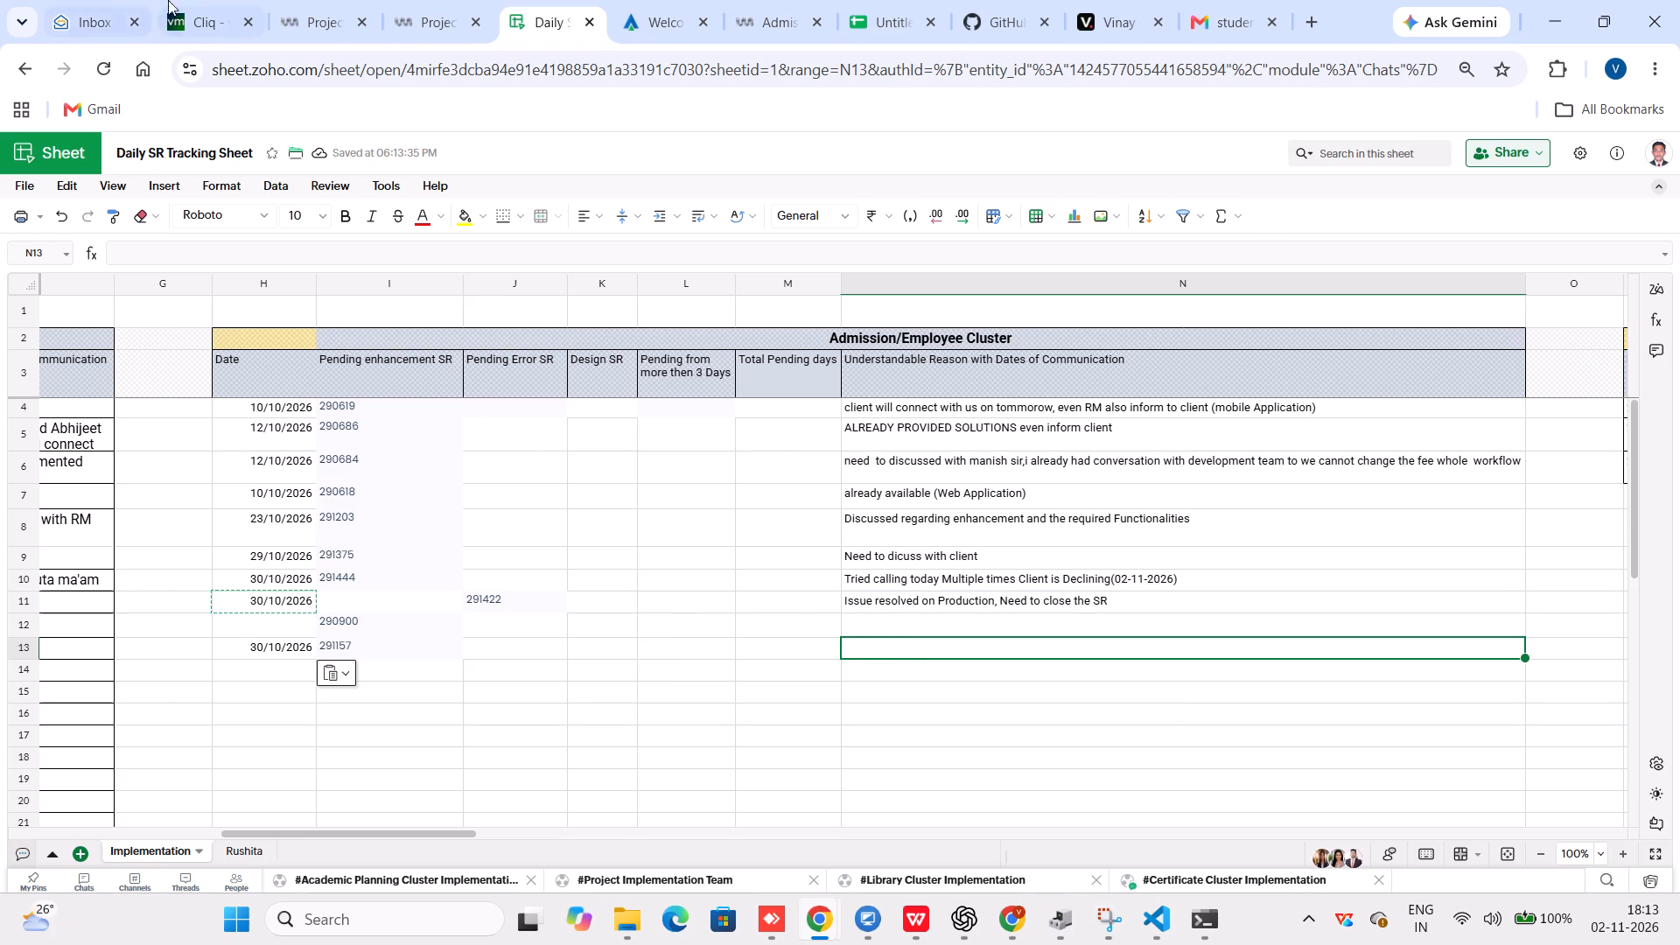
left_click(315, 0)
left_click(241, 0)
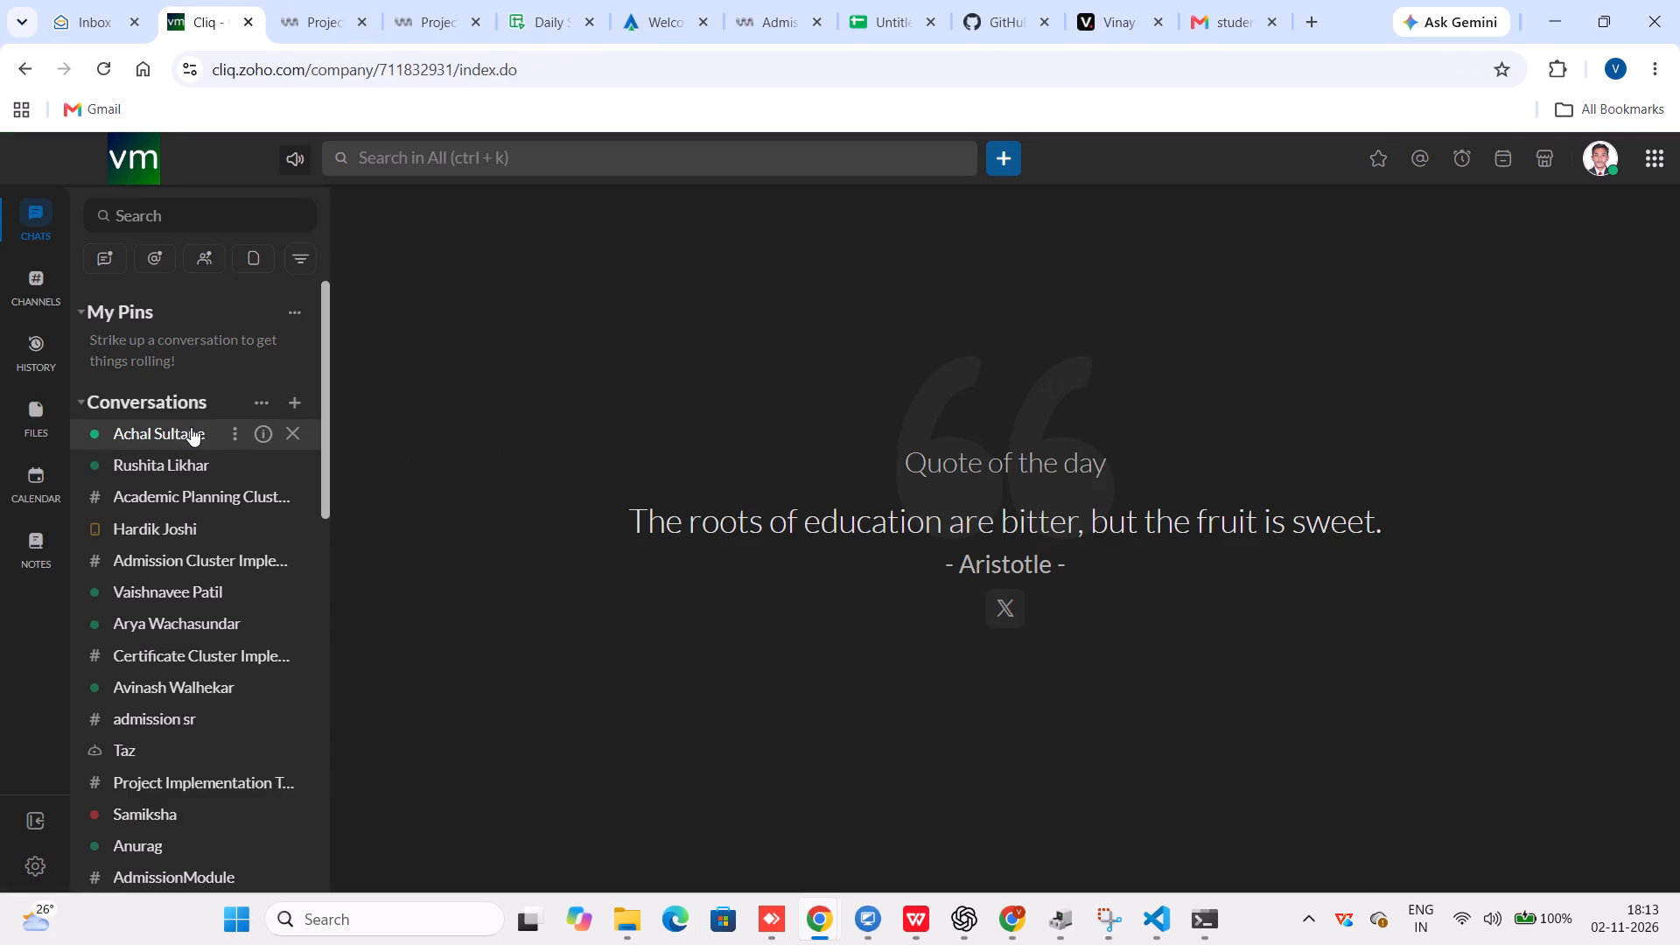
left_click(180, 426)
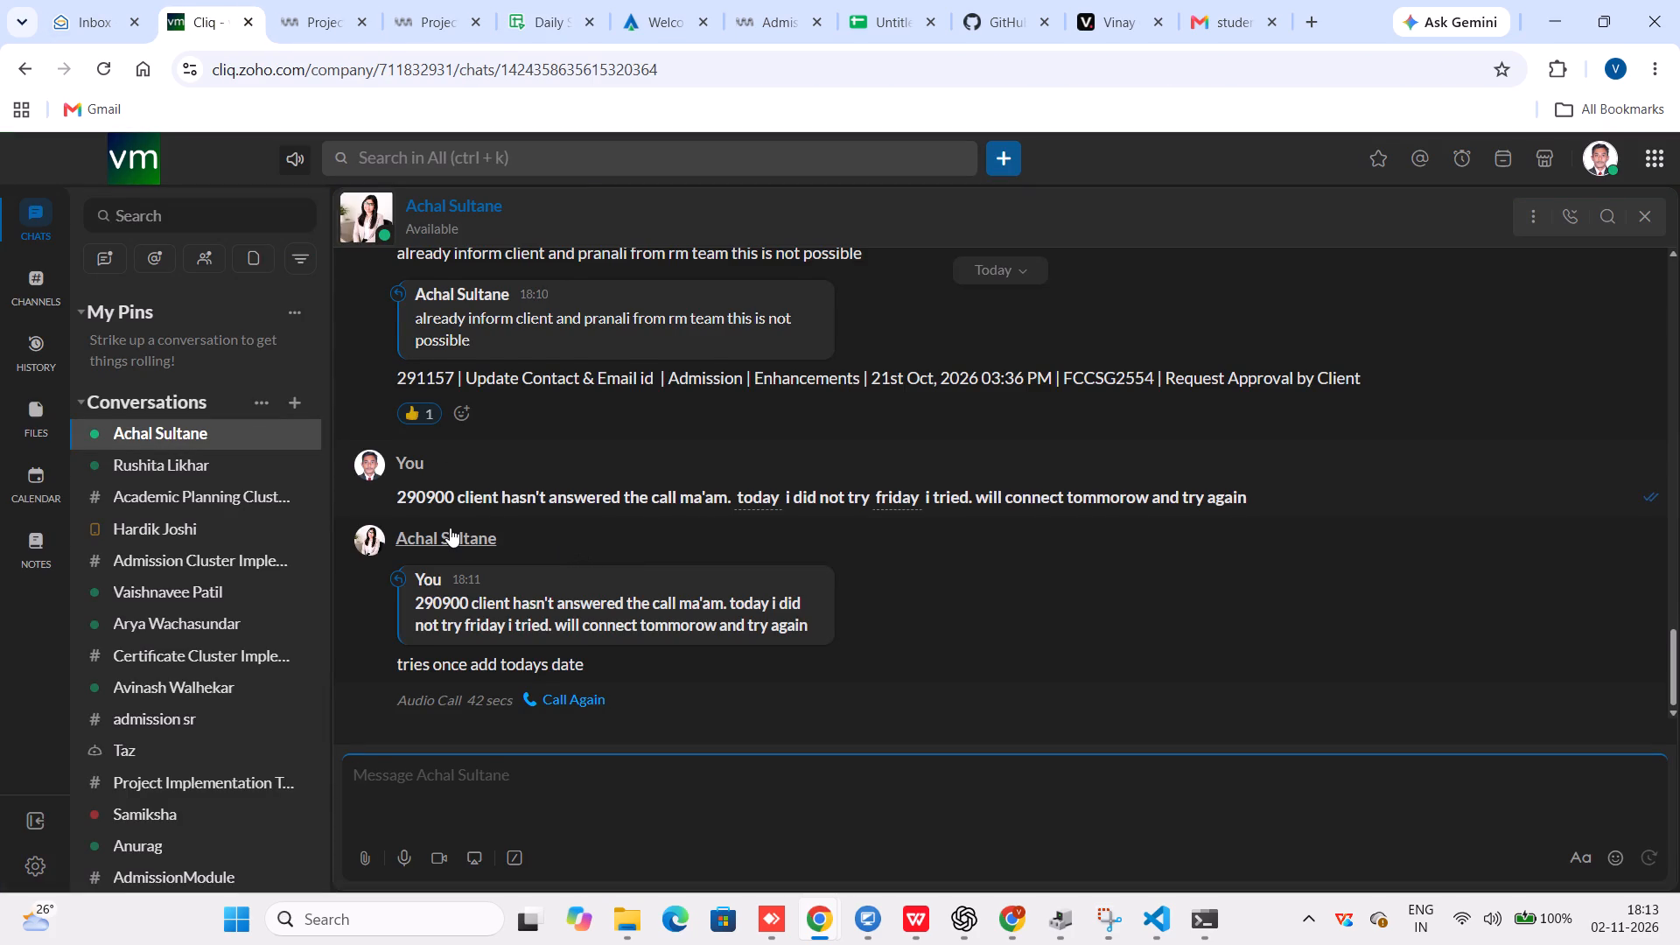
scroll(450, 528, "up", 1)
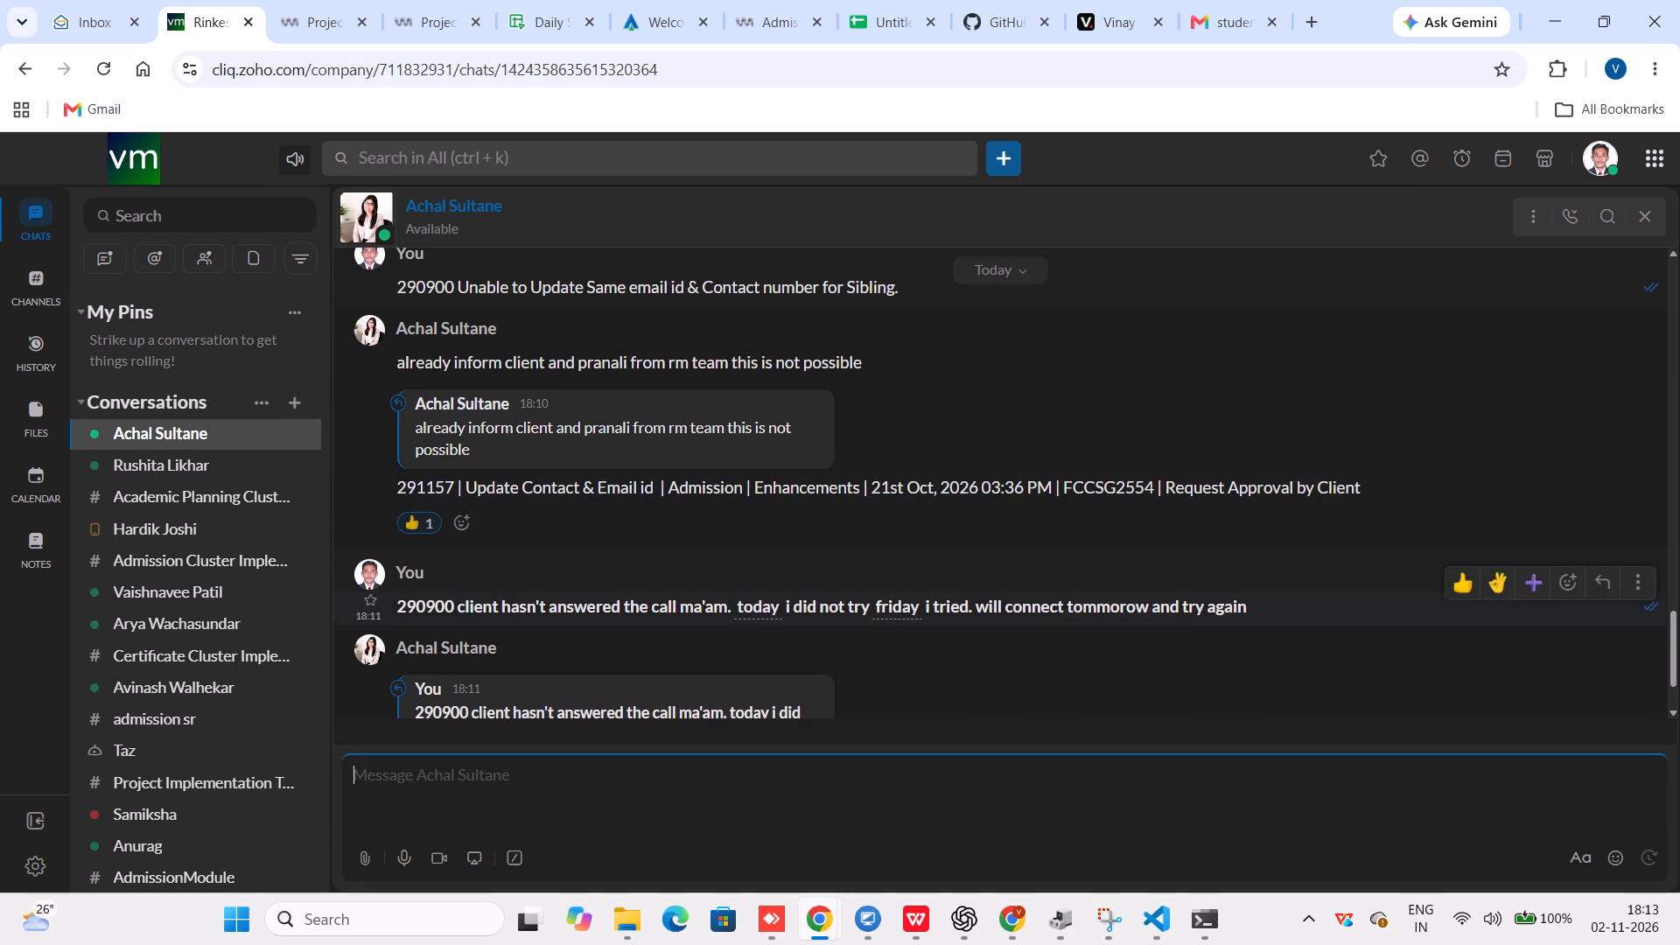
scroll(497, 601, "up", 1)
left_click_drag(397, 472, 717, 472)
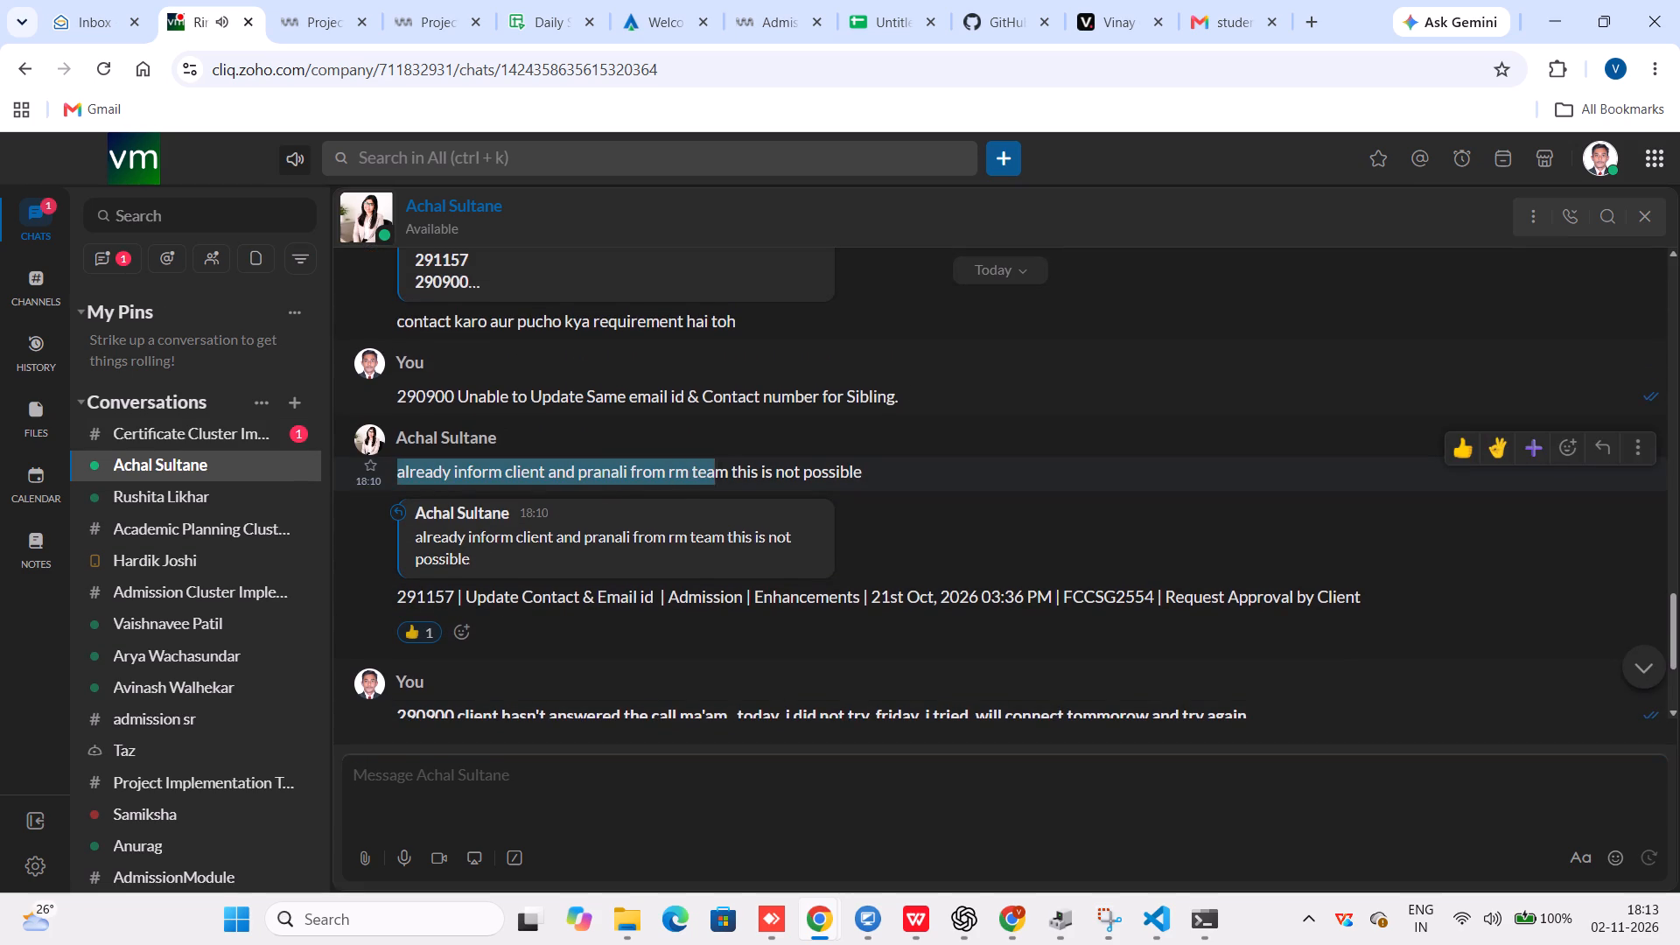
left_click_drag(717, 472, 870, 472)
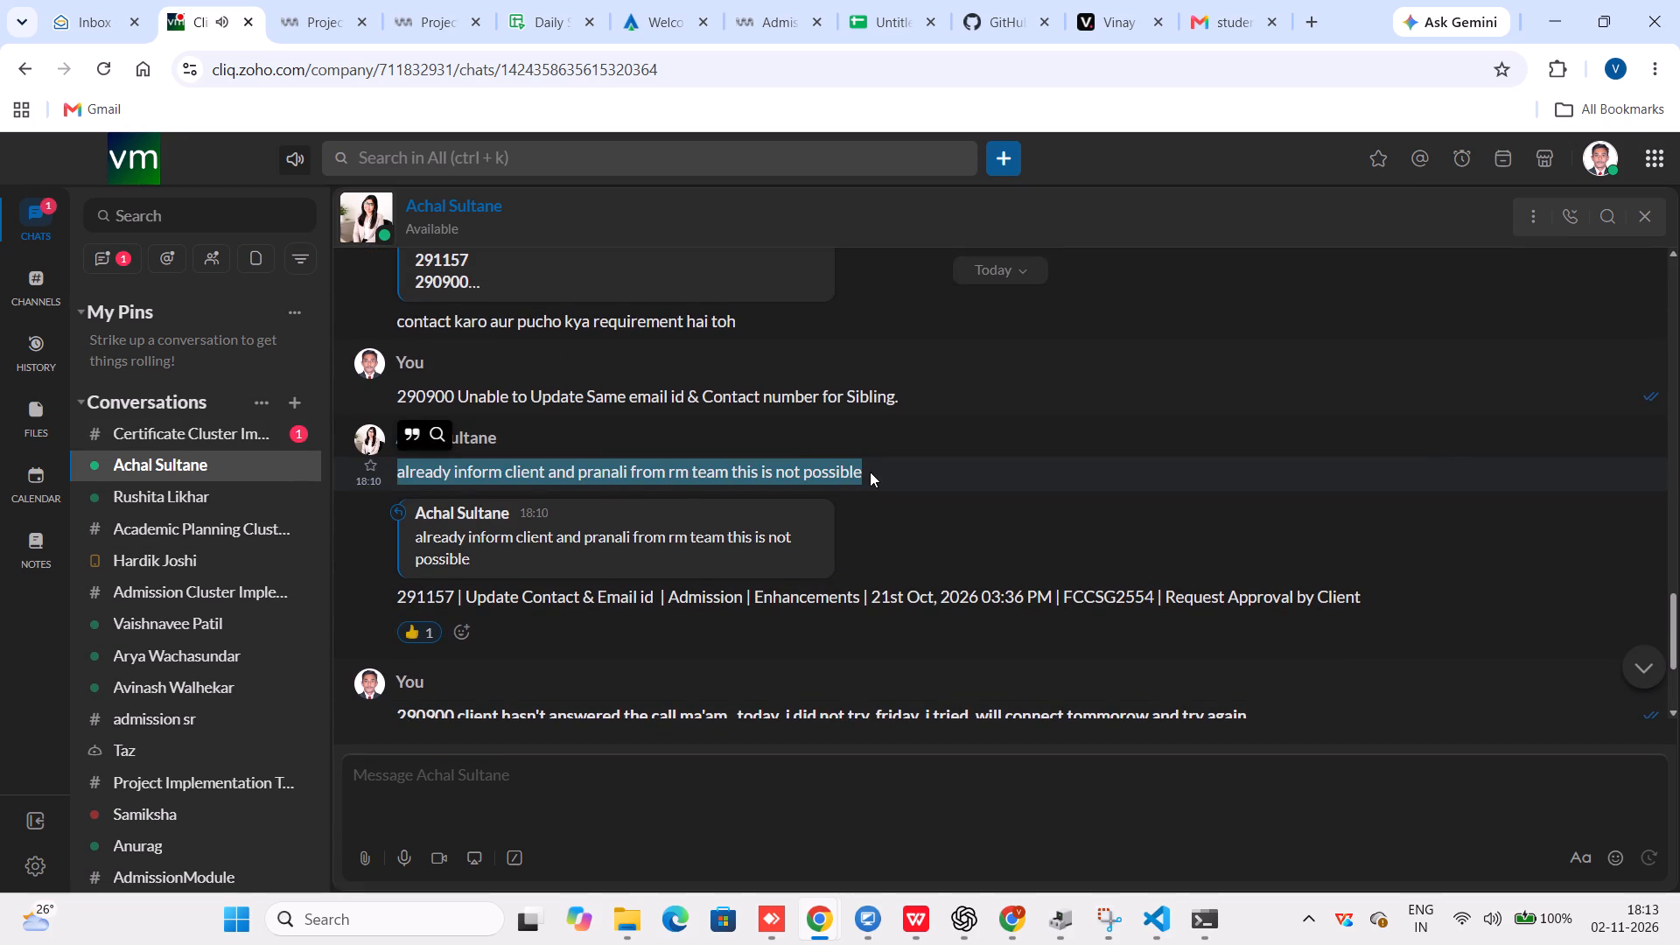
key("ctrl+c")
left_click(344, 0)
left_click(414, 2)
left_click(527, 2)
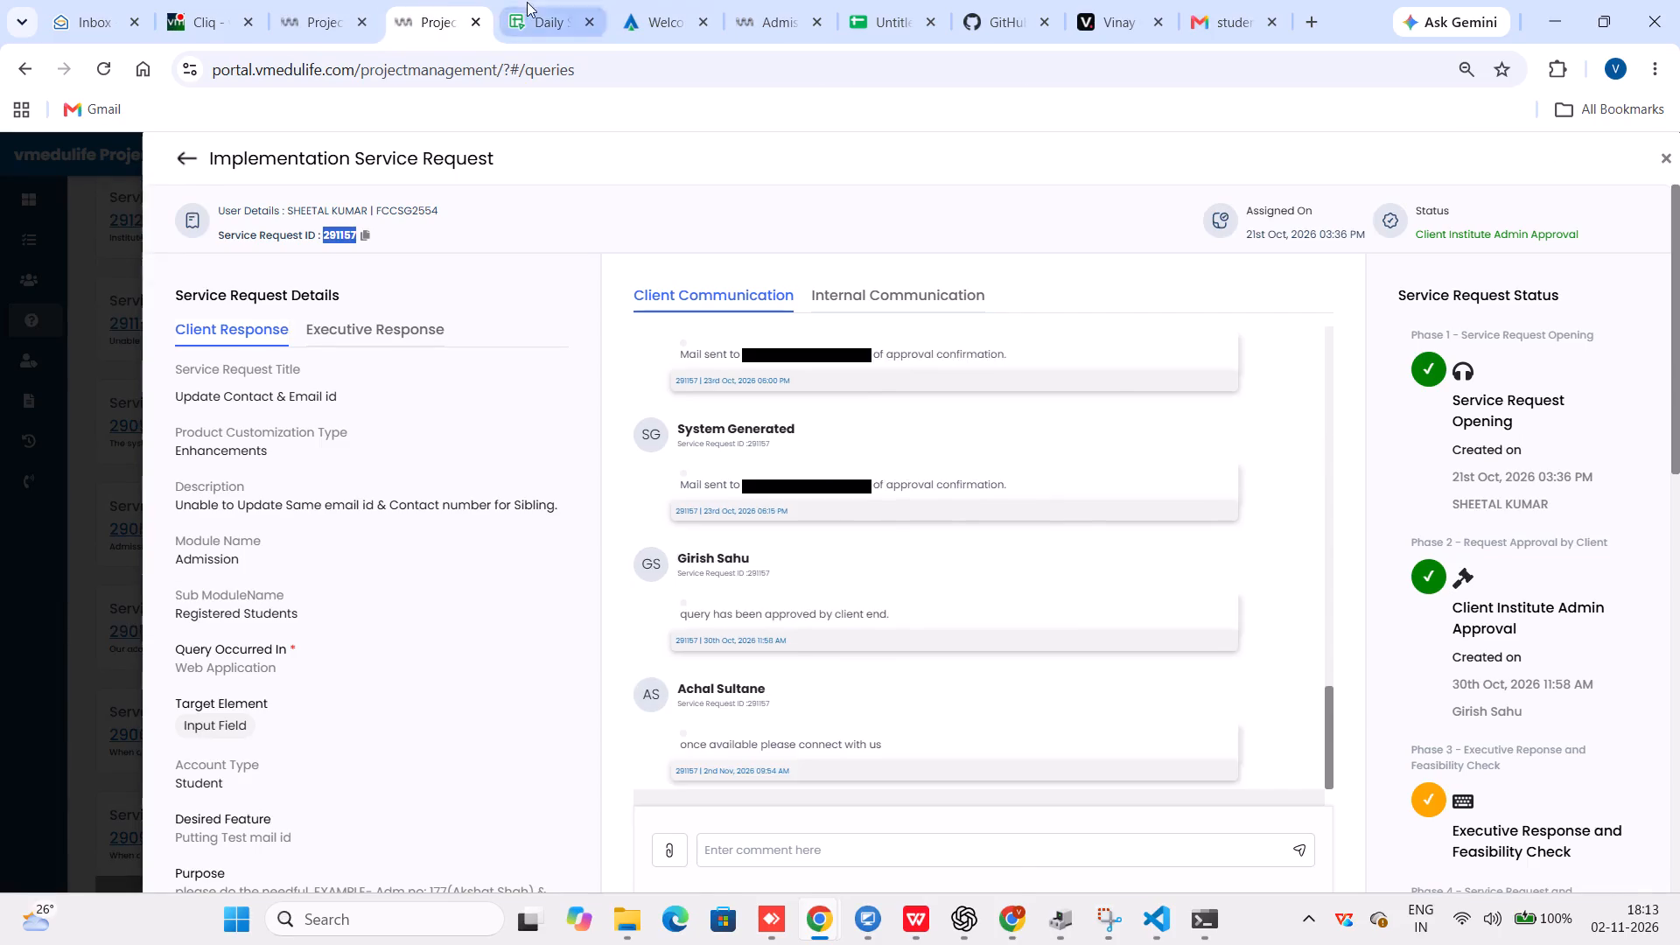
key("ctrl+v")
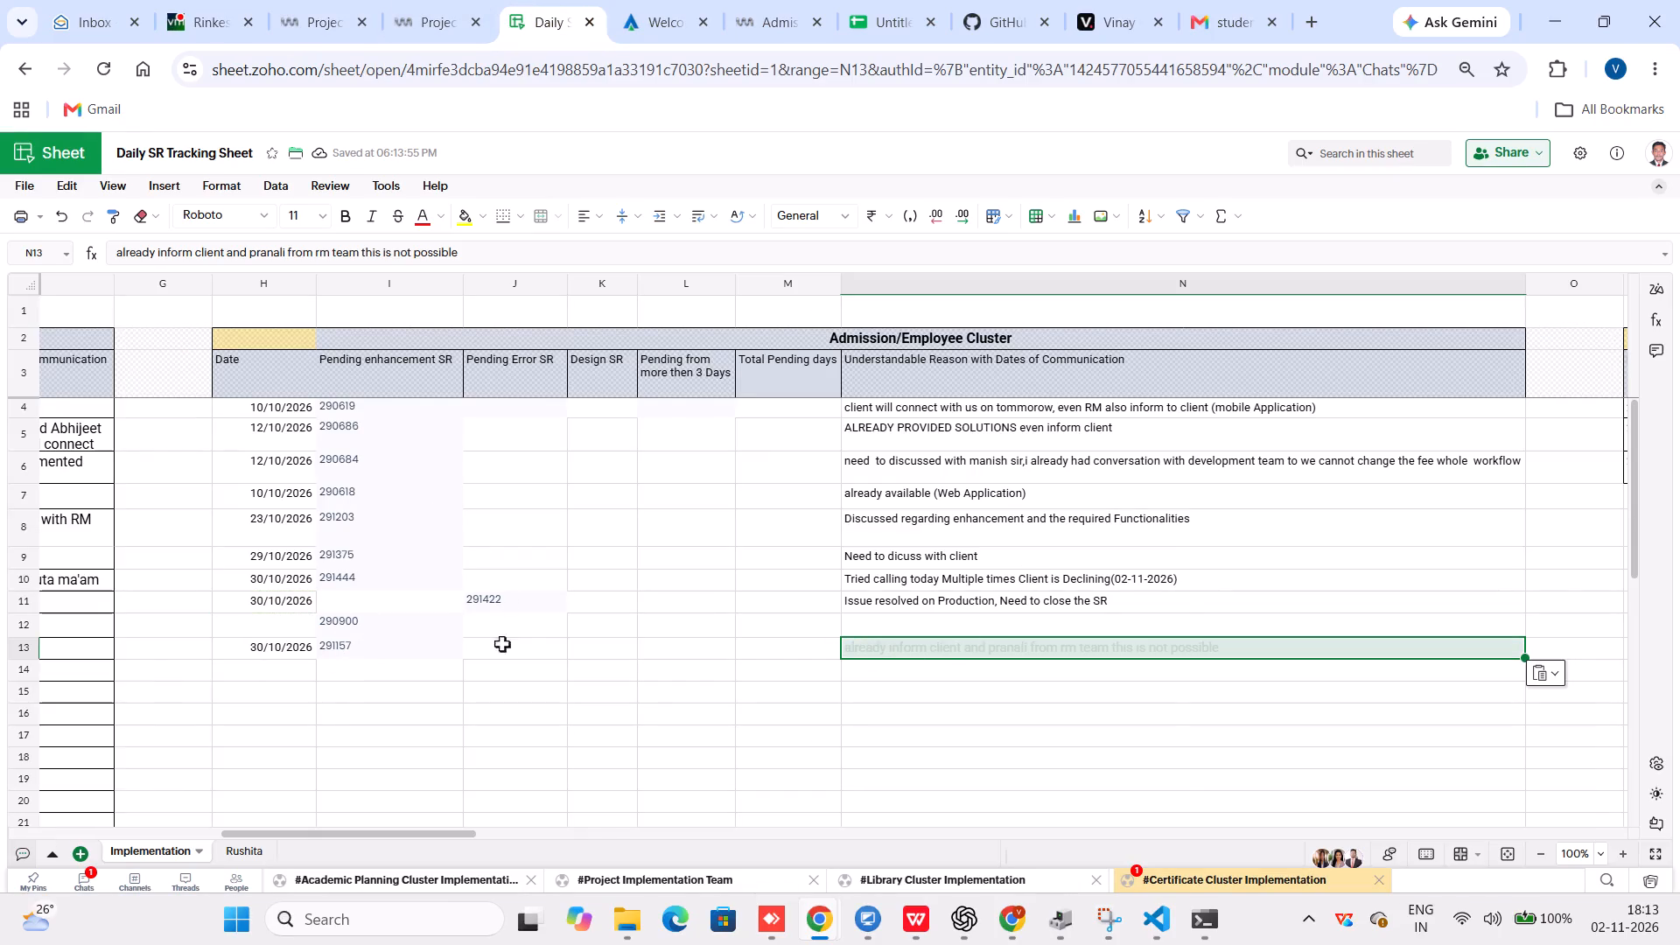
Copy the cell formatting of the reason in N11 onto the reason in N13.
left_click(948, 597)
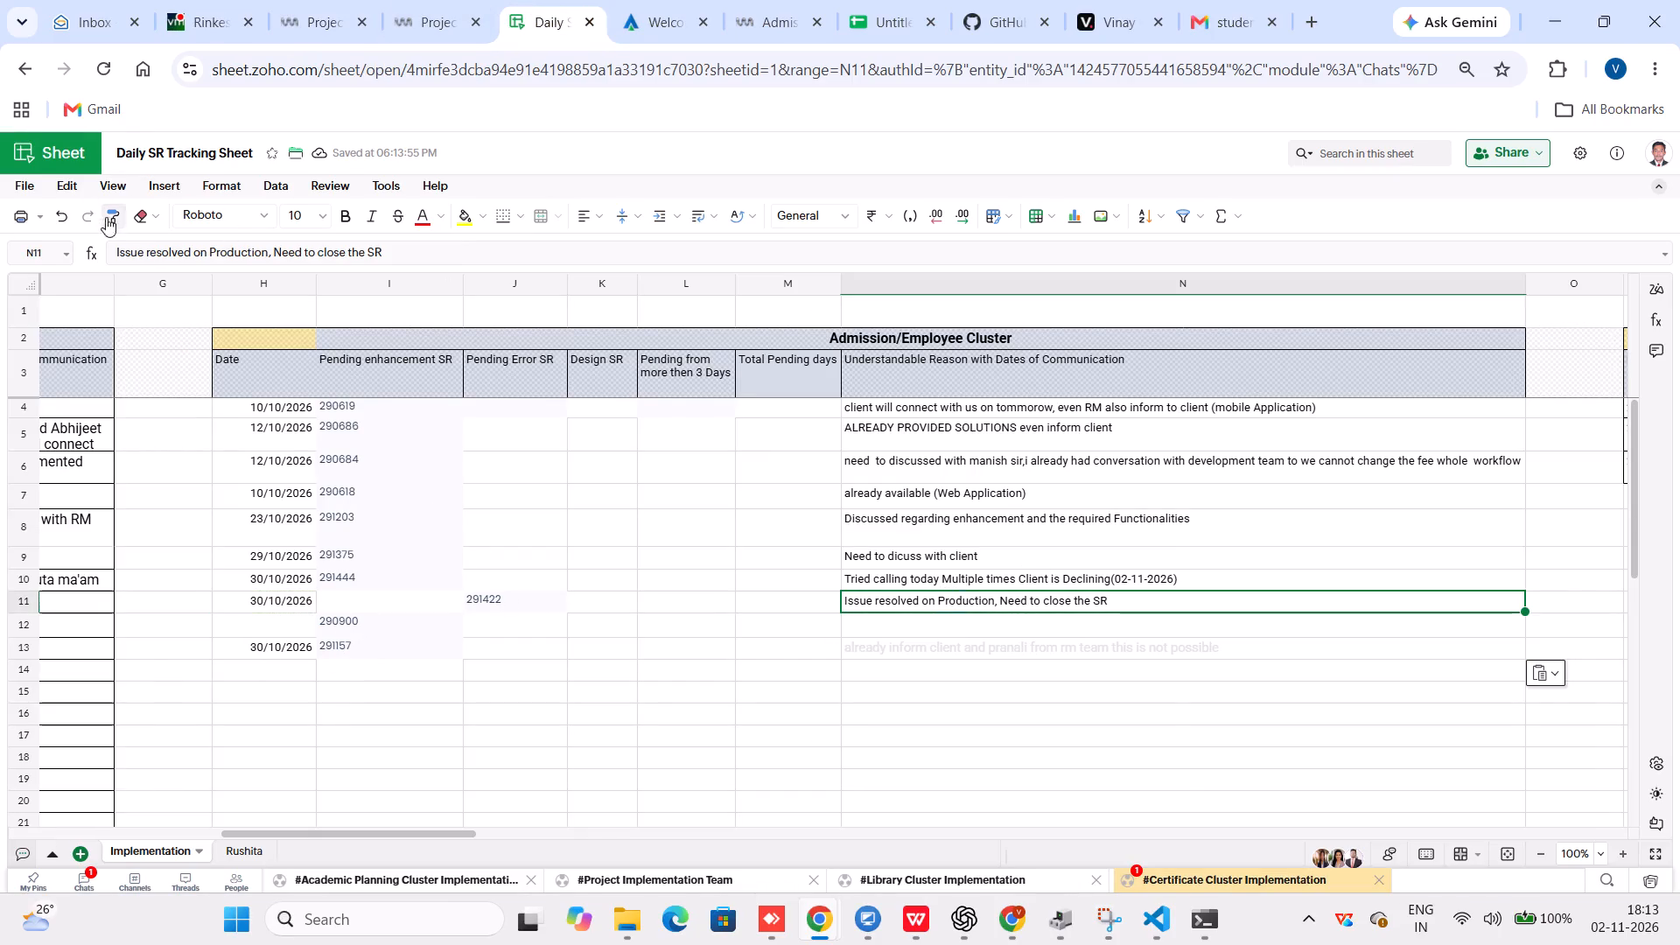
left_click(108, 217)
left_click(1031, 640)
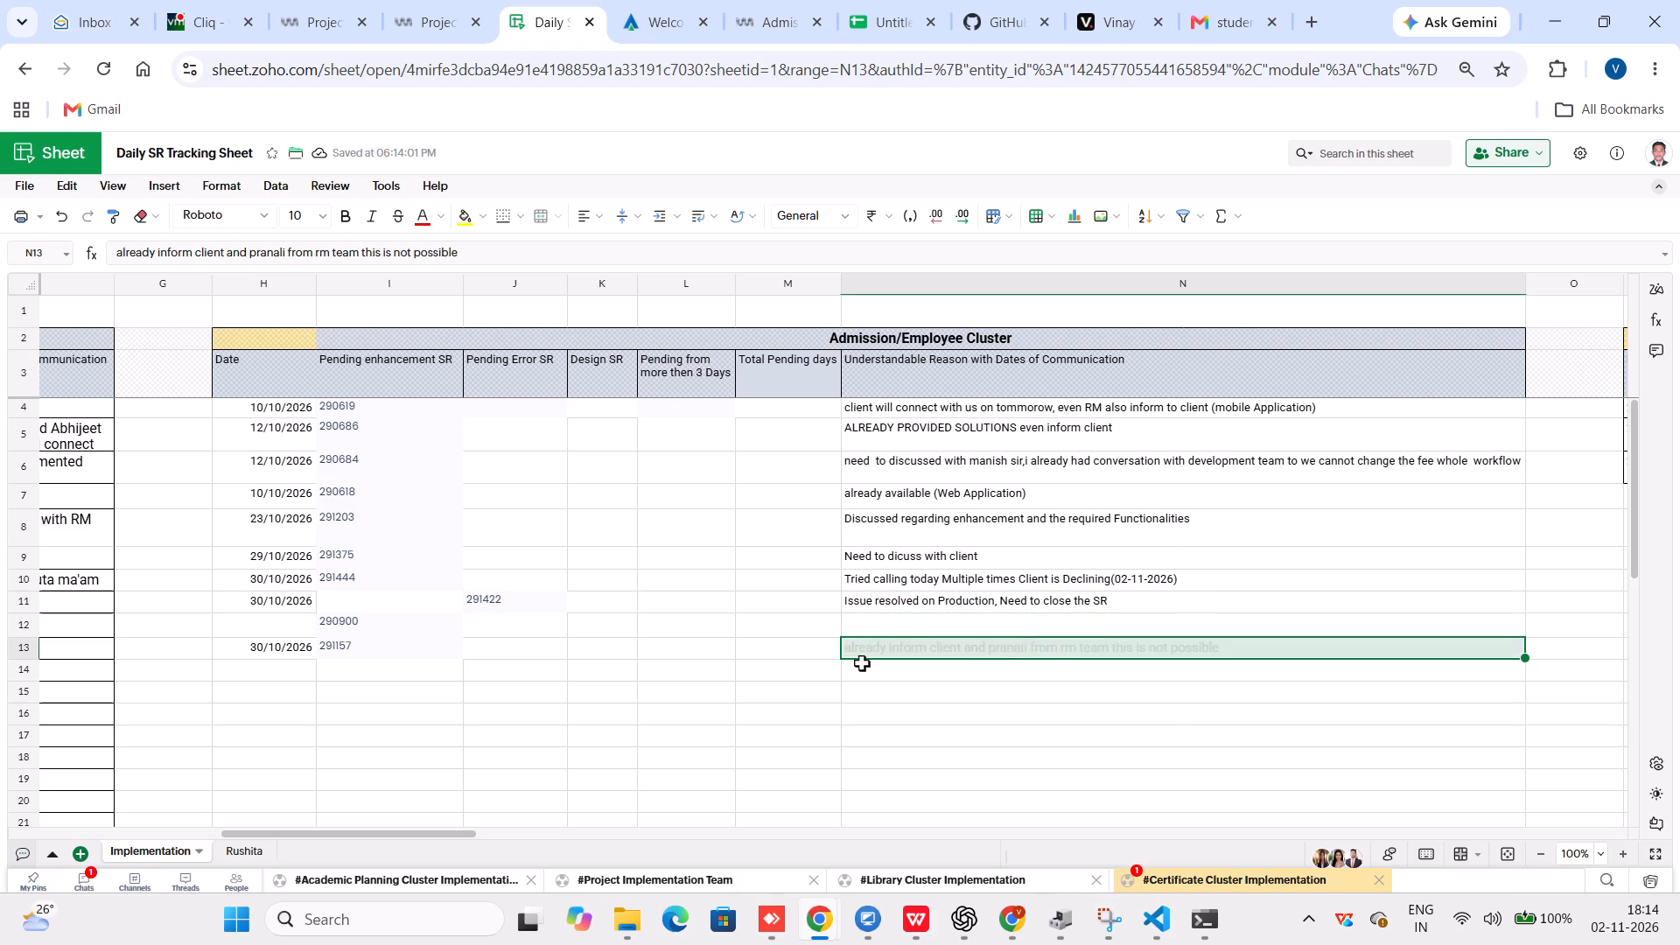
Edit the reason in N13 to read "already informed client and pranali ma'am from rm team this is not possible".
left_click(859, 662)
double_click(868, 647)
left_click(918, 647)
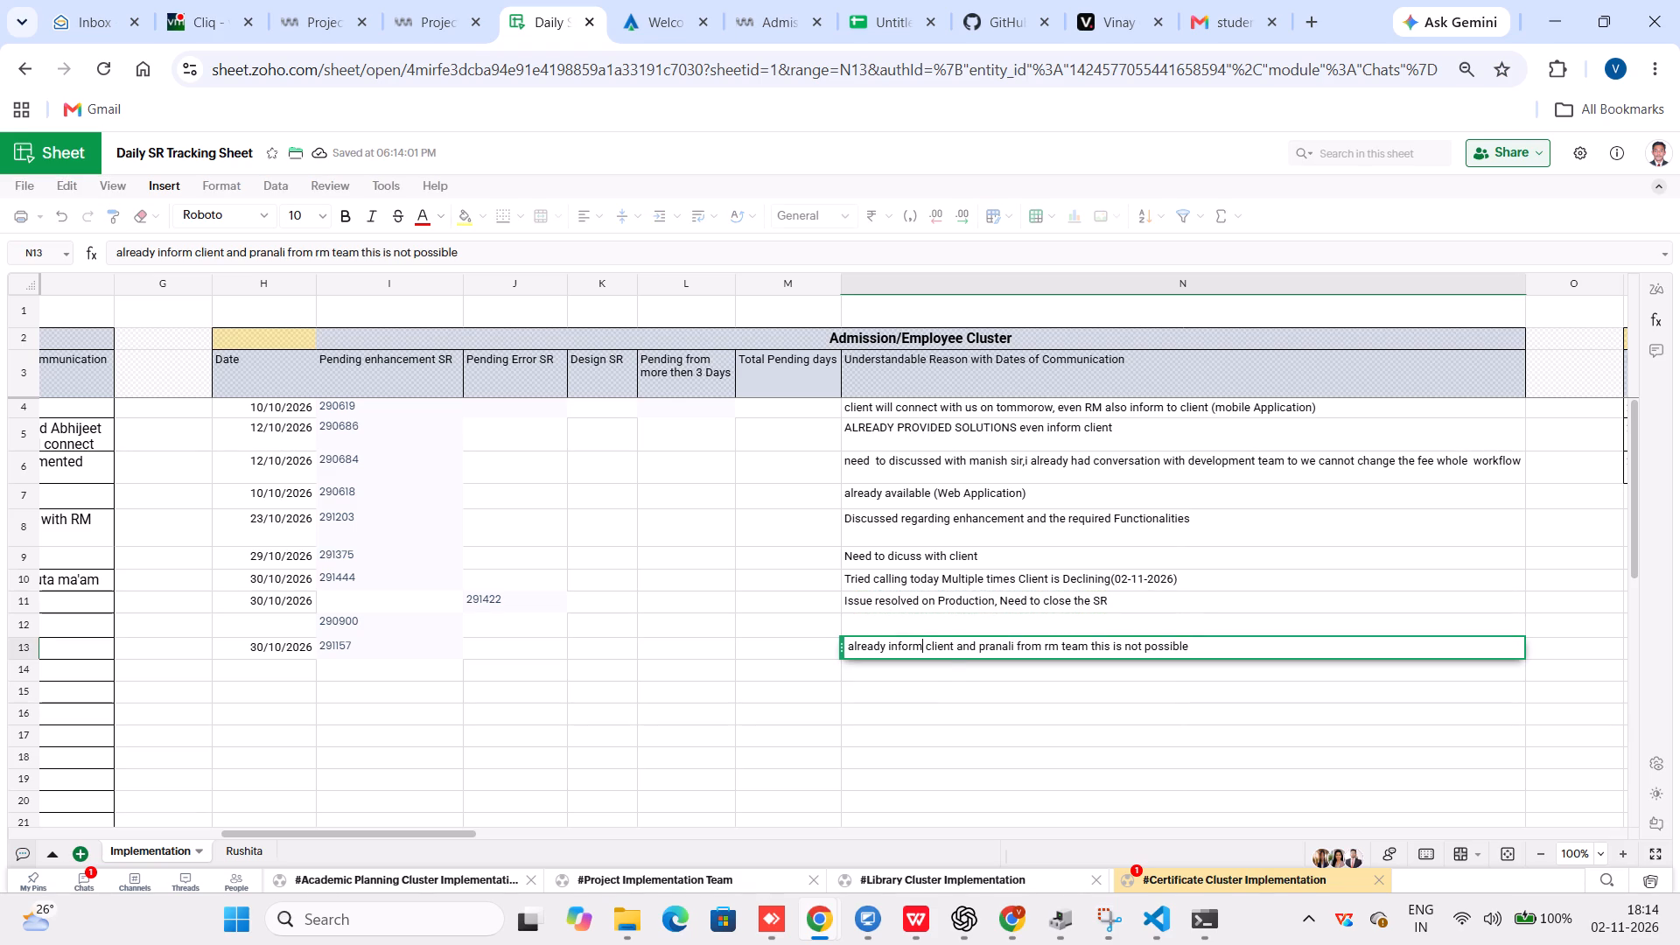
type("ed")
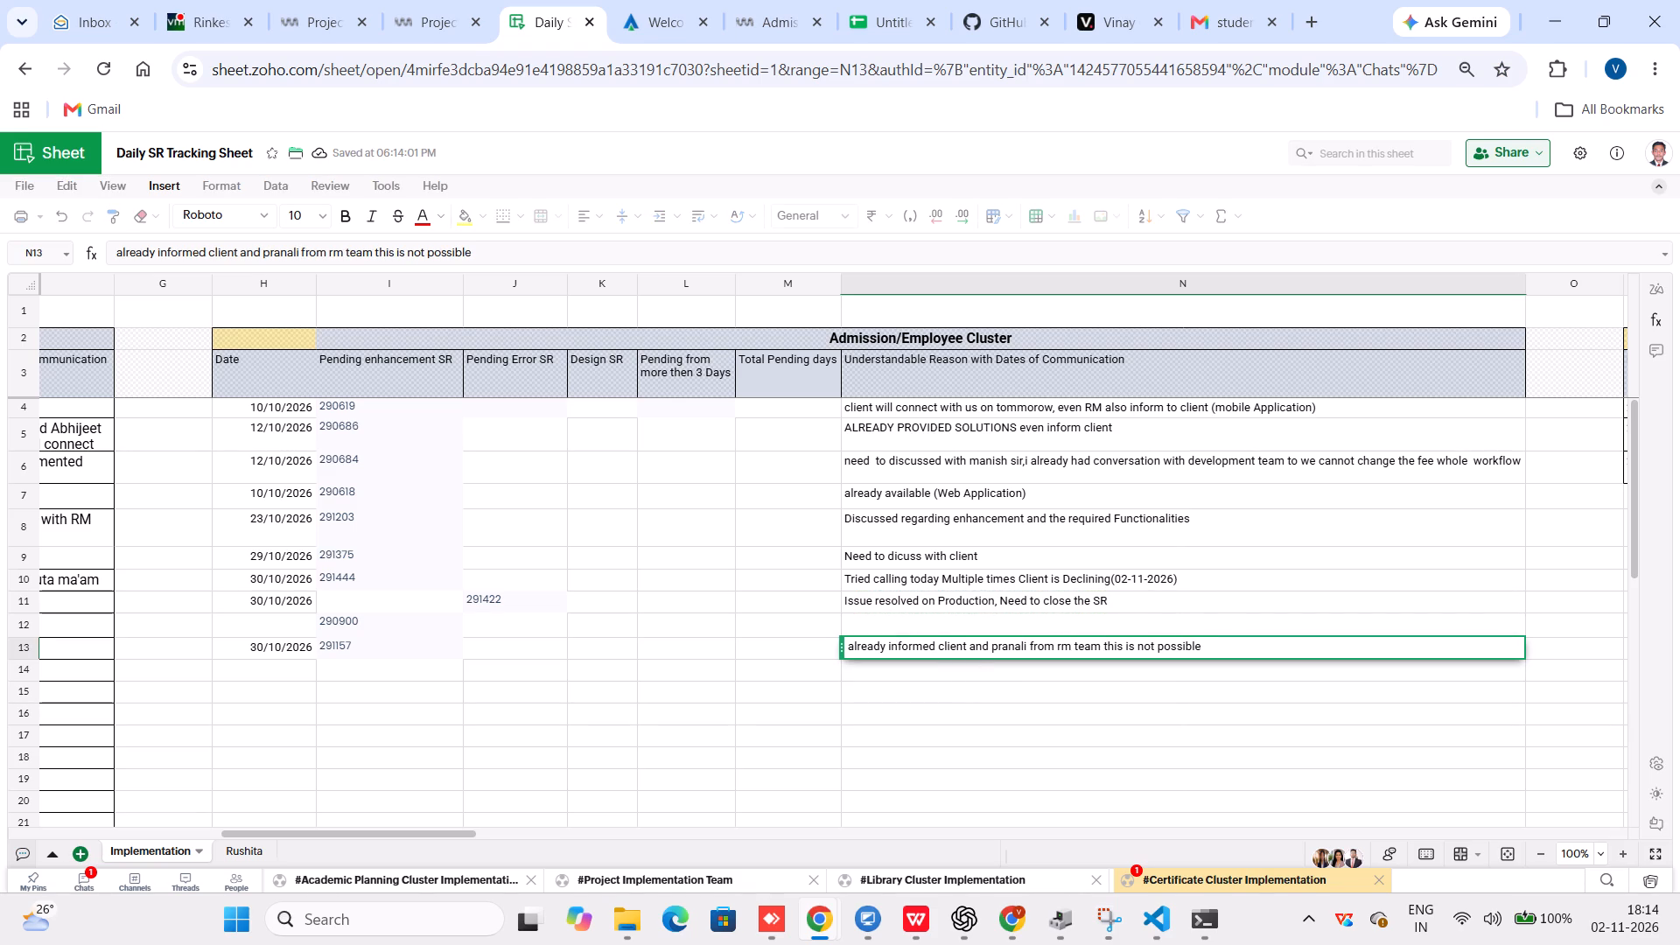
left_click(1031, 650)
type("ma'am")
key("space")
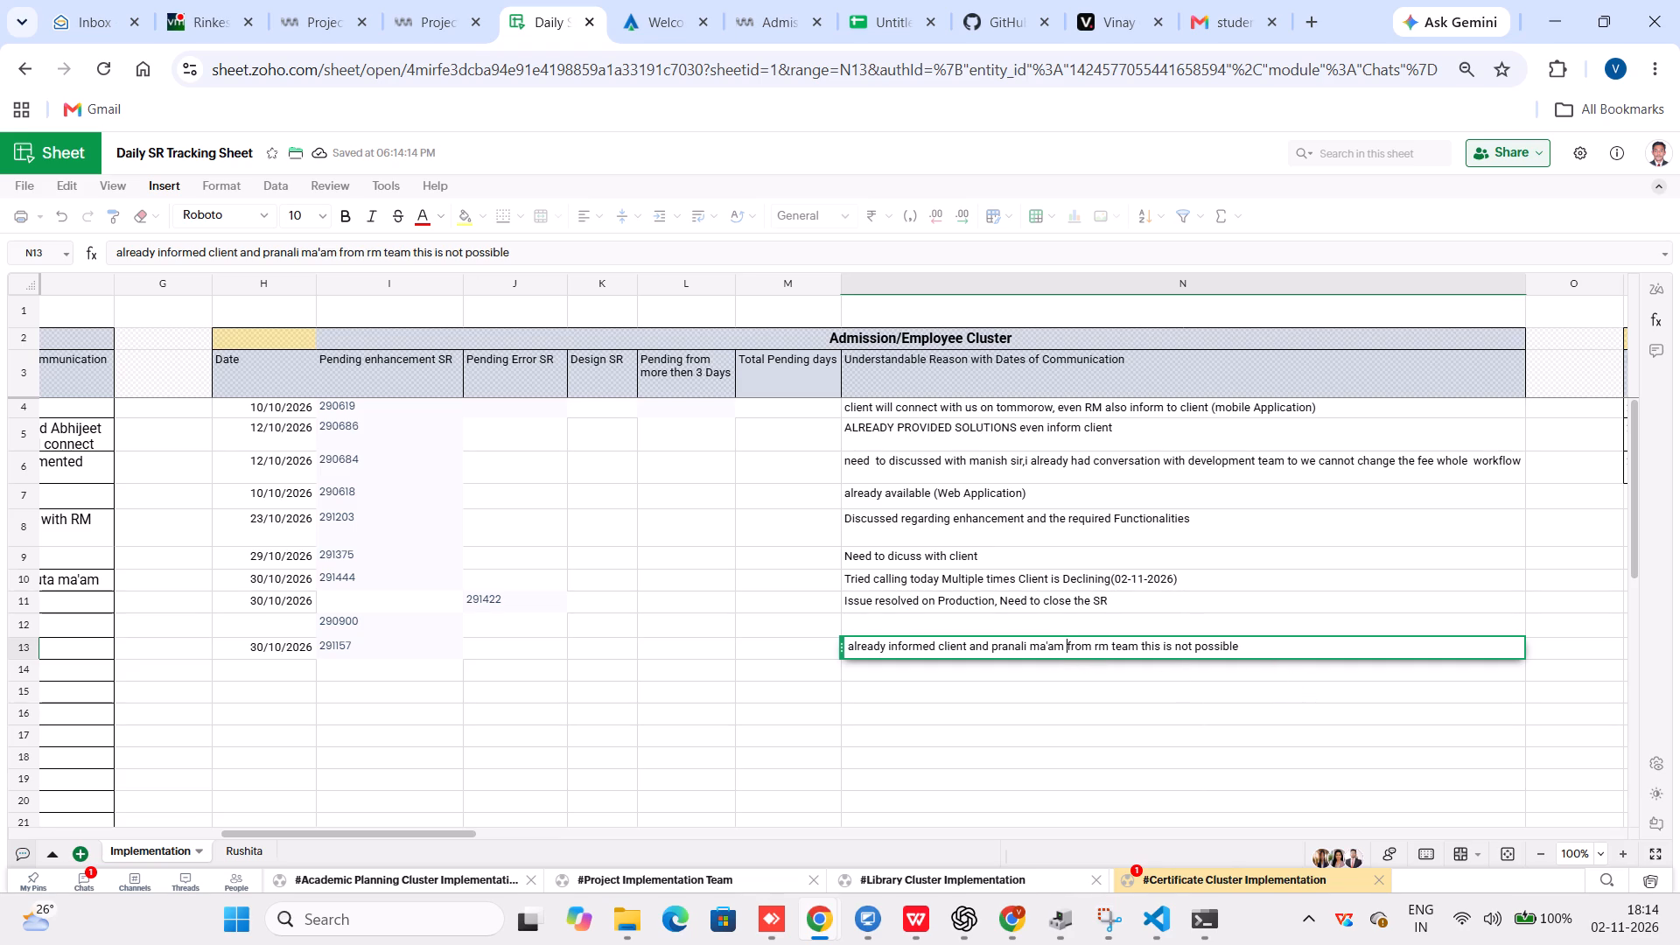
left_click(1178, 685)
Open service request 290900 in the portal to check its dates and client communication for row 12, and return to the tracking sheet.
left_click(945, 632)
left_click(334, 620)
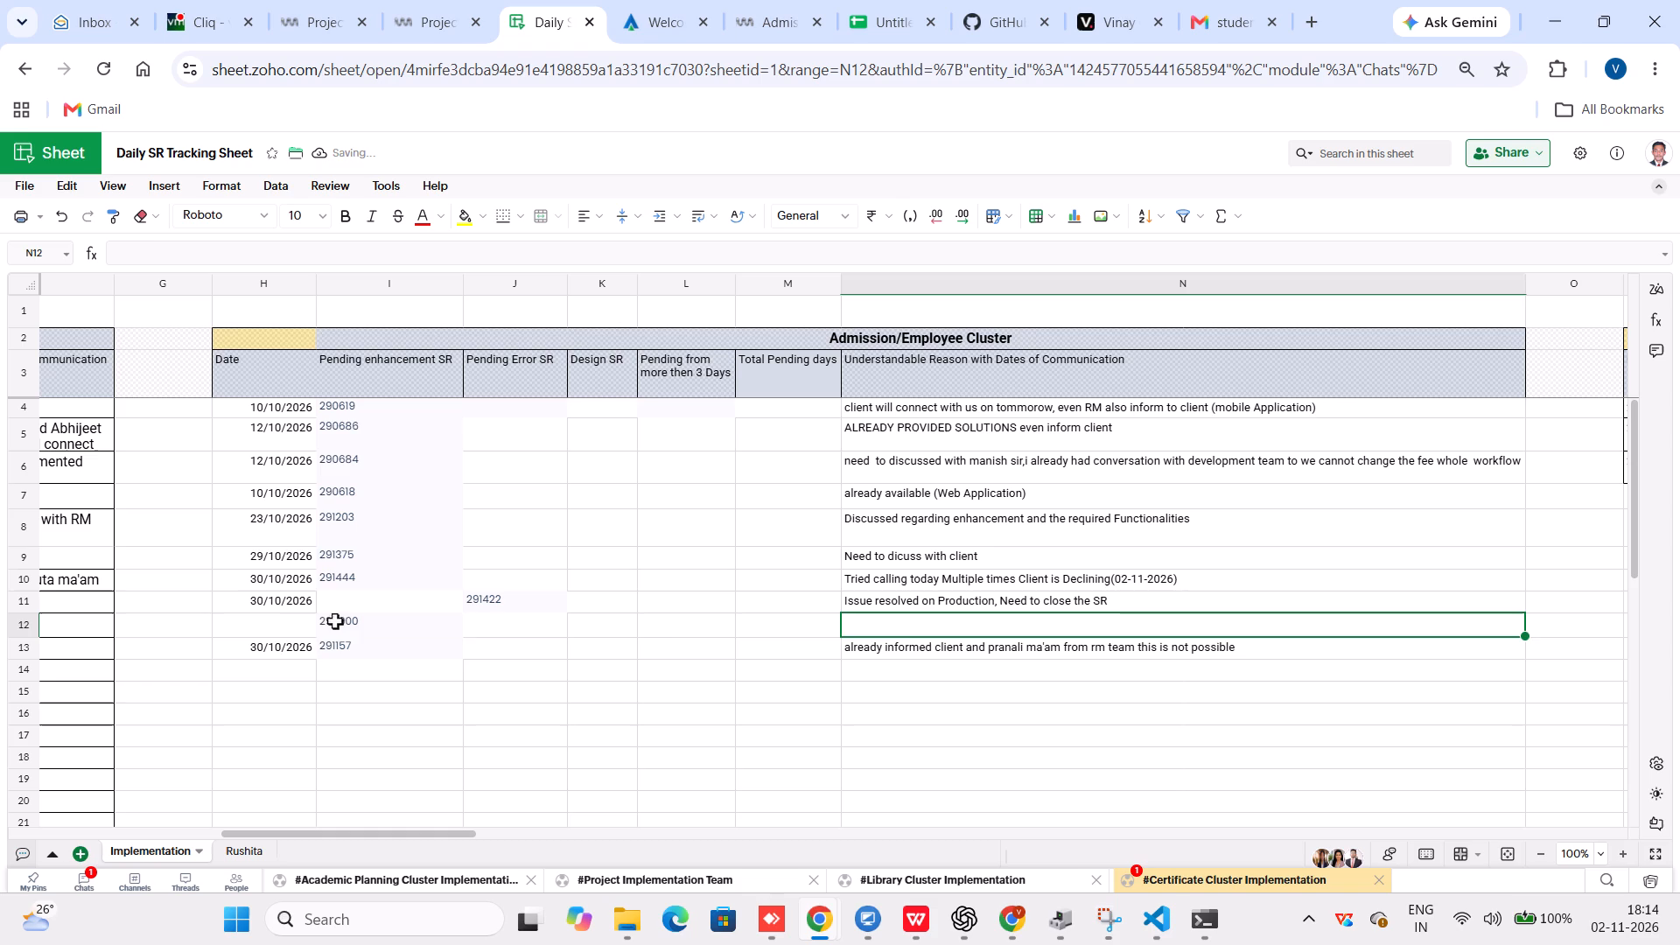
left_click(278, 622)
left_click(341, 16)
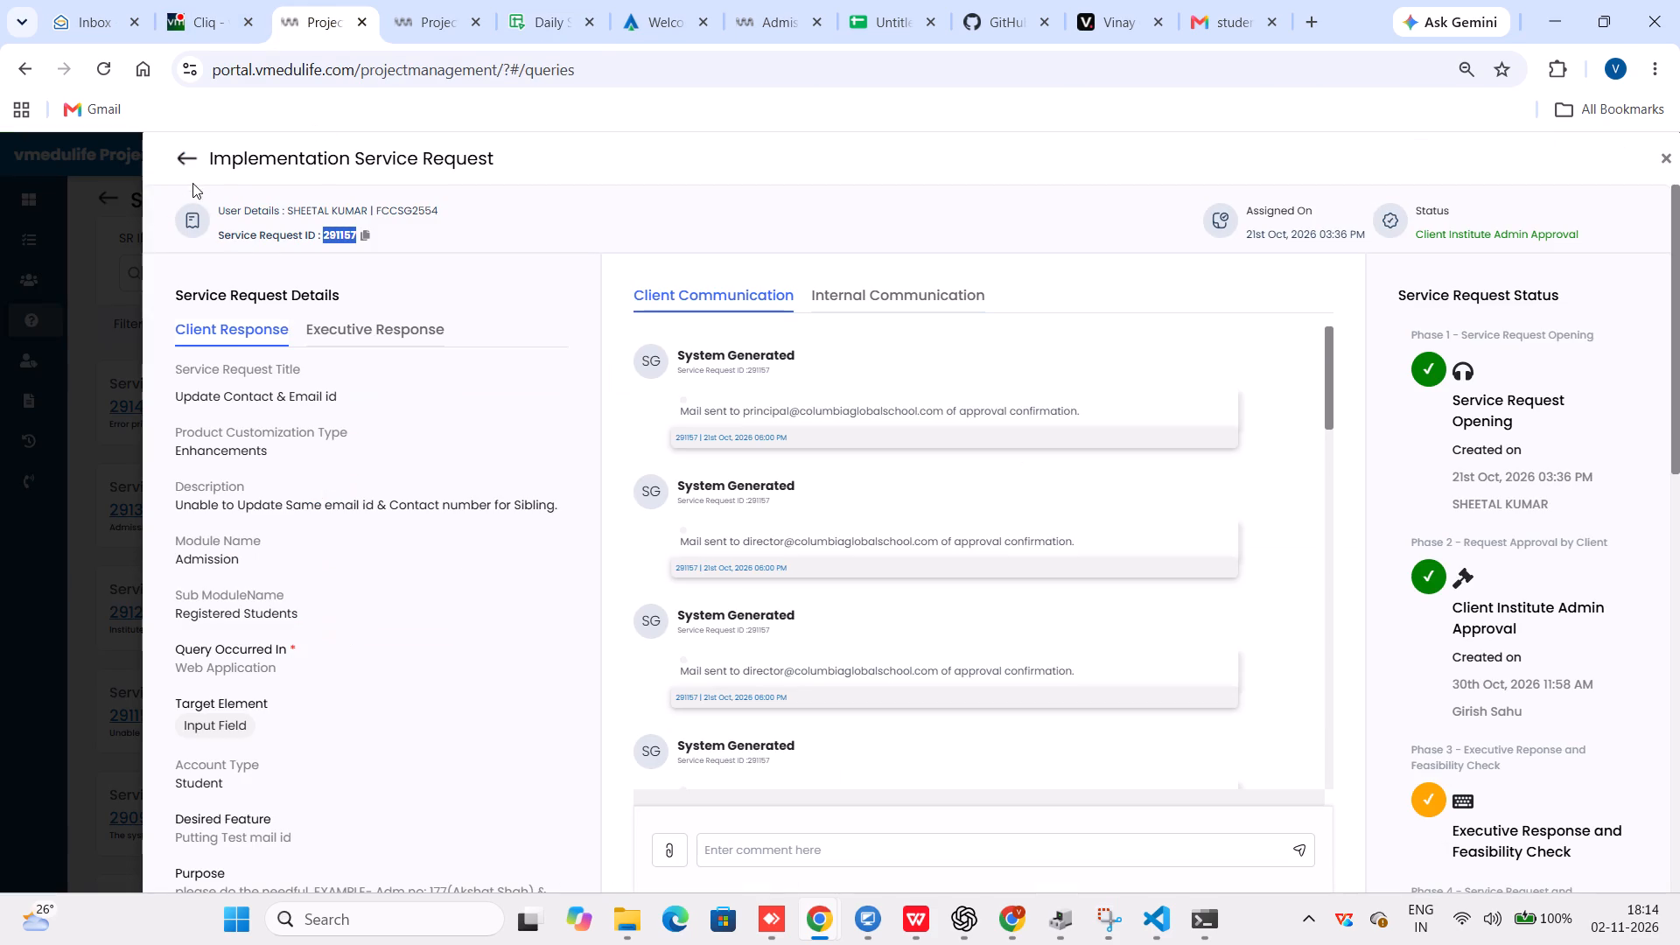
left_click(185, 163)
left_click(1013, 278)
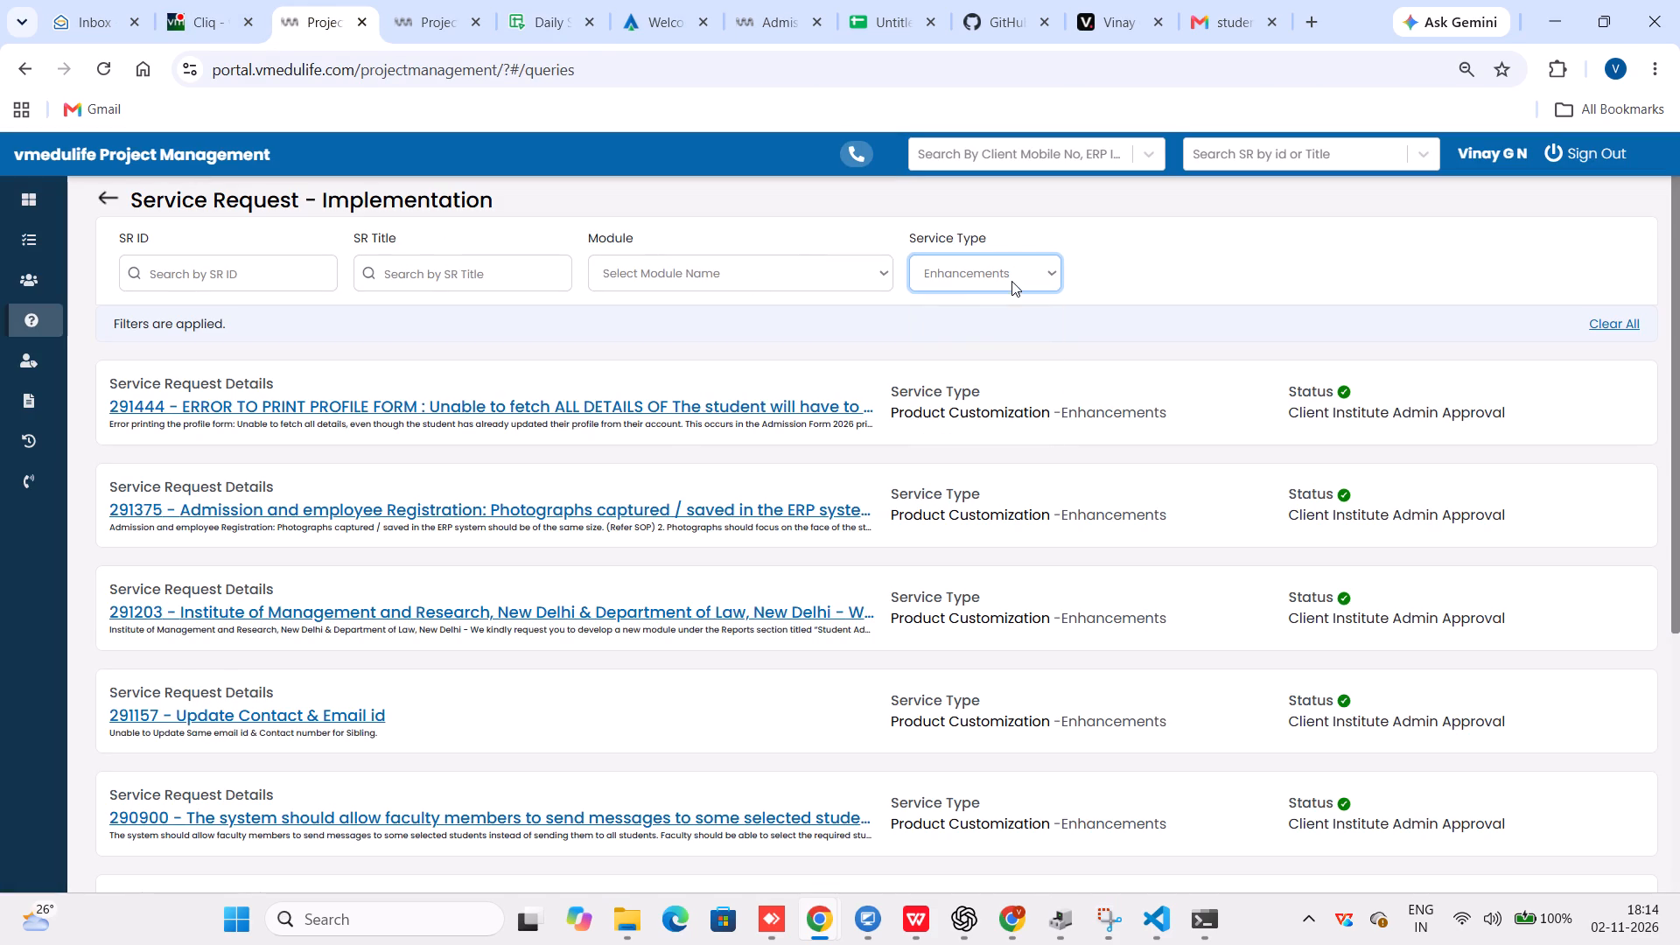
left_click(1011, 281)
scroll(217, 772, "down", 1)
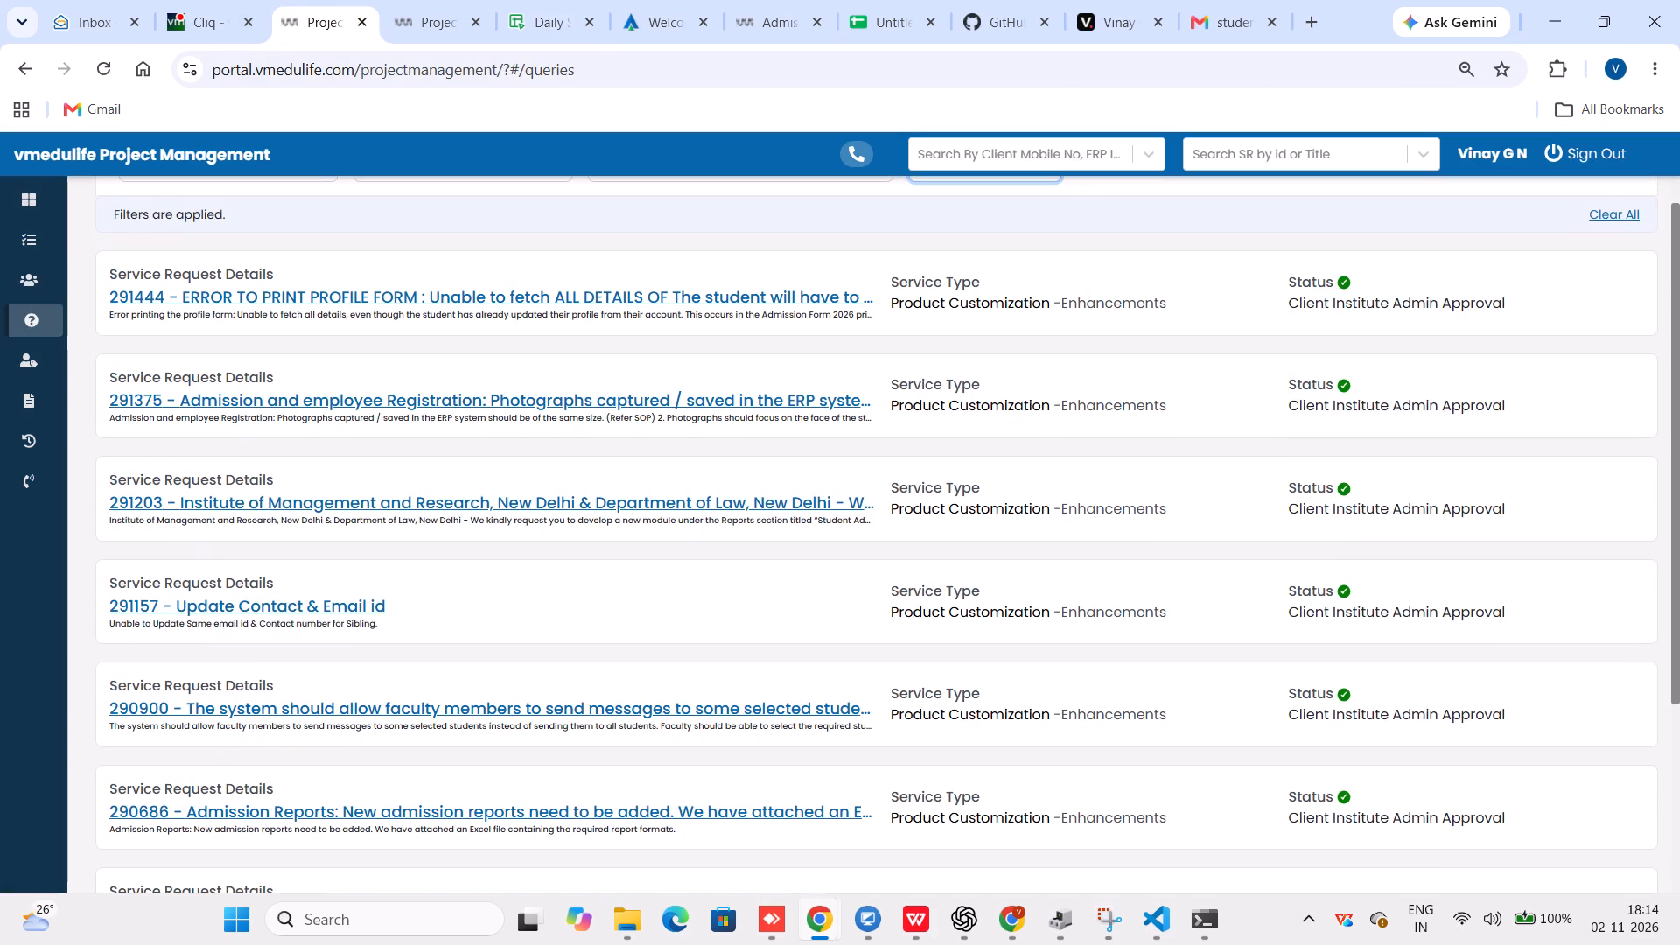
left_click(237, 719)
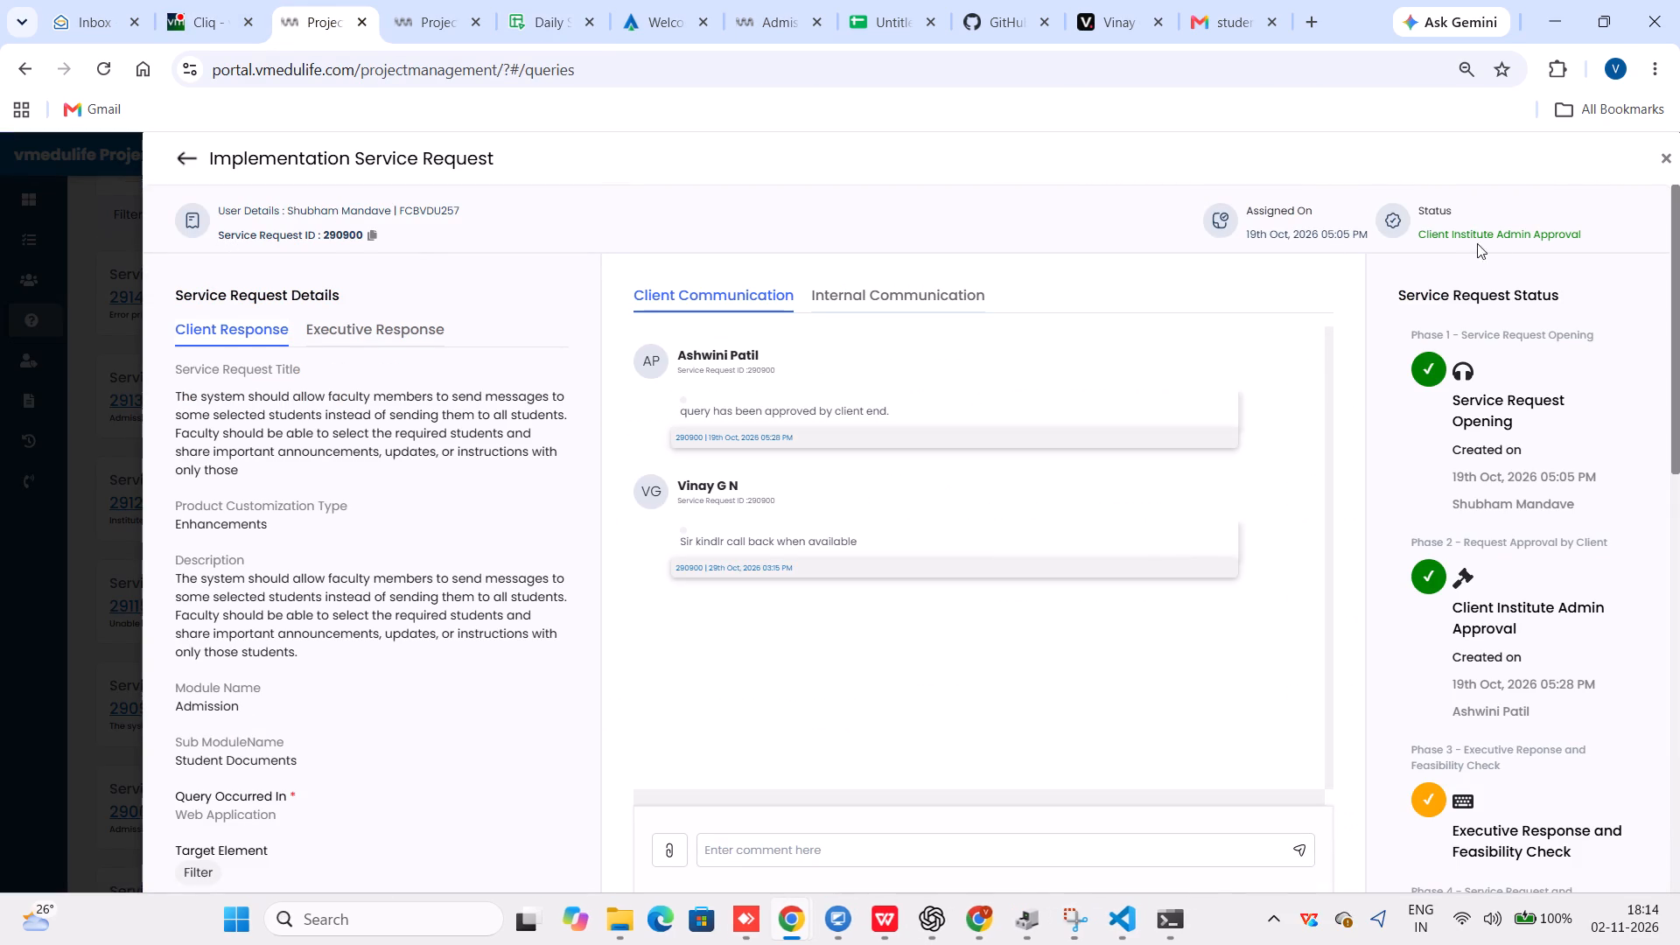
left_click(171, 0)
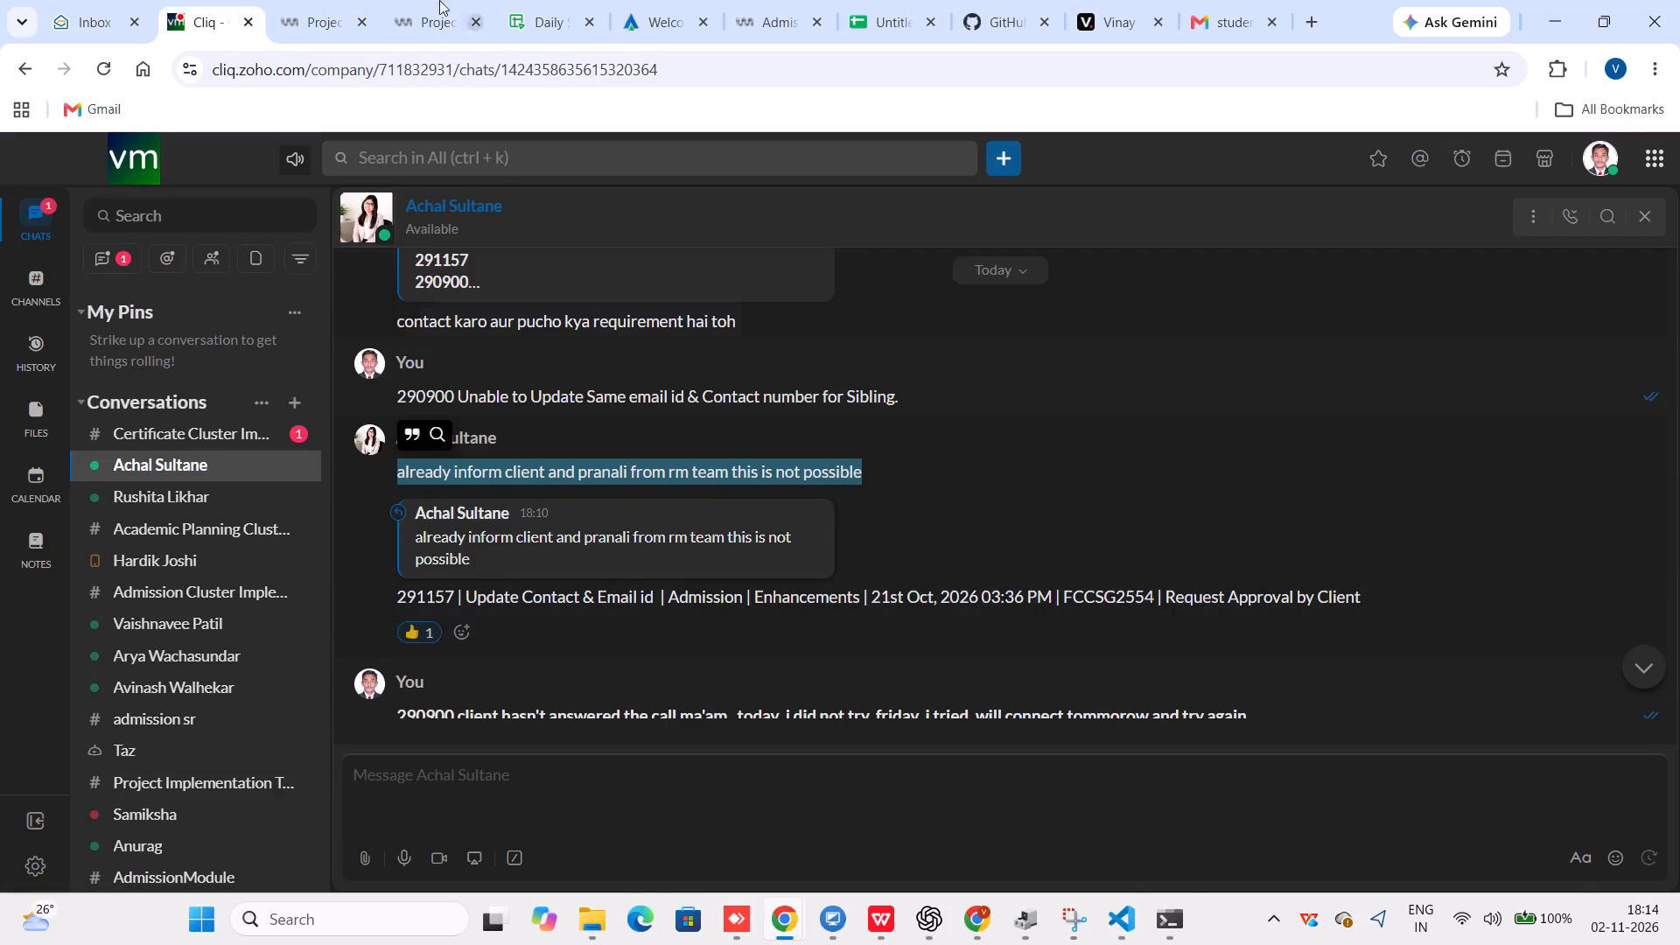
left_click(417, 0)
left_click(546, 0)
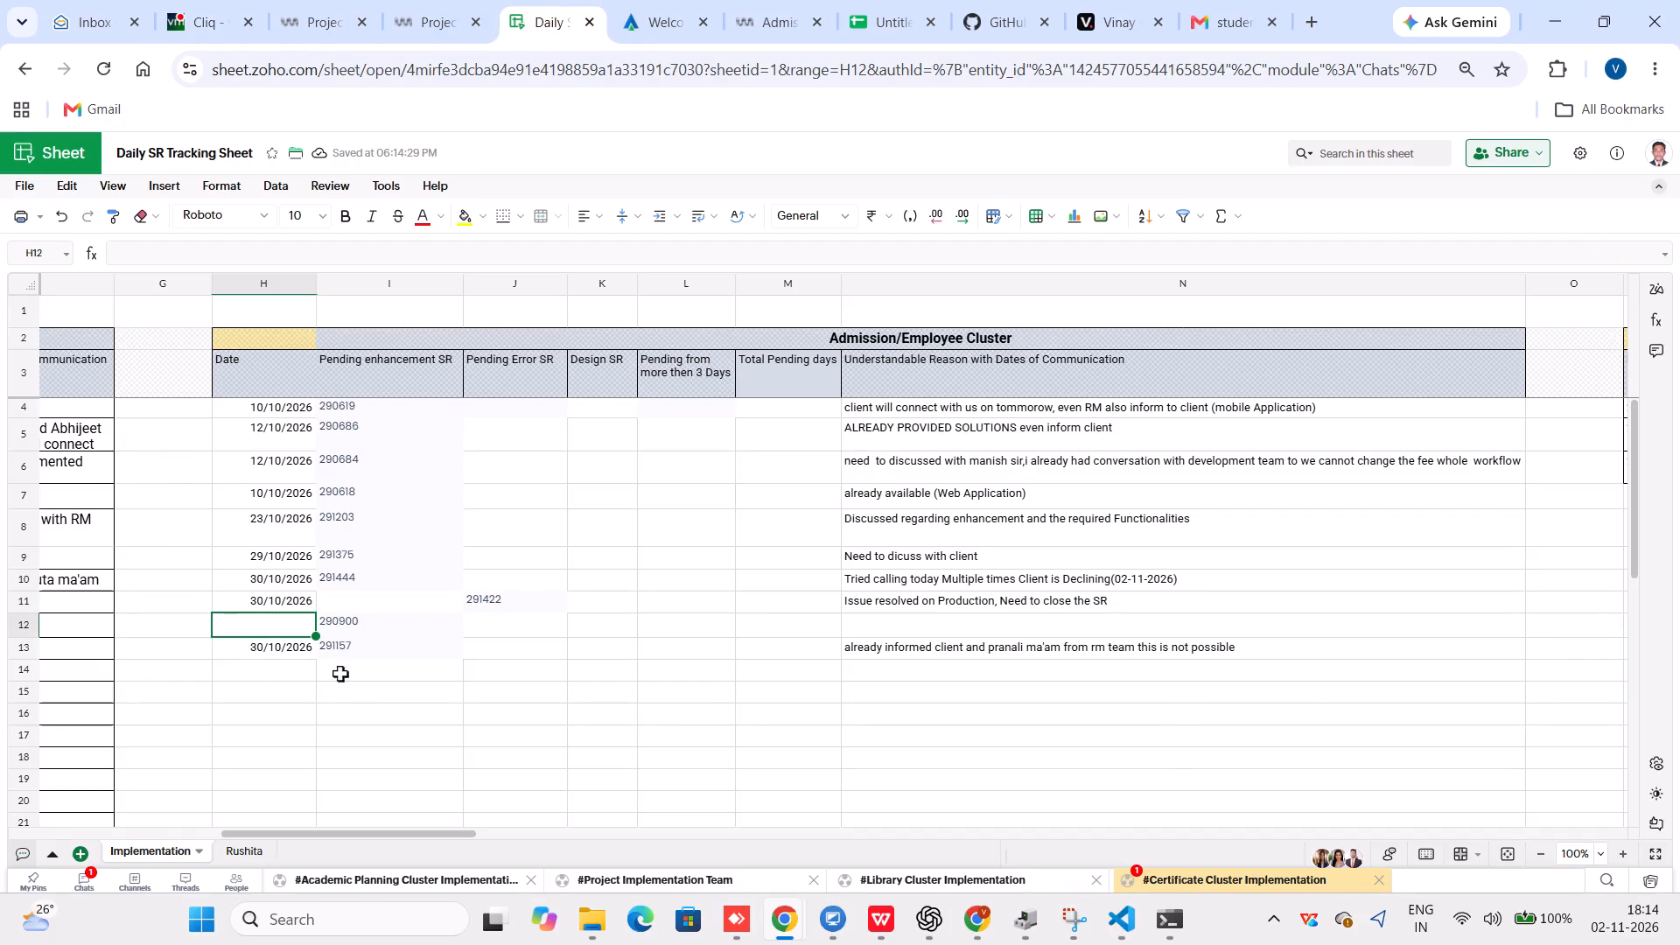
Look through the SR tracking report on the Rushita sheet for the Admission/Employee Cluster entry of SR 290900 and select its reason.
left_click(241, 853)
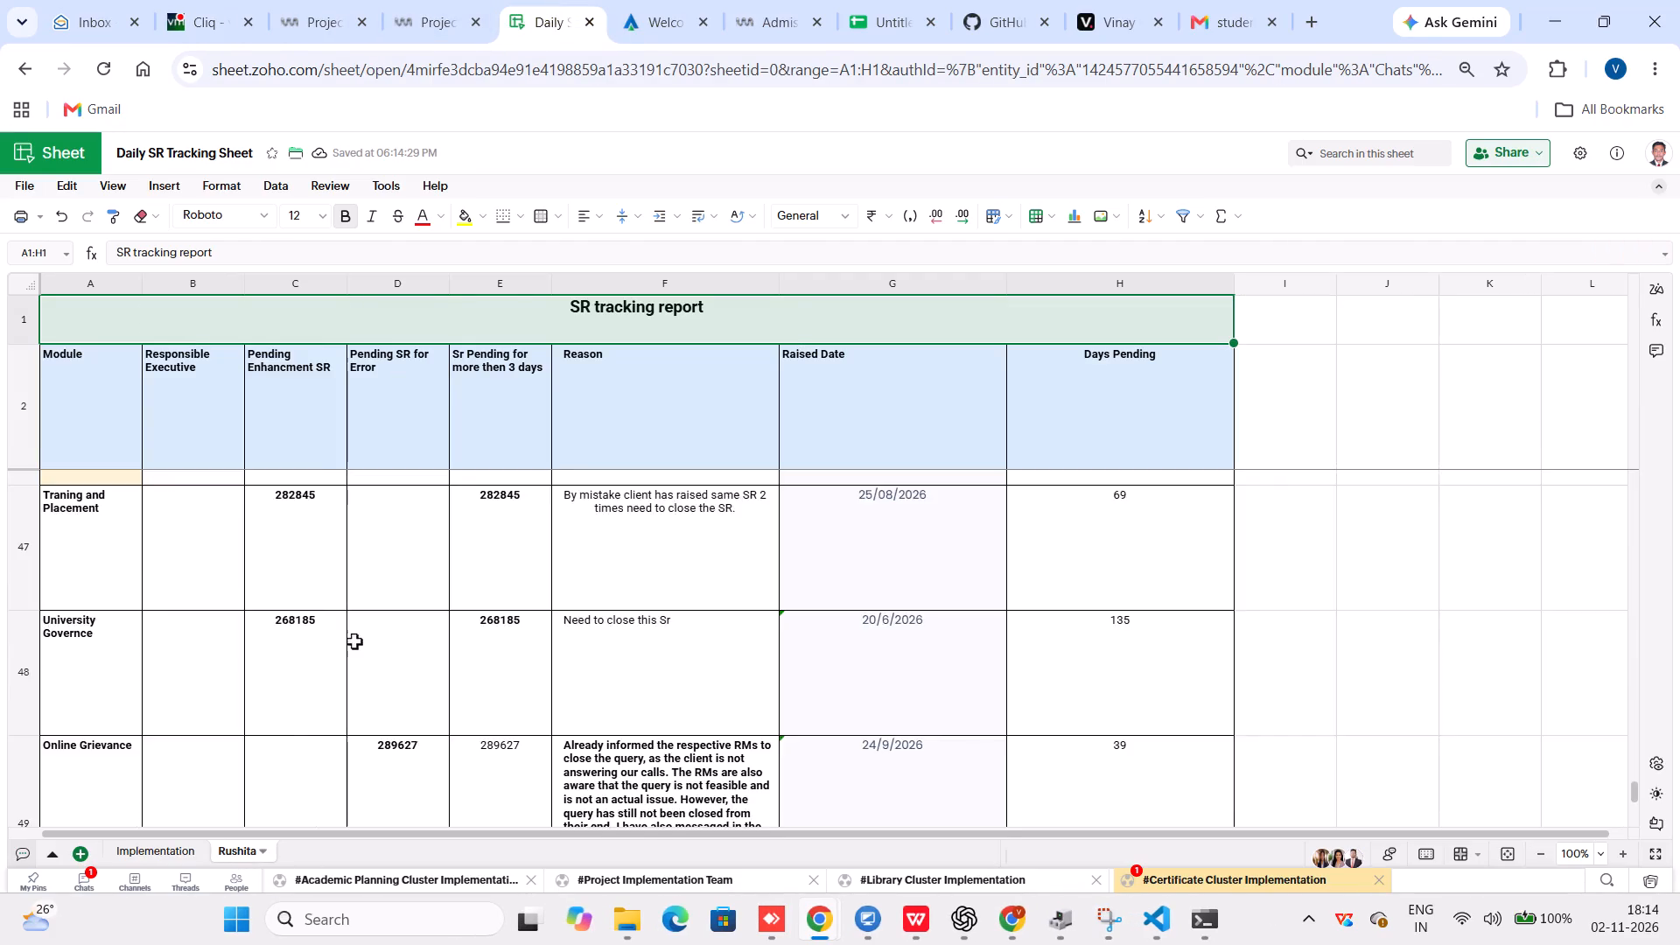
scroll(354, 640, "down", 5)
scroll(361, 640, "up", 4)
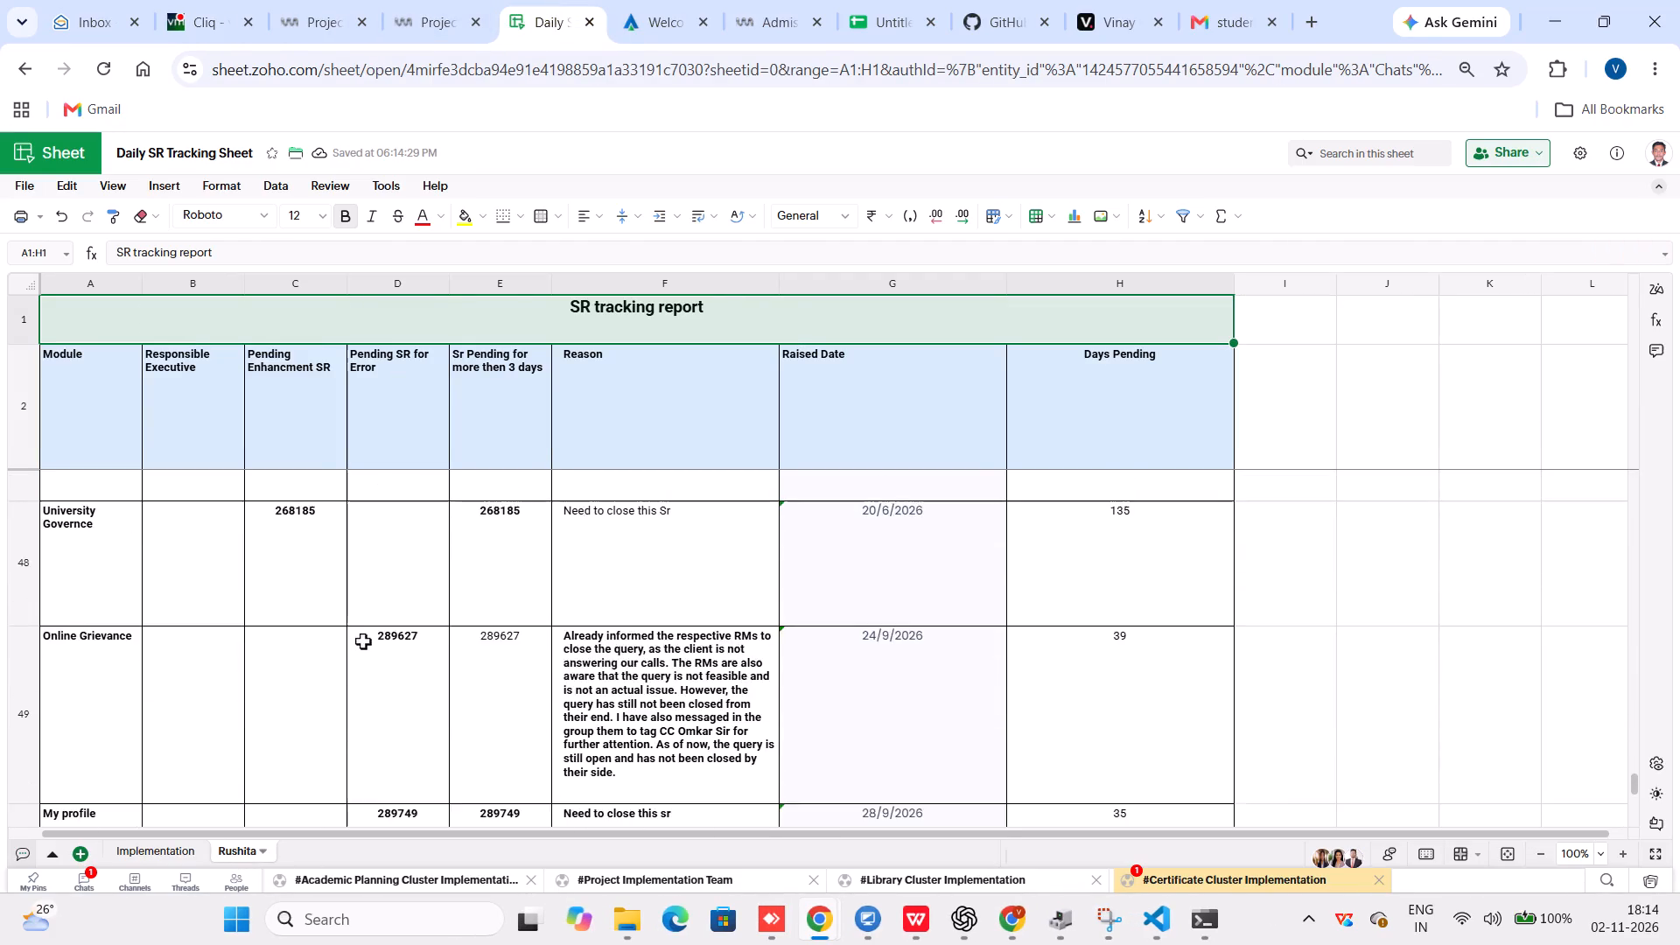
scroll(365, 641, "up", 16)
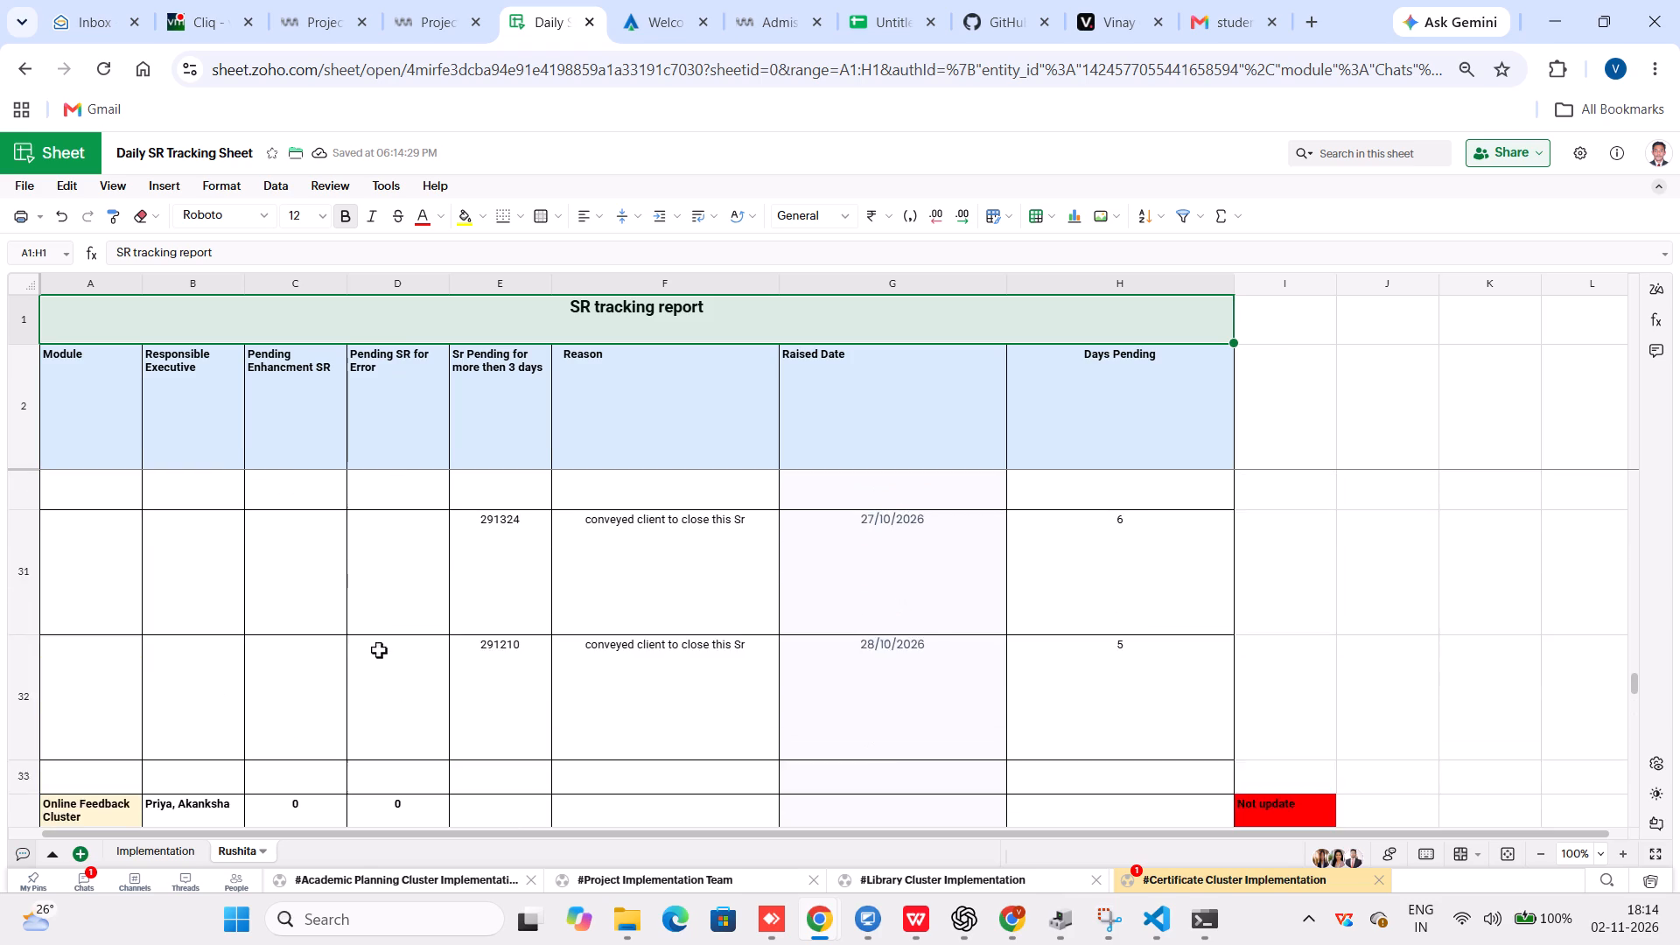
scroll(378, 649, "up", 18)
scroll(383, 651, "up", 13)
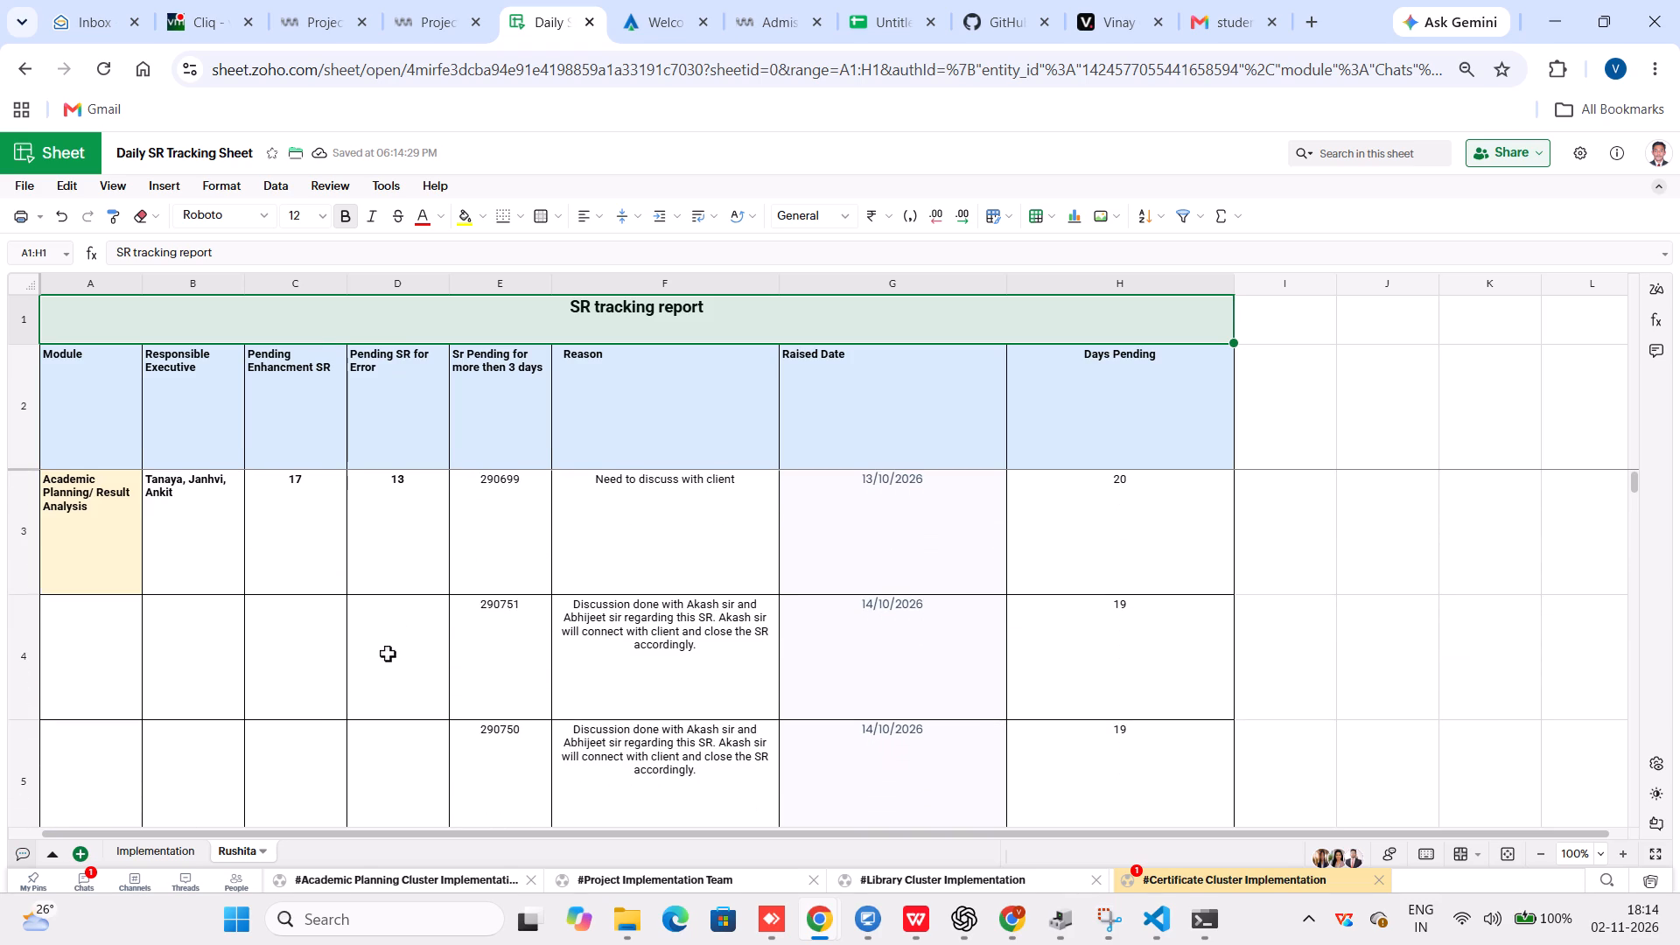
scroll(387, 653, "up", 7)
scroll(390, 654, "down", 12)
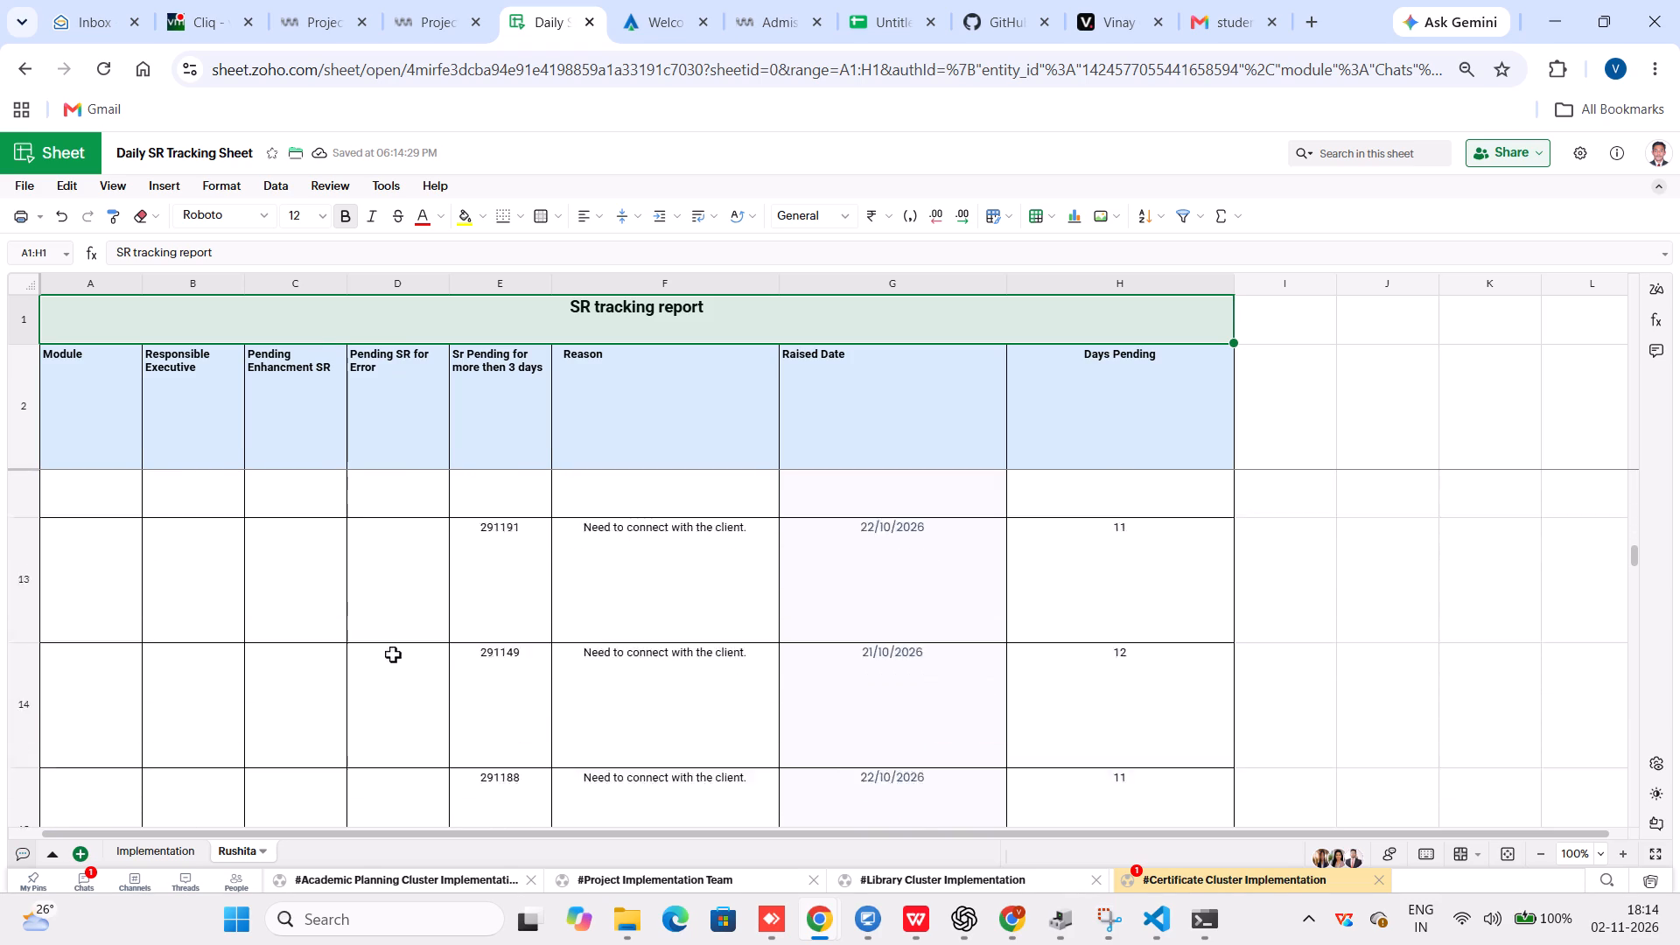
scroll(392, 654, "down", 7)
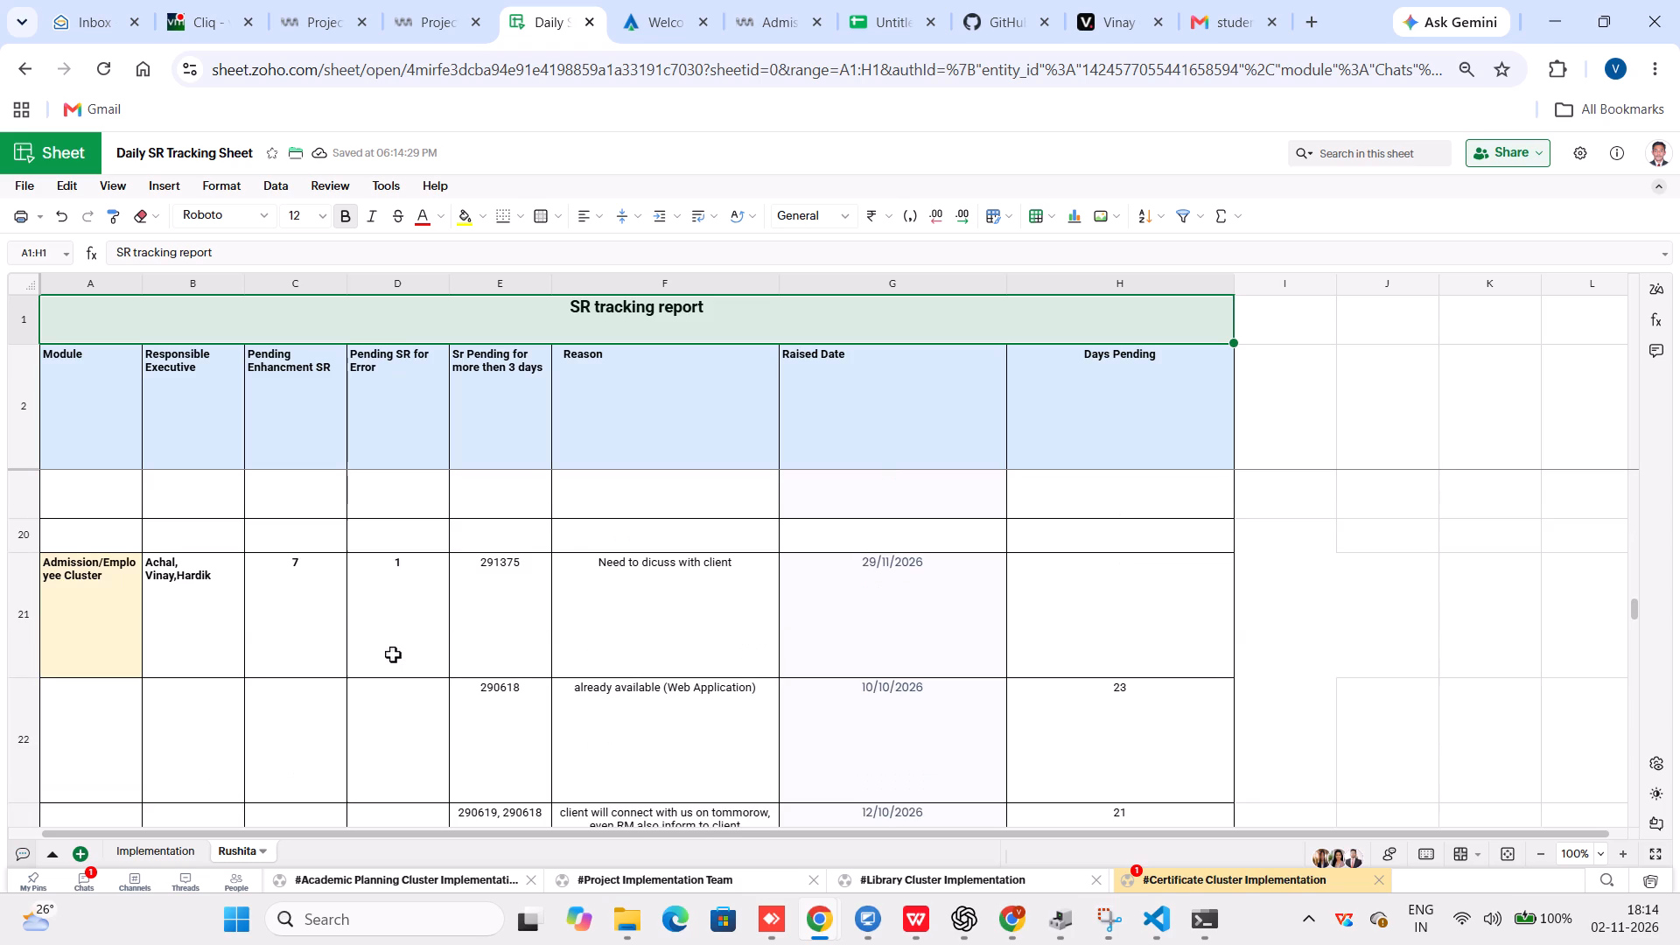
scroll(650, 720, "down", 2)
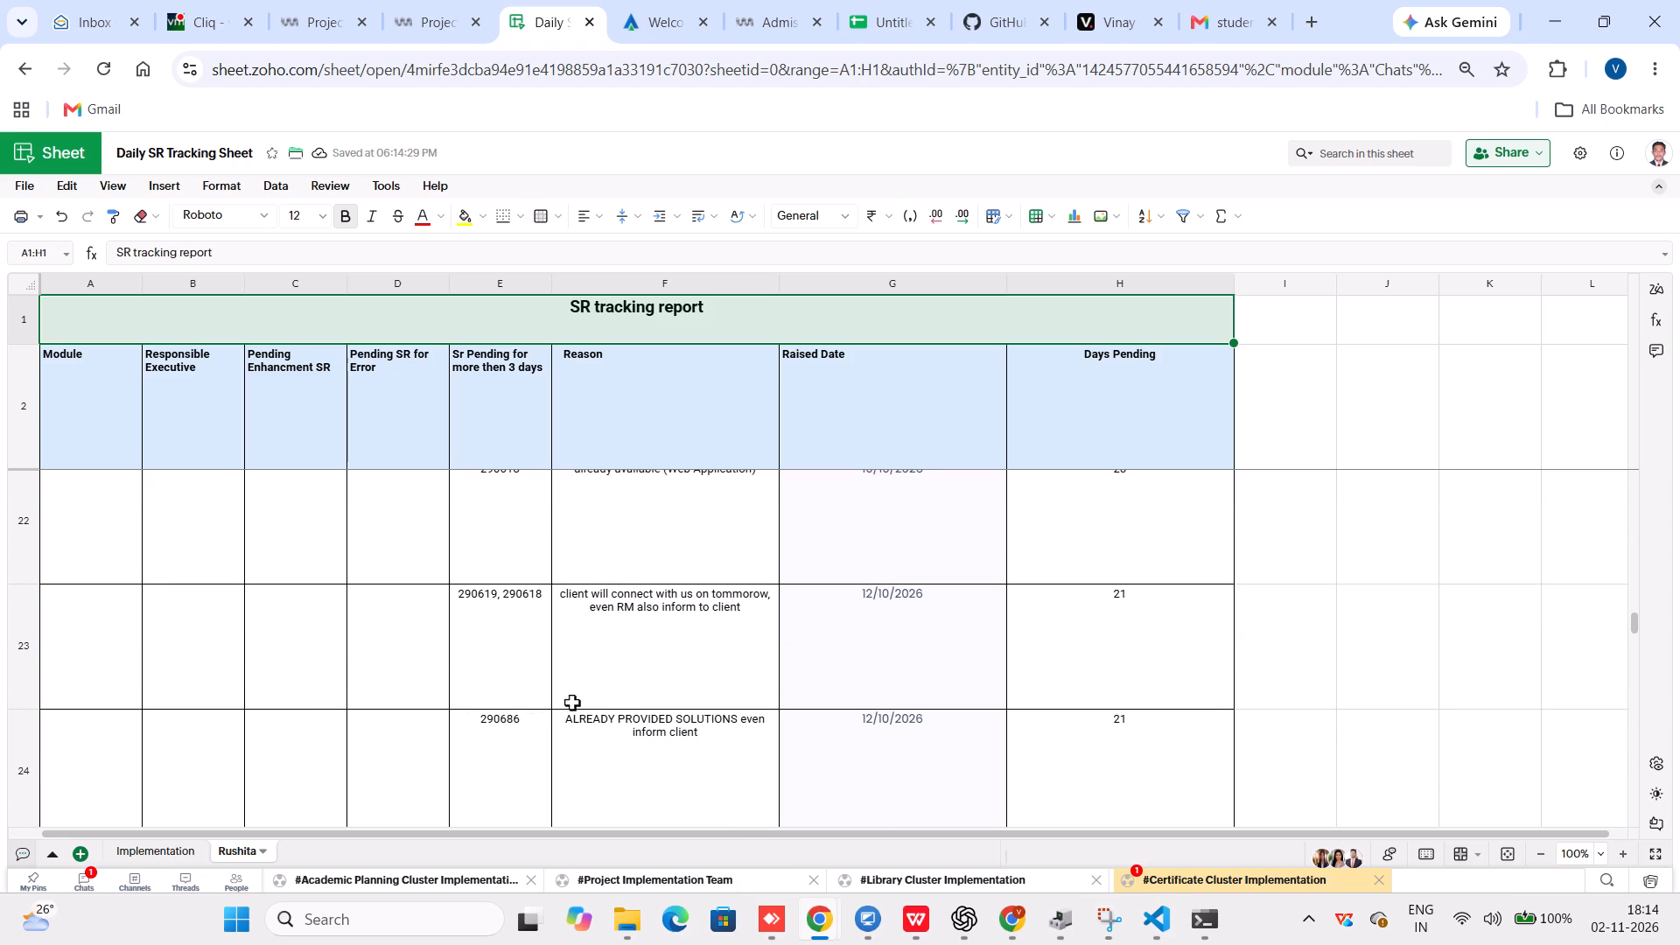
scroll(571, 702, "down", 1)
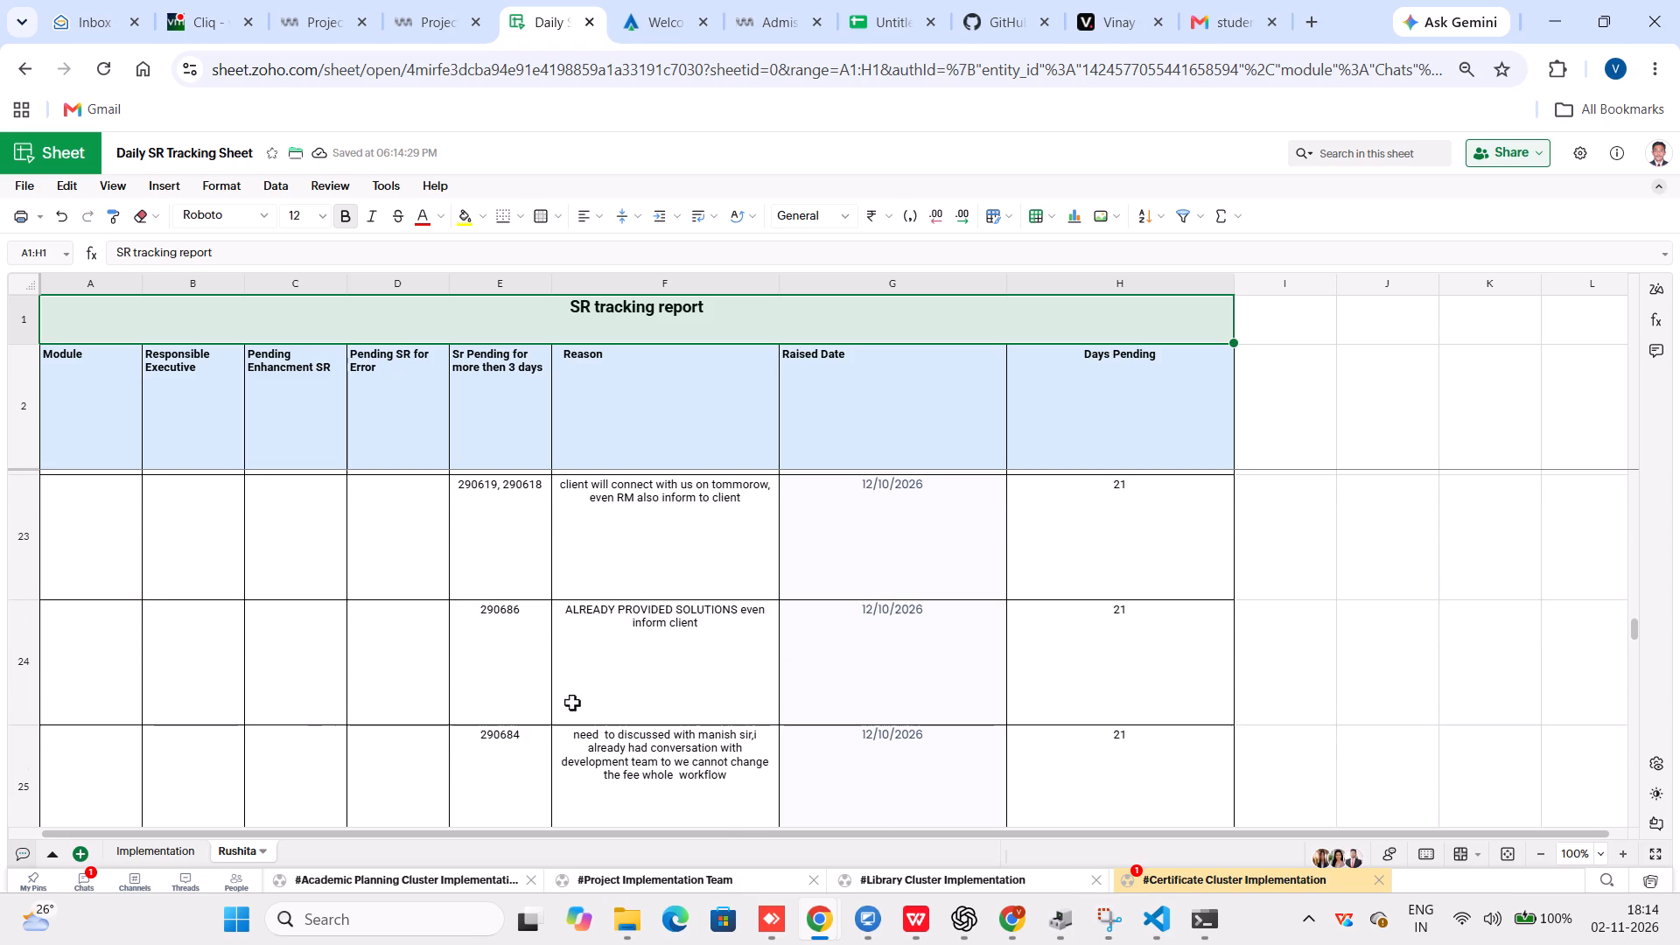
scroll(571, 702, "down", 1)
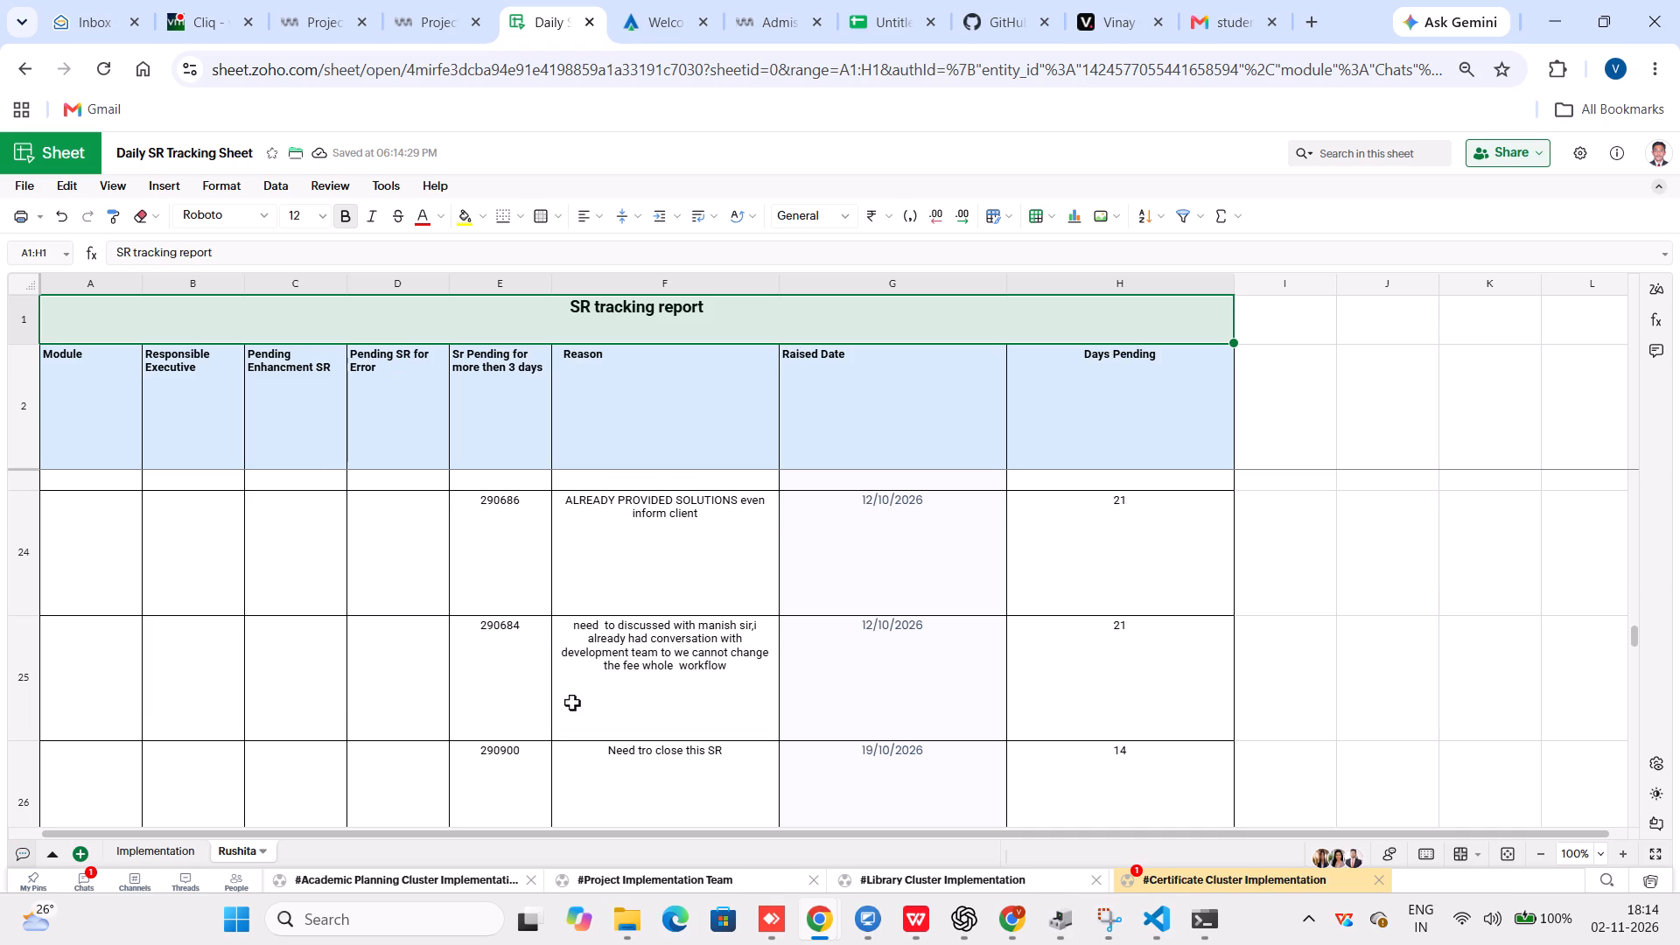
scroll(571, 702, "down", 1)
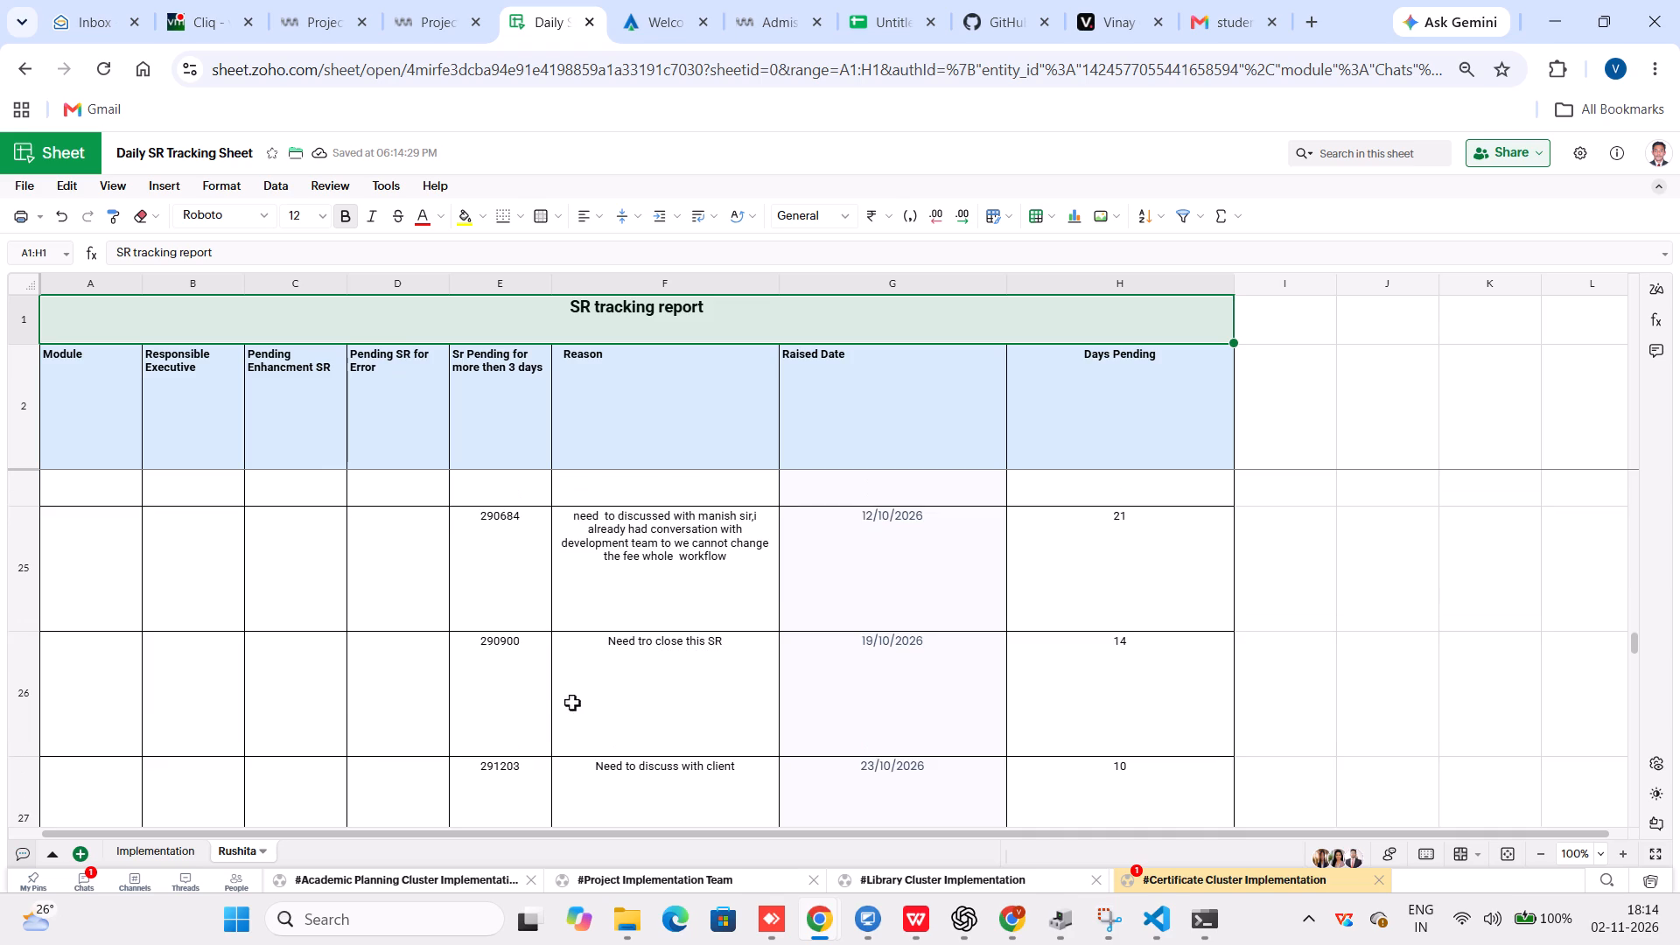
left_click(614, 692)
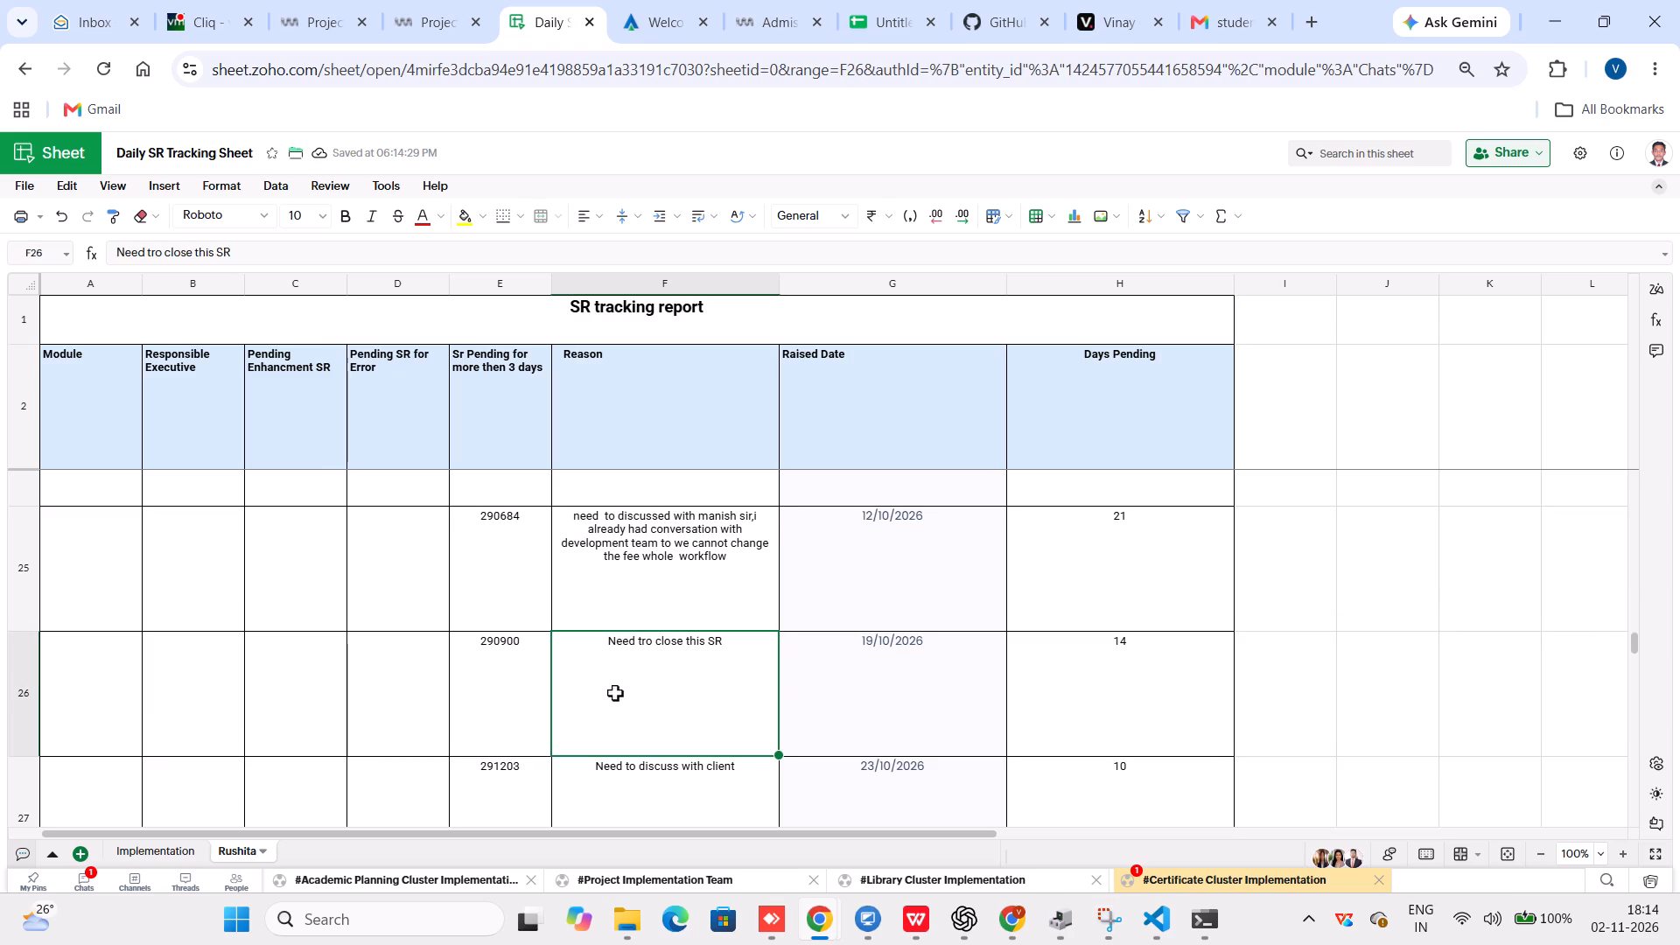
Cross-check SR 290900 against Achal's latest messages in Cliq and the open service requests in the portal, and return to the tracking report.
left_click(182, 0)
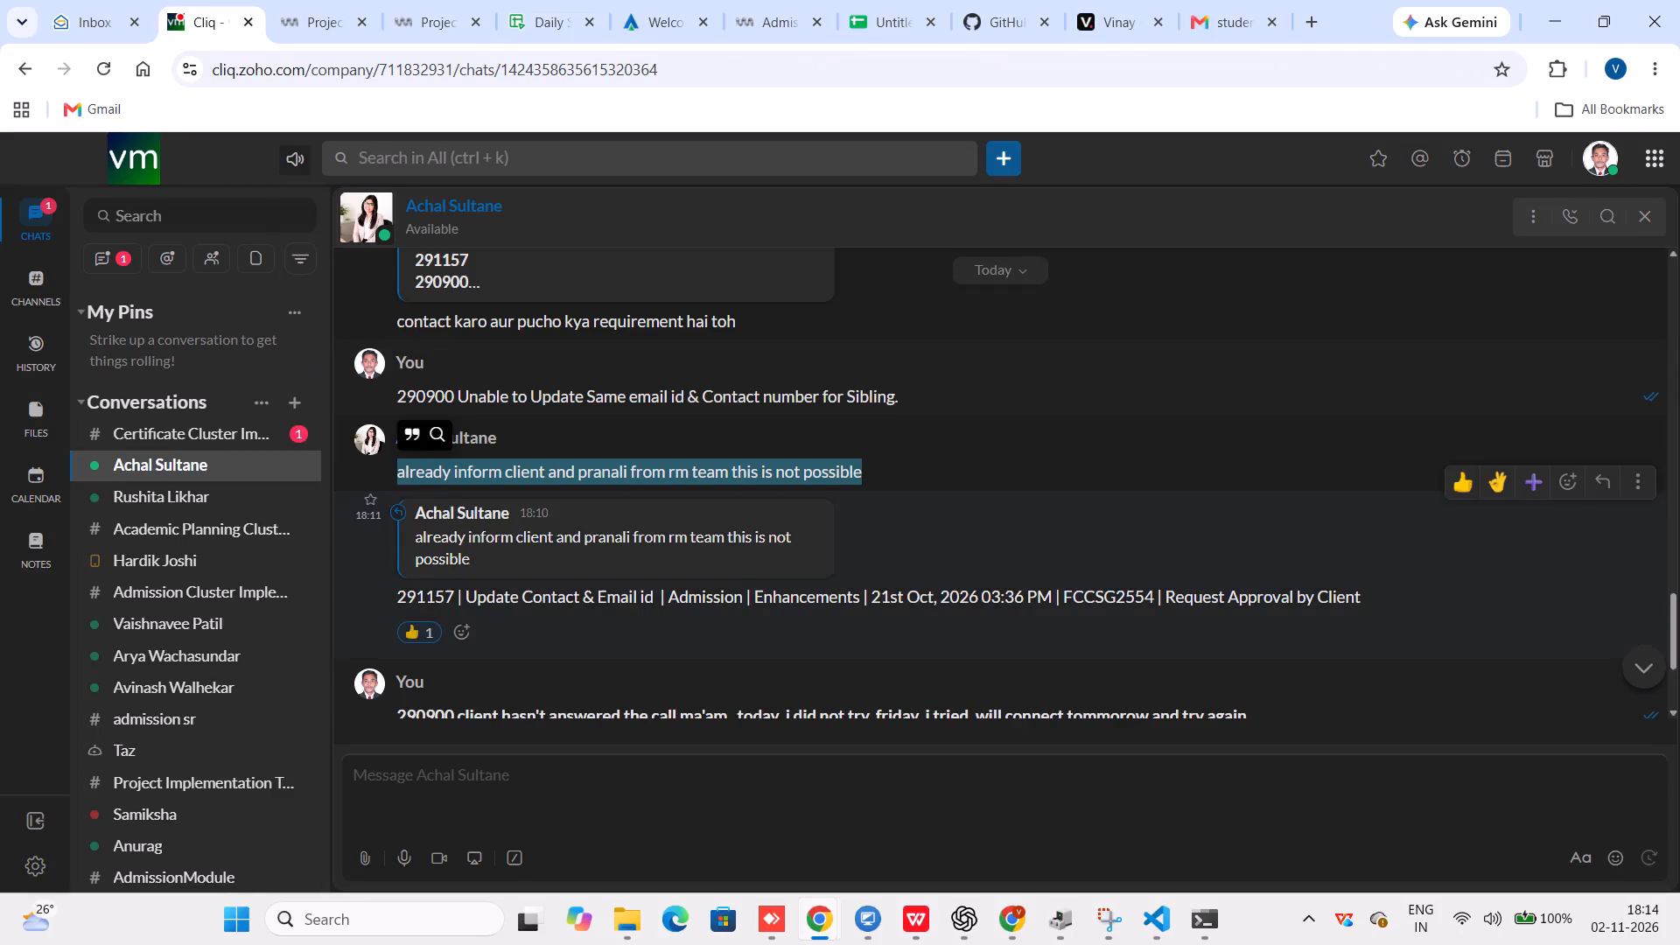
scroll(579, 592, "down", 9)
left_click(422, 0)
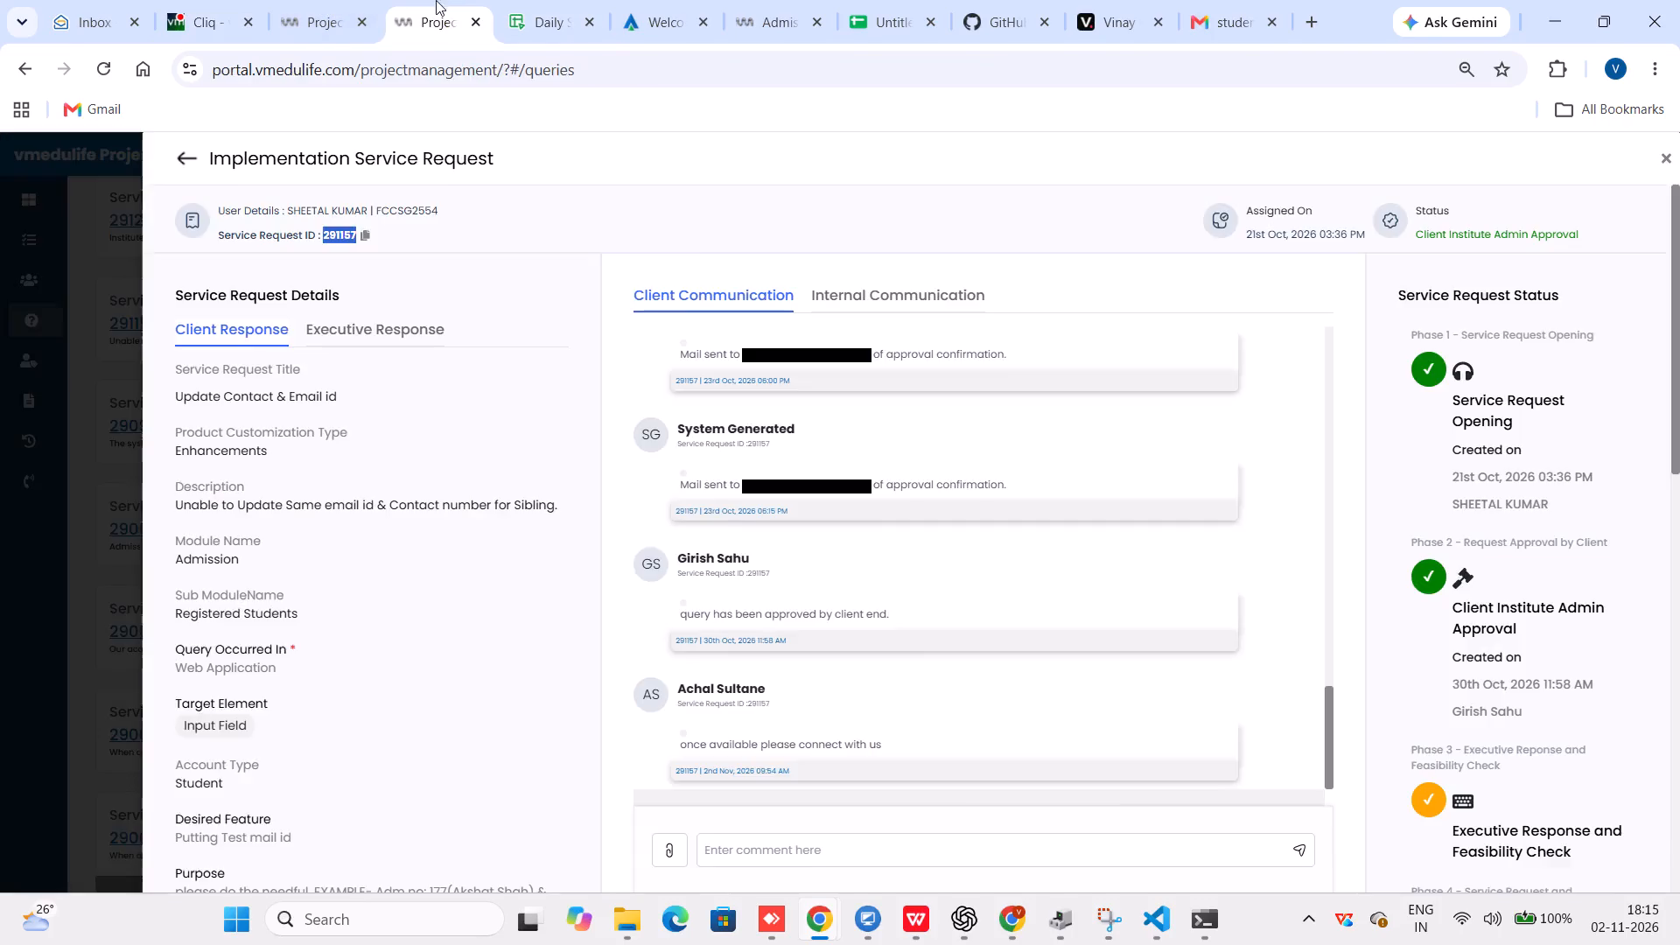
left_click(521, 0)
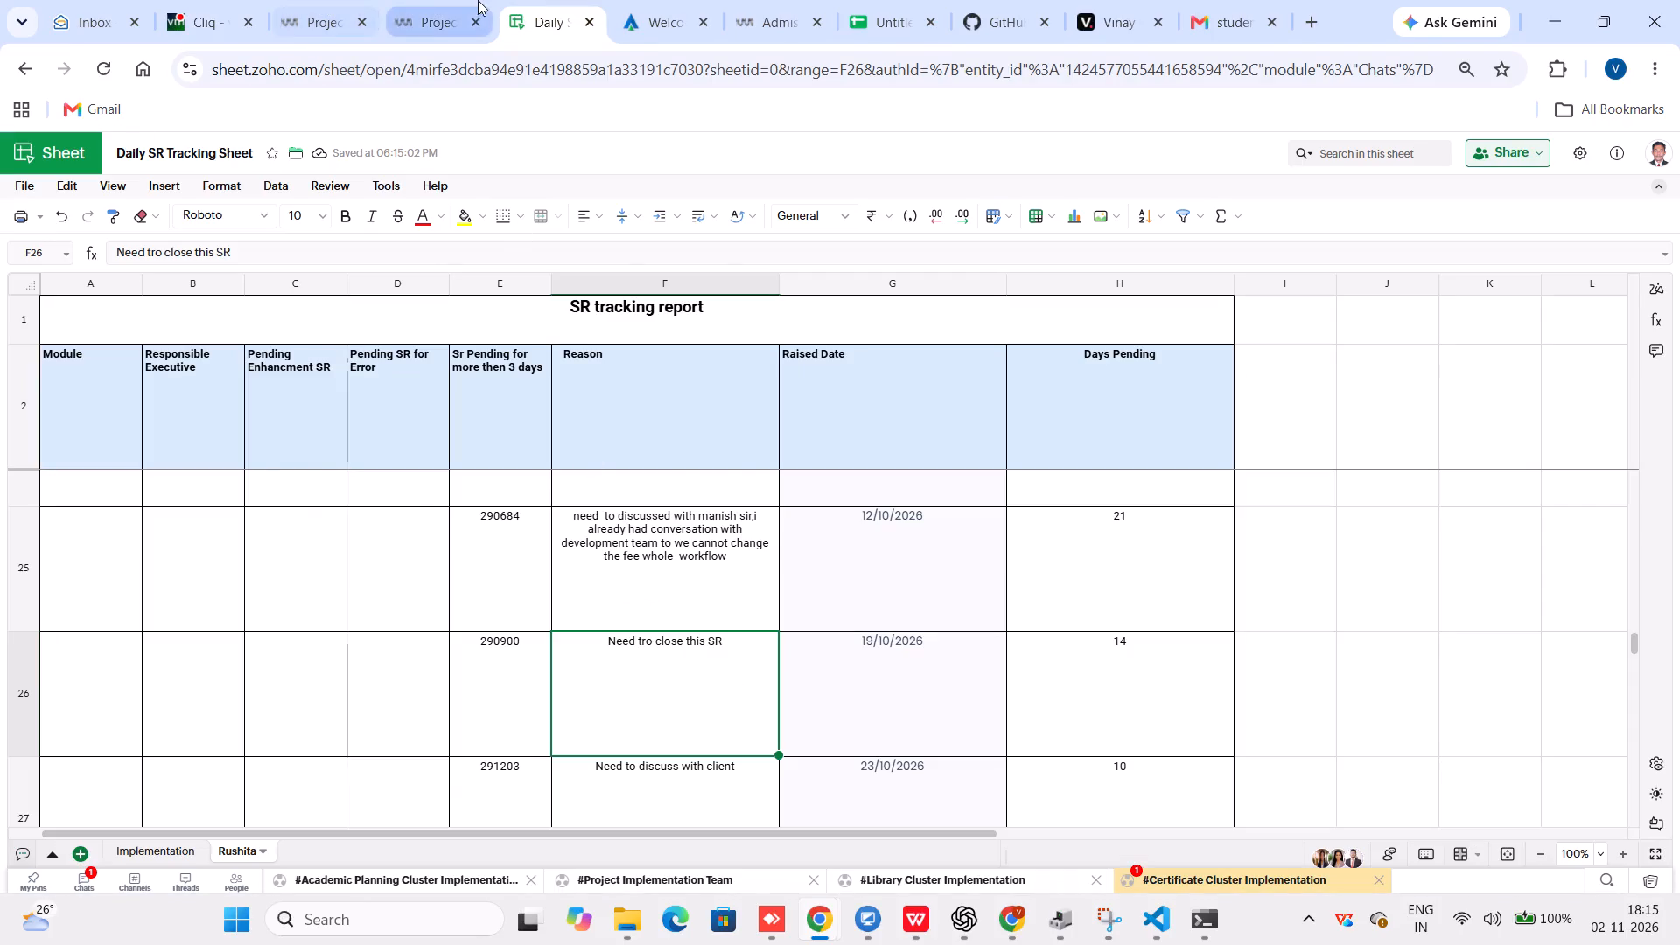
left_click(429, 0)
left_click(300, 0)
left_click(522, 0)
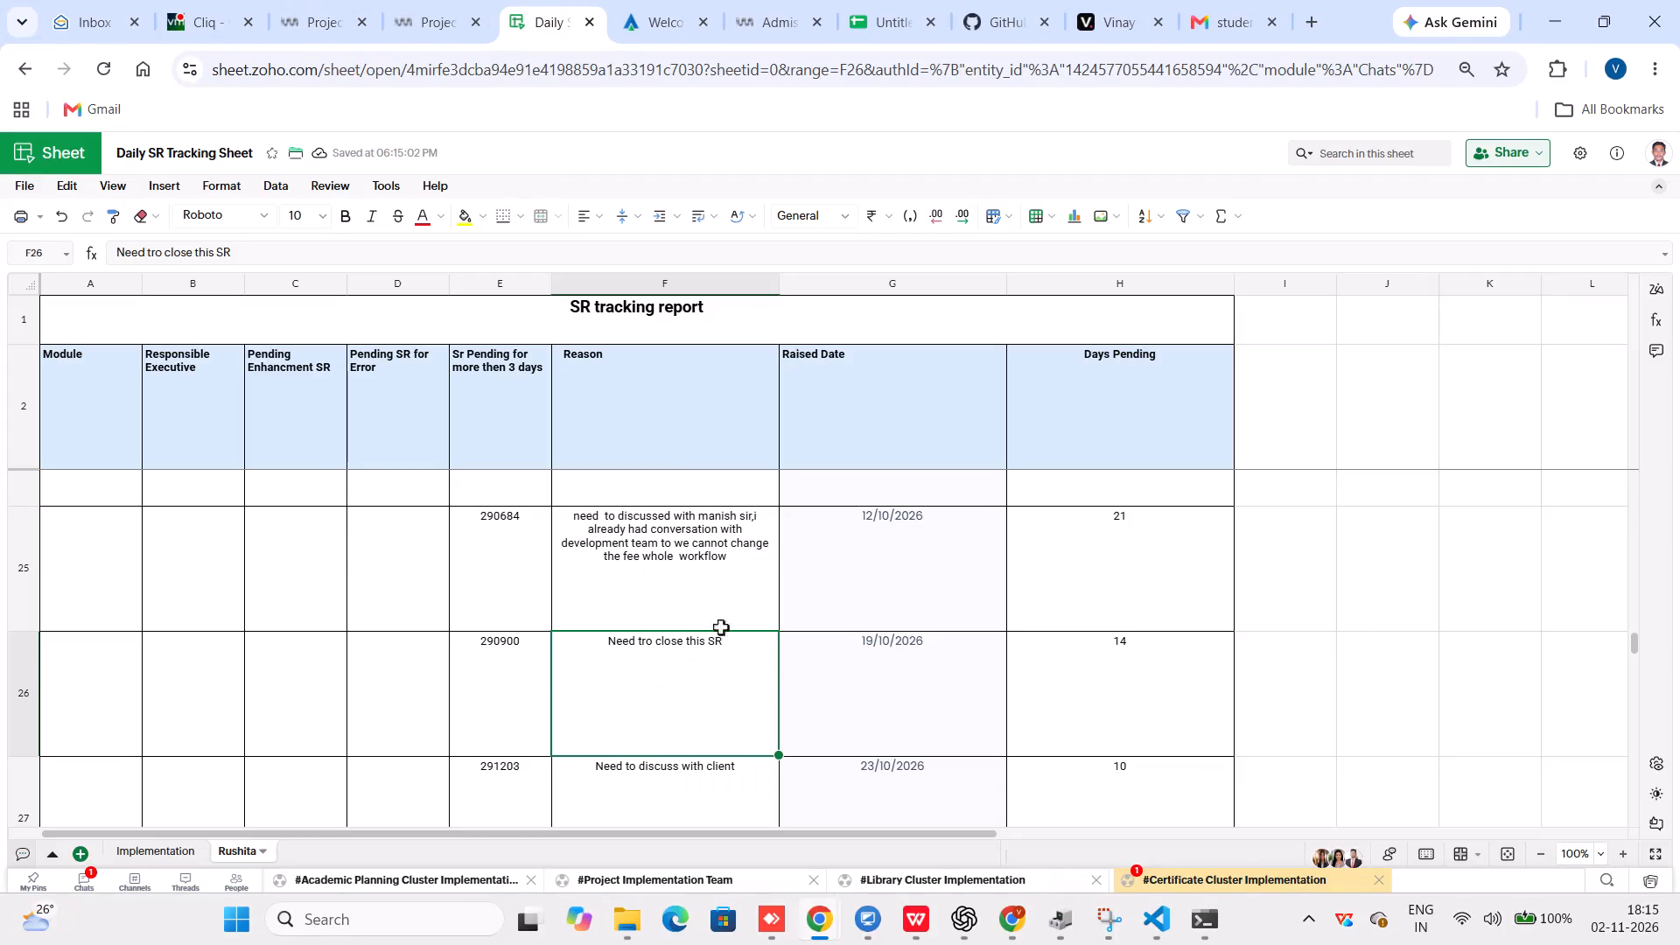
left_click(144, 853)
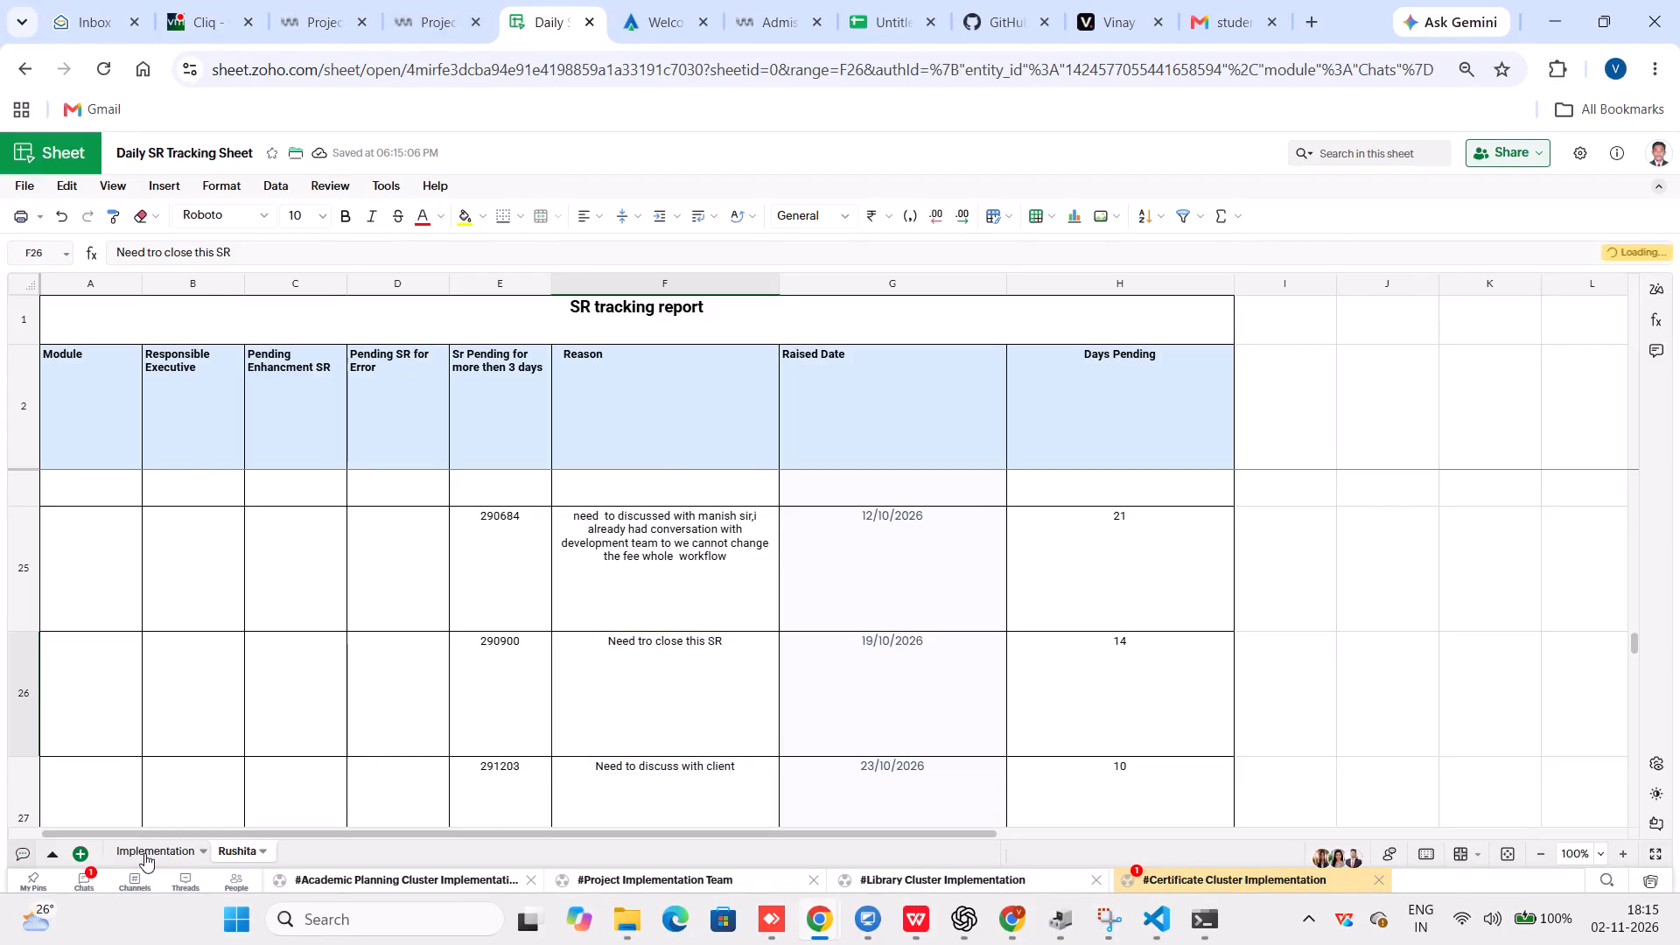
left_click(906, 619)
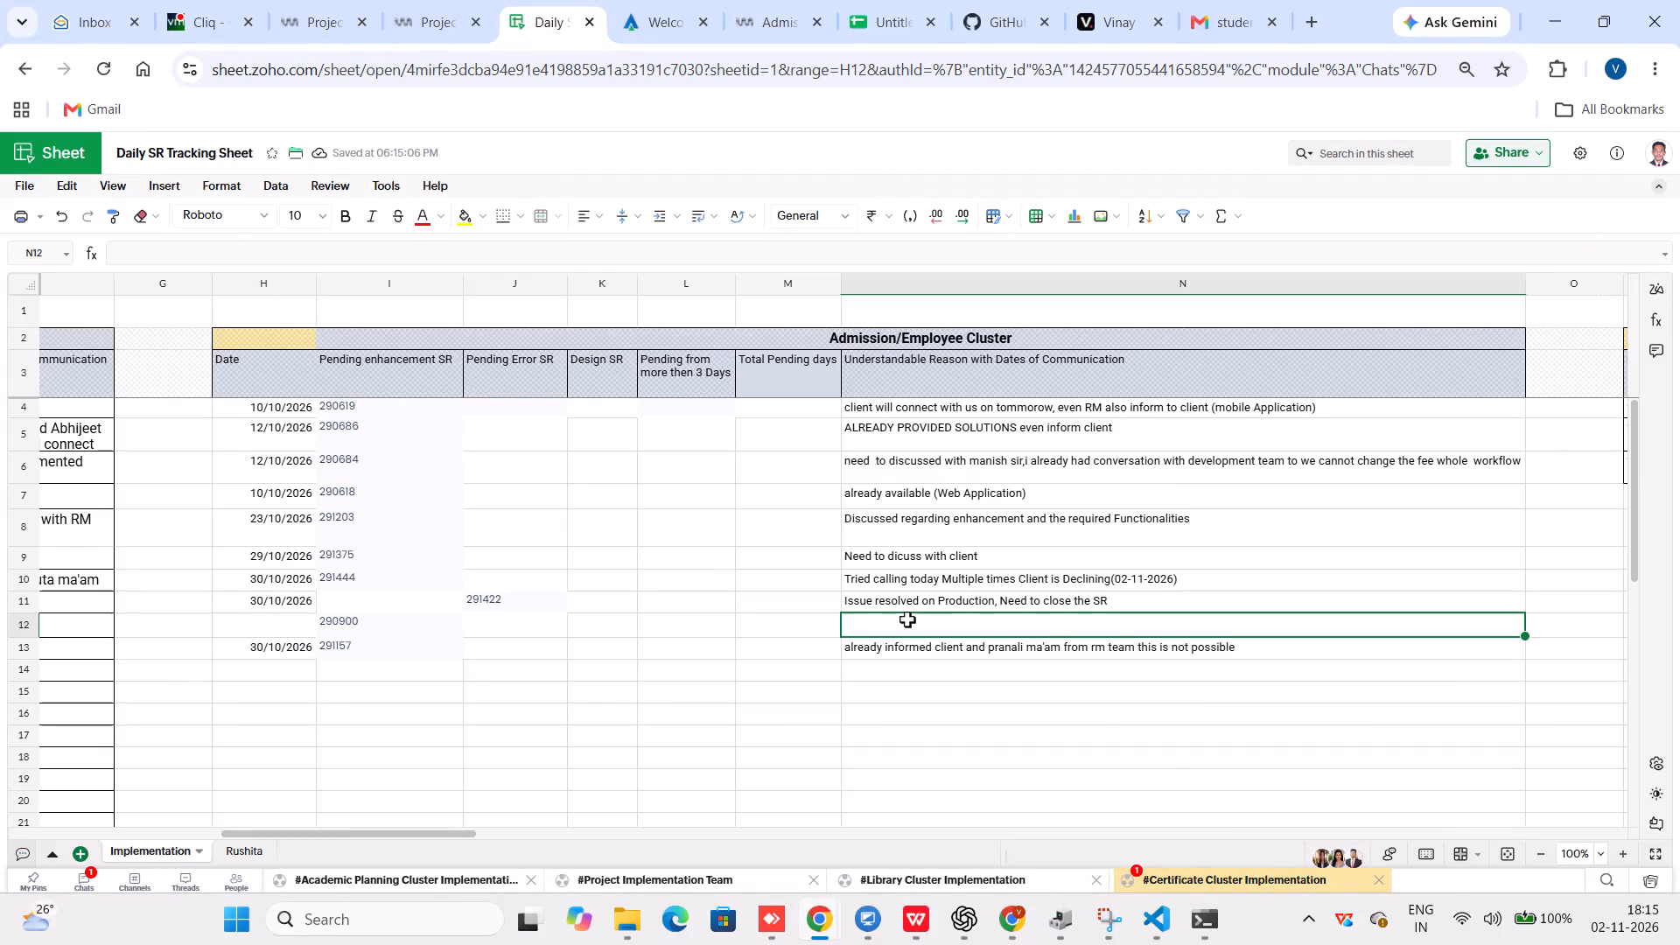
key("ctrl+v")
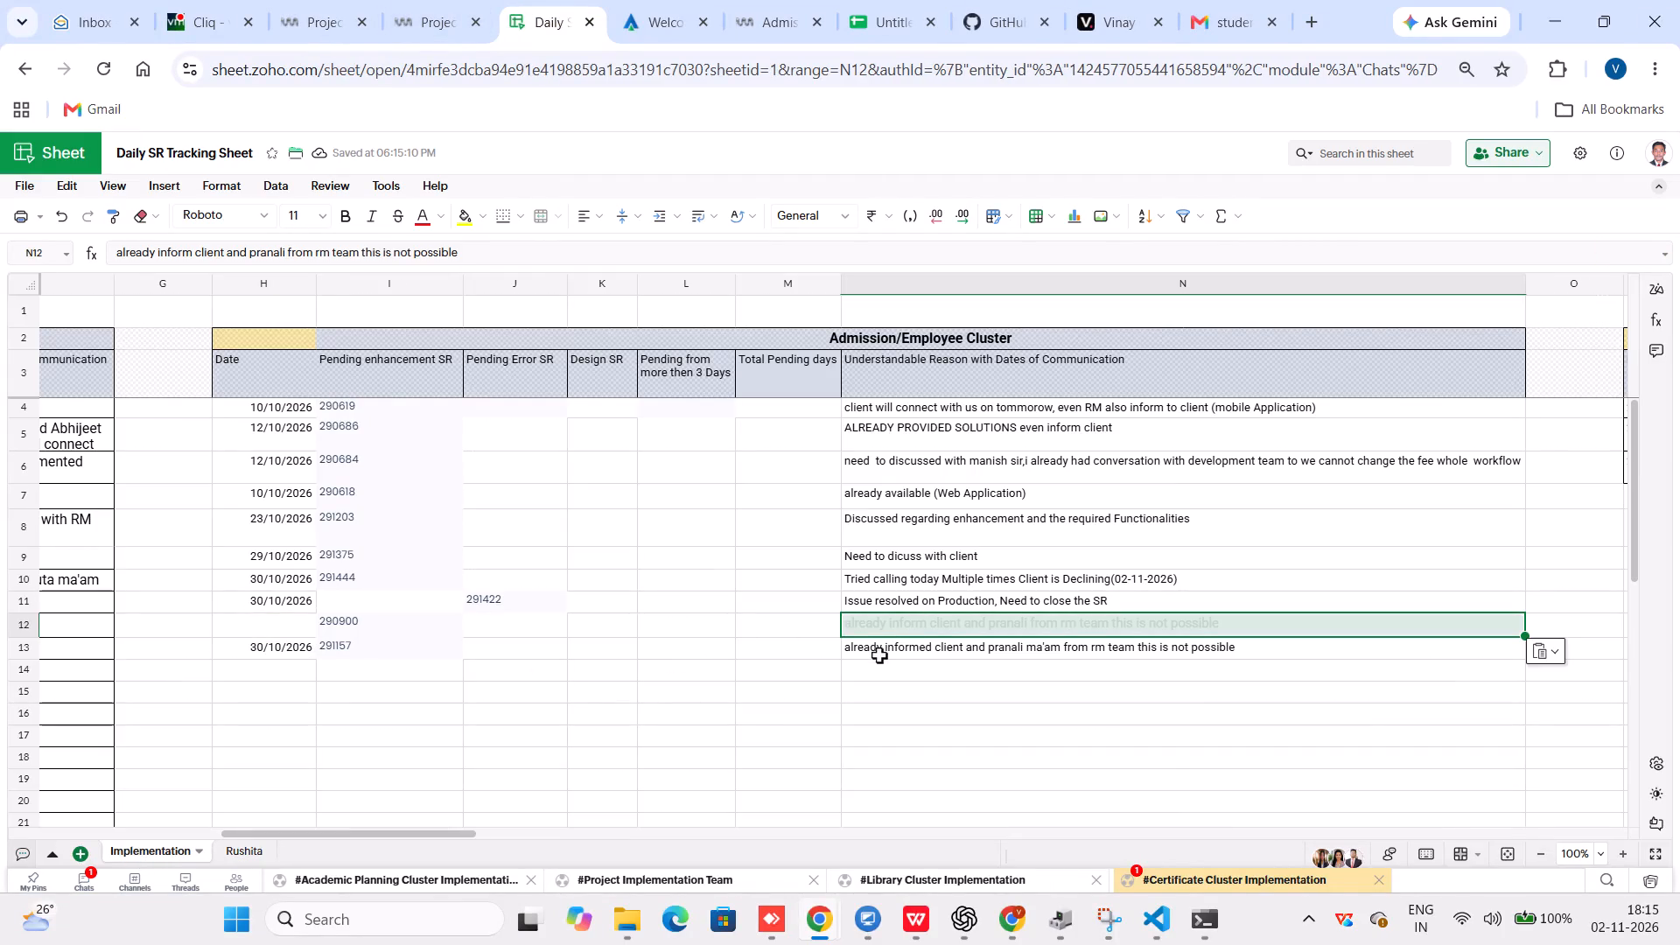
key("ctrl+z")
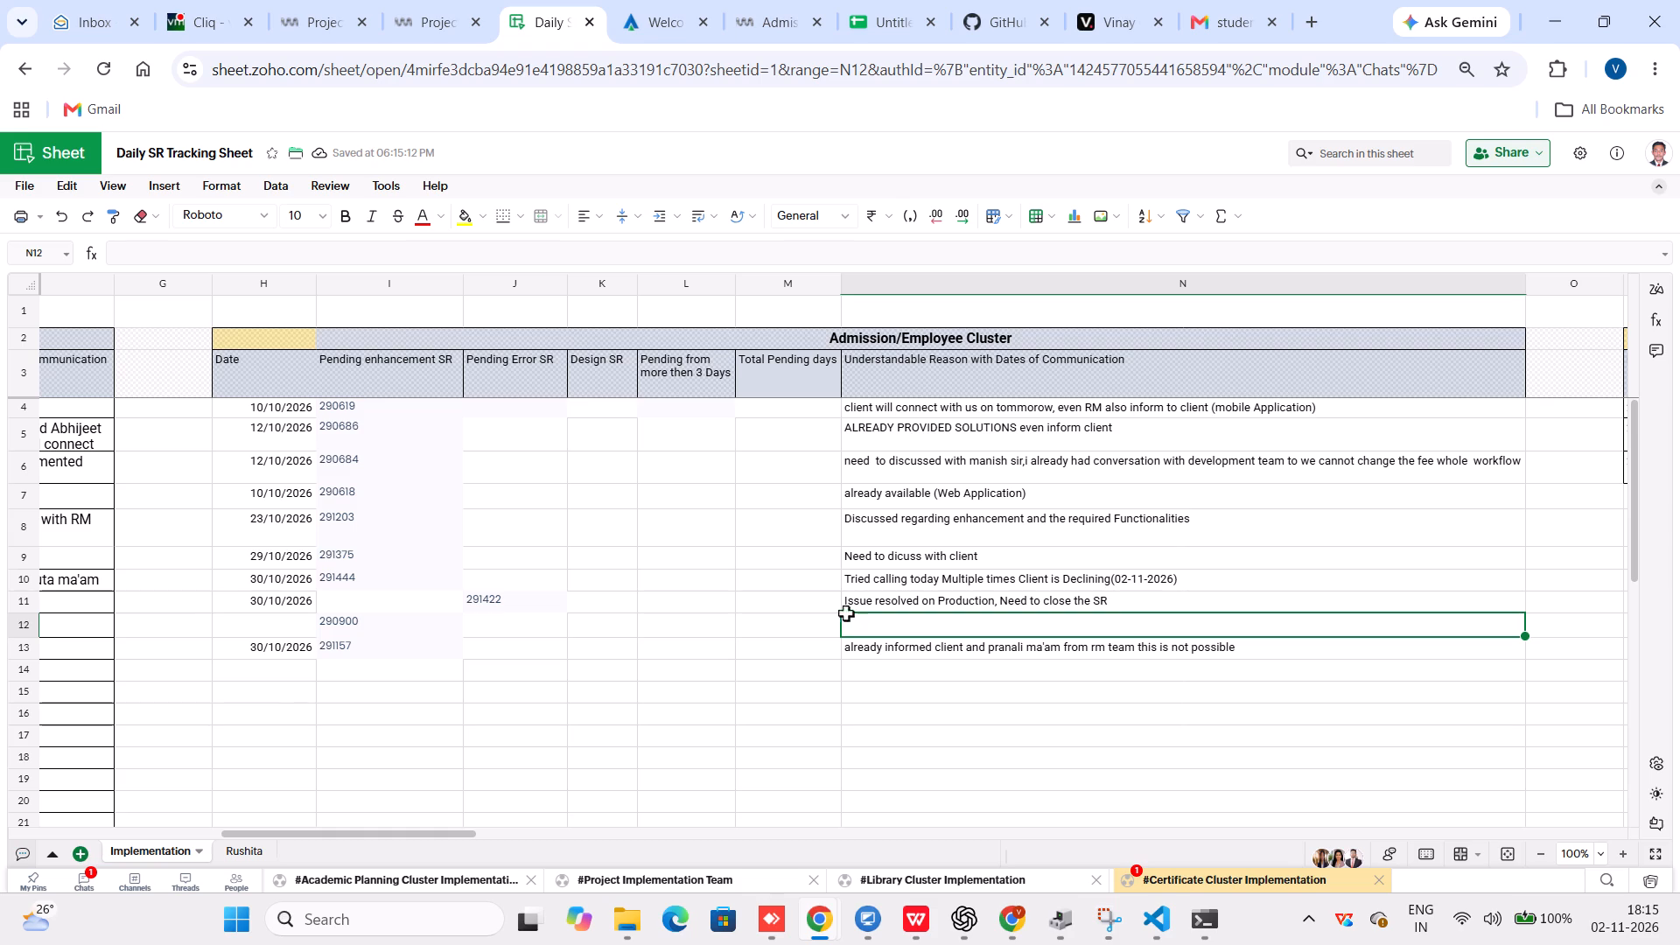
left_click(237, 860)
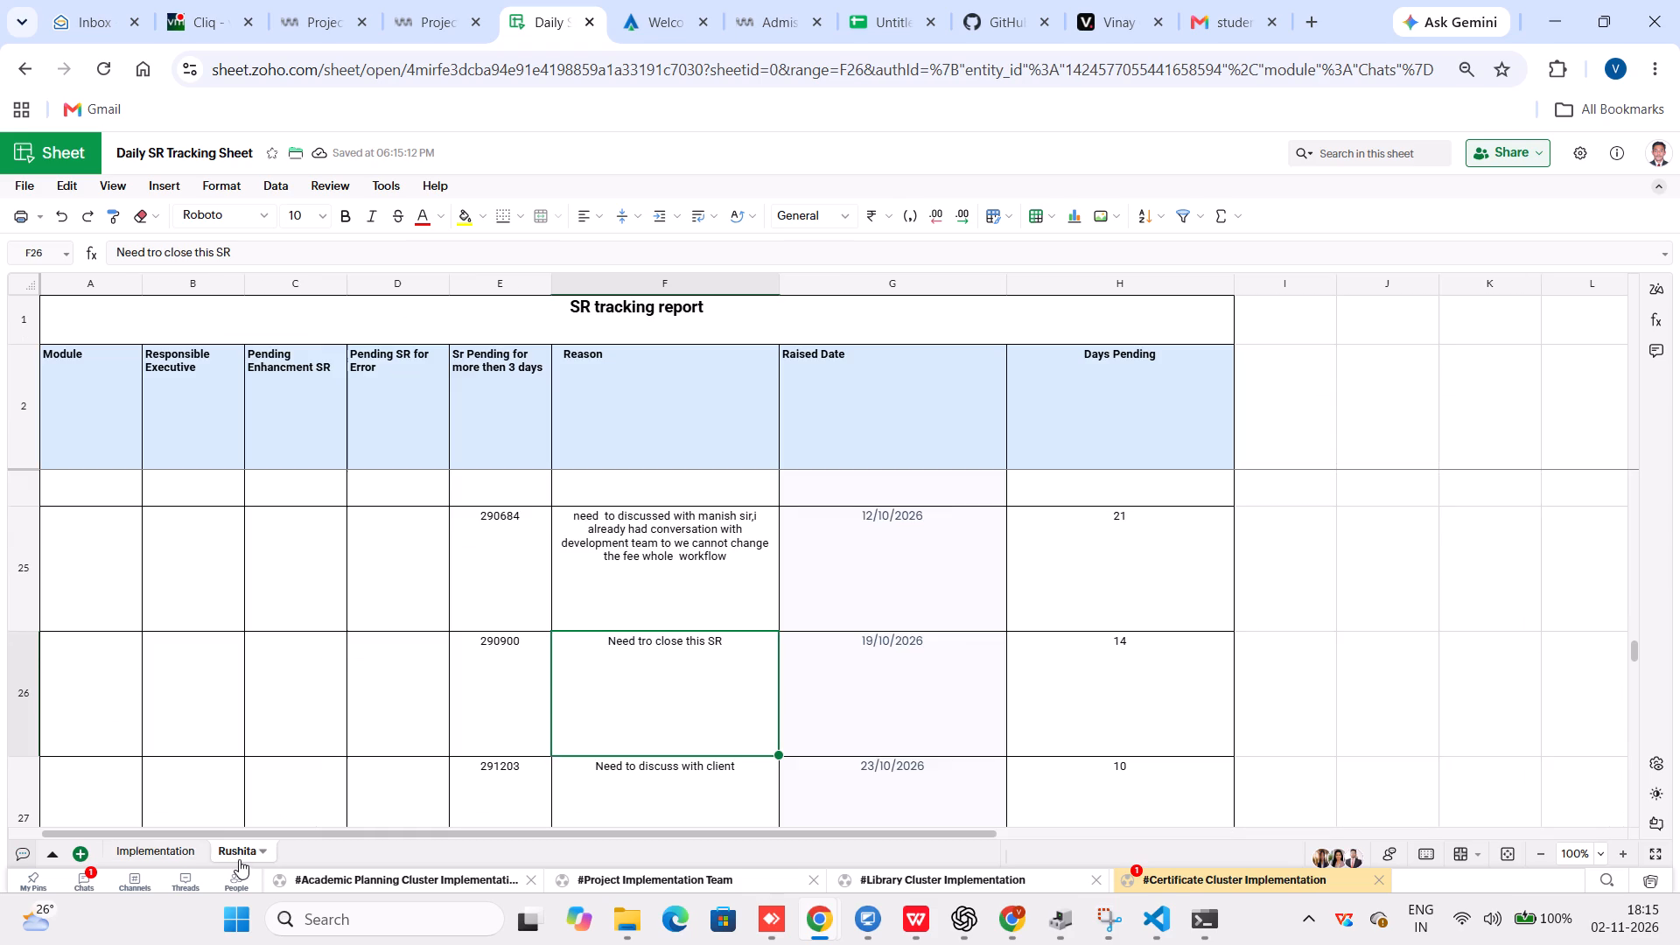
key("ctrl+c")
left_click(145, 847)
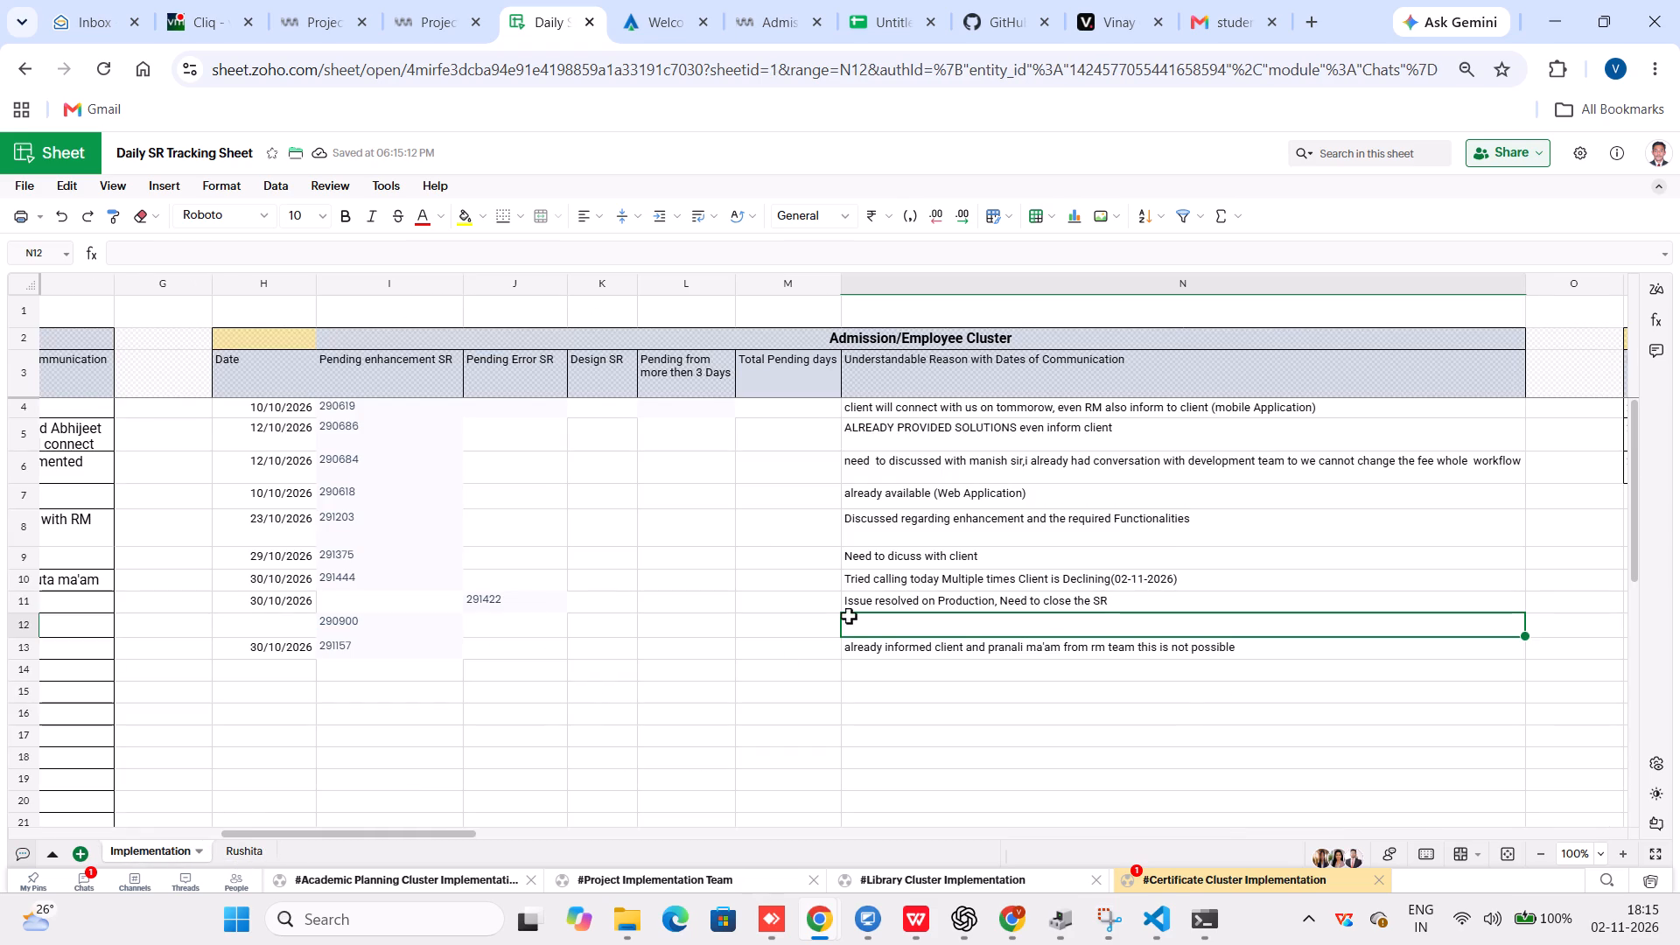
key("ctrl+v")
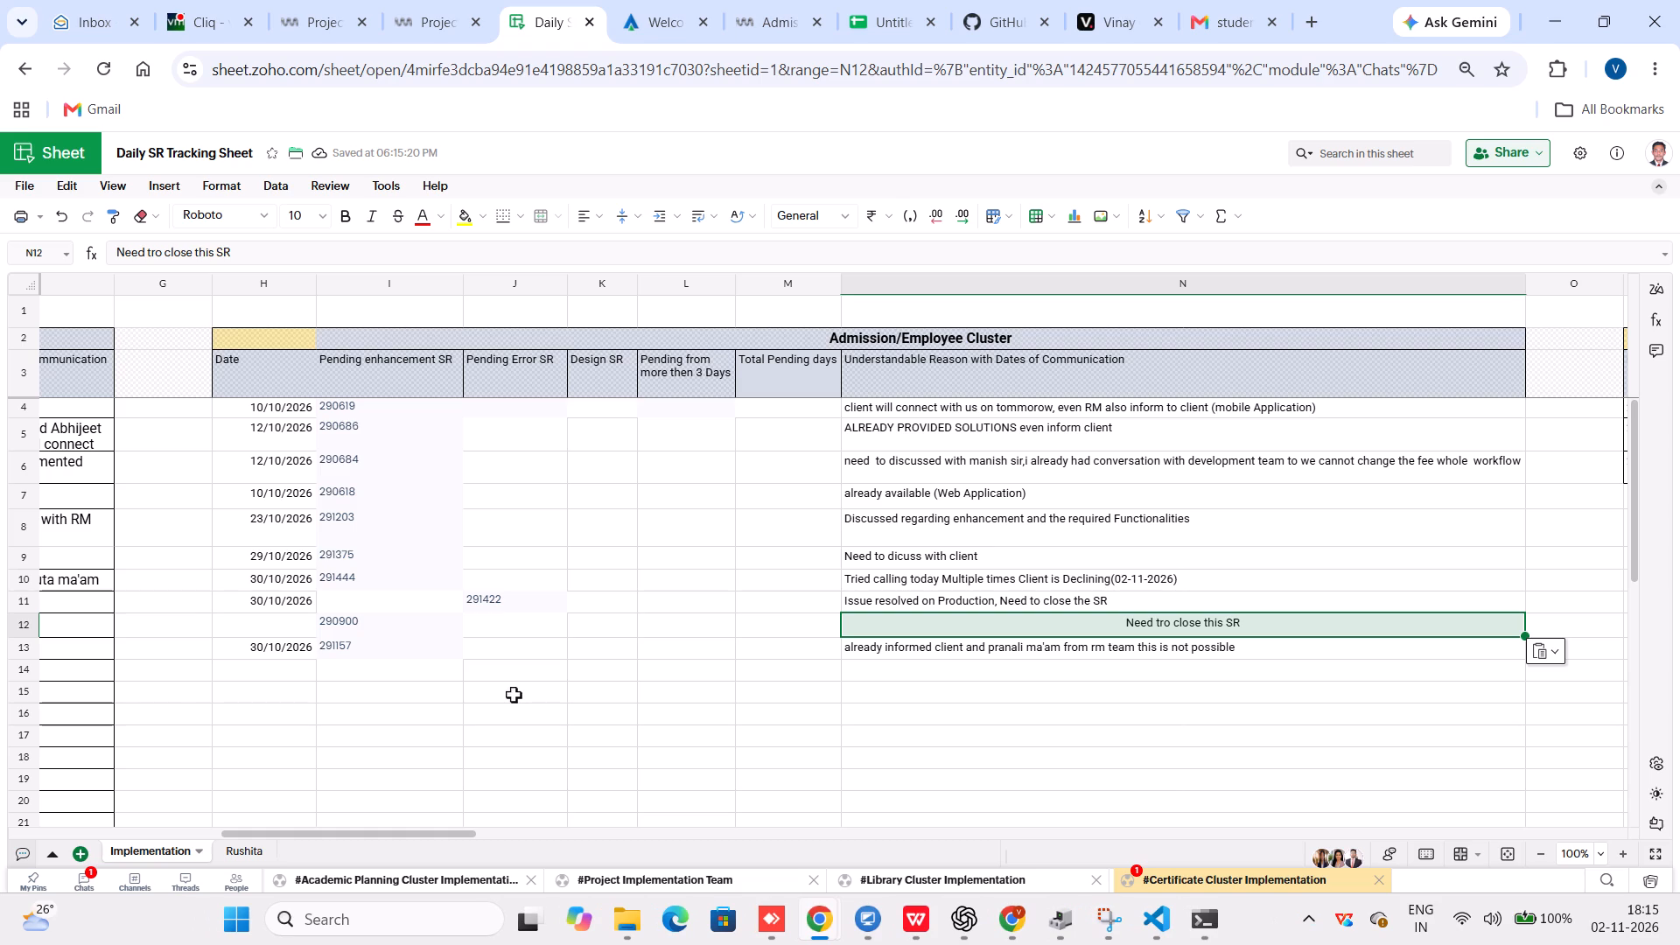
Enter 19/10/2026 as the date for SR 290900 in H12.
left_click(273, 625)
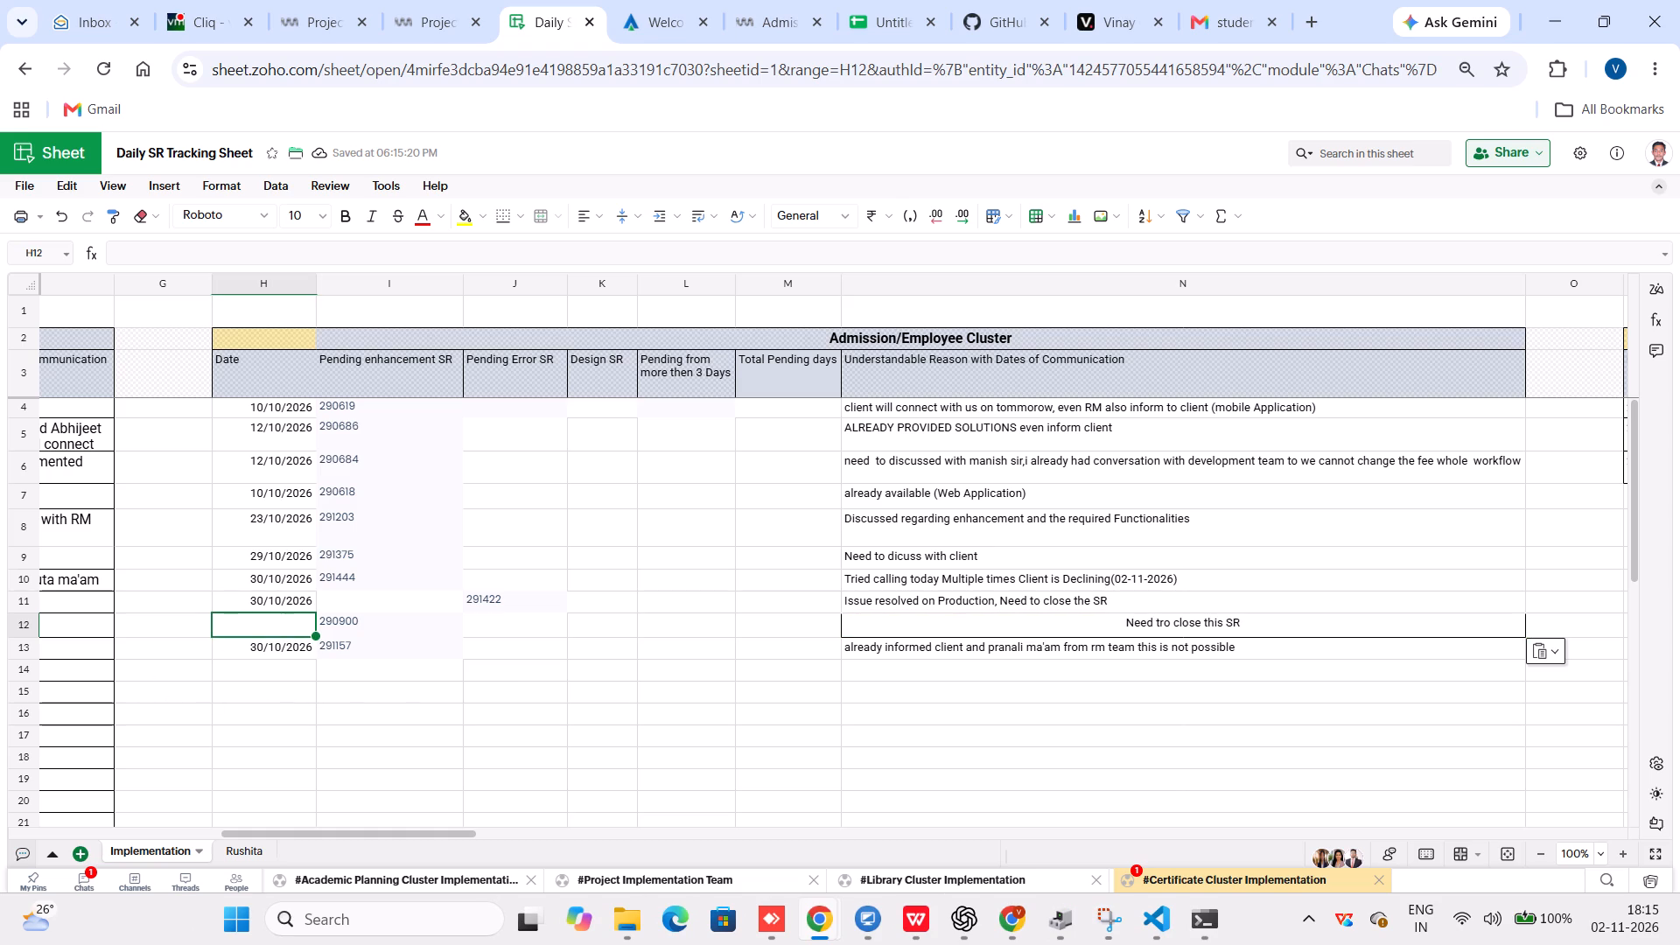
type("19")
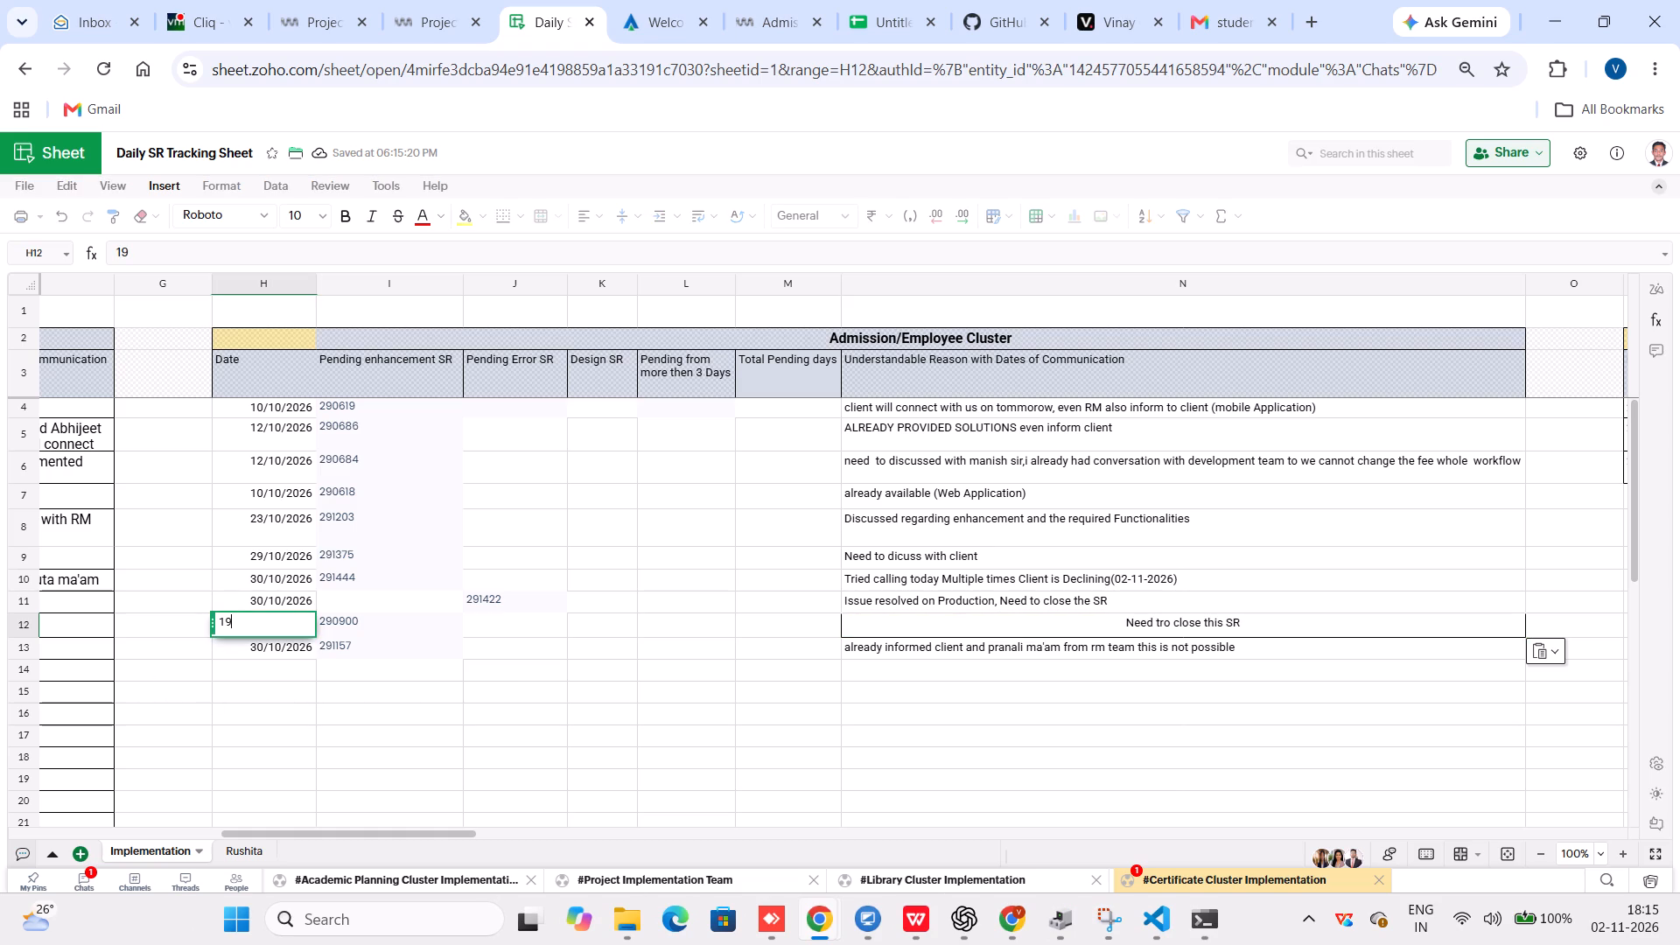
type("/10/2026")
key("Return")
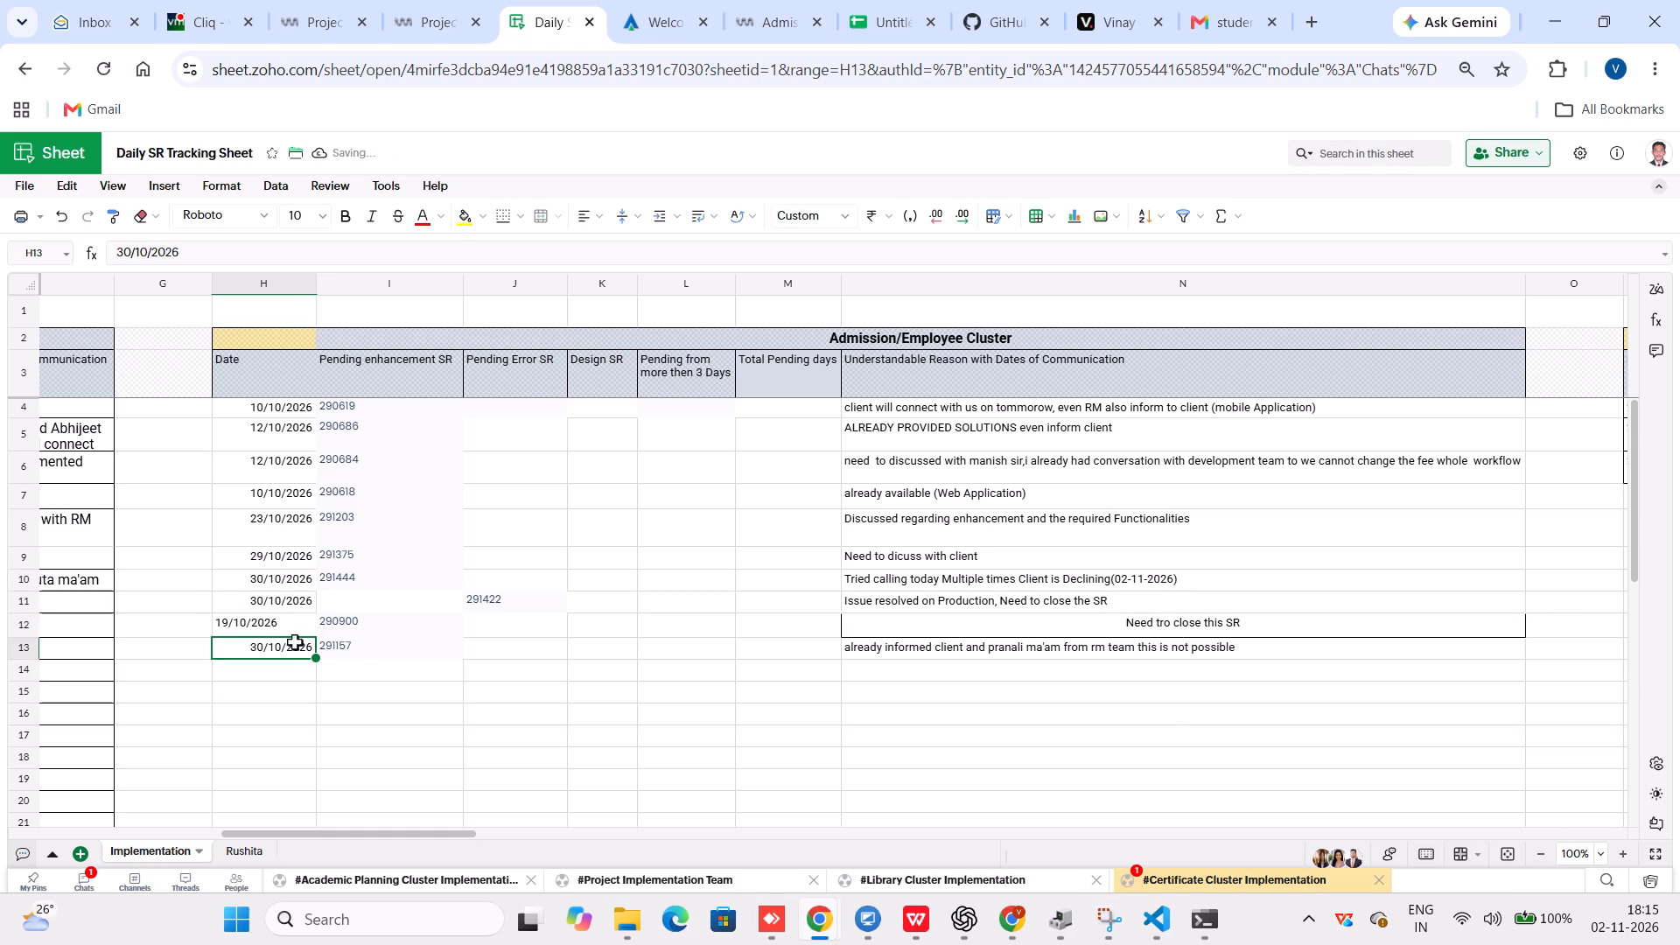
Copy the formatting of row 13's date and reason cells onto H12 and N12 so that both rows match.
left_click(362, 671)
left_click(263, 645)
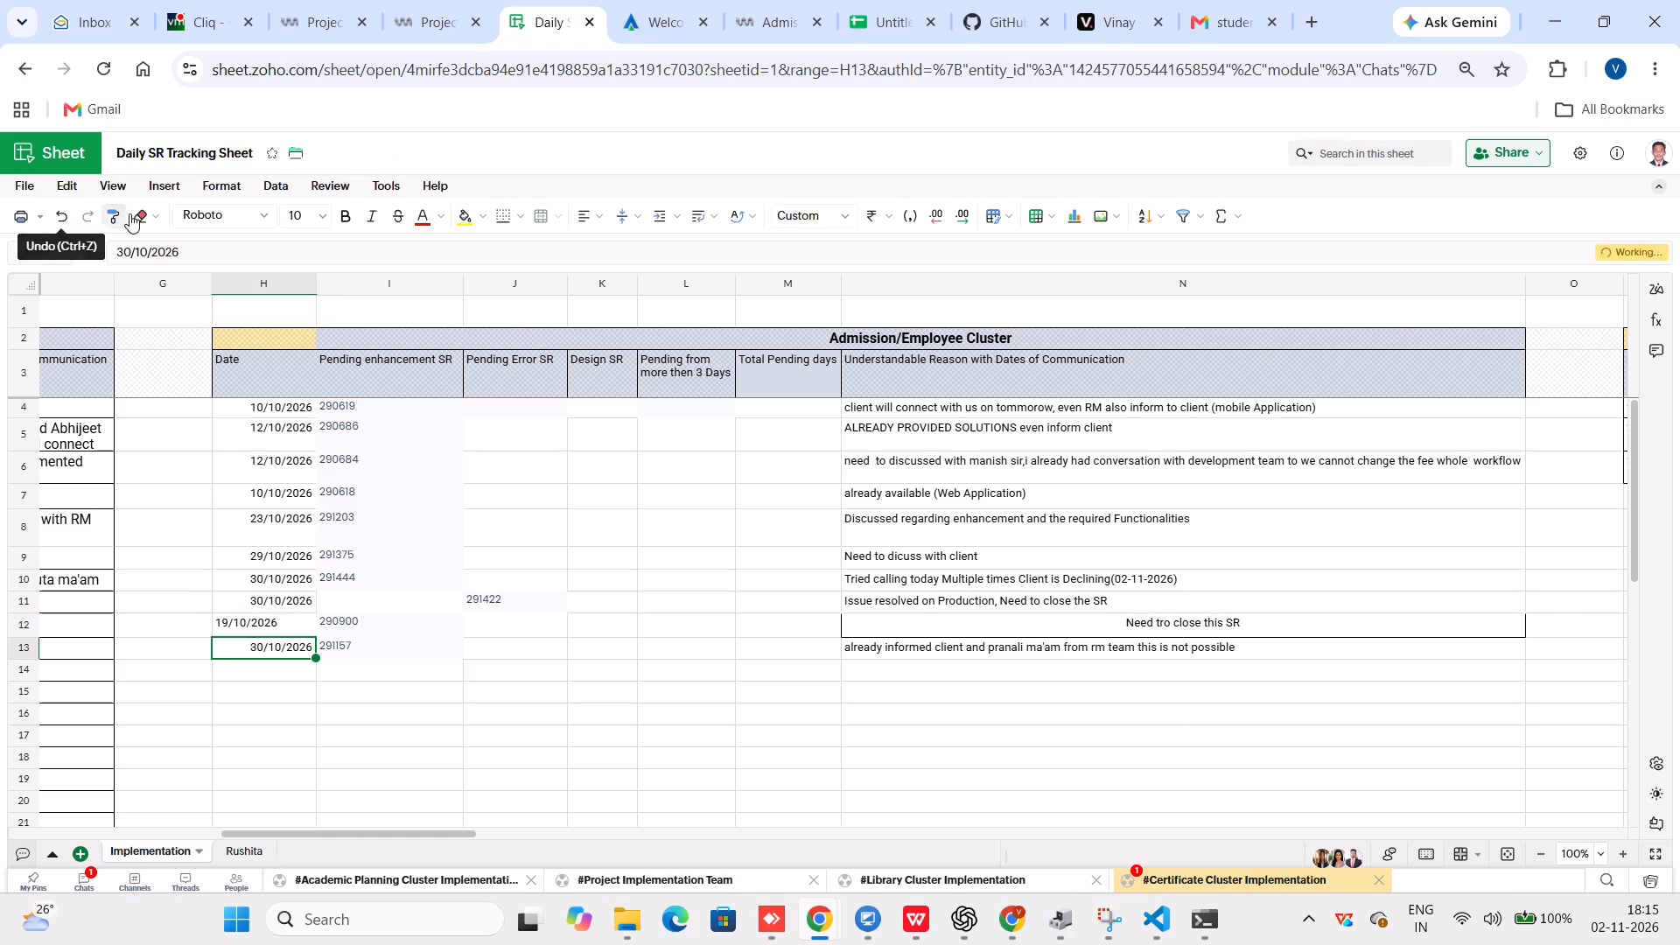
left_click(111, 217)
left_click(262, 623)
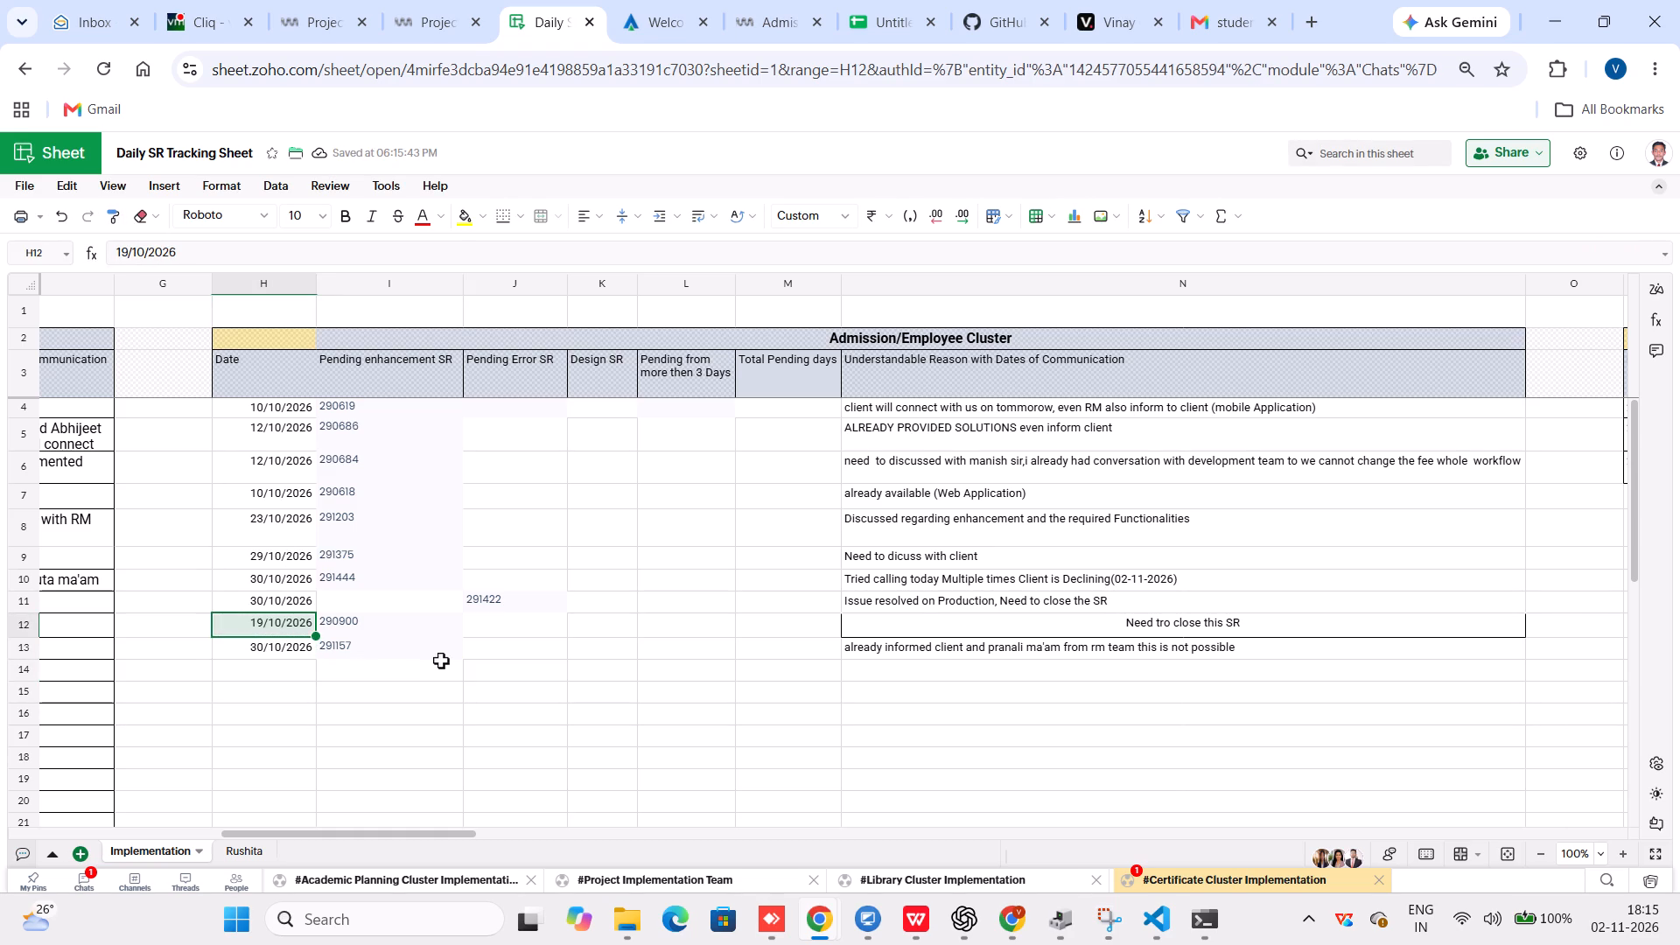
left_click(440, 660)
left_click(1093, 631)
left_click(1077, 659)
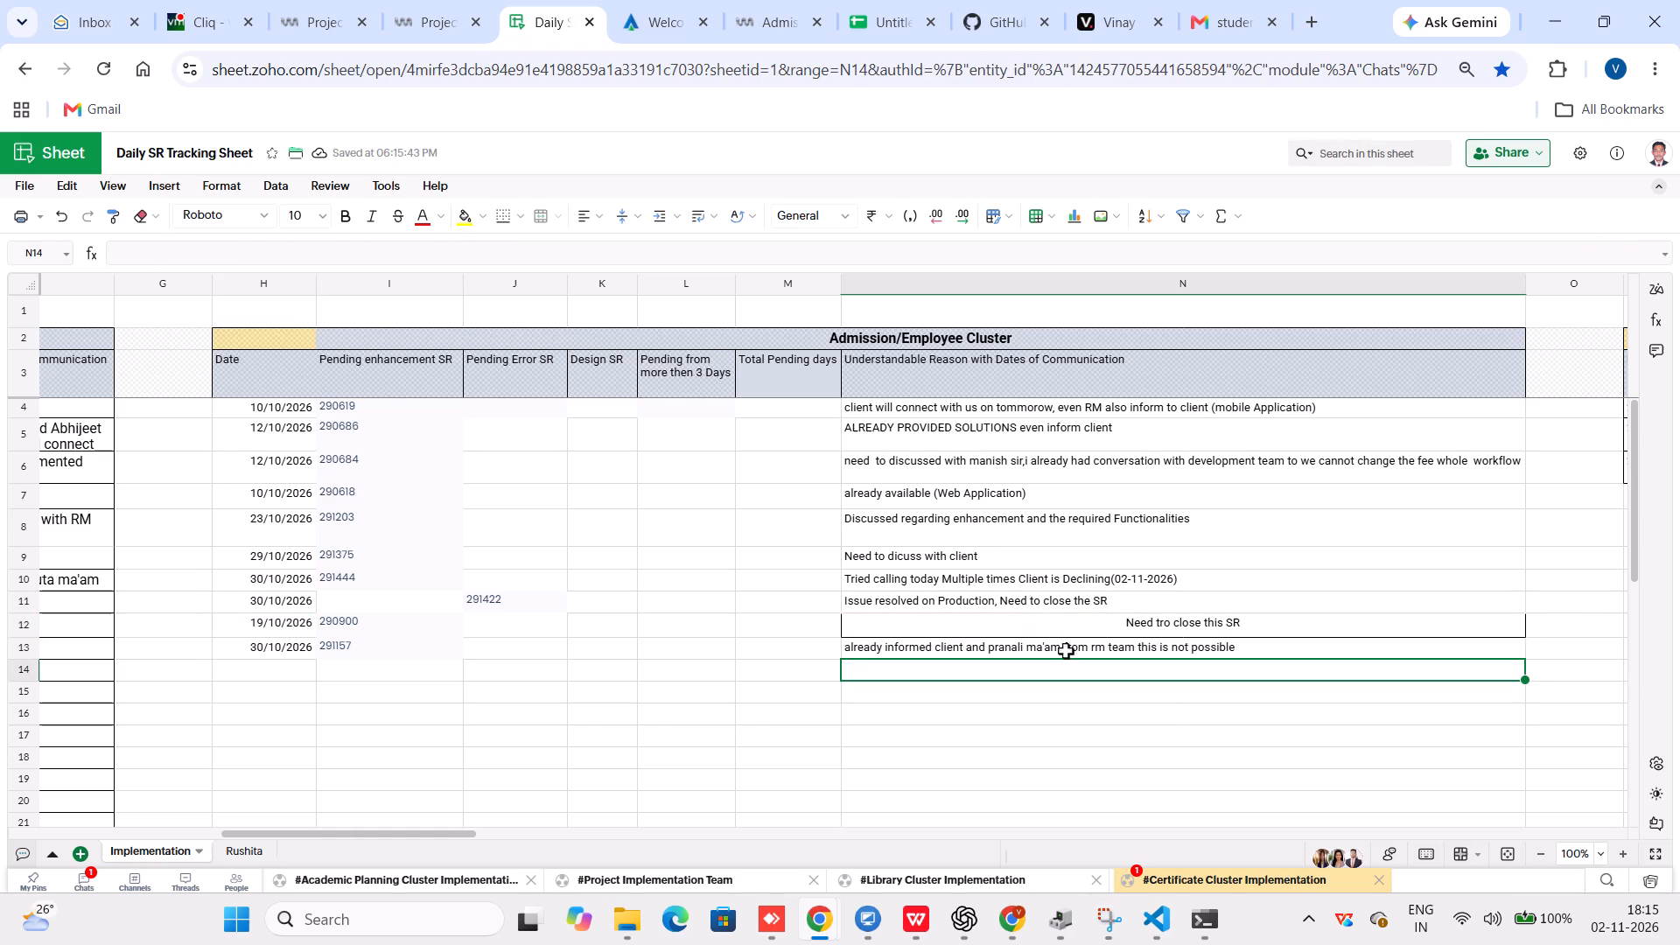
left_click(1065, 650)
left_click(108, 218)
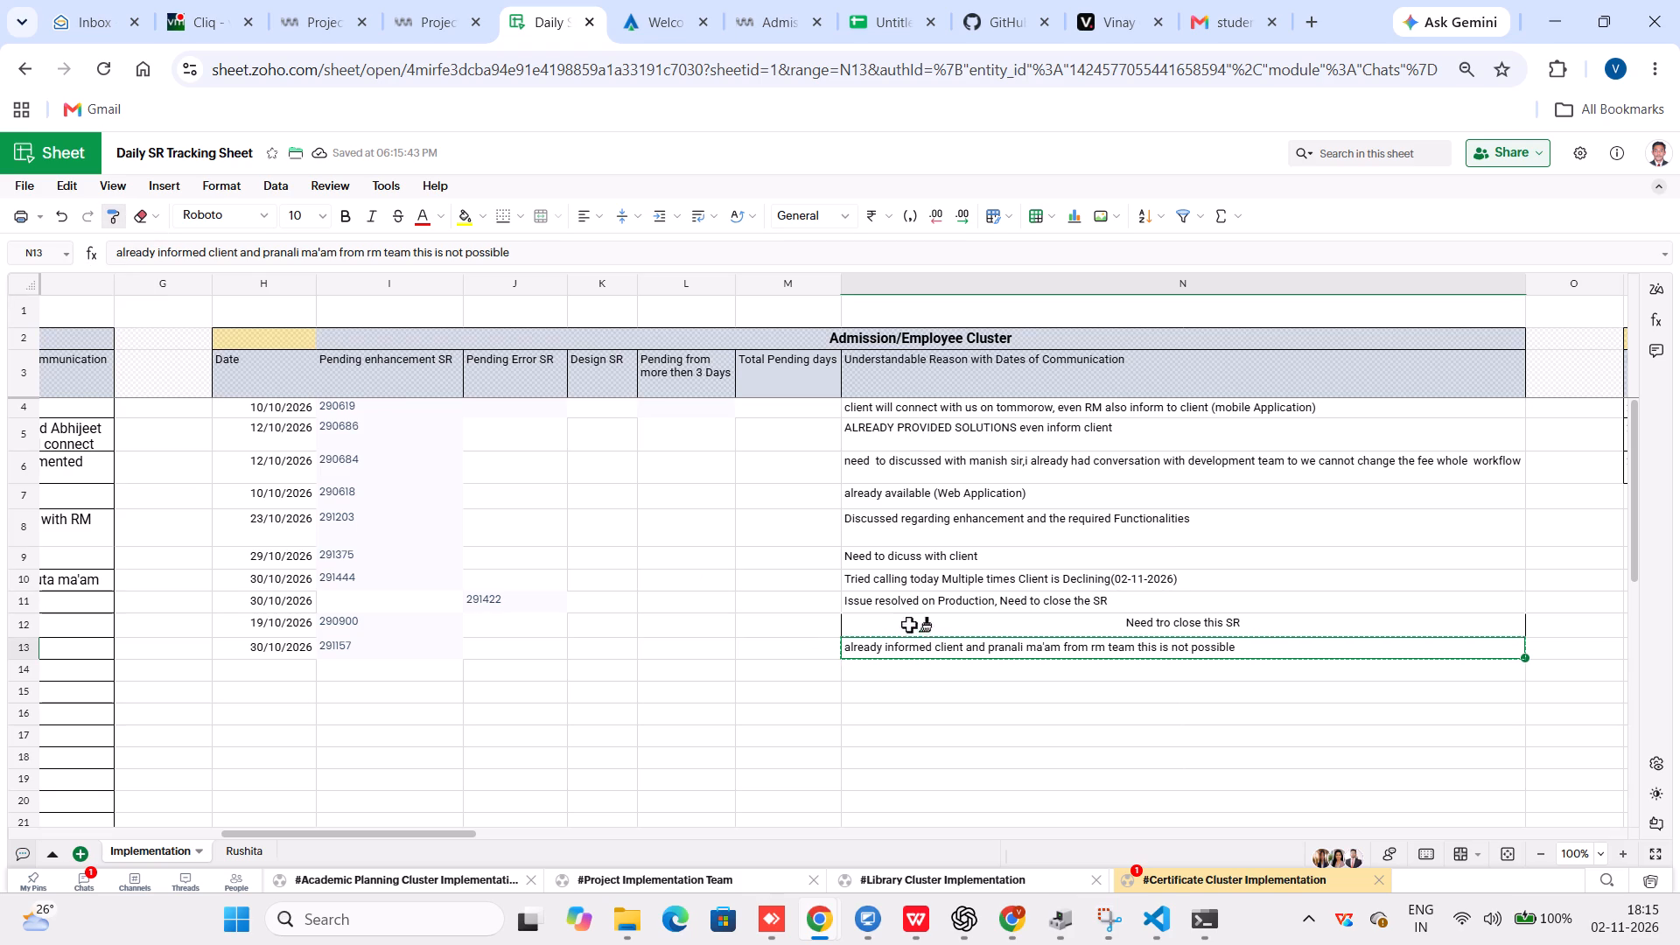
left_click(907, 623)
left_click(778, 693)
left_click(617, 668)
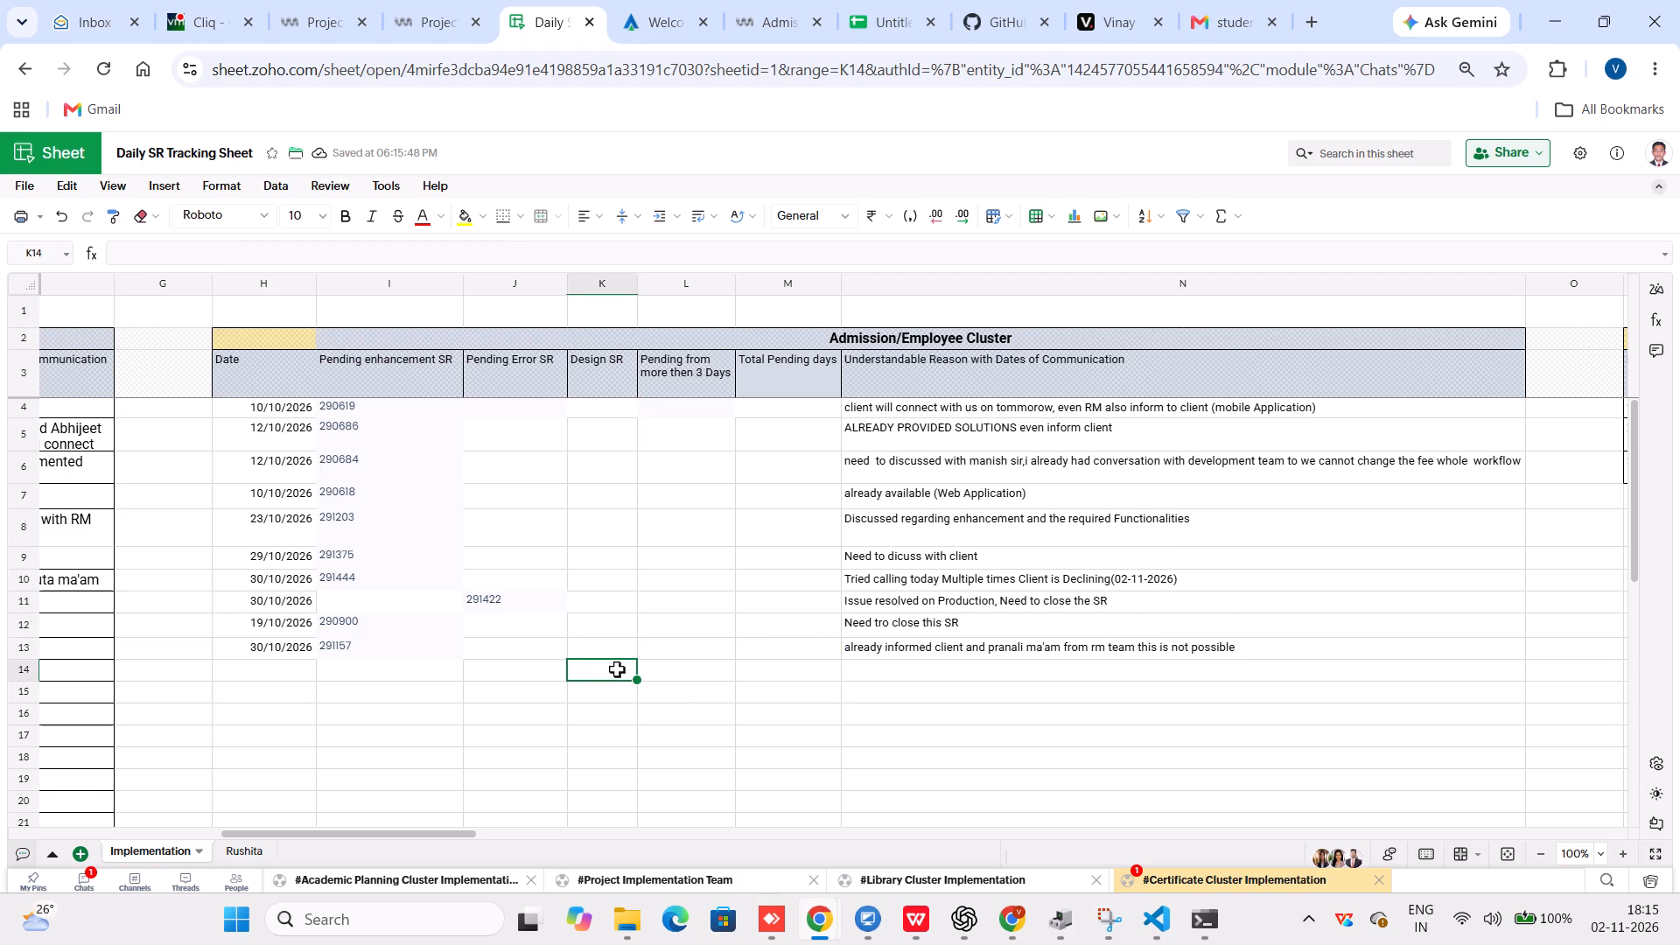
Look up SR 291375 from row 9 in the project management portal, check its client communication, and close the request.
left_click(736, 603)
left_click(990, 553)
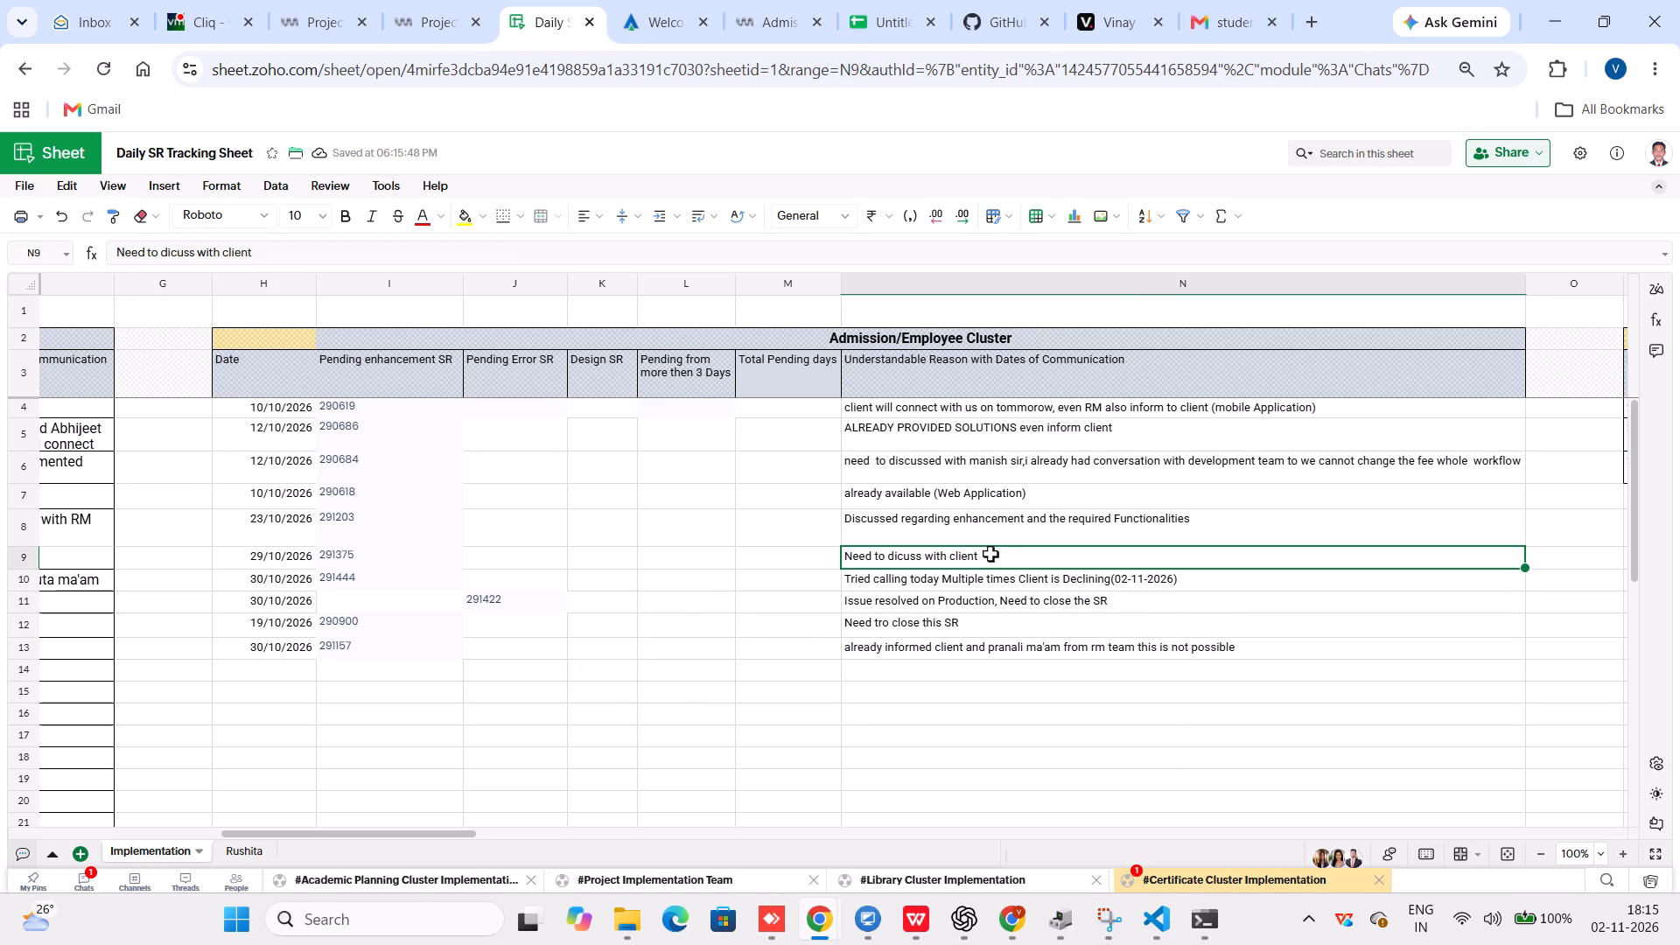
left_click(360, 556)
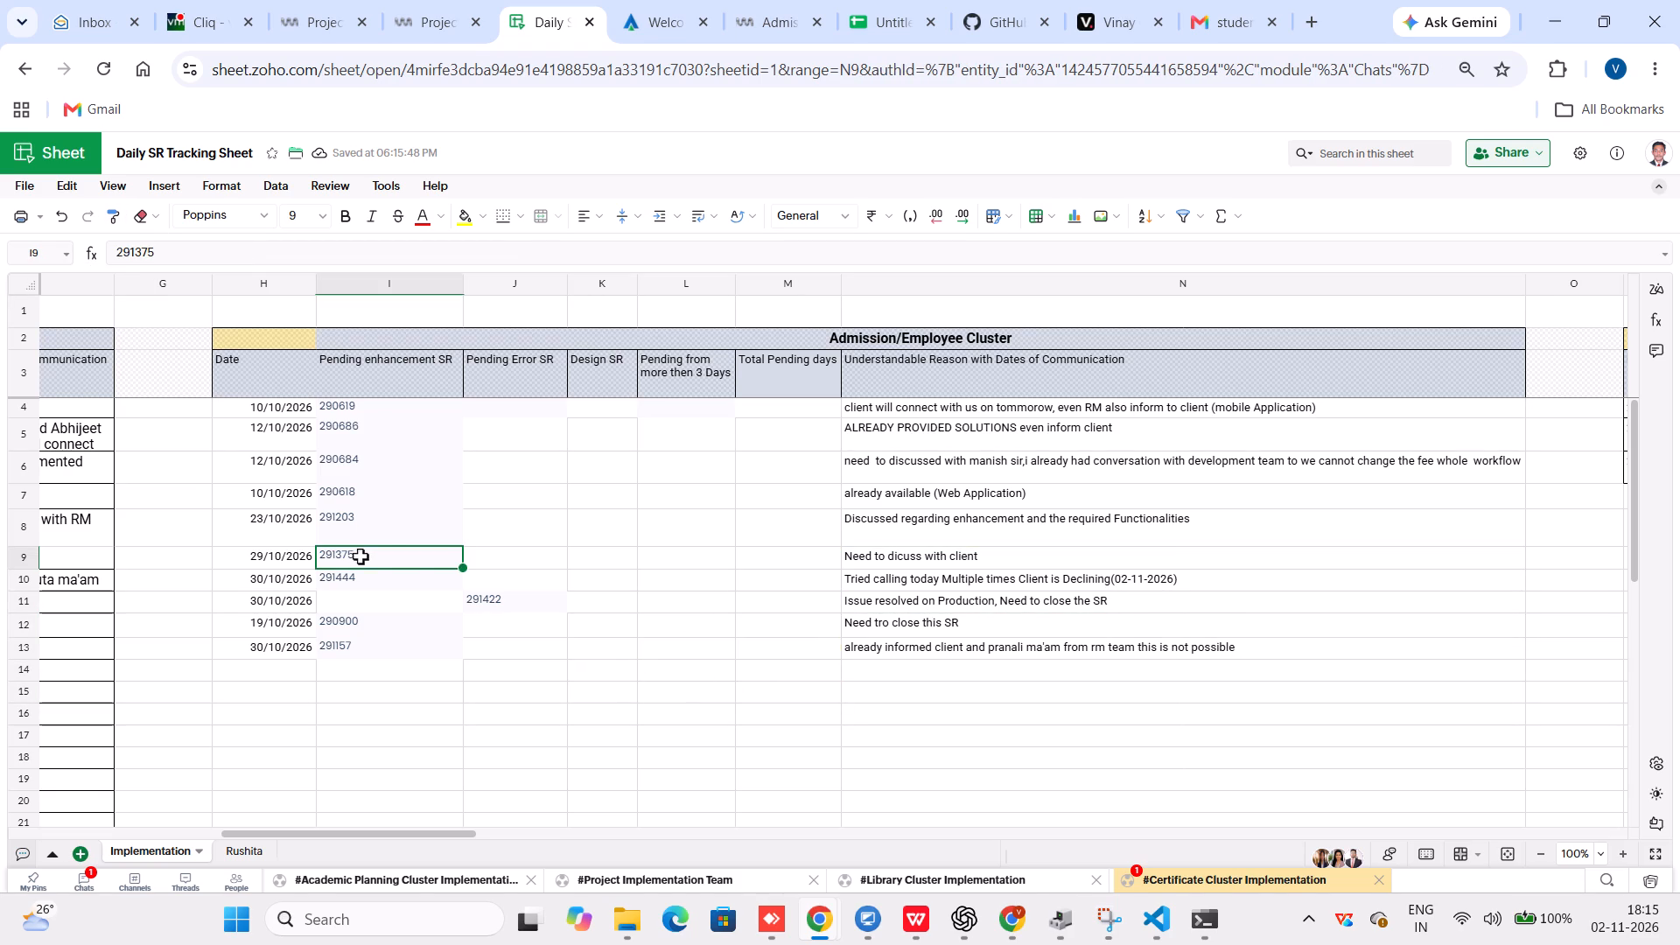
key("ctrl+c")
left_click(205, 0)
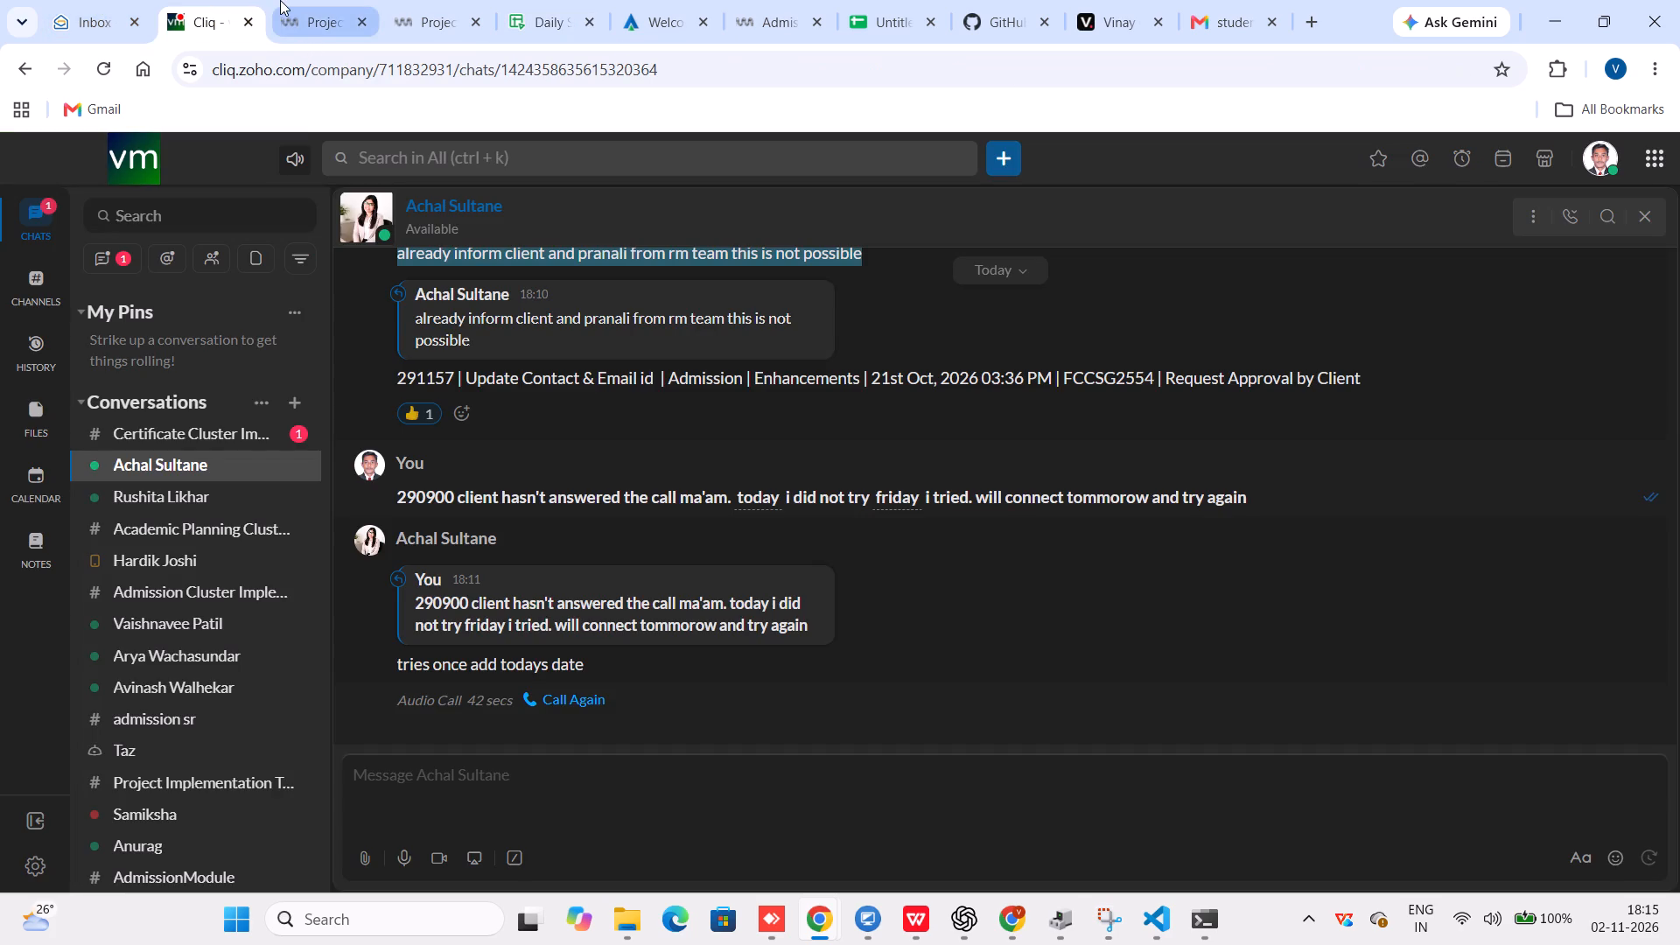
left_click(280, 0)
left_click(1664, 165)
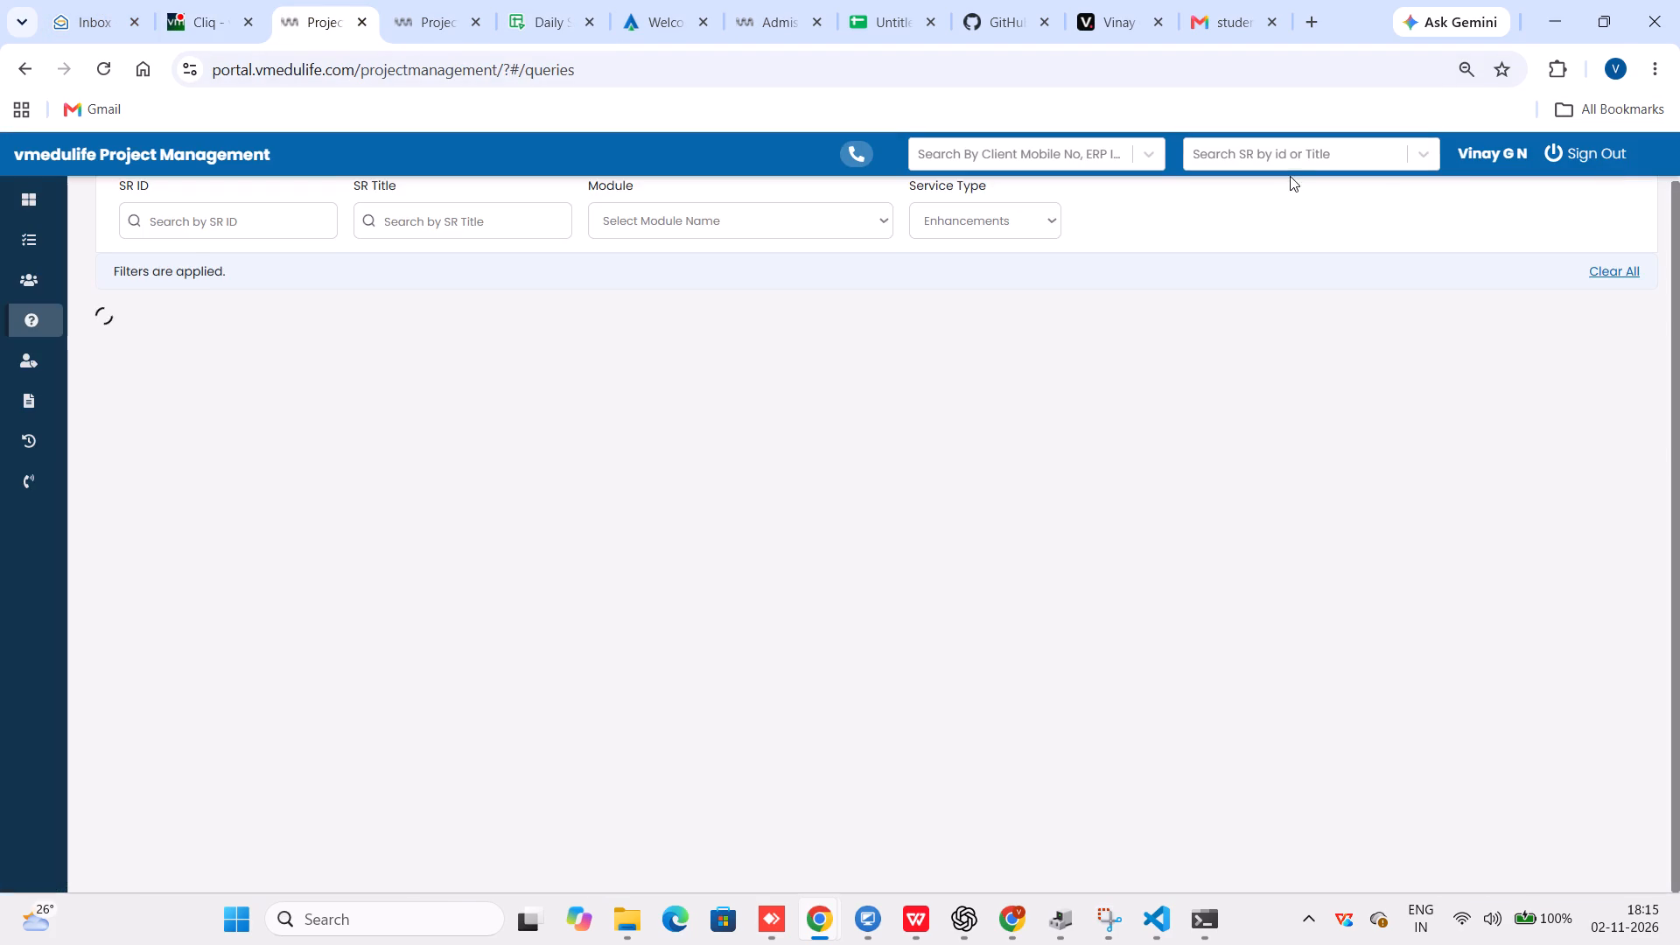
left_click(1282, 143)
key("ctrl+v")
left_click(1256, 192)
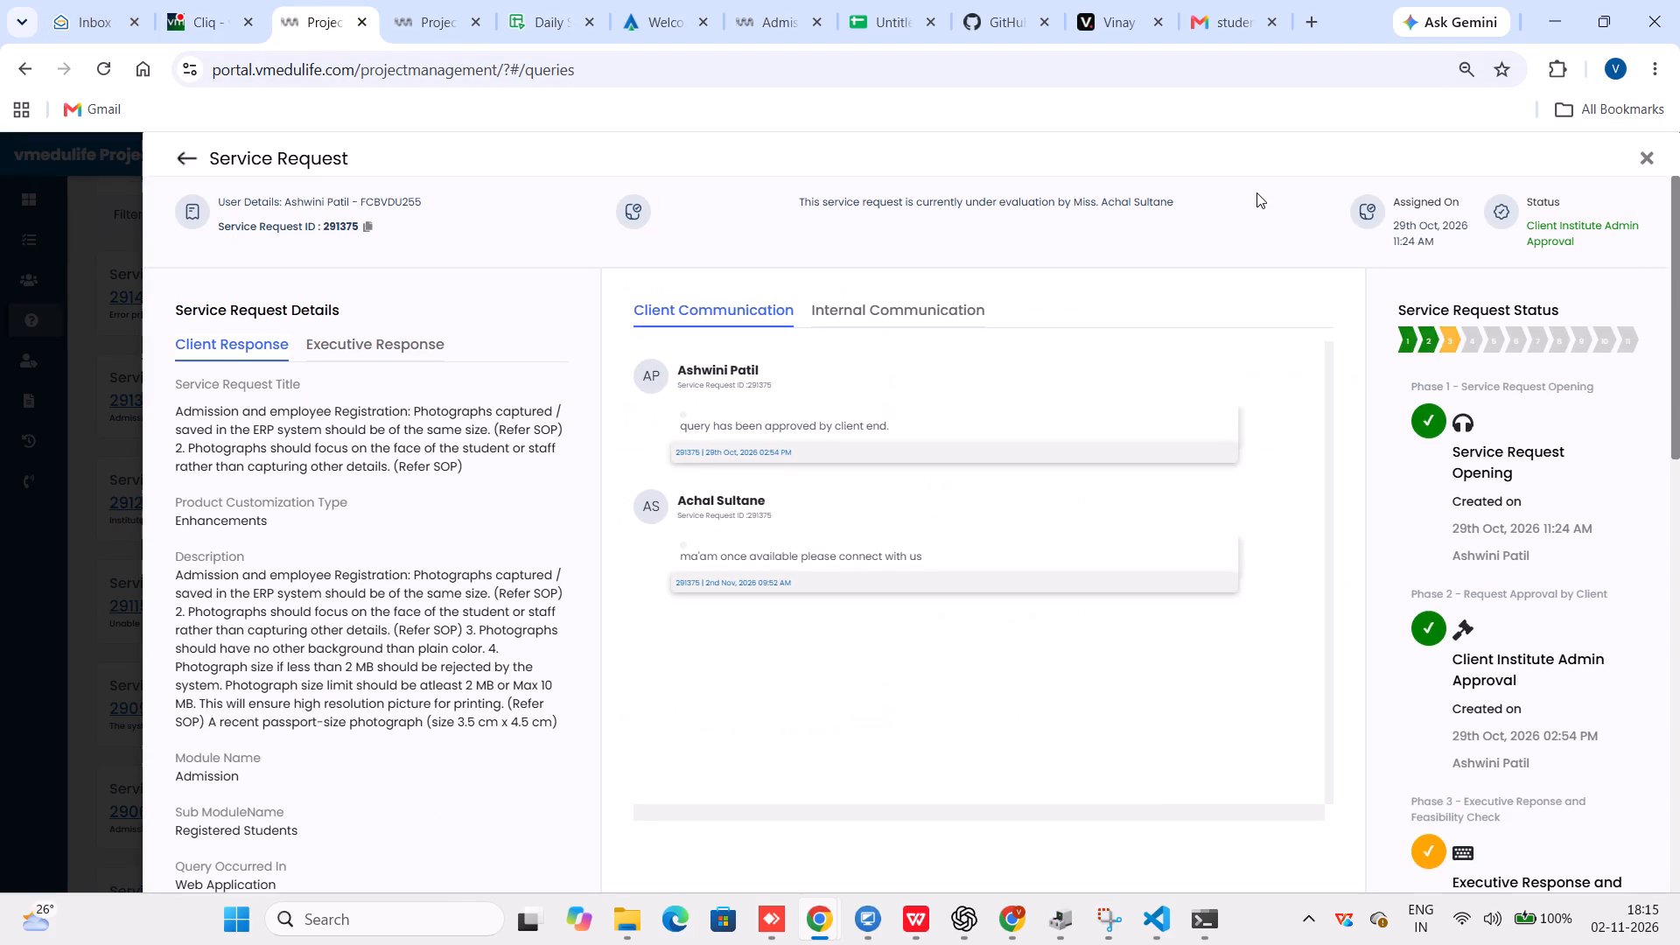
left_click(1652, 163)
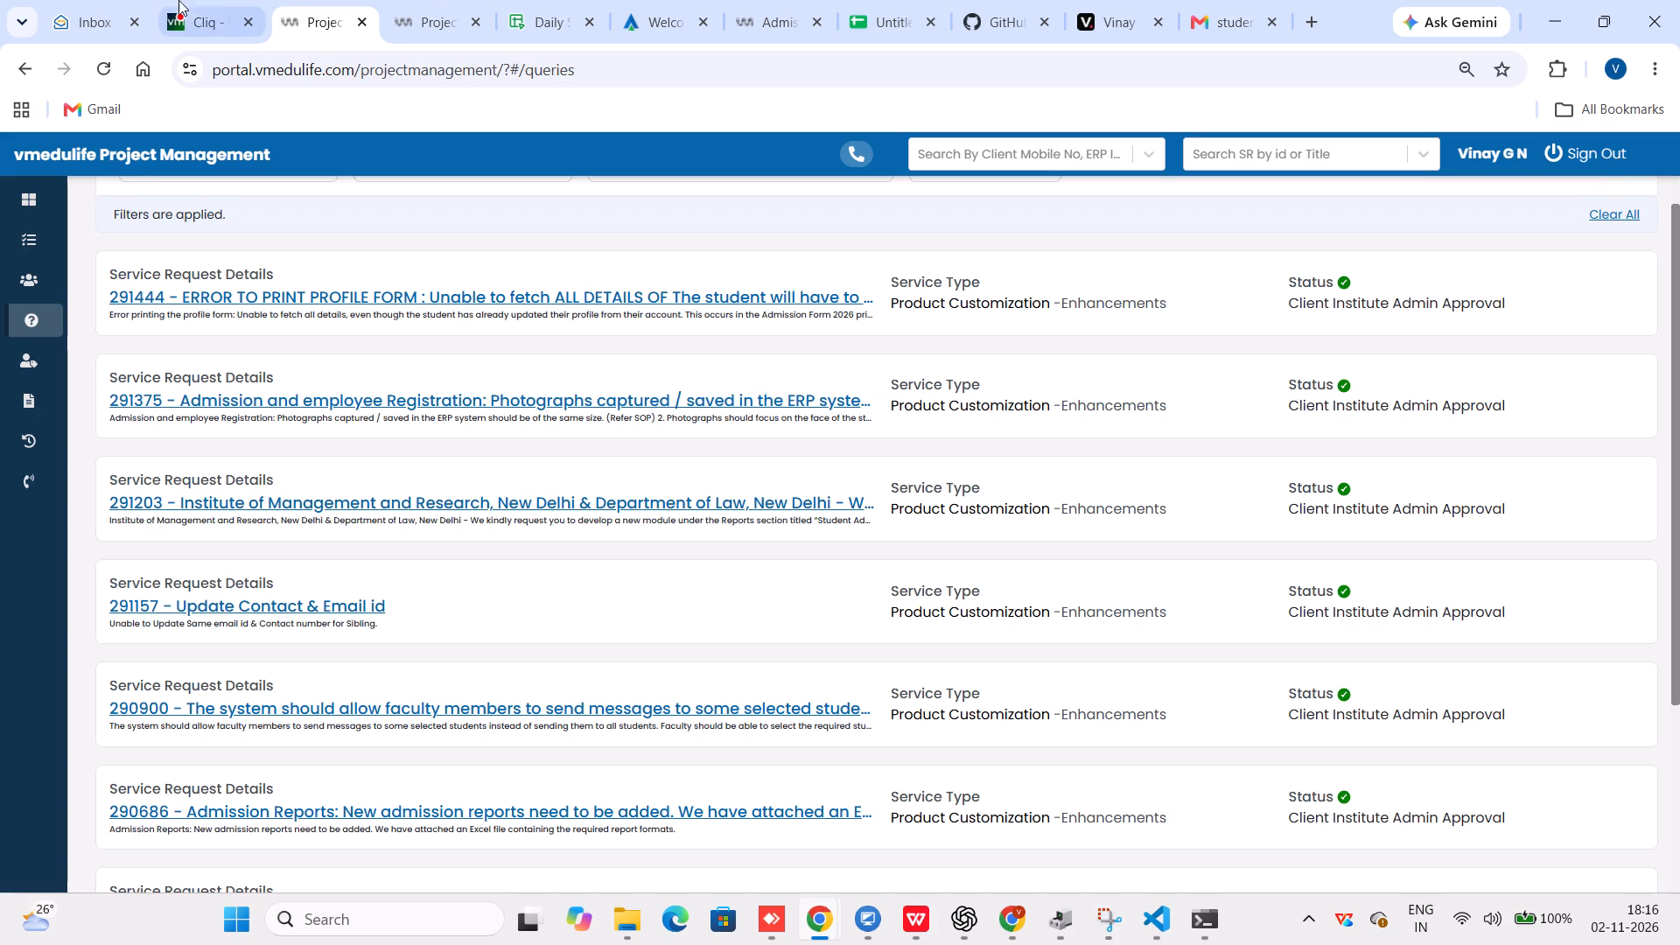
Send Rushita the Cliq message "Updated in the sheet ma'am please check" and close the open chats.
left_click(223, 0)
left_click(143, 495)
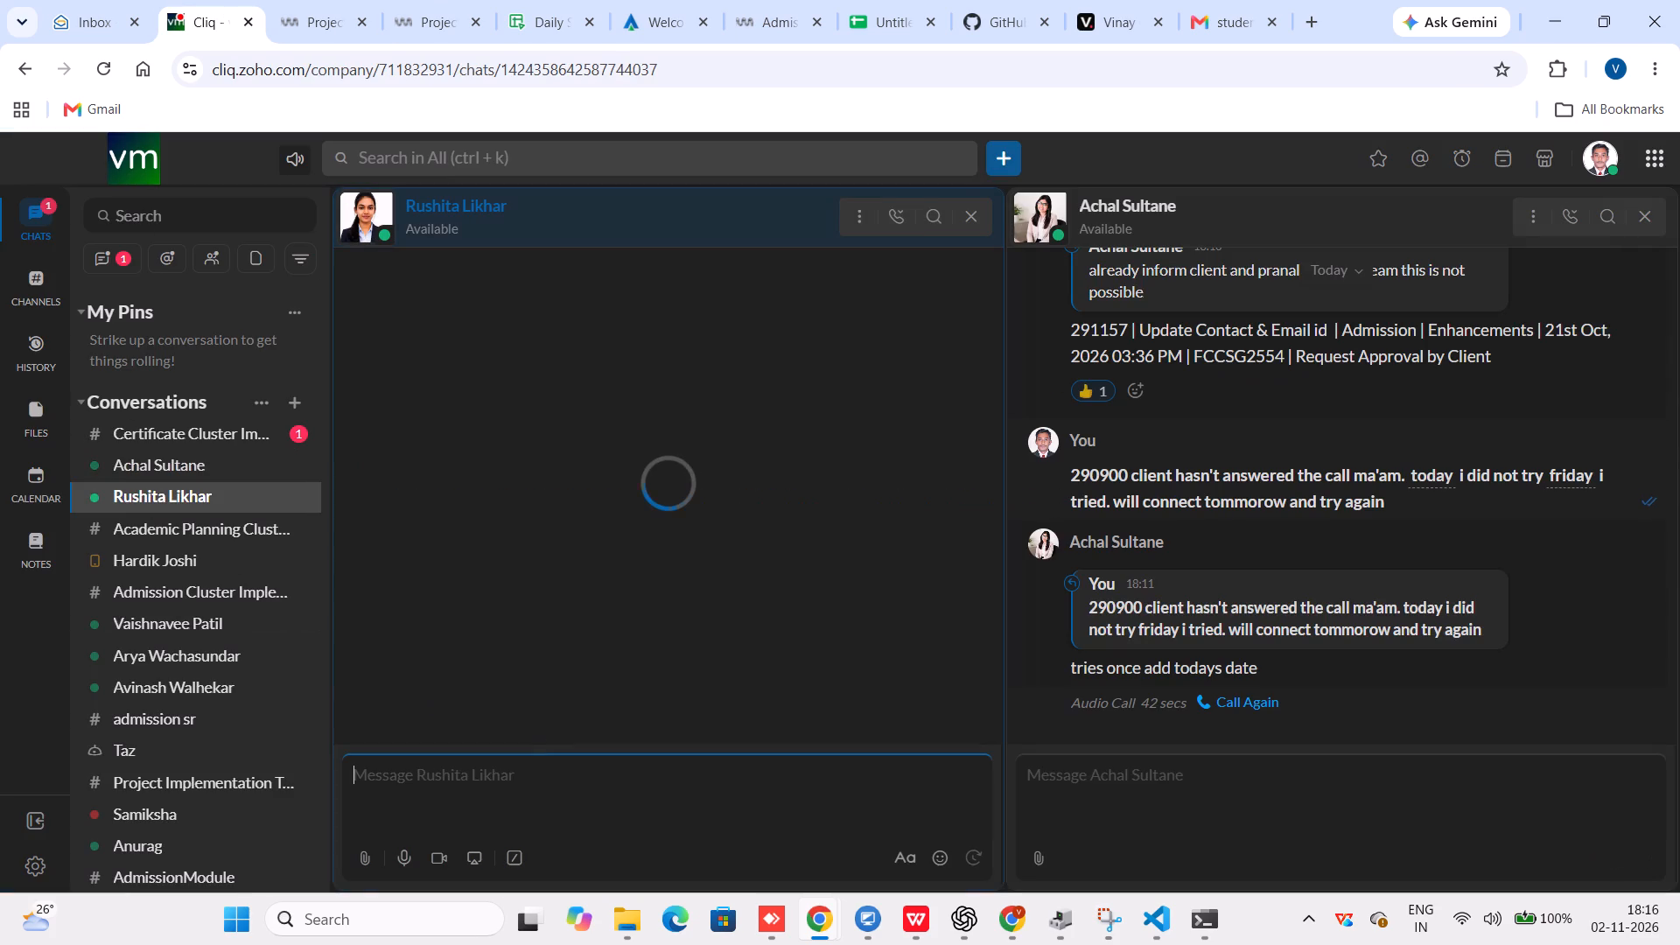
type("Updtaed")
key("space")
key("BackSpace")
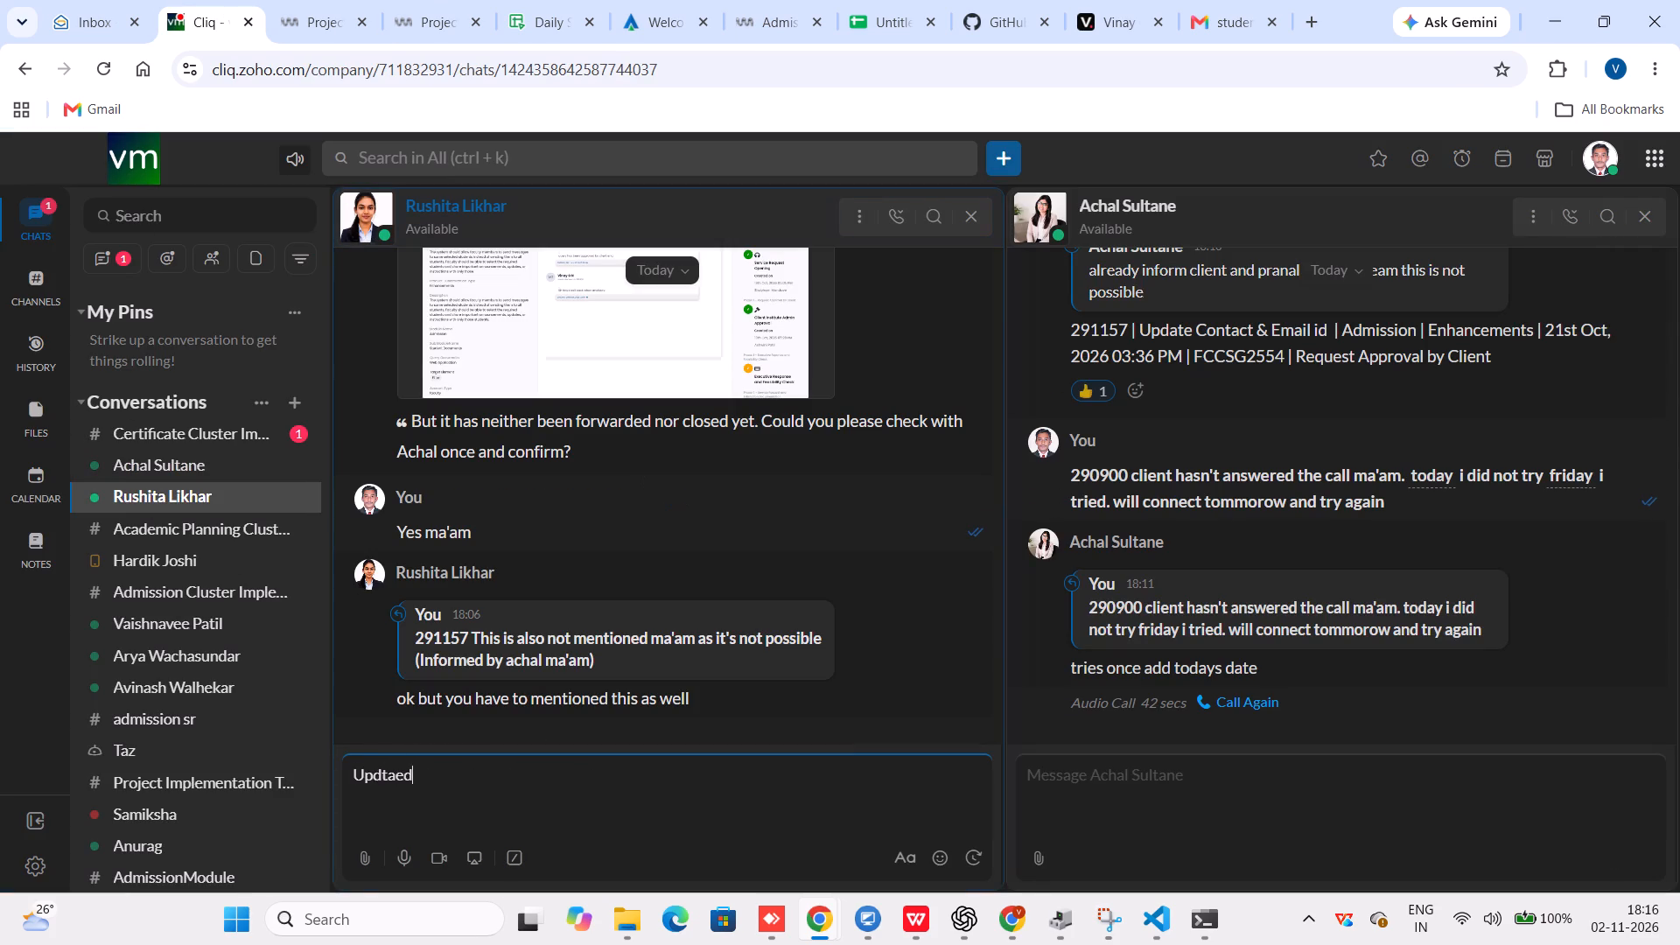
key("BackSpace")
key("BackSpace")
key("BackSpace")
key("BackSpace")
type("ated in the sje")
key("BackSpace")
key("BackSpace")
type("heet ma'am please check")
key("Return")
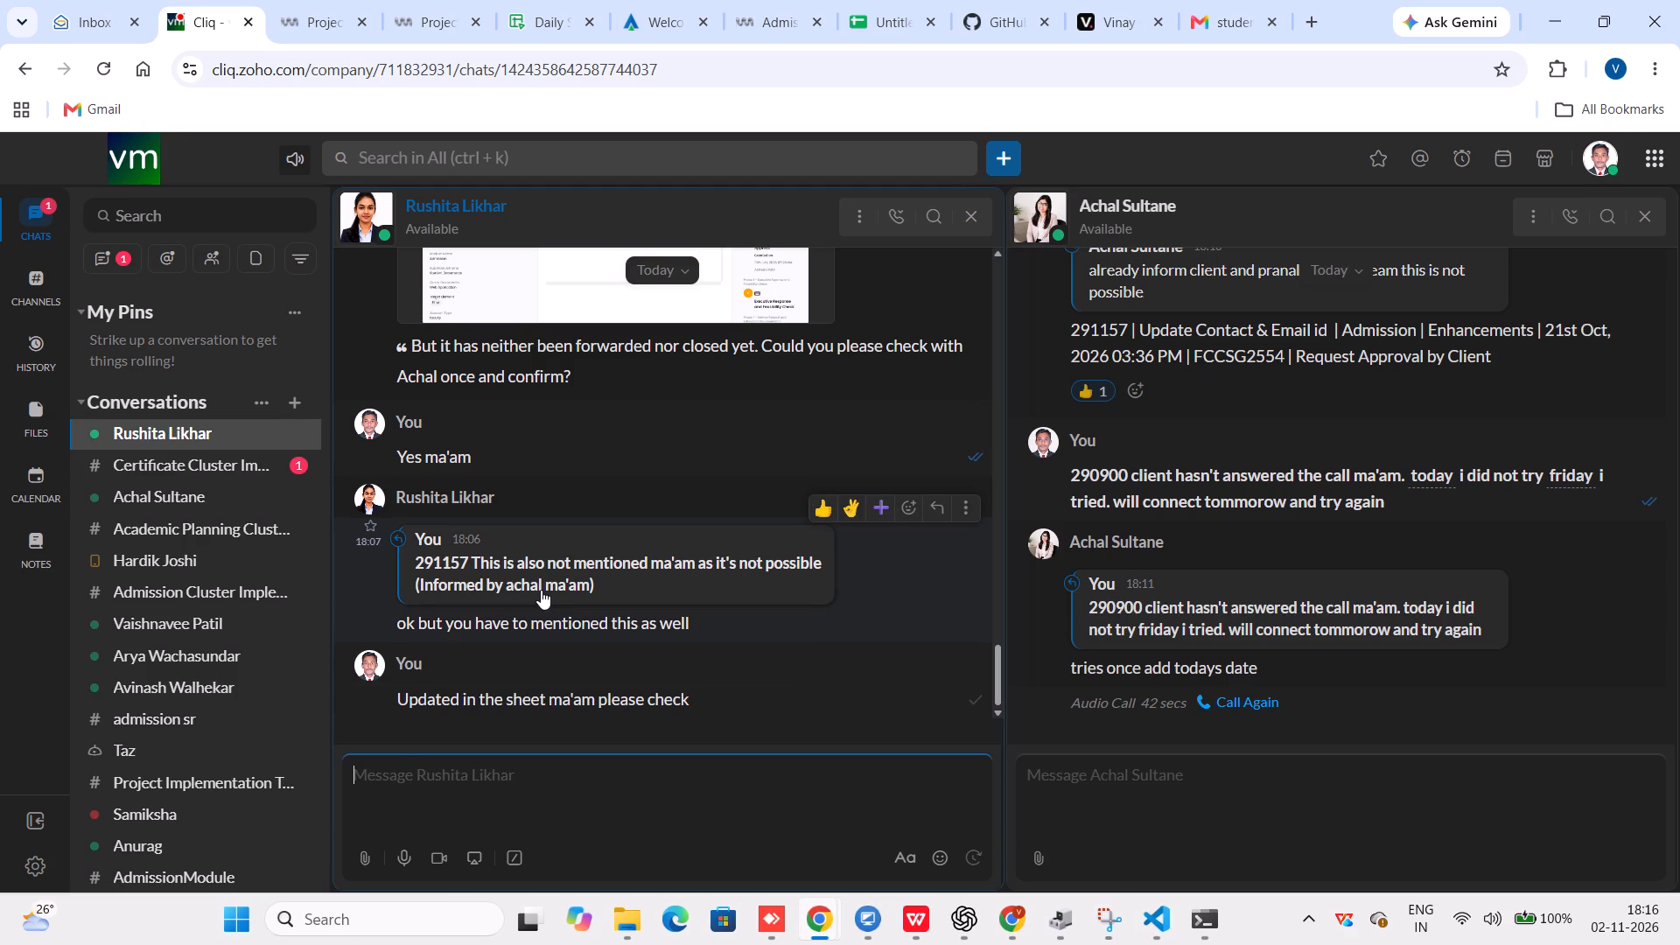
left_click(1648, 227)
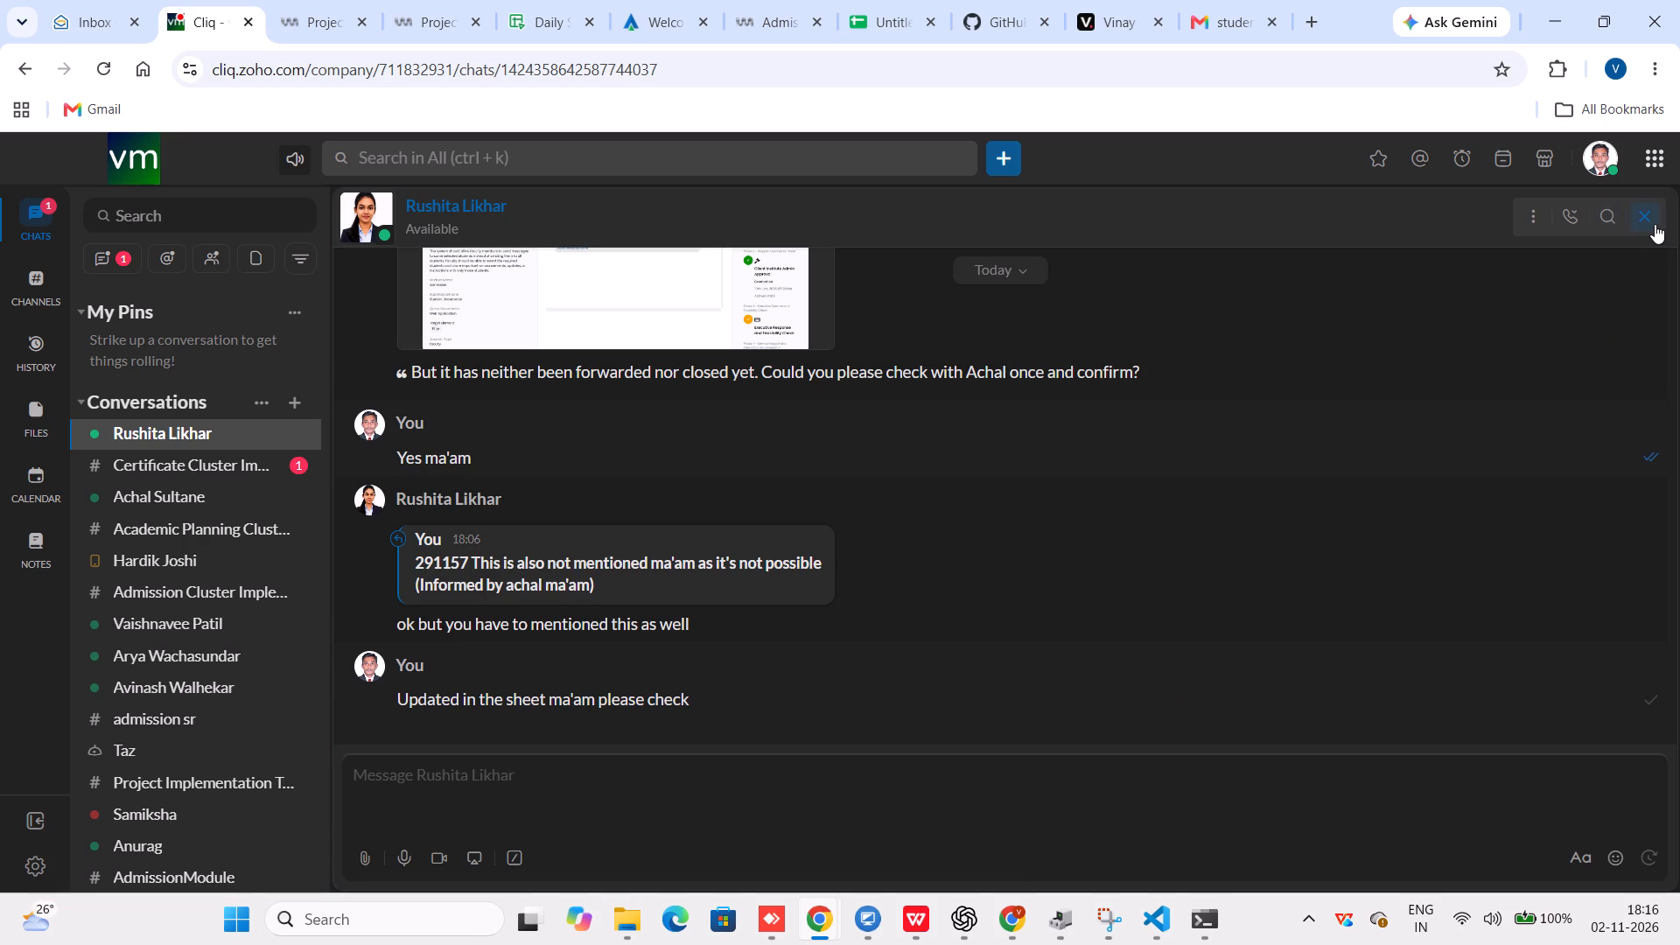
left_click(1655, 224)
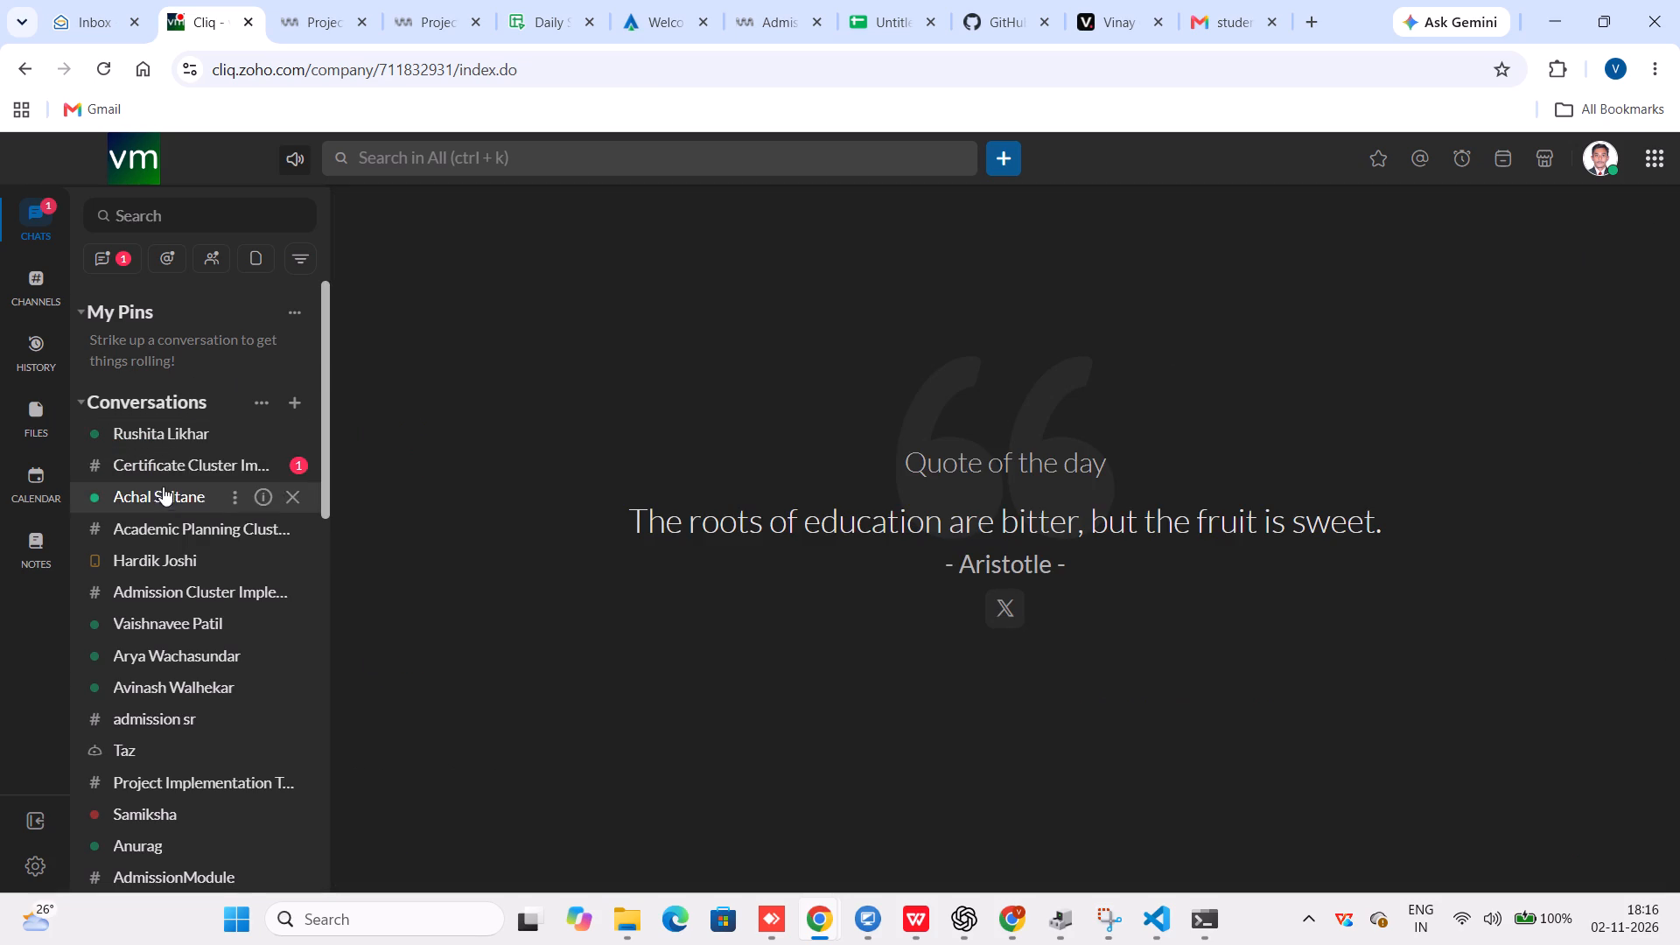
Check the latest Cliq messages from Achal, the Certificate Cluster Implementation channel and Rushita, closing each chat.
left_click(155, 501)
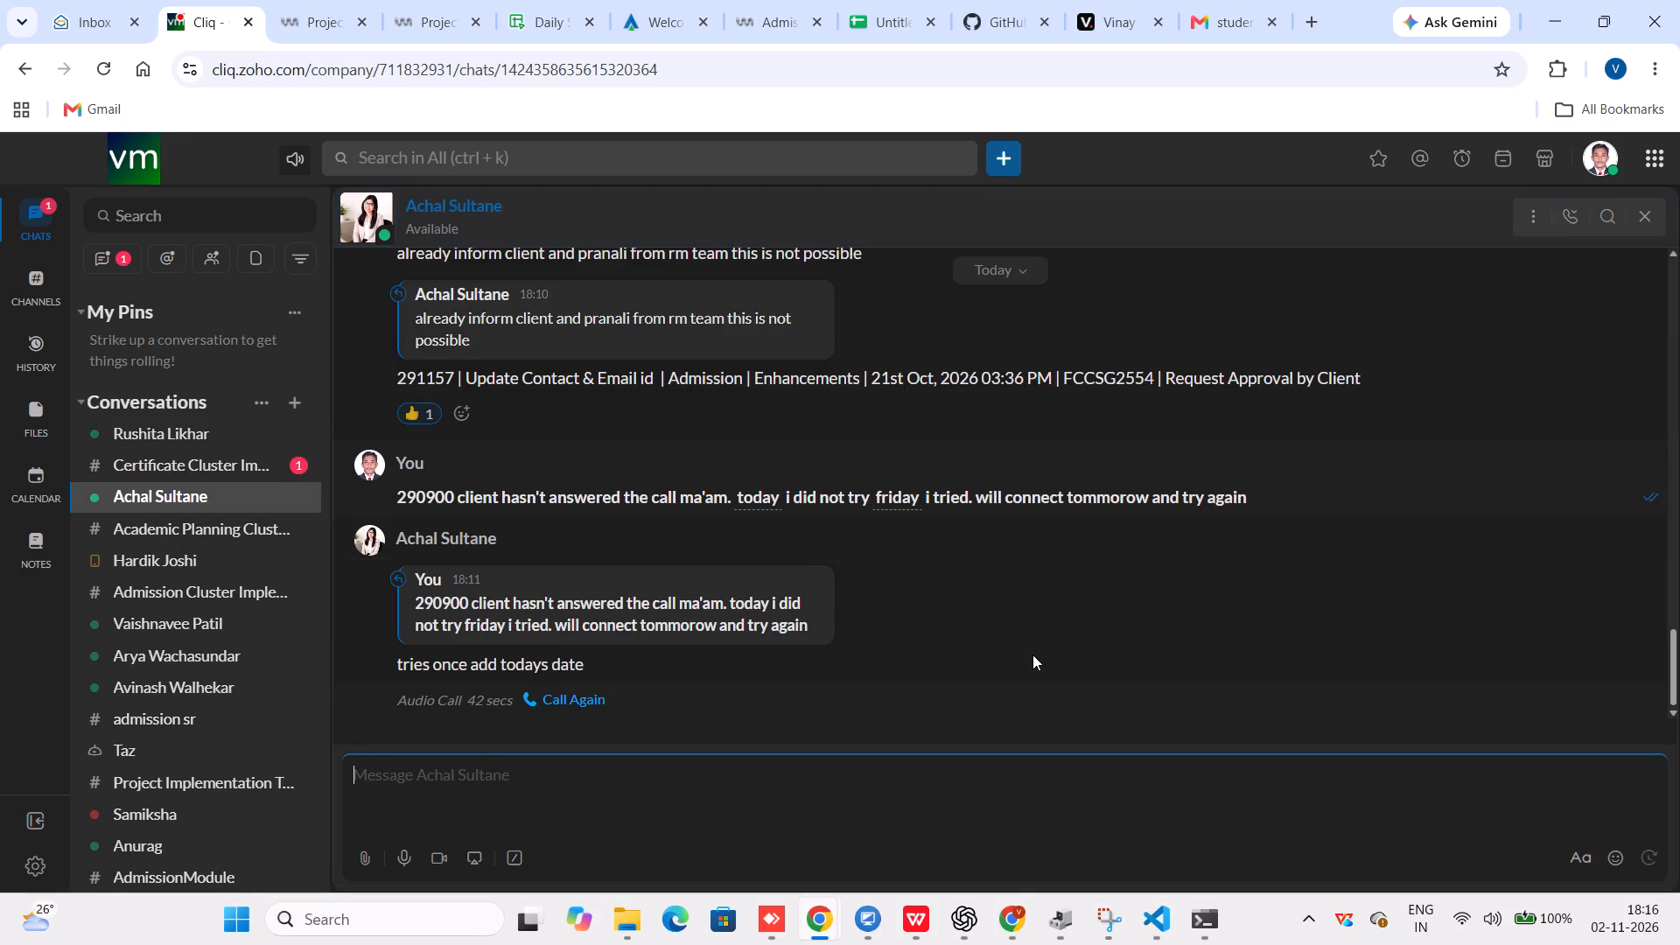
left_click(1647, 225)
left_click(180, 465)
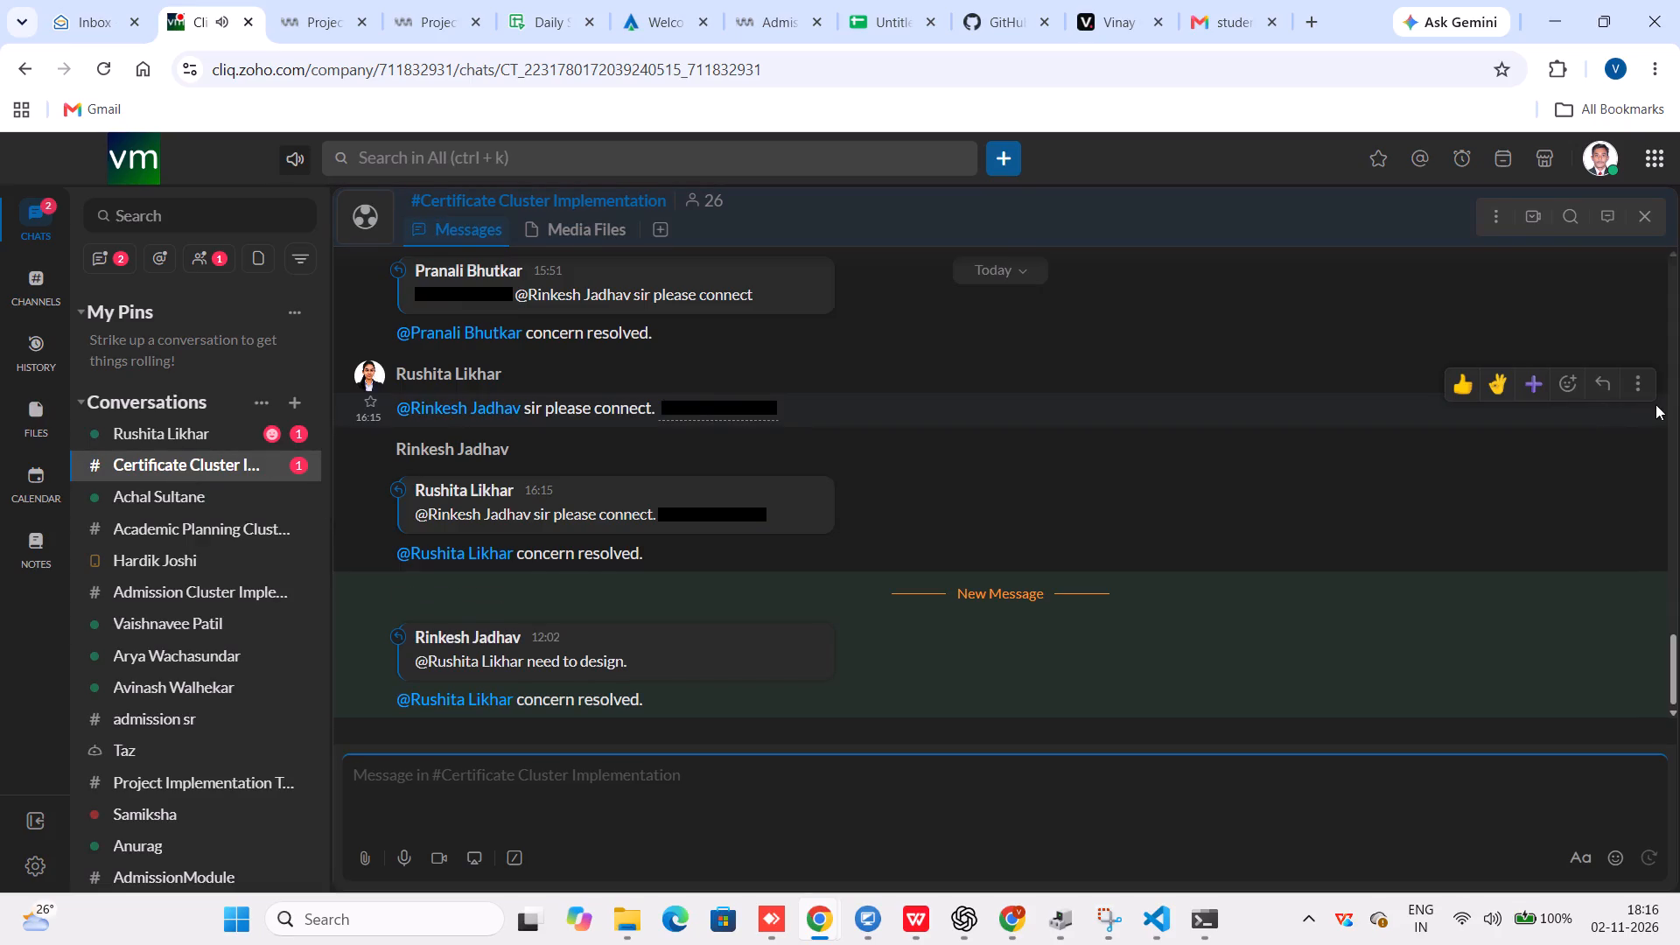
scroll(1657, 403, "down", 3)
left_click(1654, 225)
left_click(169, 435)
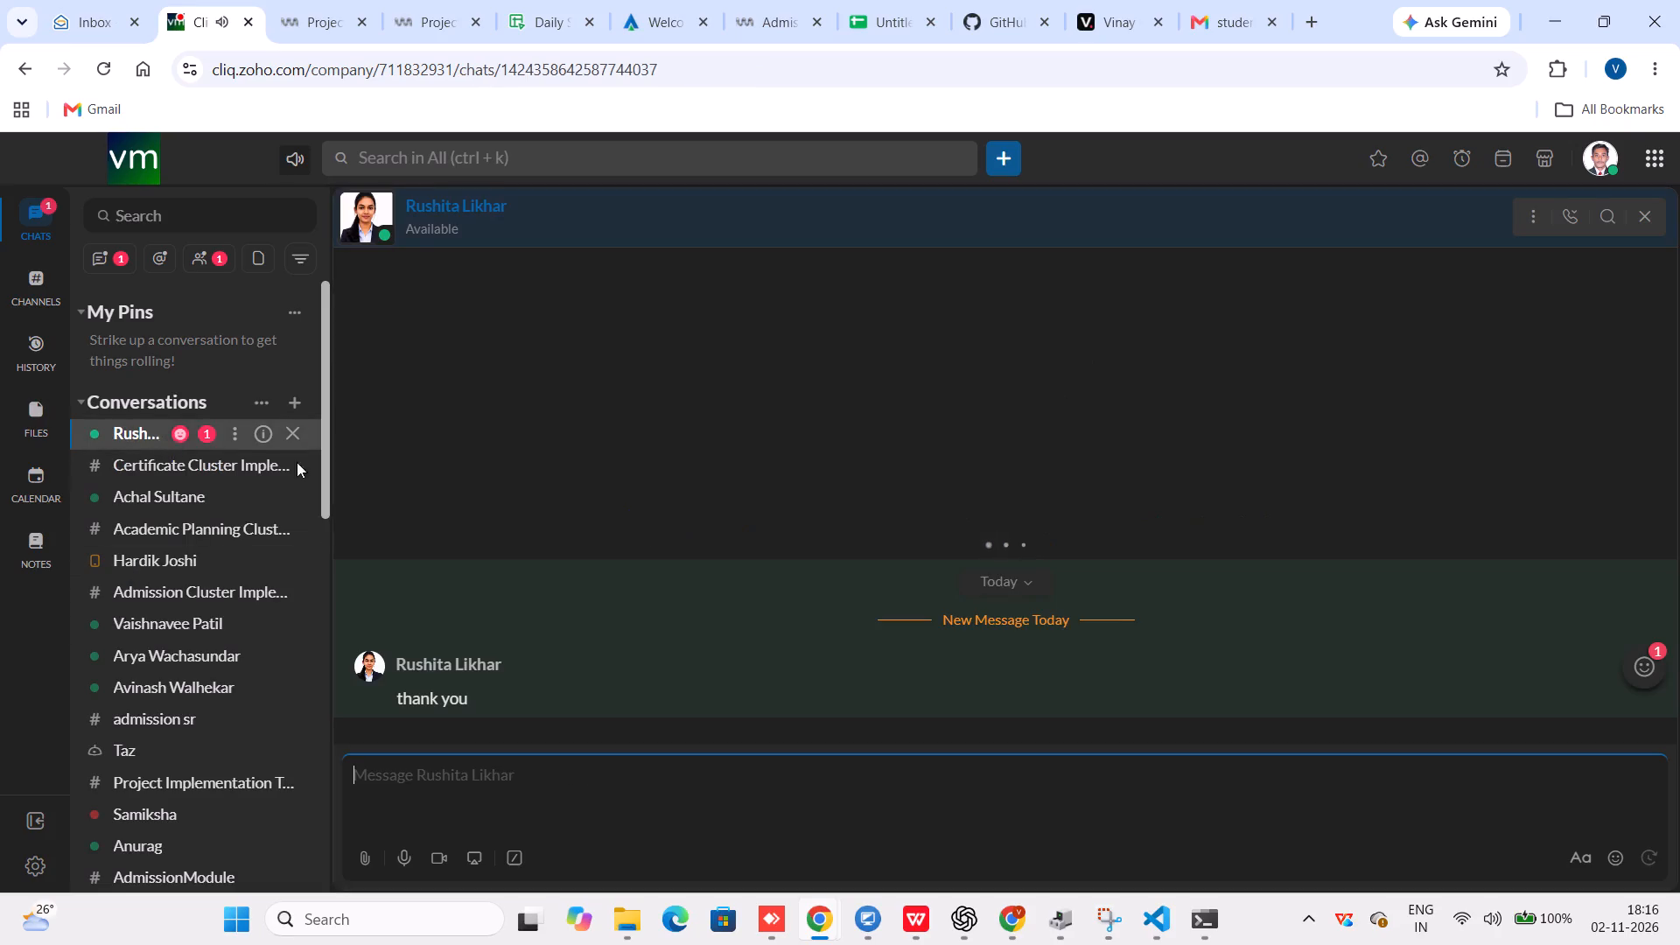
scroll(1596, 389, "down", 4)
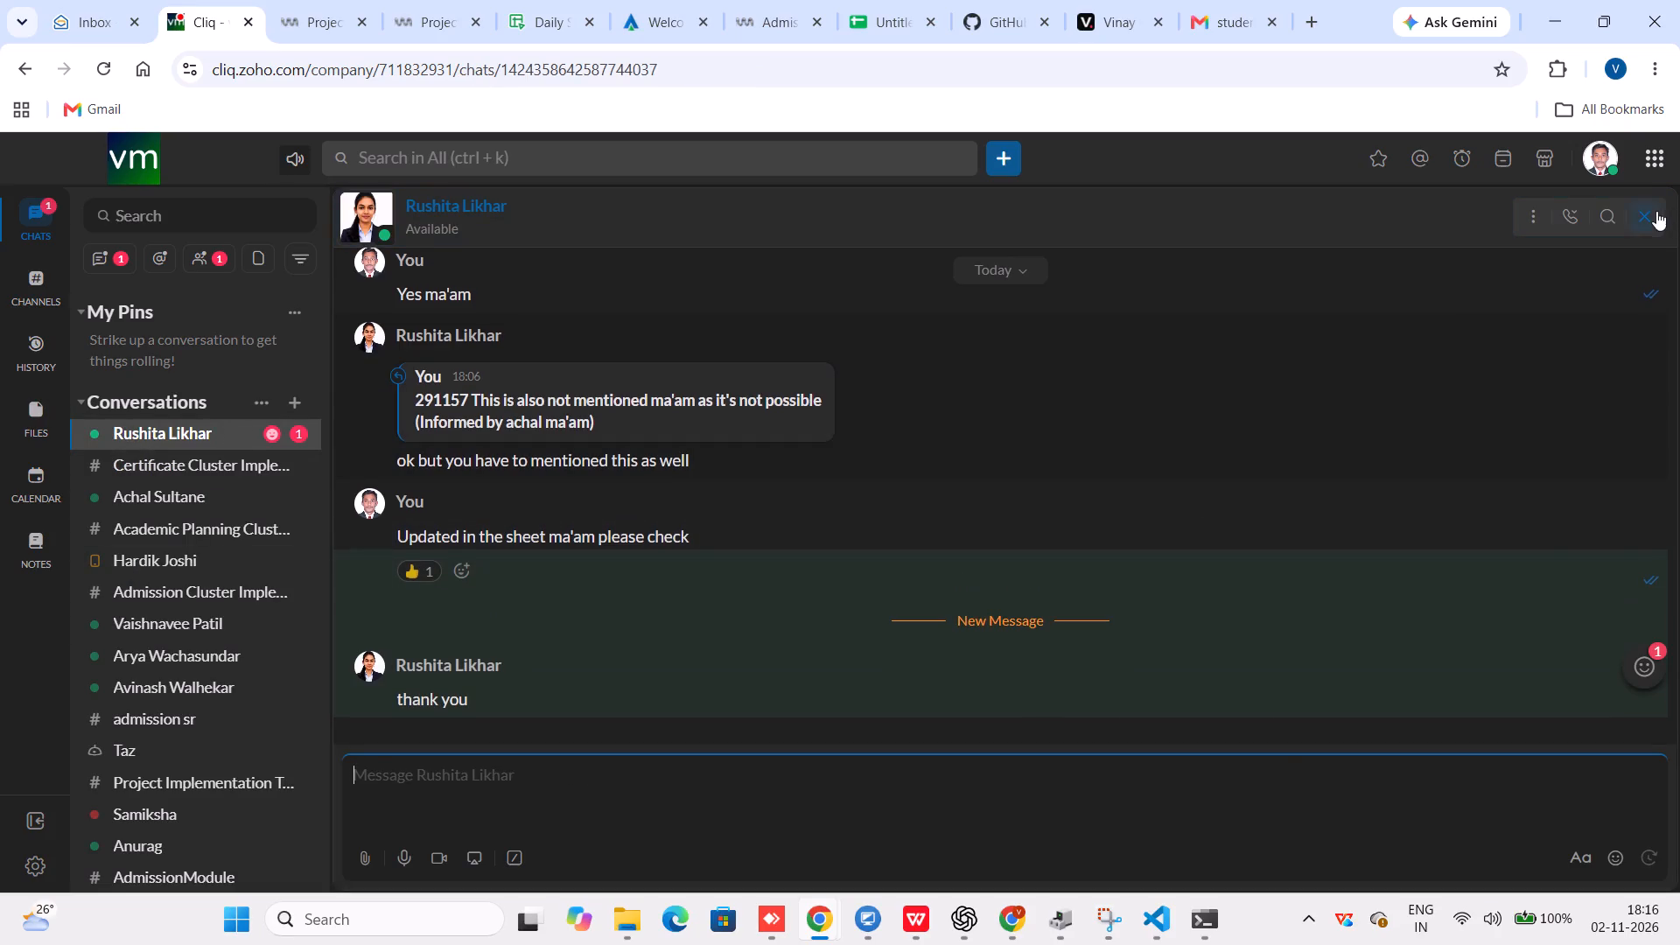
left_click(1656, 211)
Switch to Leave Management, reload Attendance Regularization, and view the approval details of the 02 Nov 2026 request.
left_click(1014, 915)
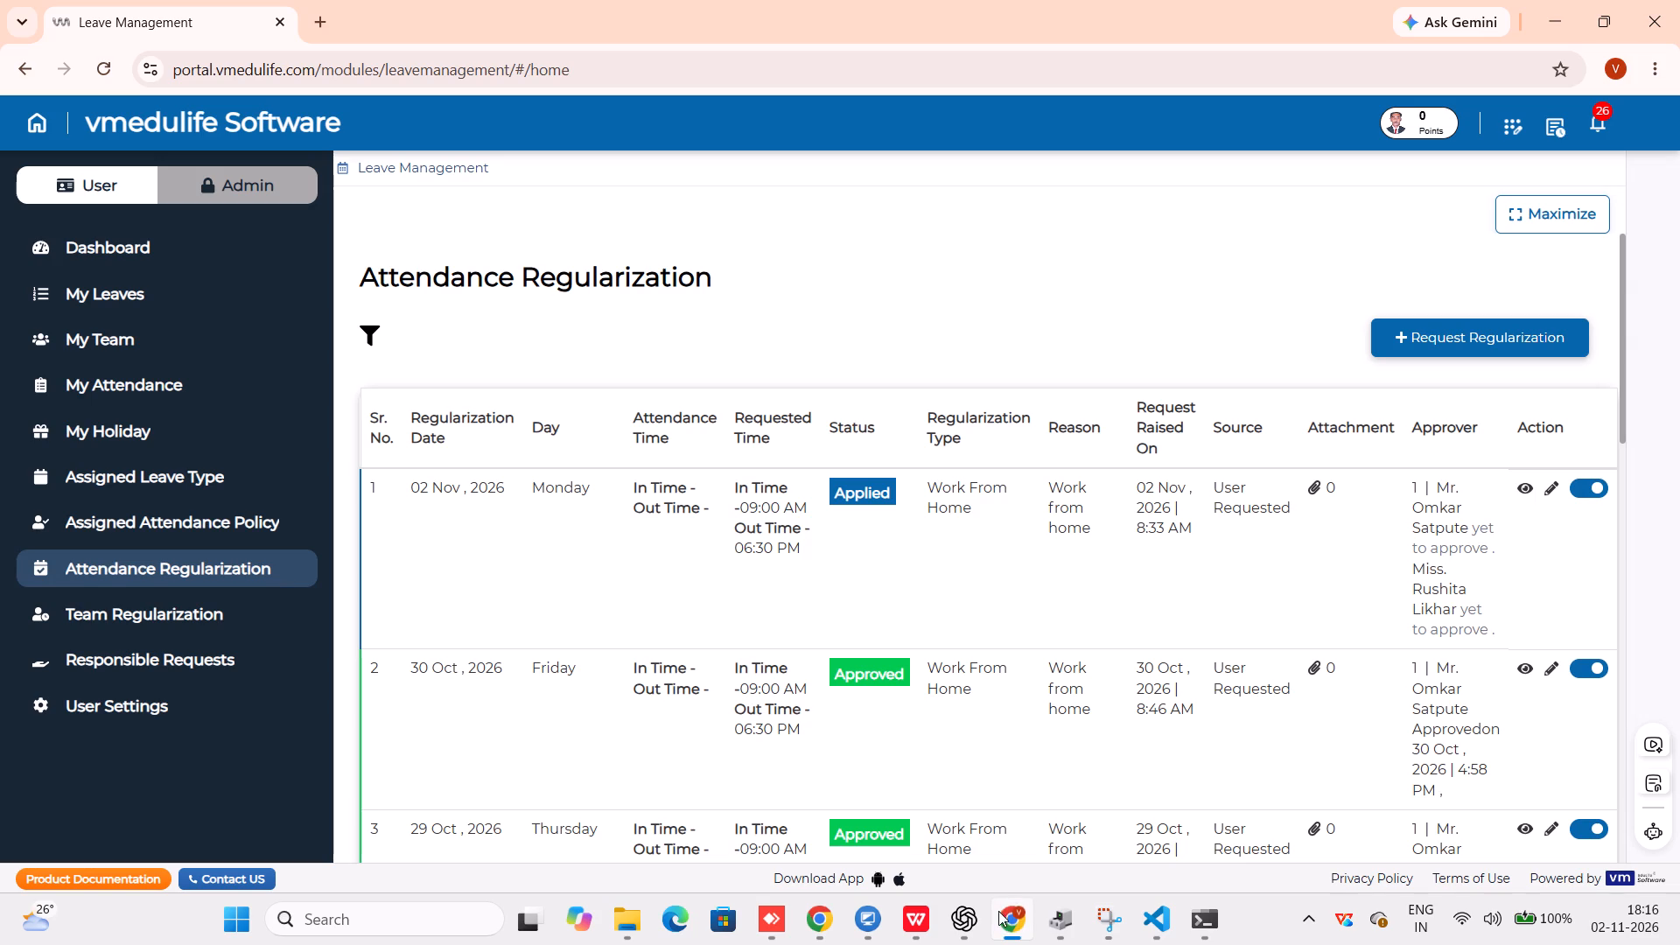
left_click(130, 522)
left_click(107, 567)
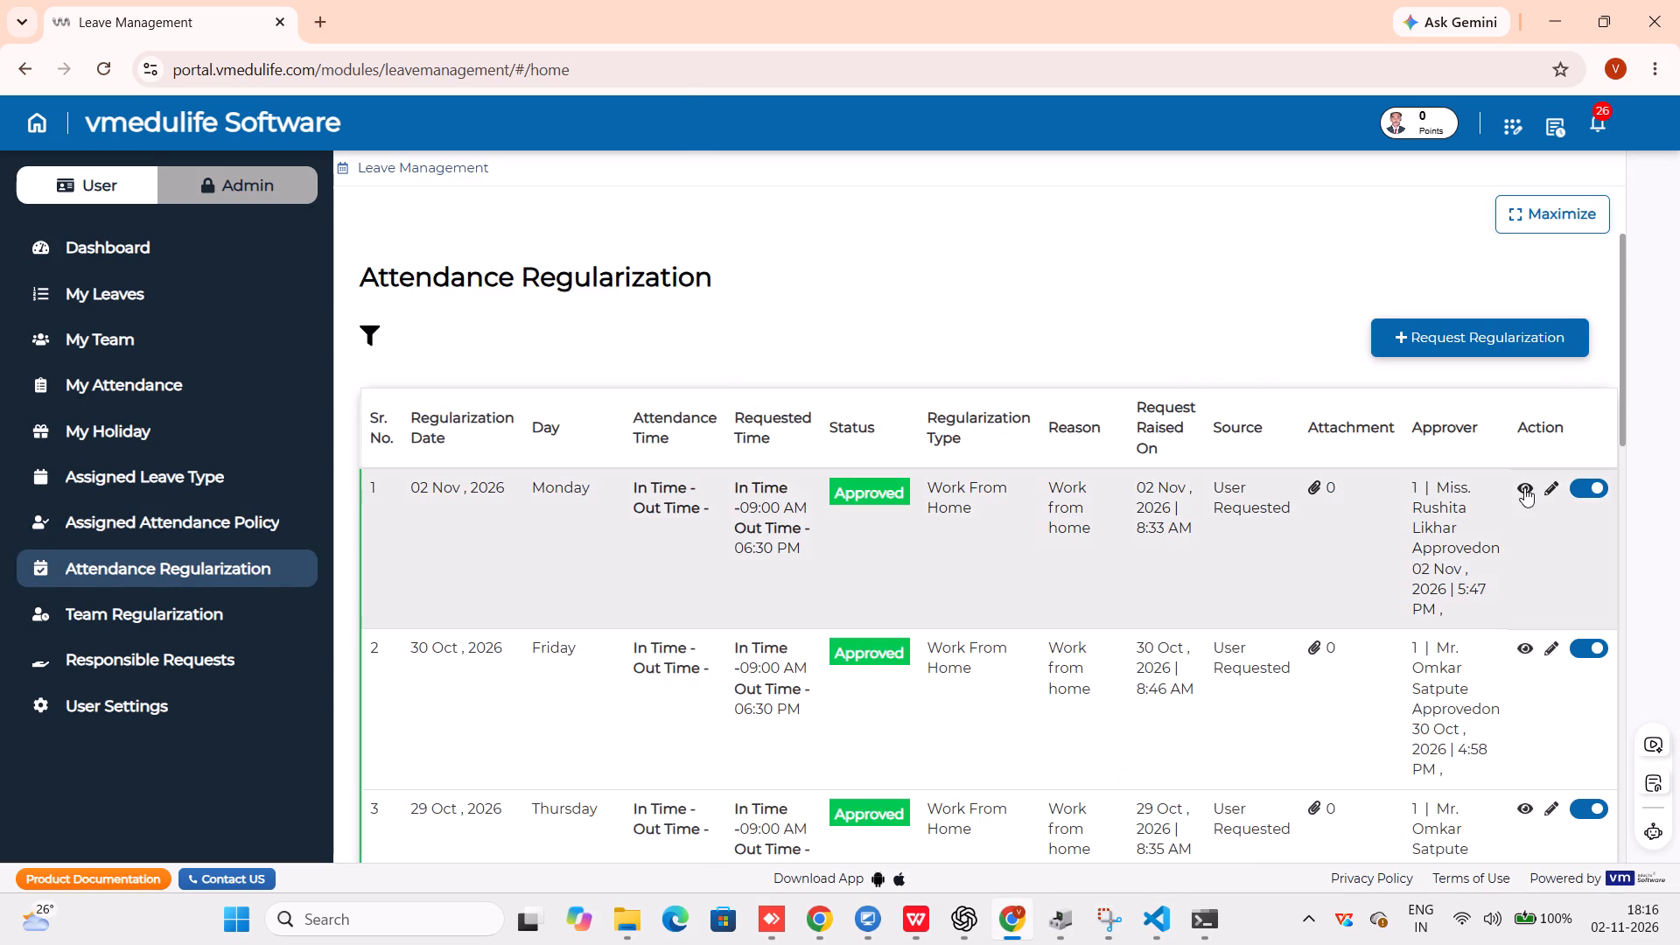
left_click(1524, 487)
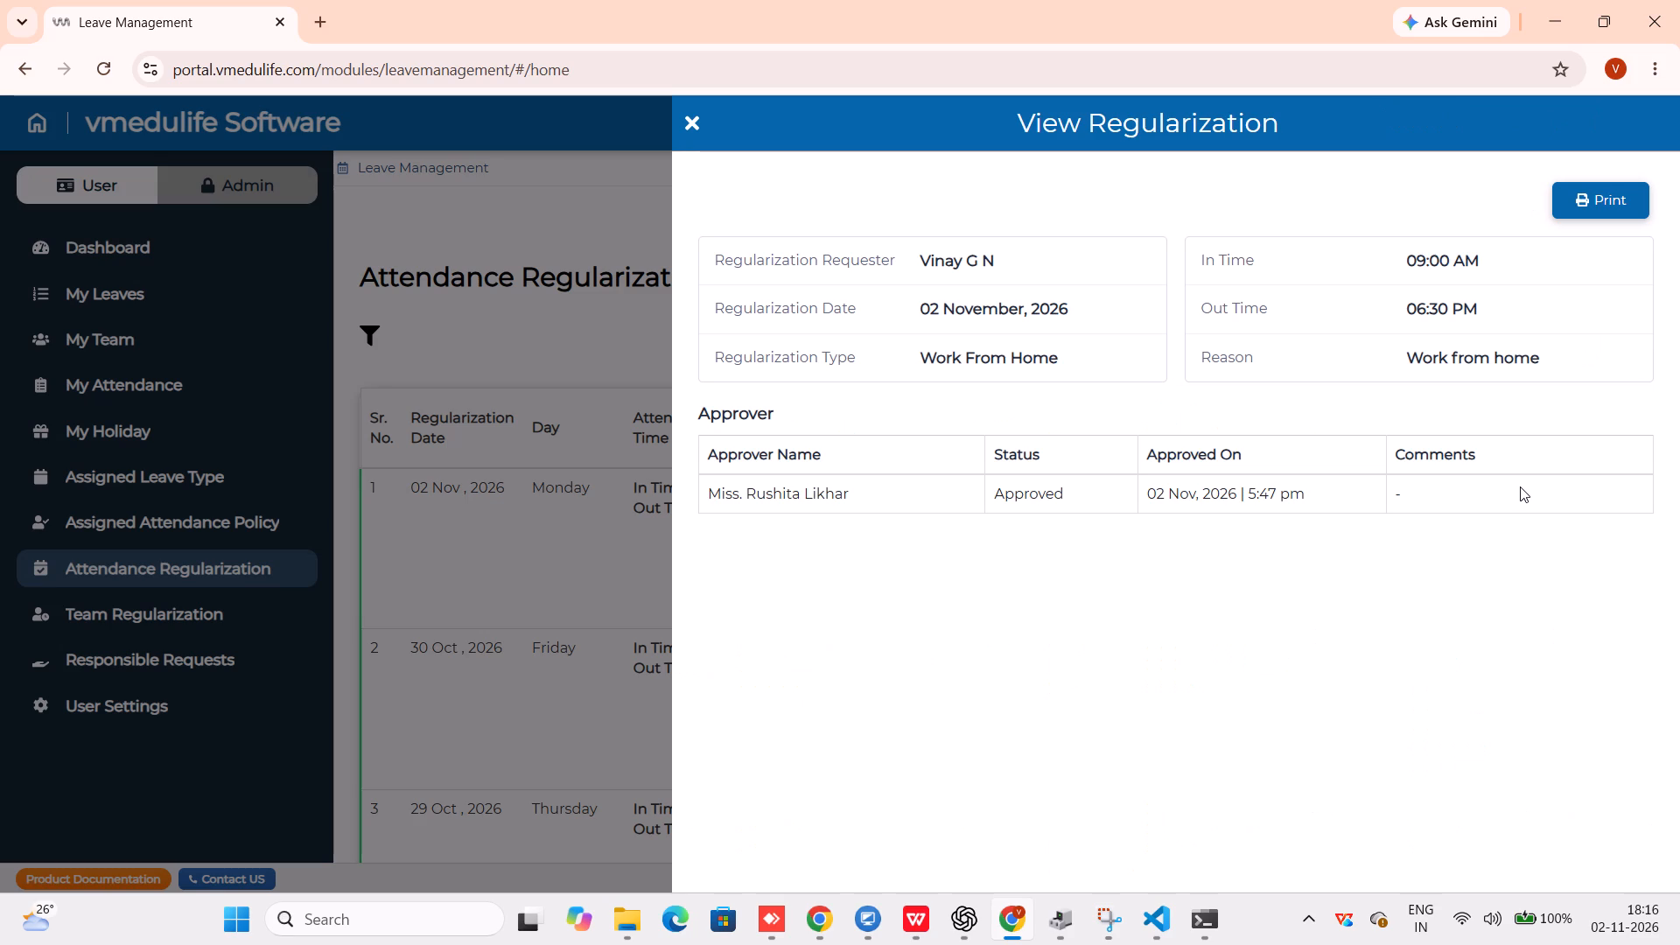
left_click(691, 126)
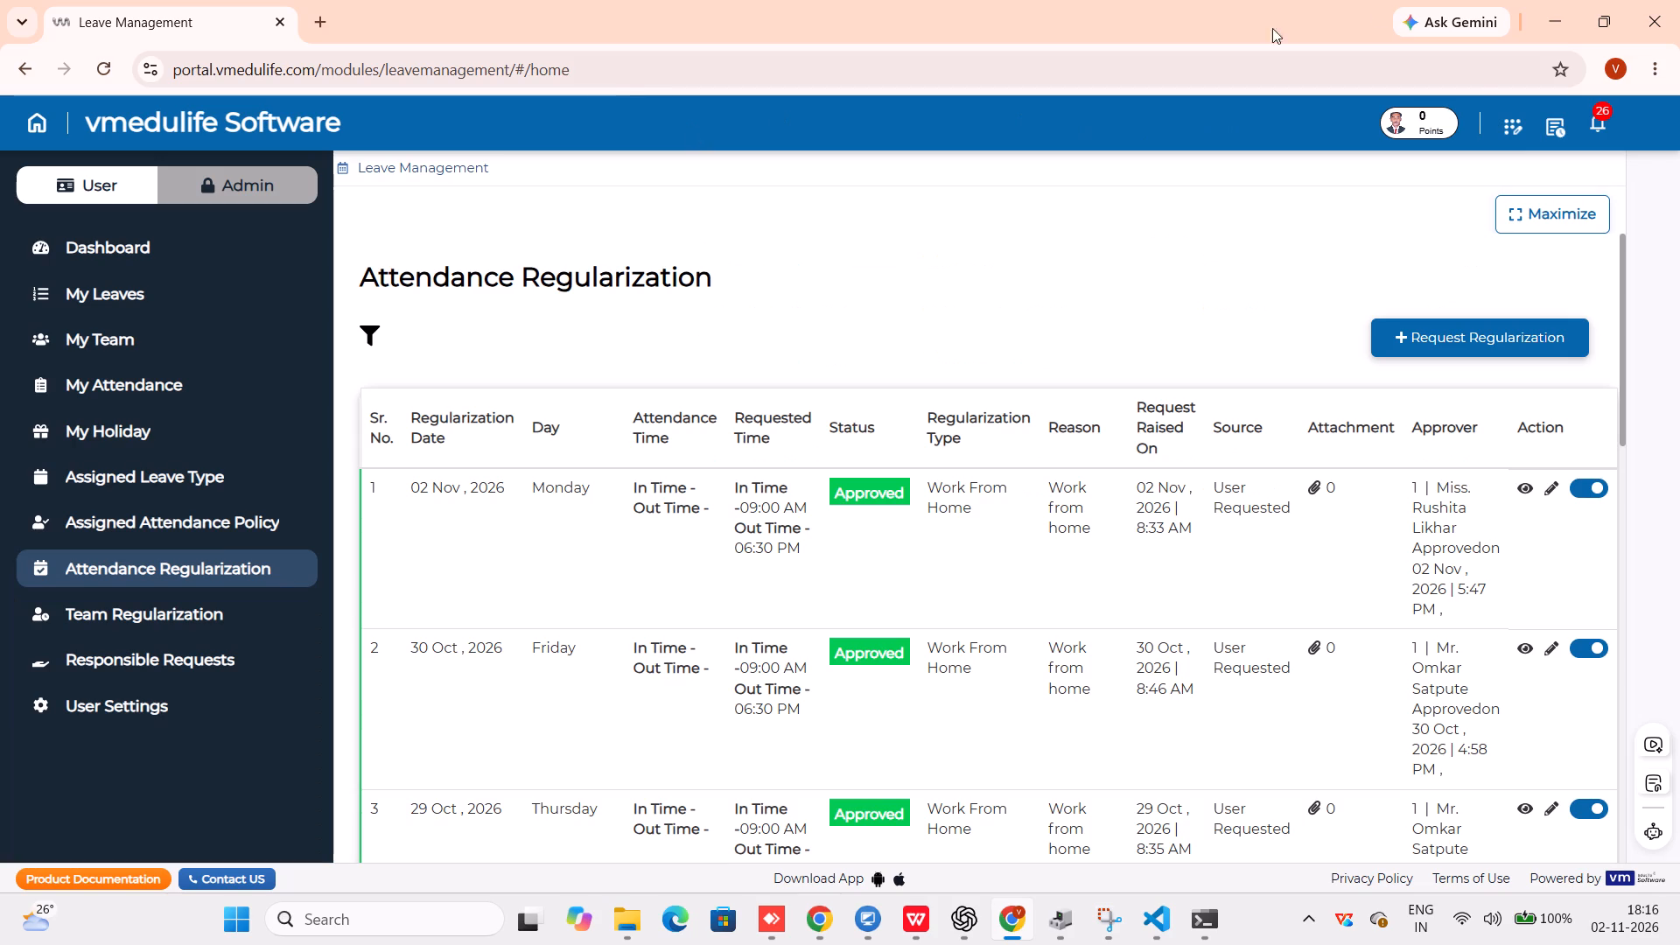
View the Leave Management notification about the 2nd Nov, 2026 regularization request, close the notifications, and minimise the Leave Management window.
left_click(1597, 132)
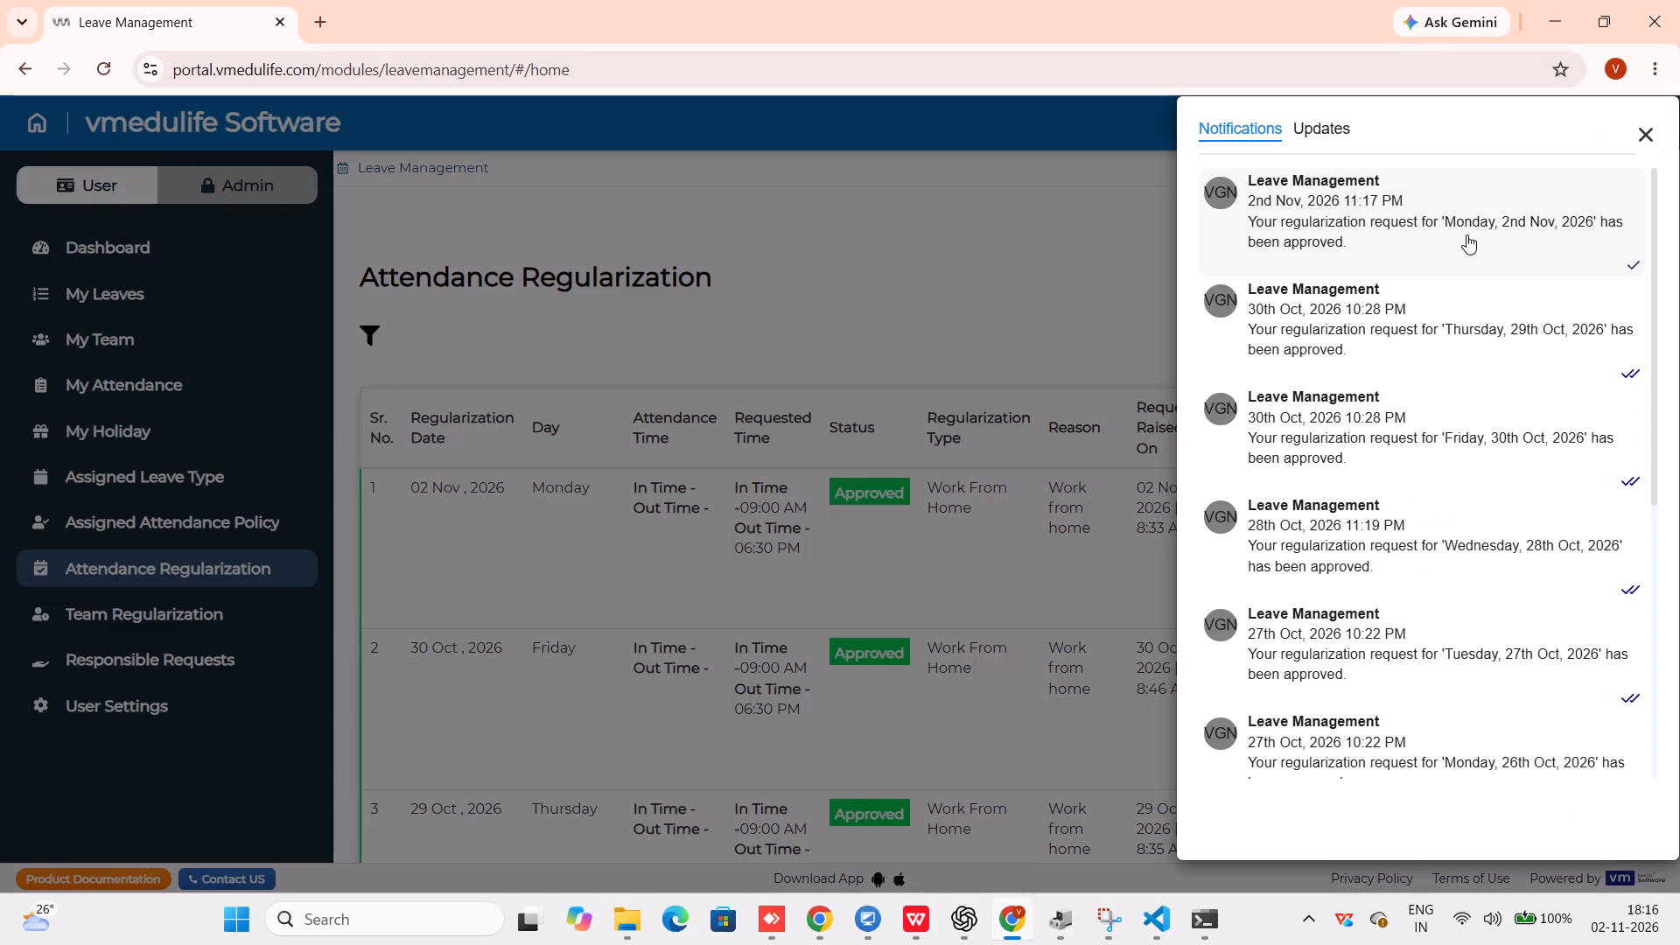
left_click(1466, 234)
left_click(1640, 129)
left_click(1547, 10)
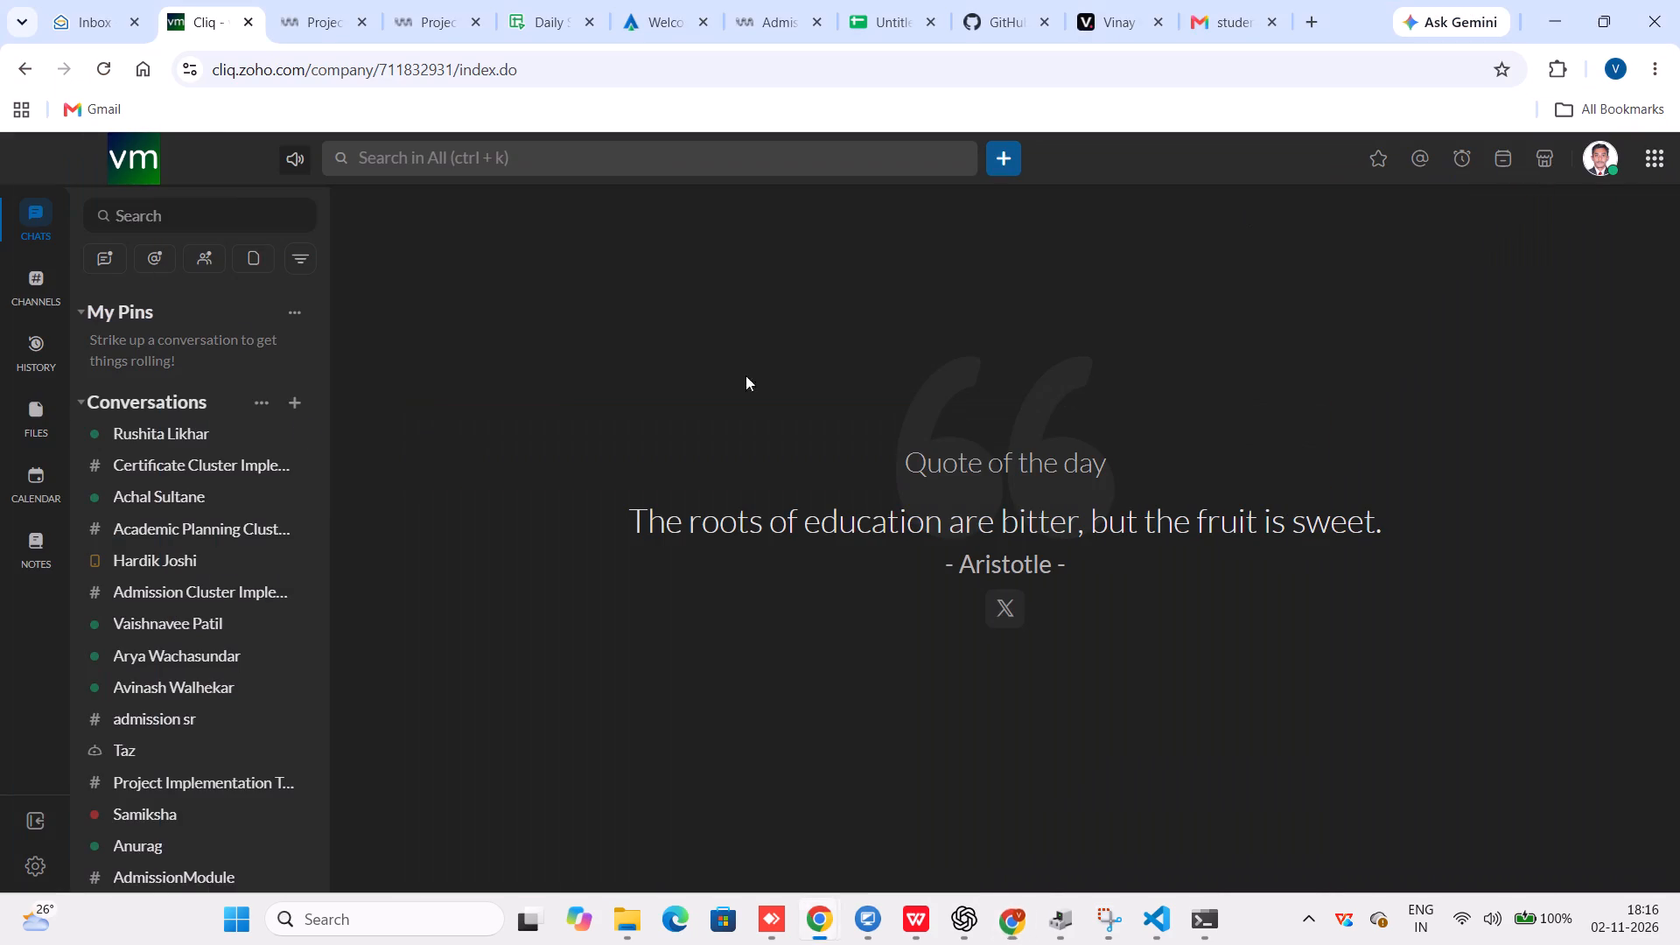
Review the communication history of call back request 2932 in the project management portal, close it, and return to Cliq.
left_click(297, 8)
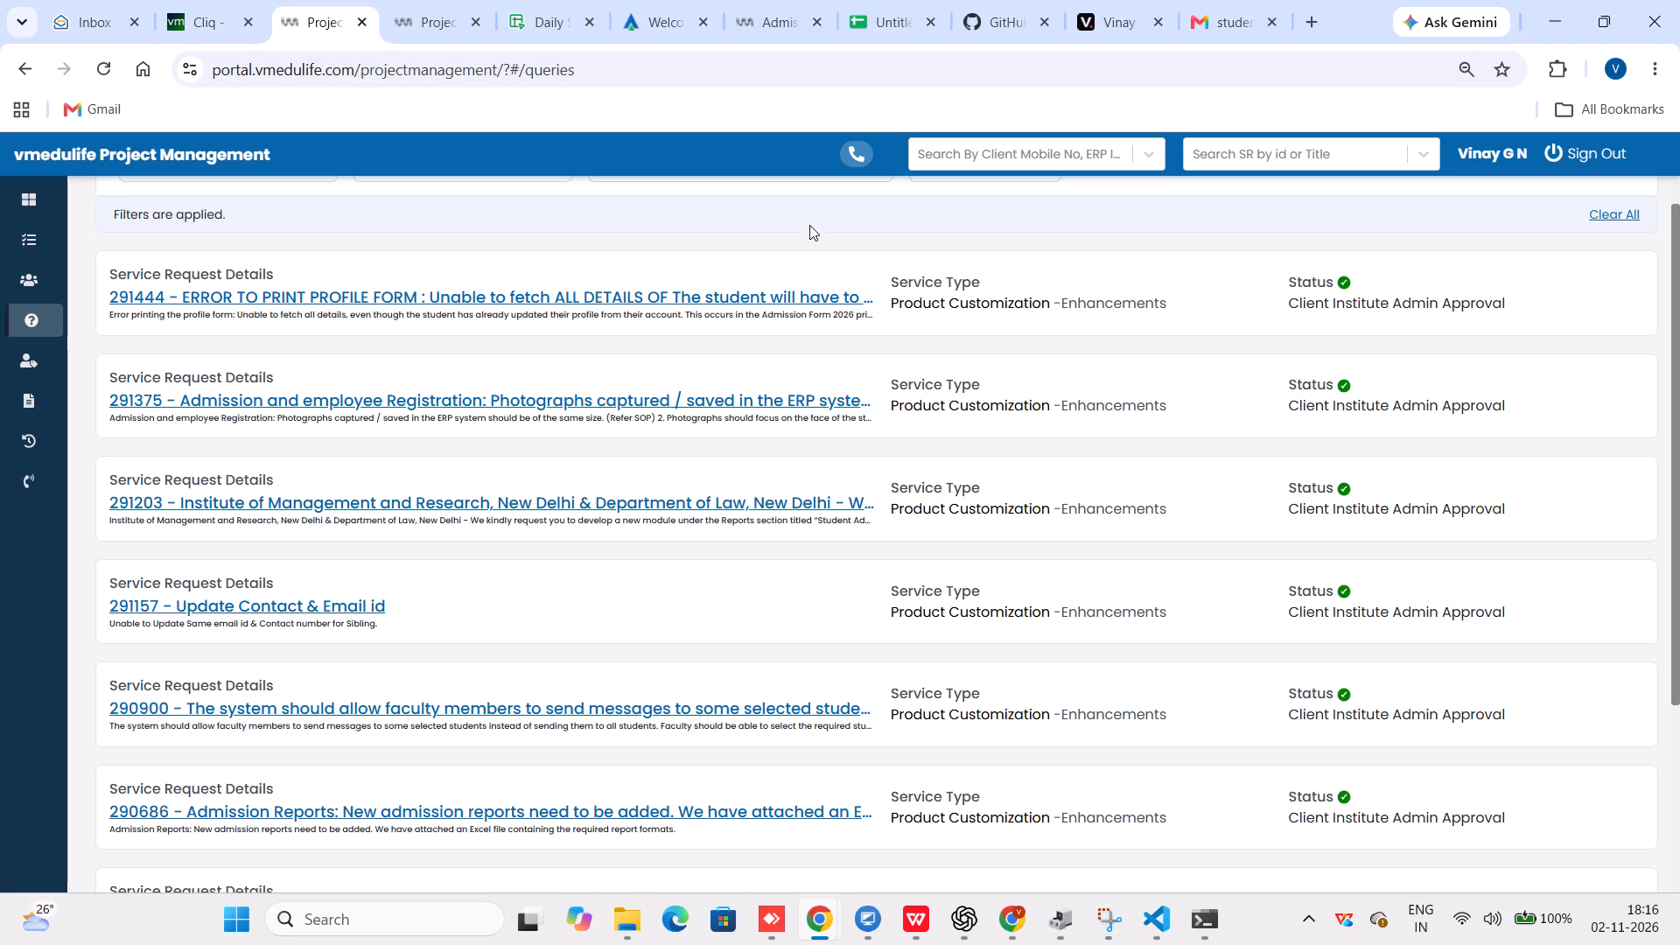
left_click(857, 167)
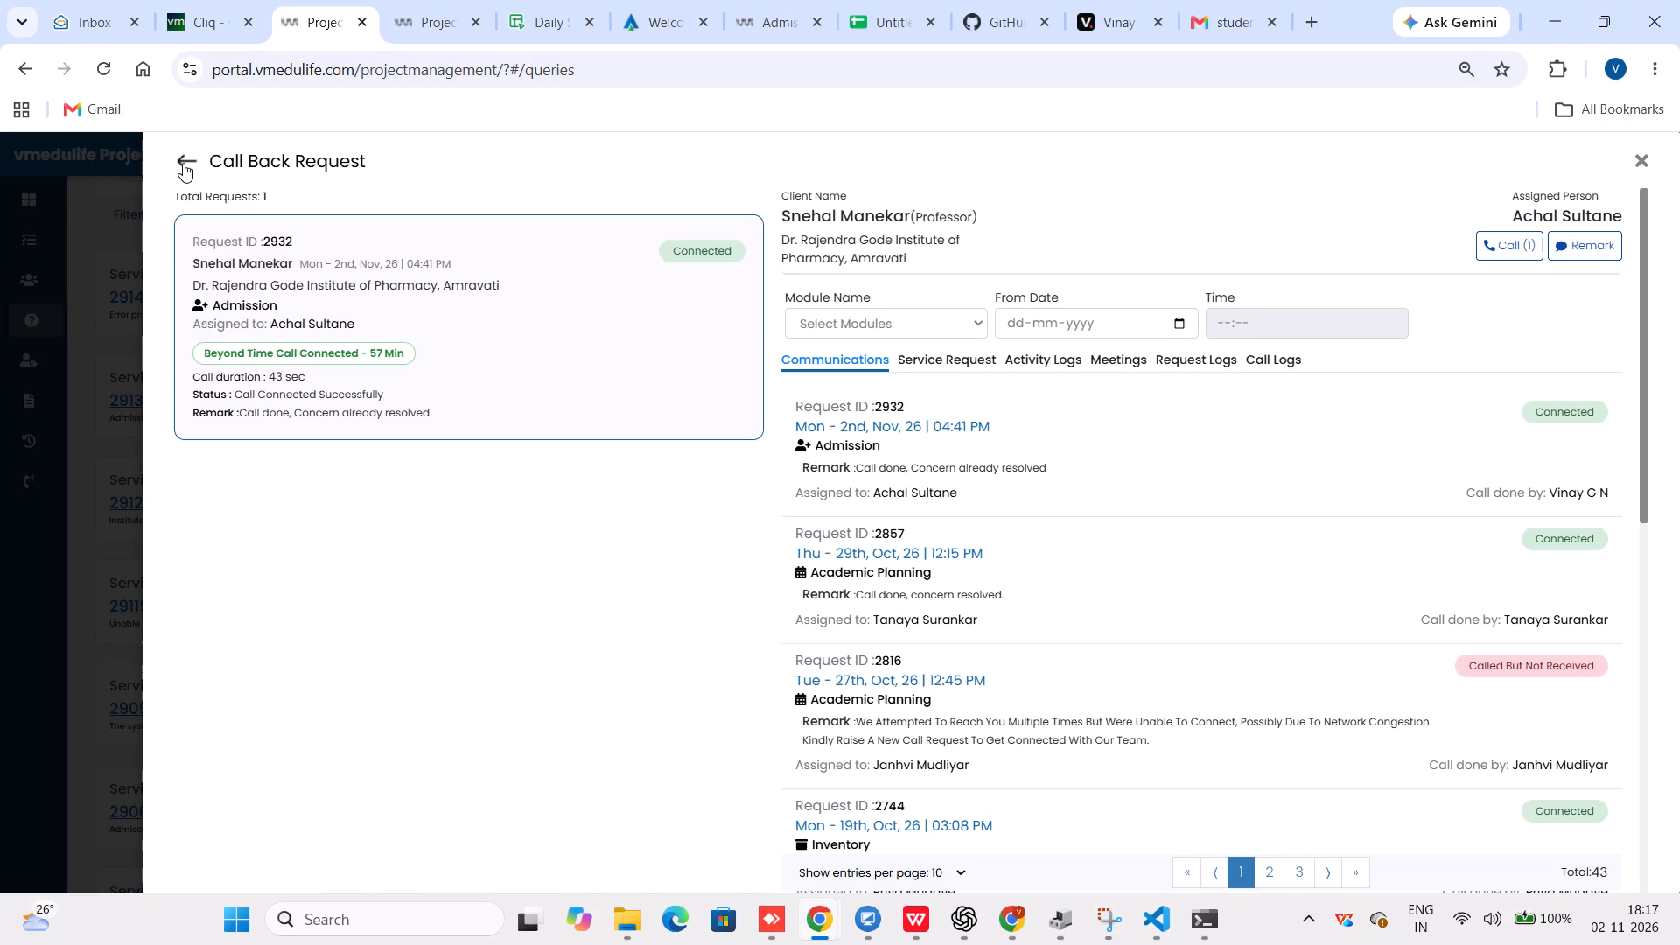
scroll(1402, 674, "down", 1)
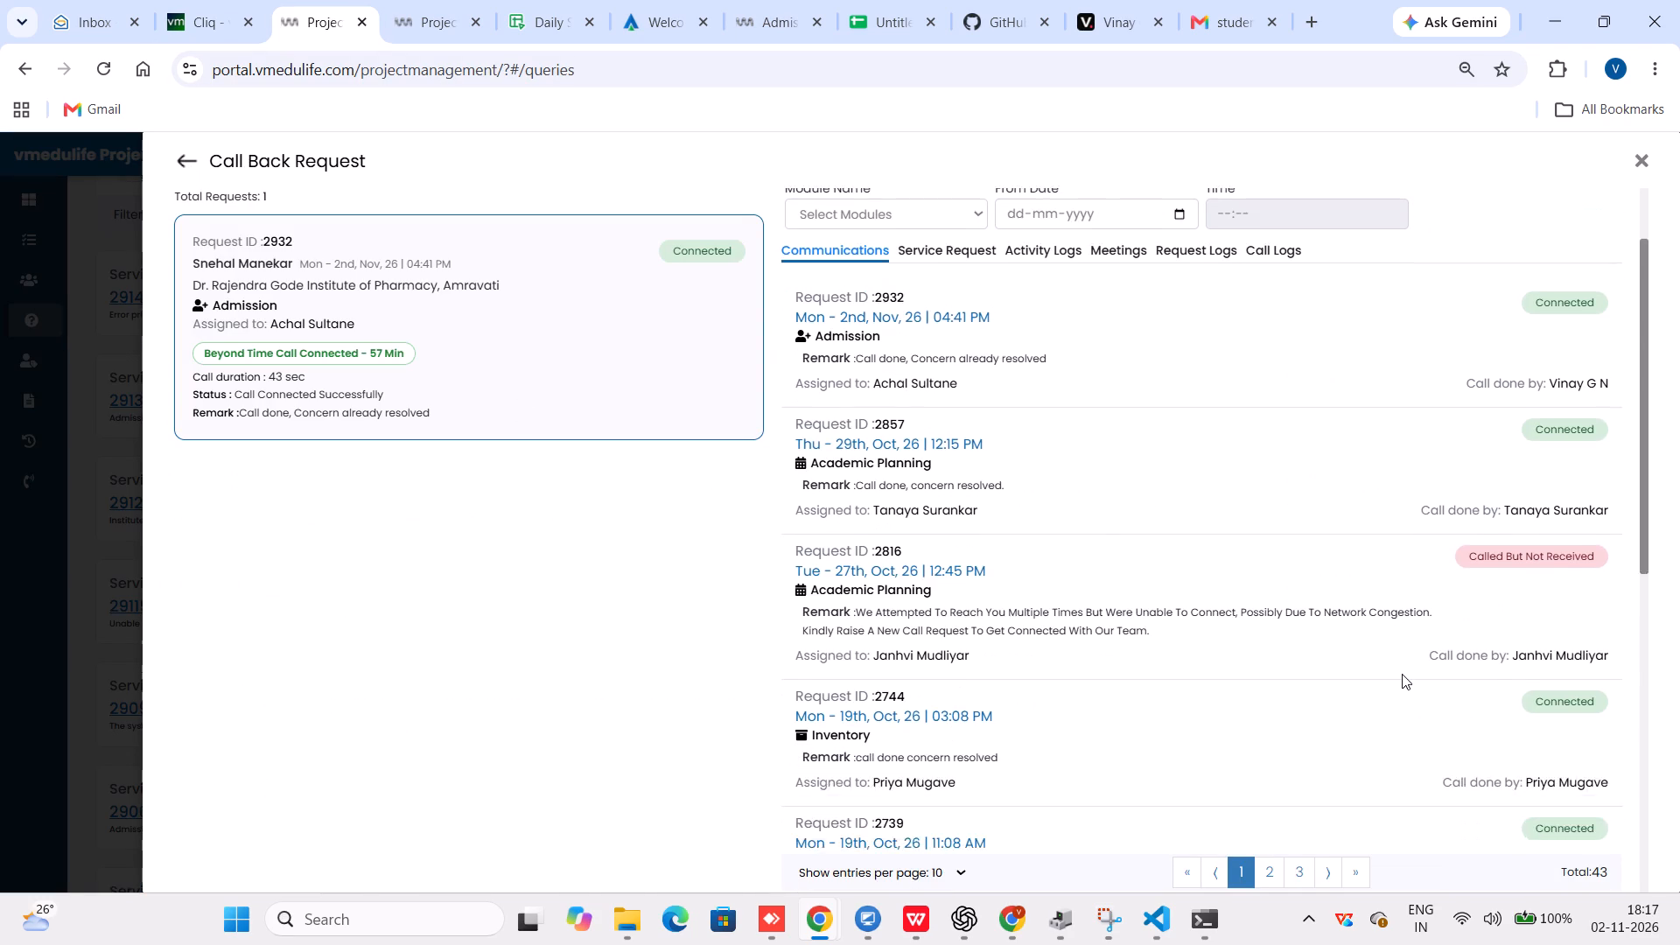
scroll(1402, 674, "down", 2)
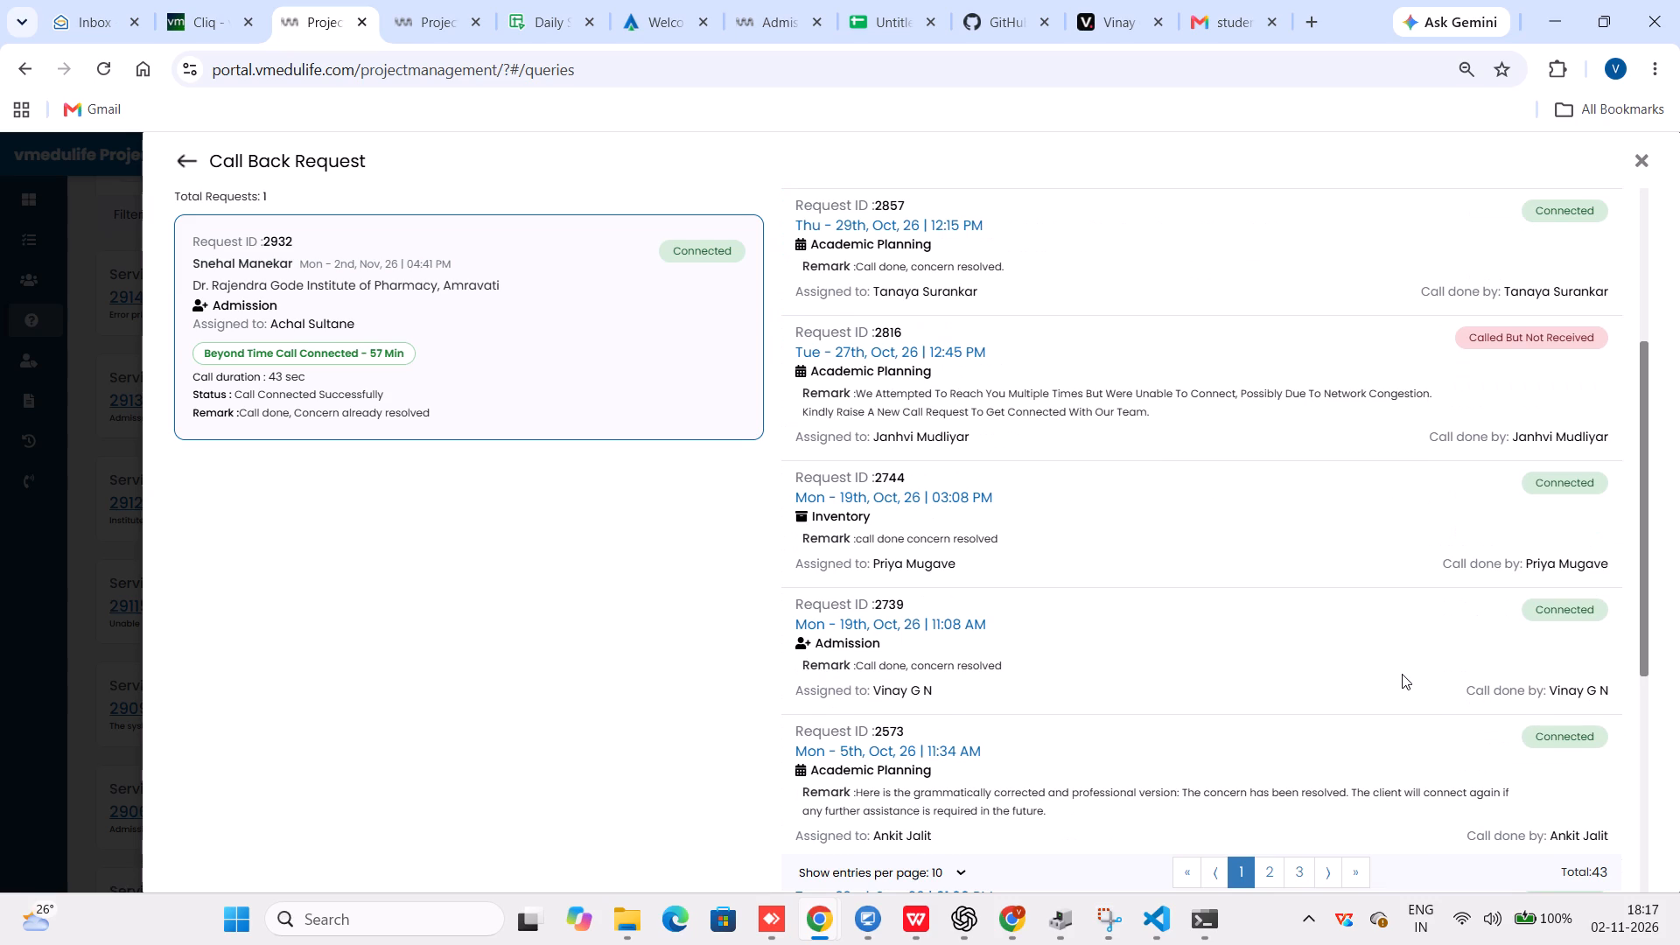
scroll(222, 672, "up", 3)
scroll(1166, 575, "up", 5)
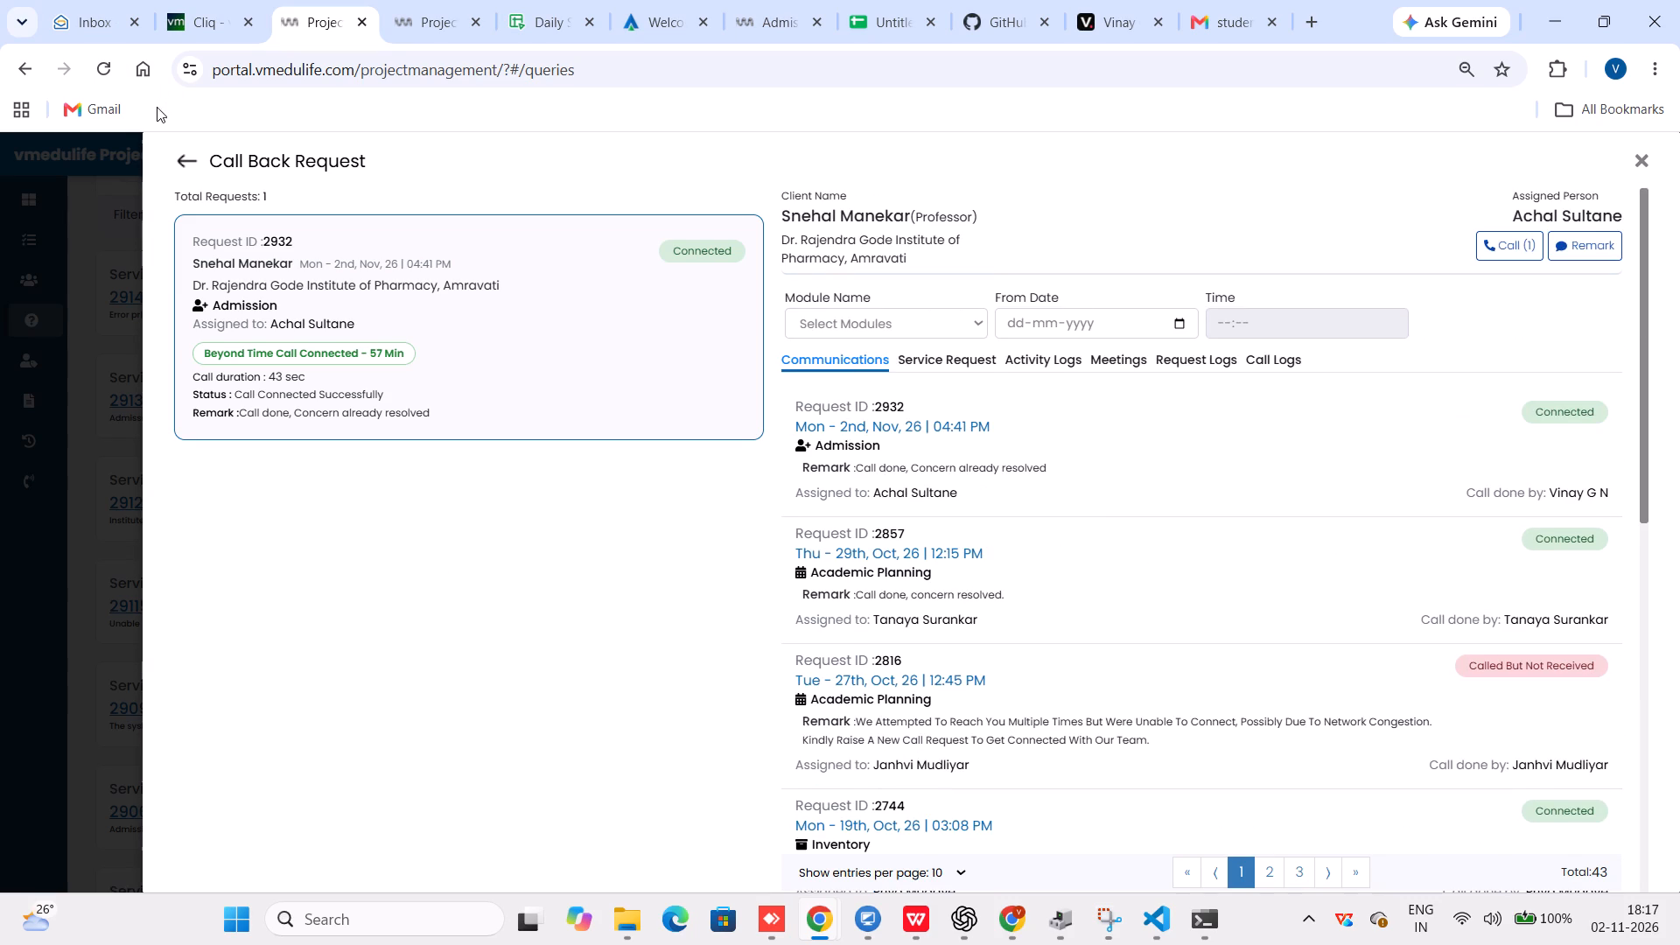
left_click(181, 170)
left_click(239, 0)
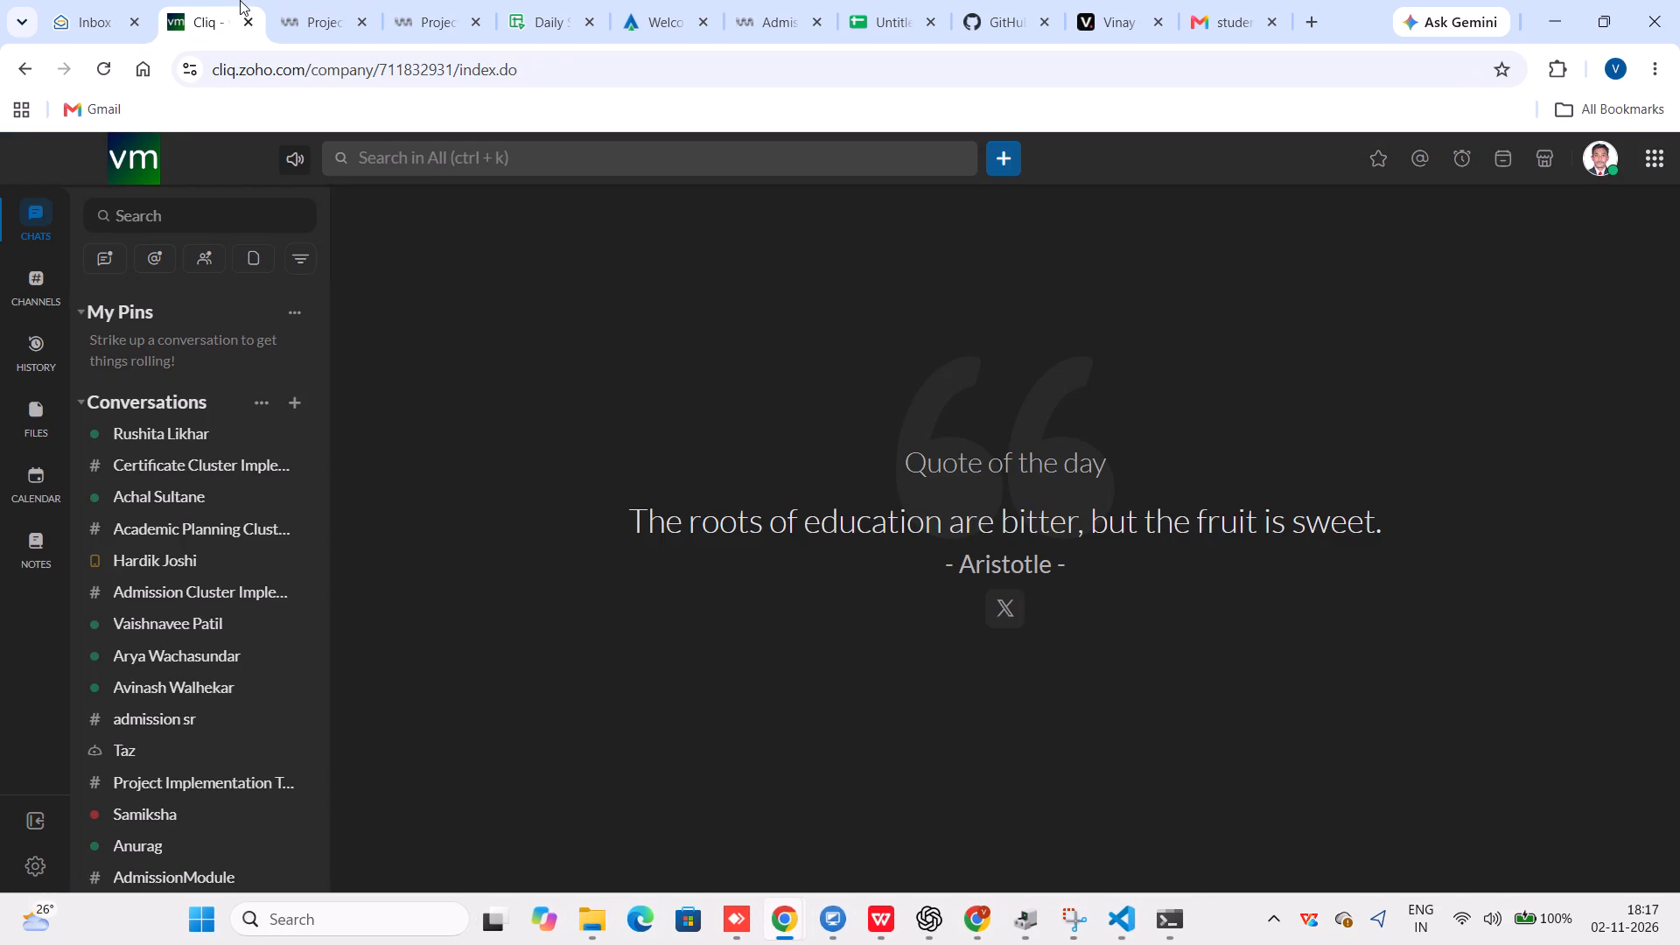